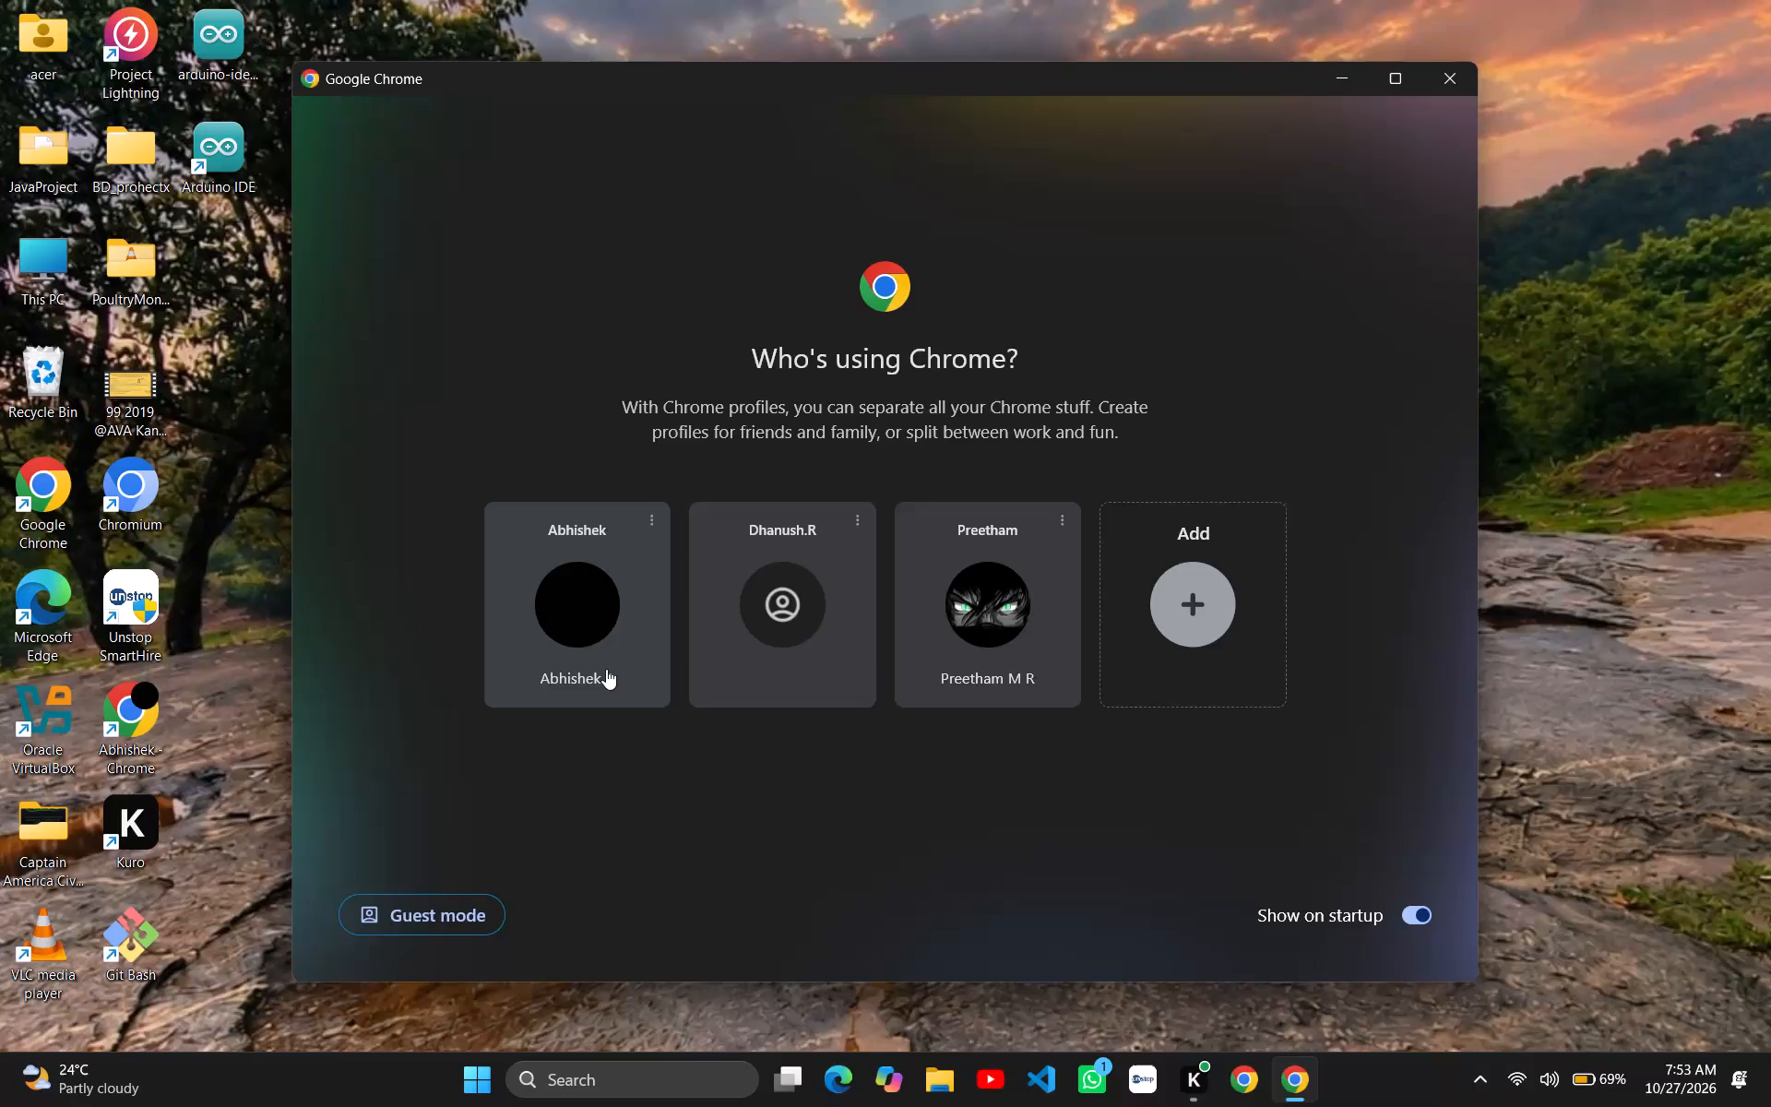
# Open a Chrome browsing window using the first profile listed in the profile chooser.
pyautogui.click(606, 669)
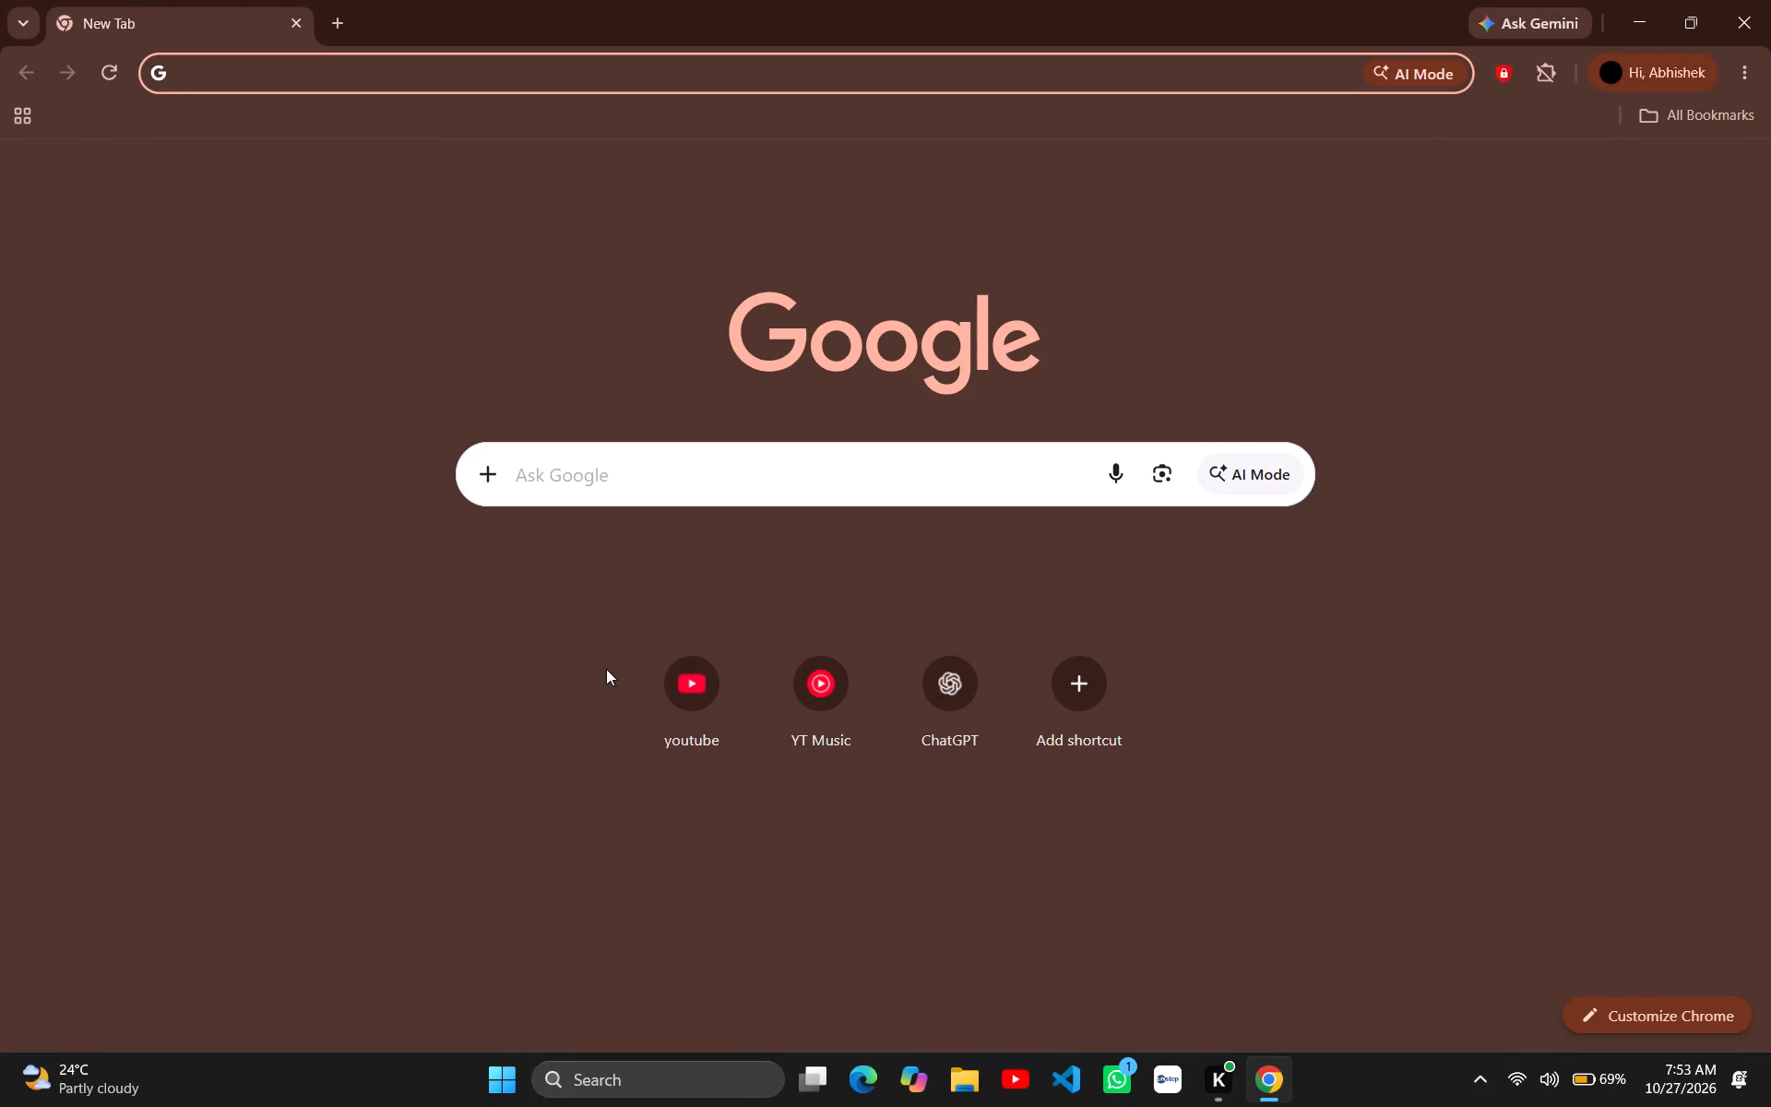
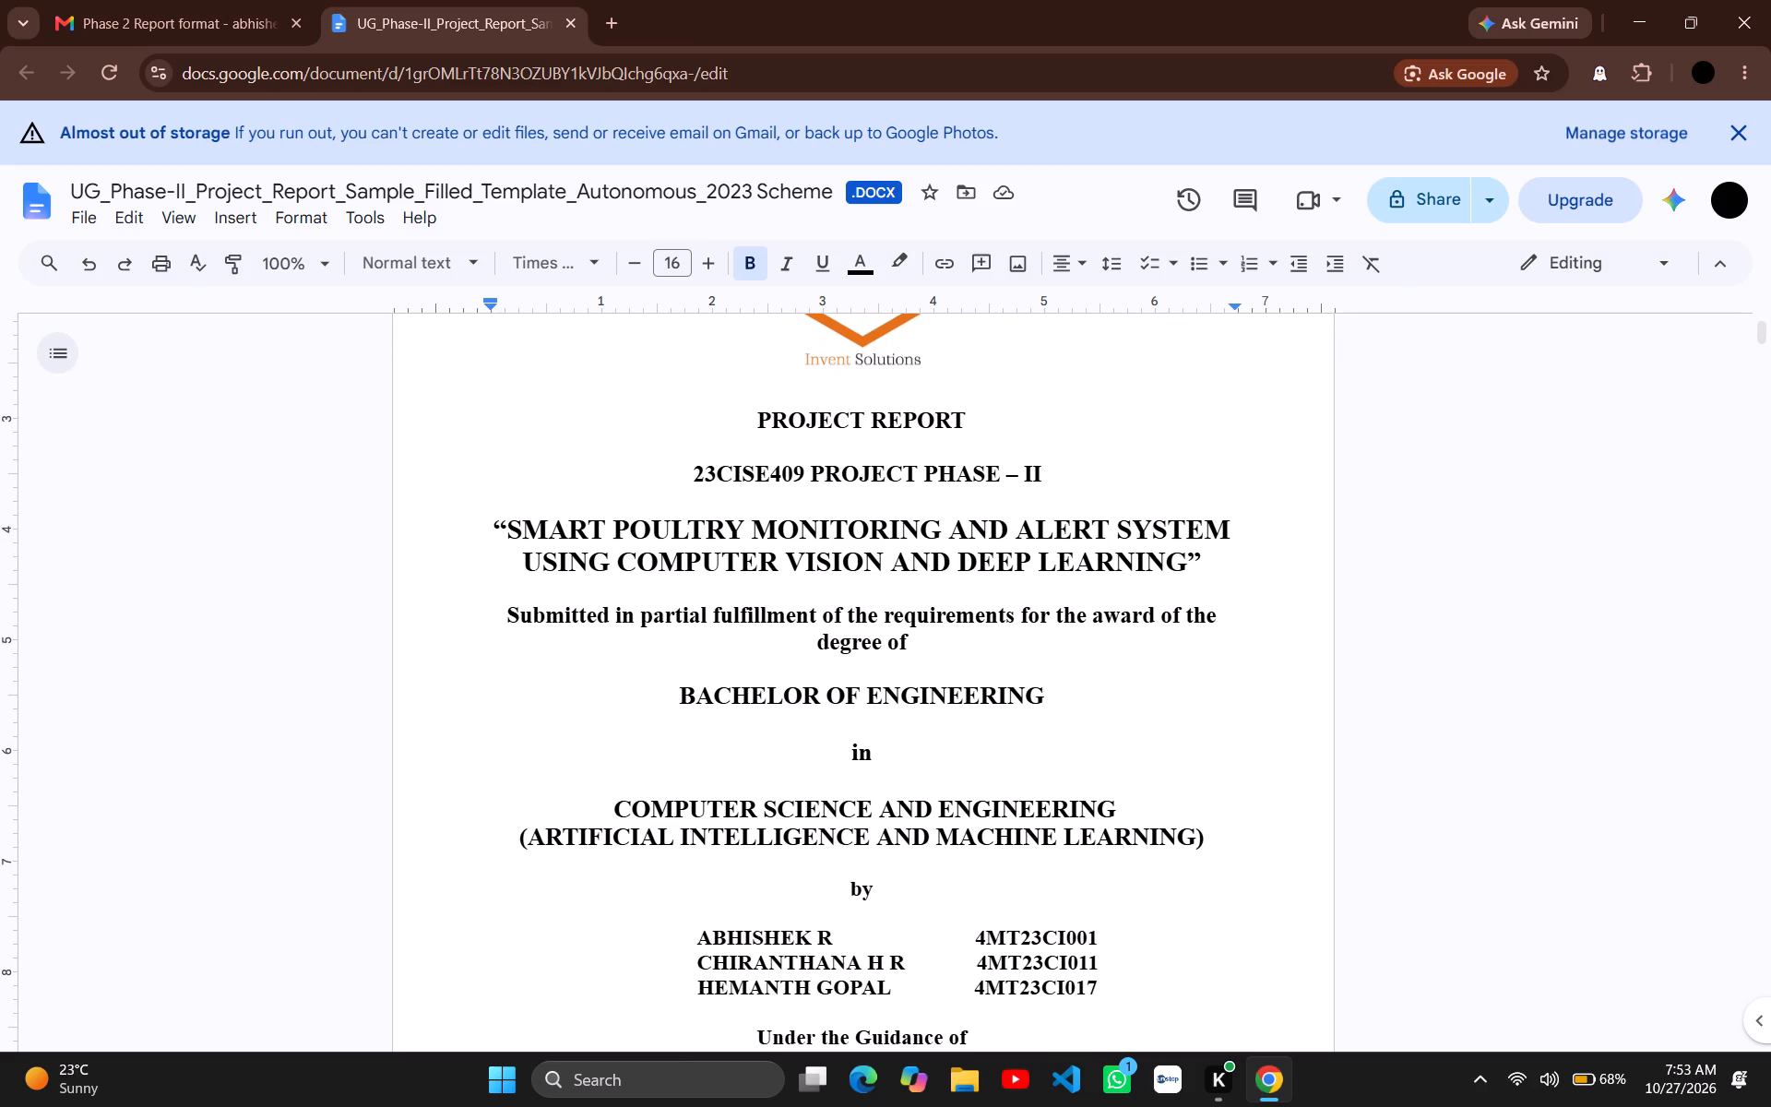
# Review the report's cover page, from the project title through the team, guide, department and academic year.
pyautogui.scroll(-2, 1128, 714)
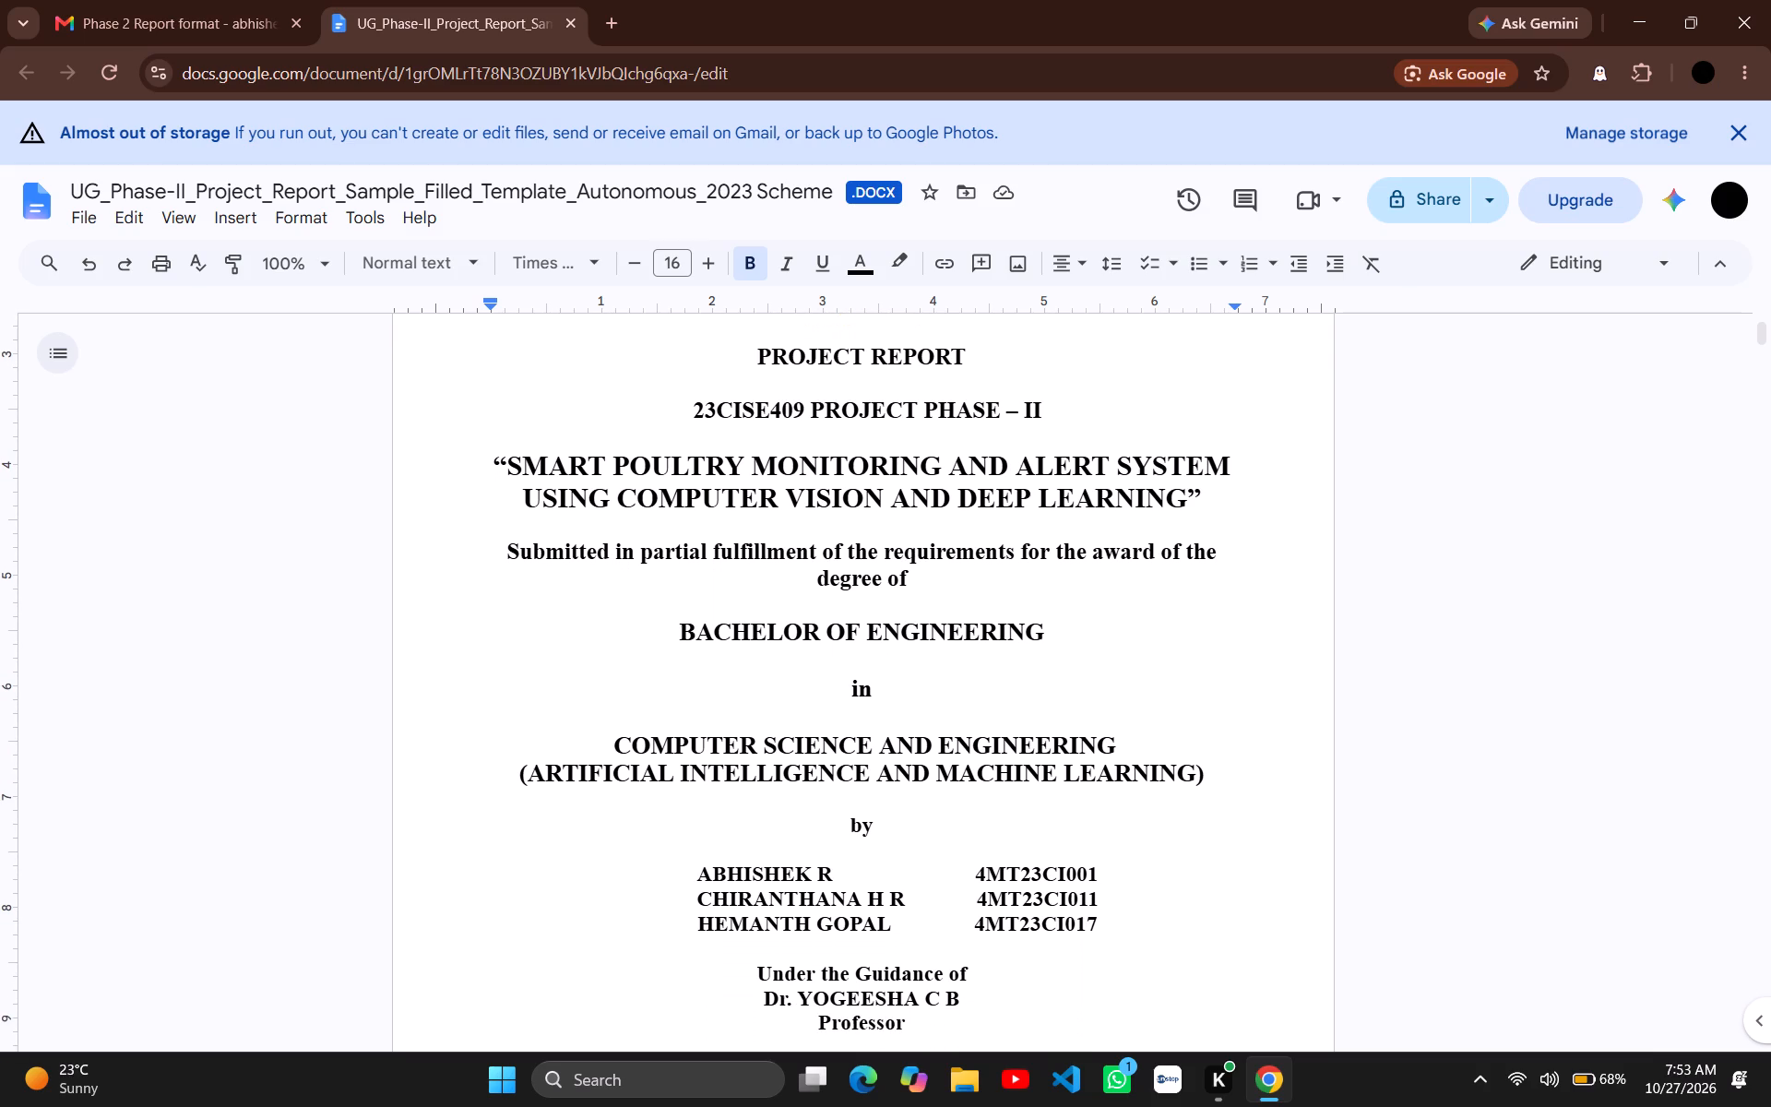
pyautogui.scroll(-4, 1128, 714)
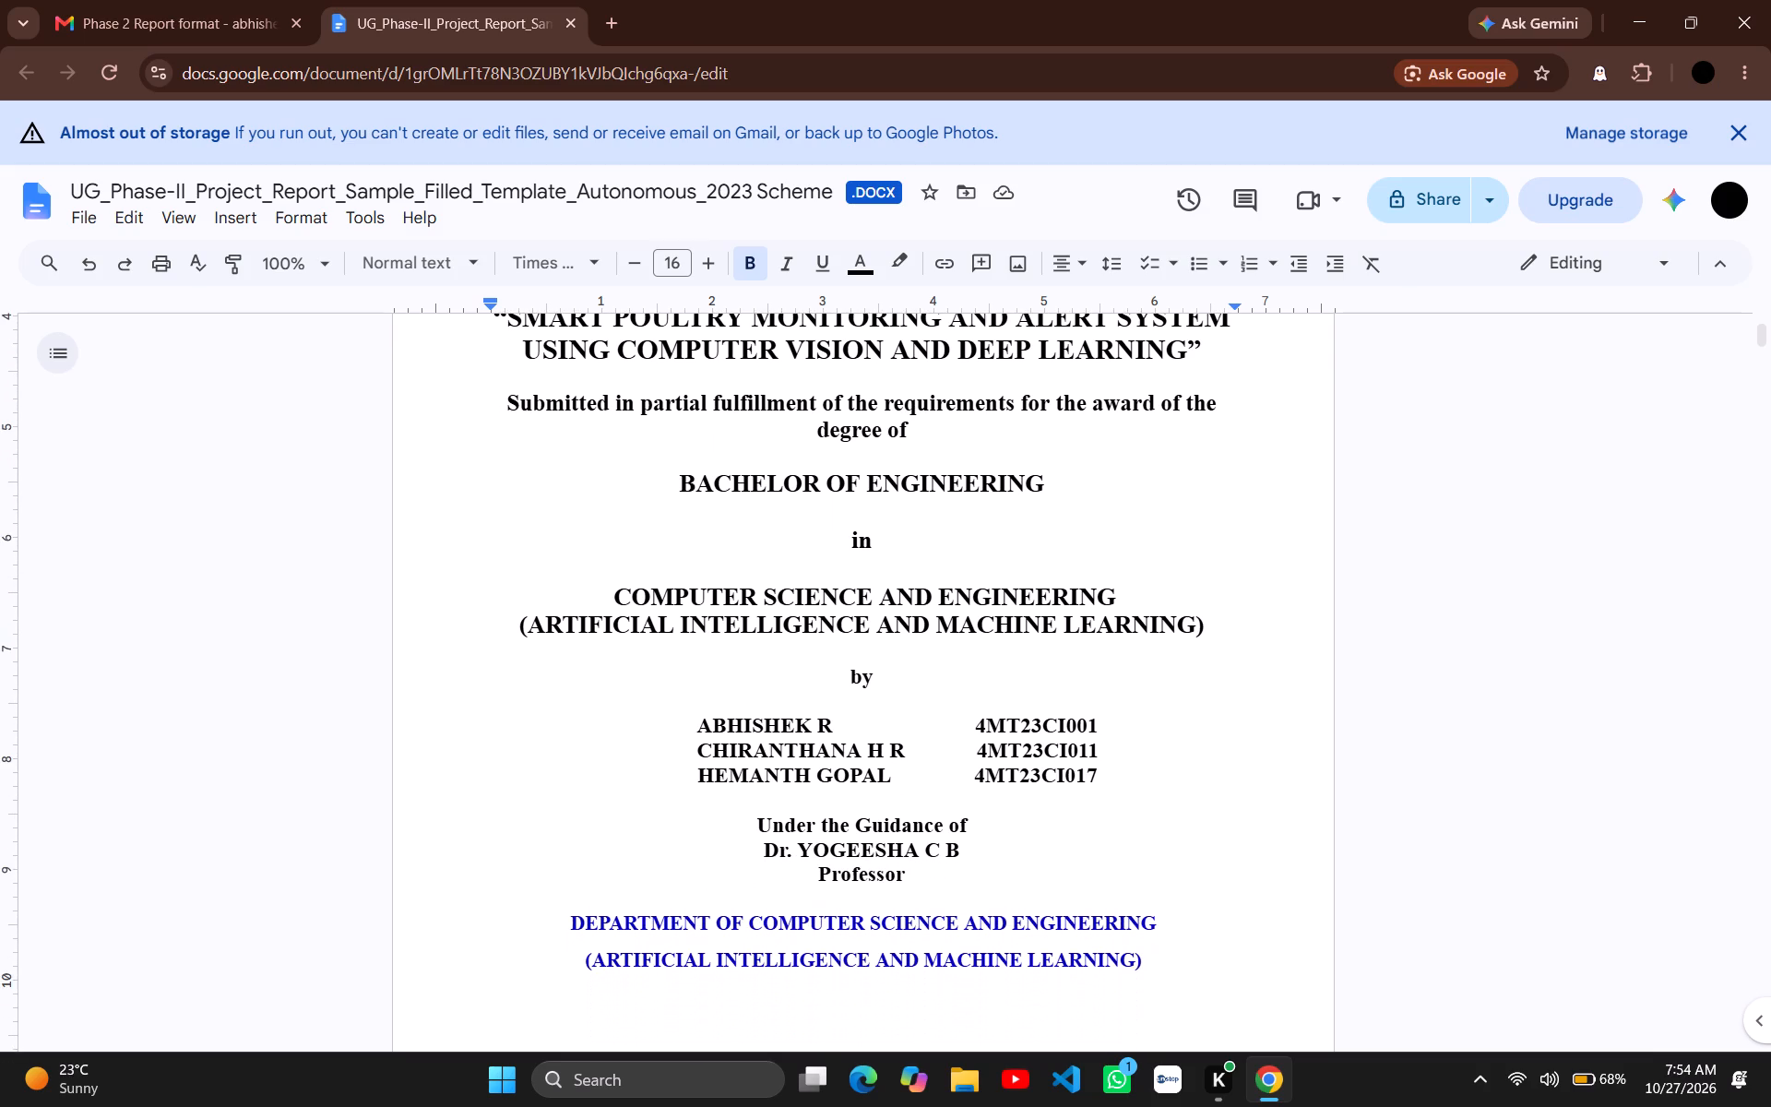
pyautogui.scroll(-3, 1128, 714)
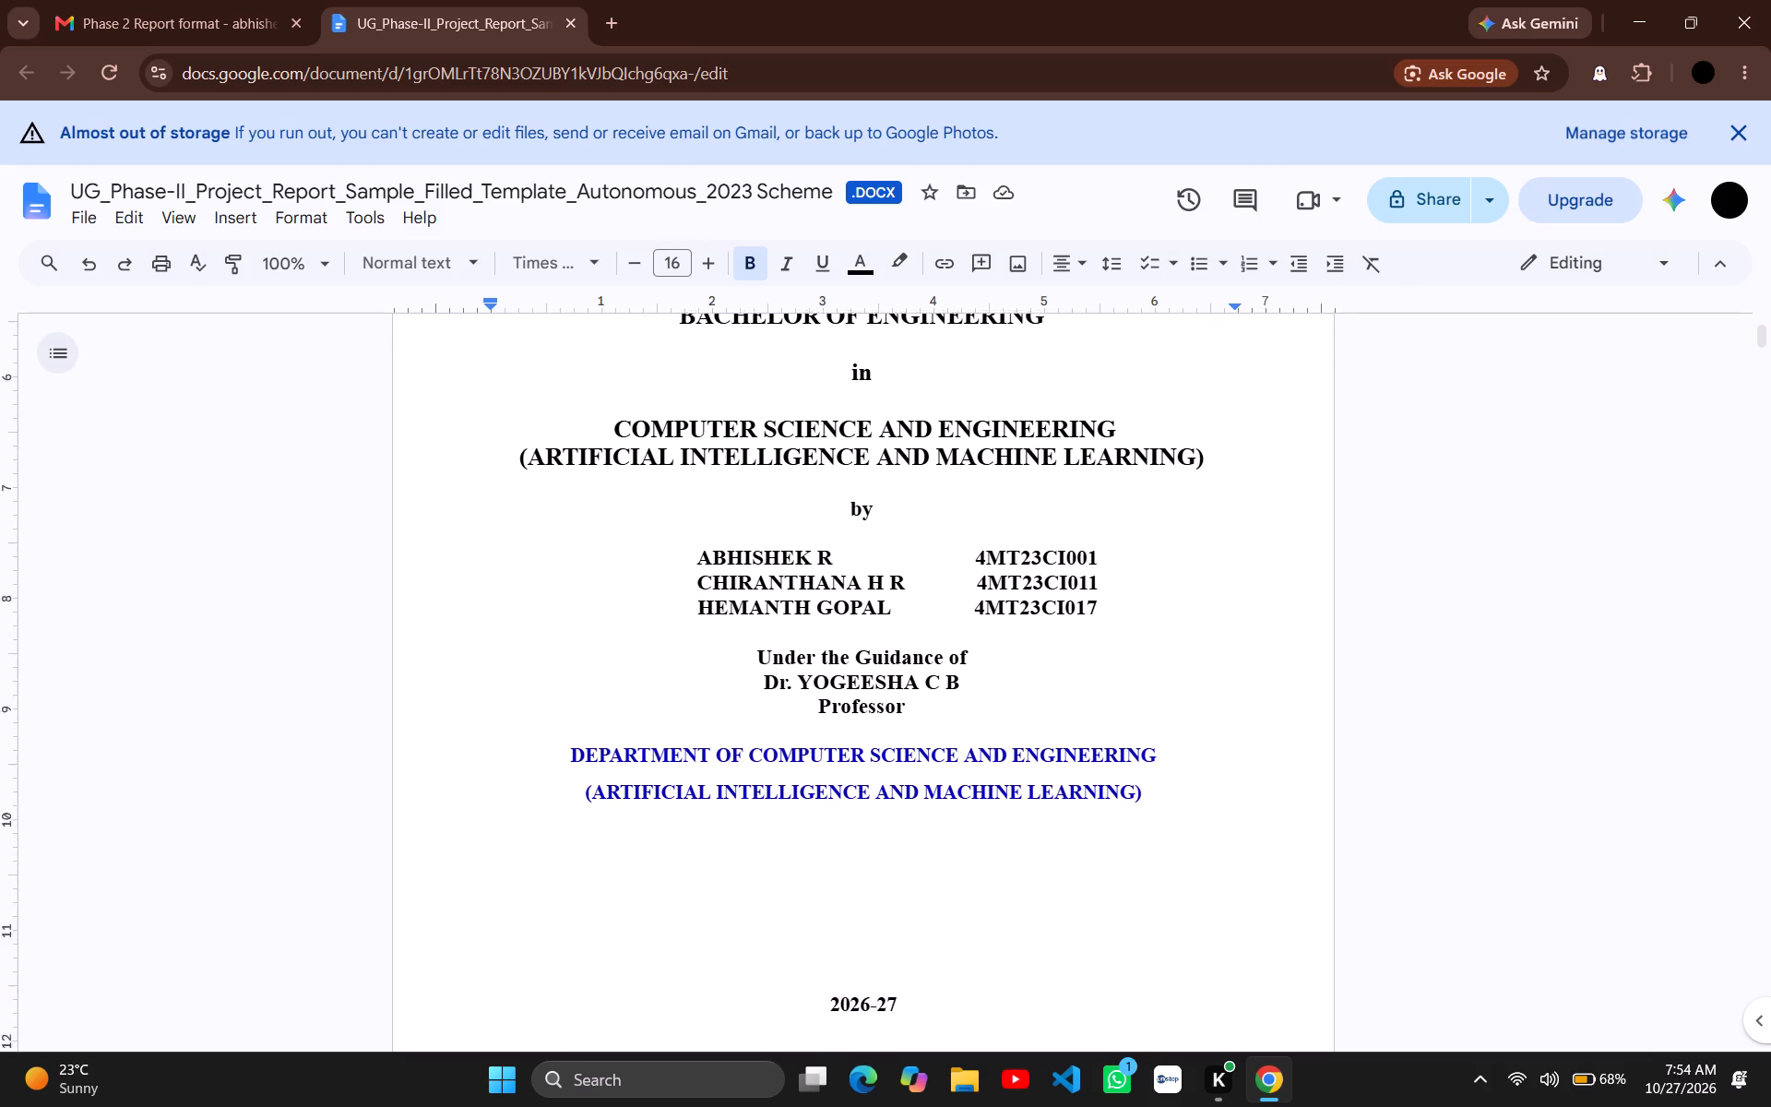
pyautogui.scroll(-3, 1128, 714)
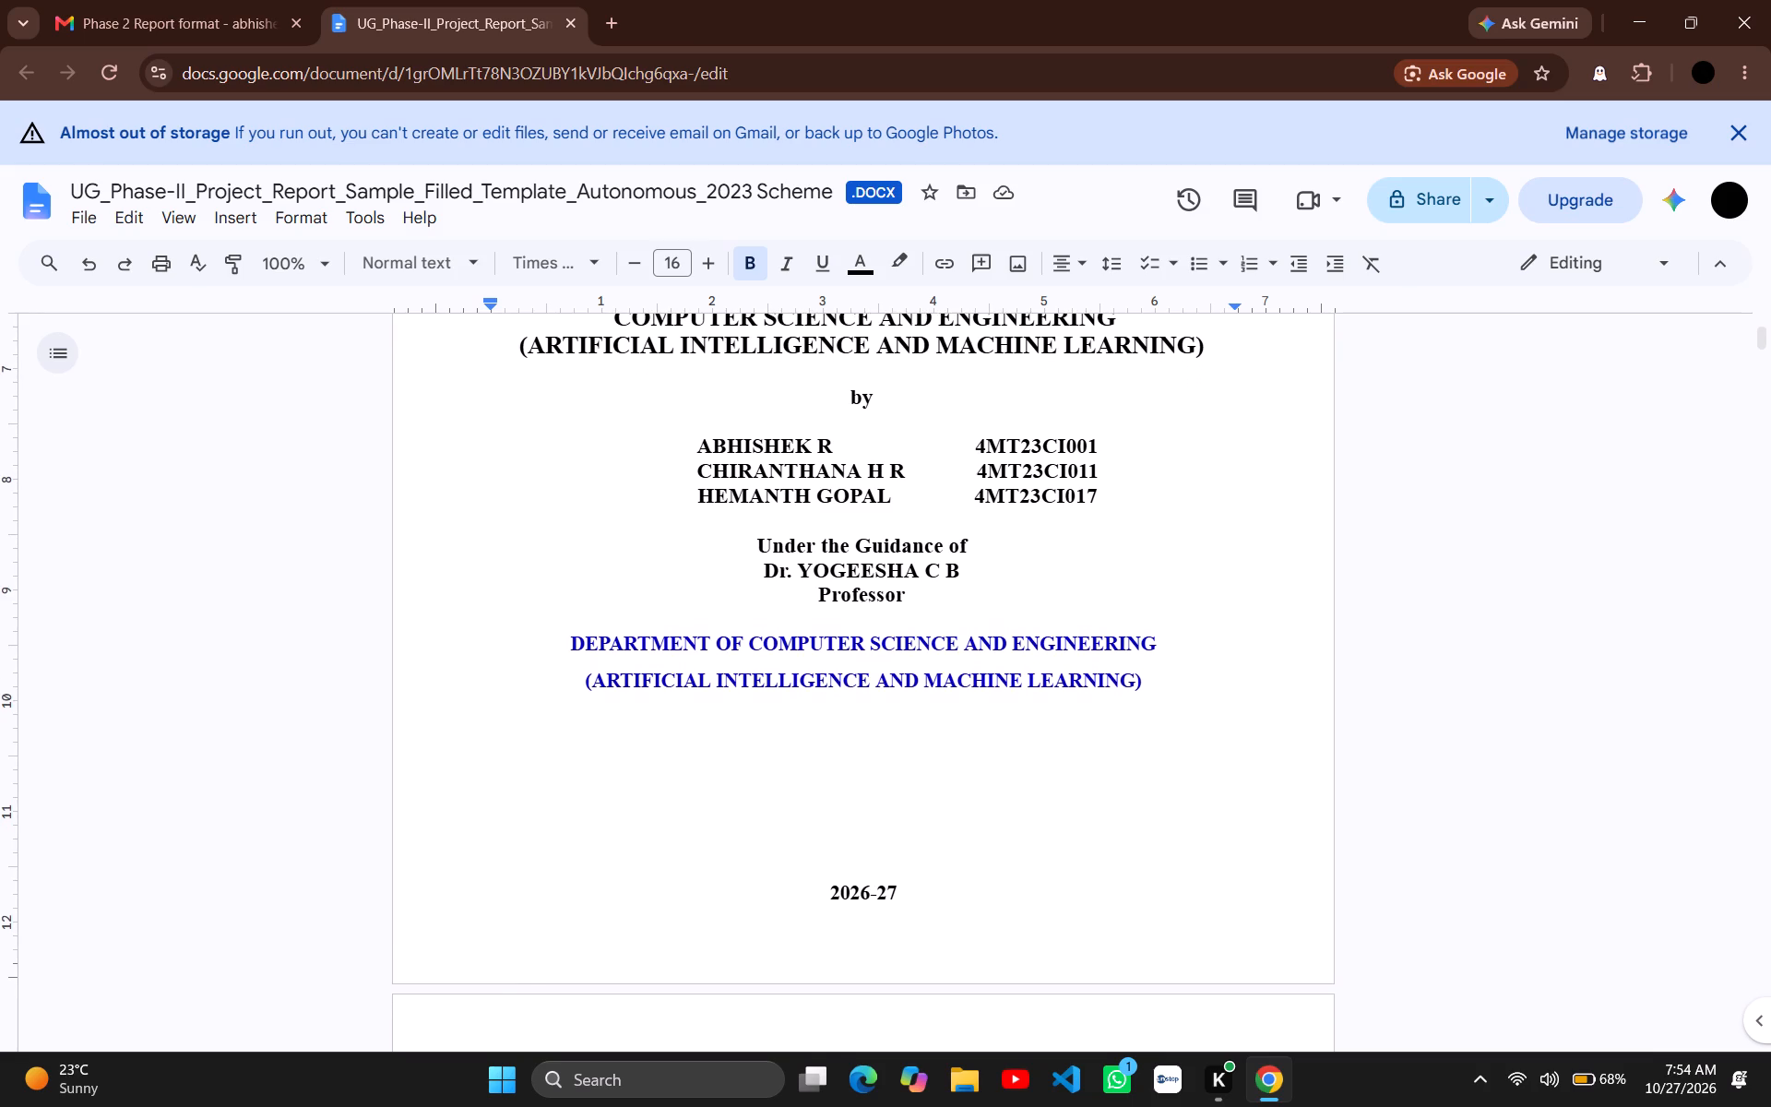
pyautogui.scroll(-2, 1128, 714)
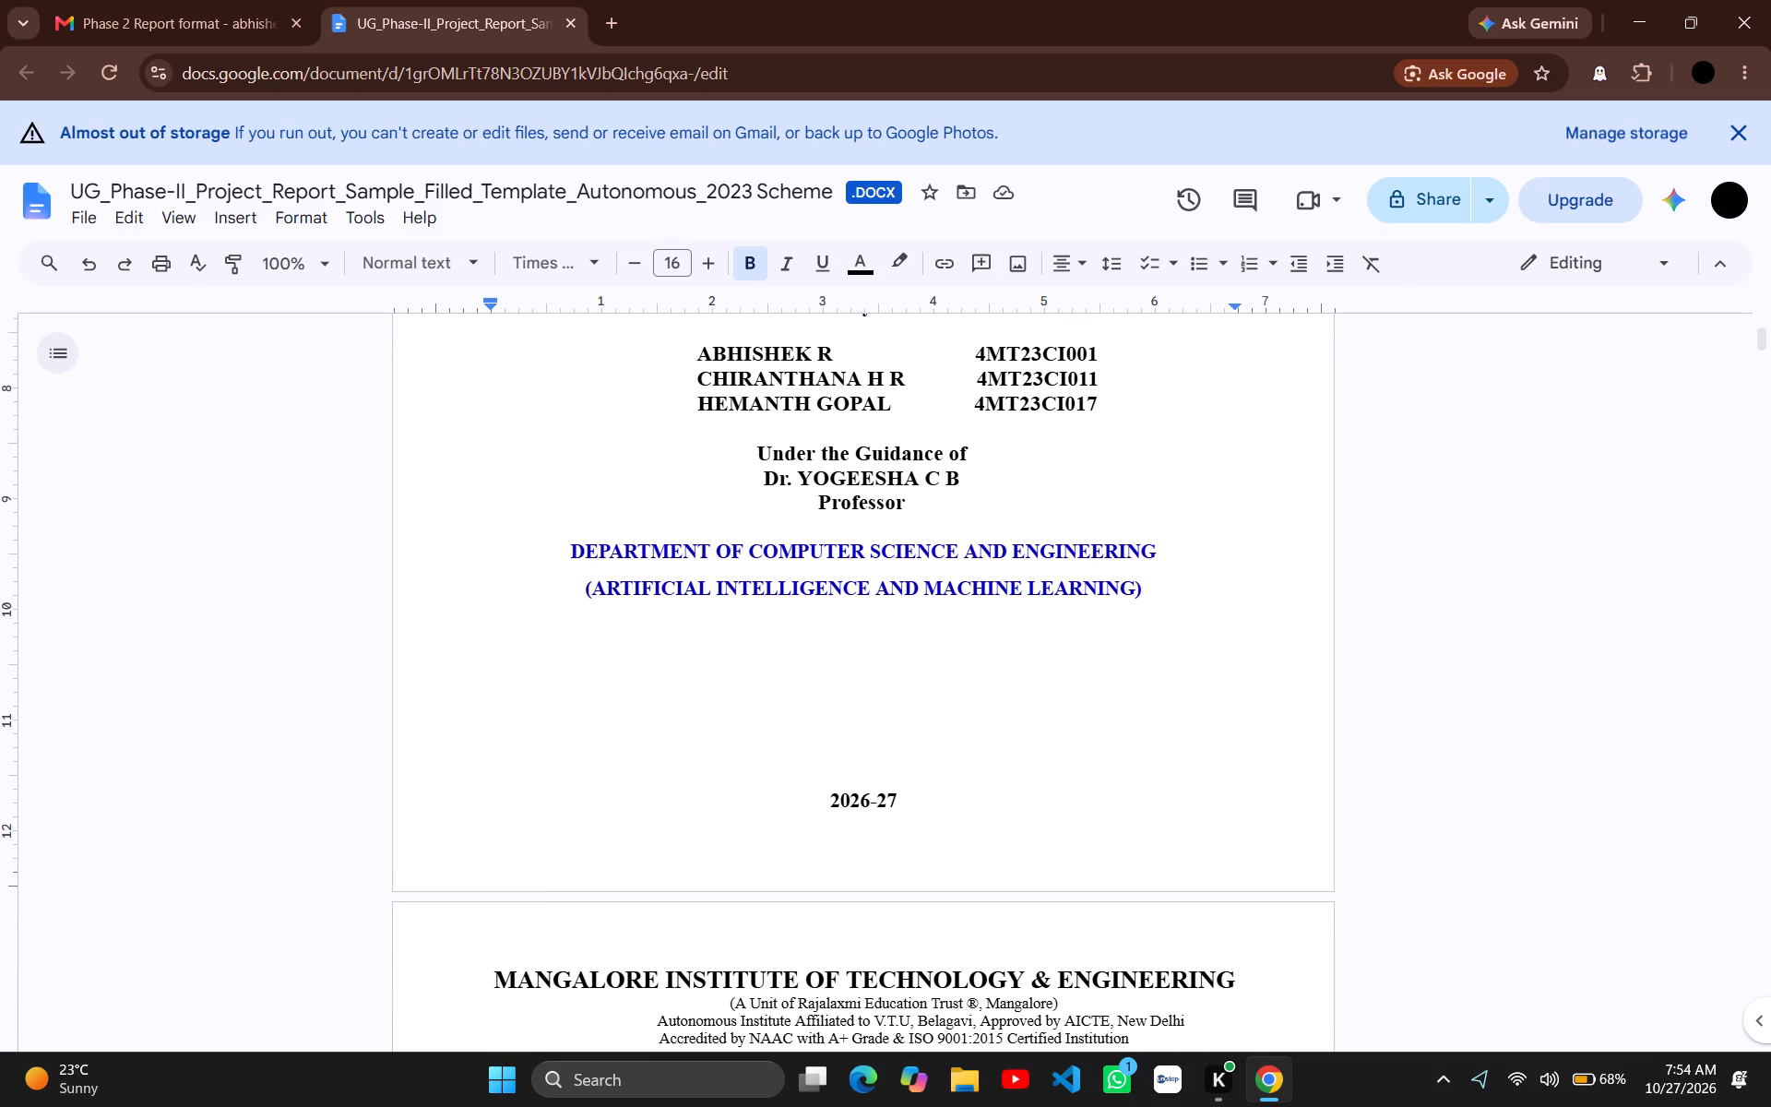
pyautogui.scroll(-3, 1128, 714)
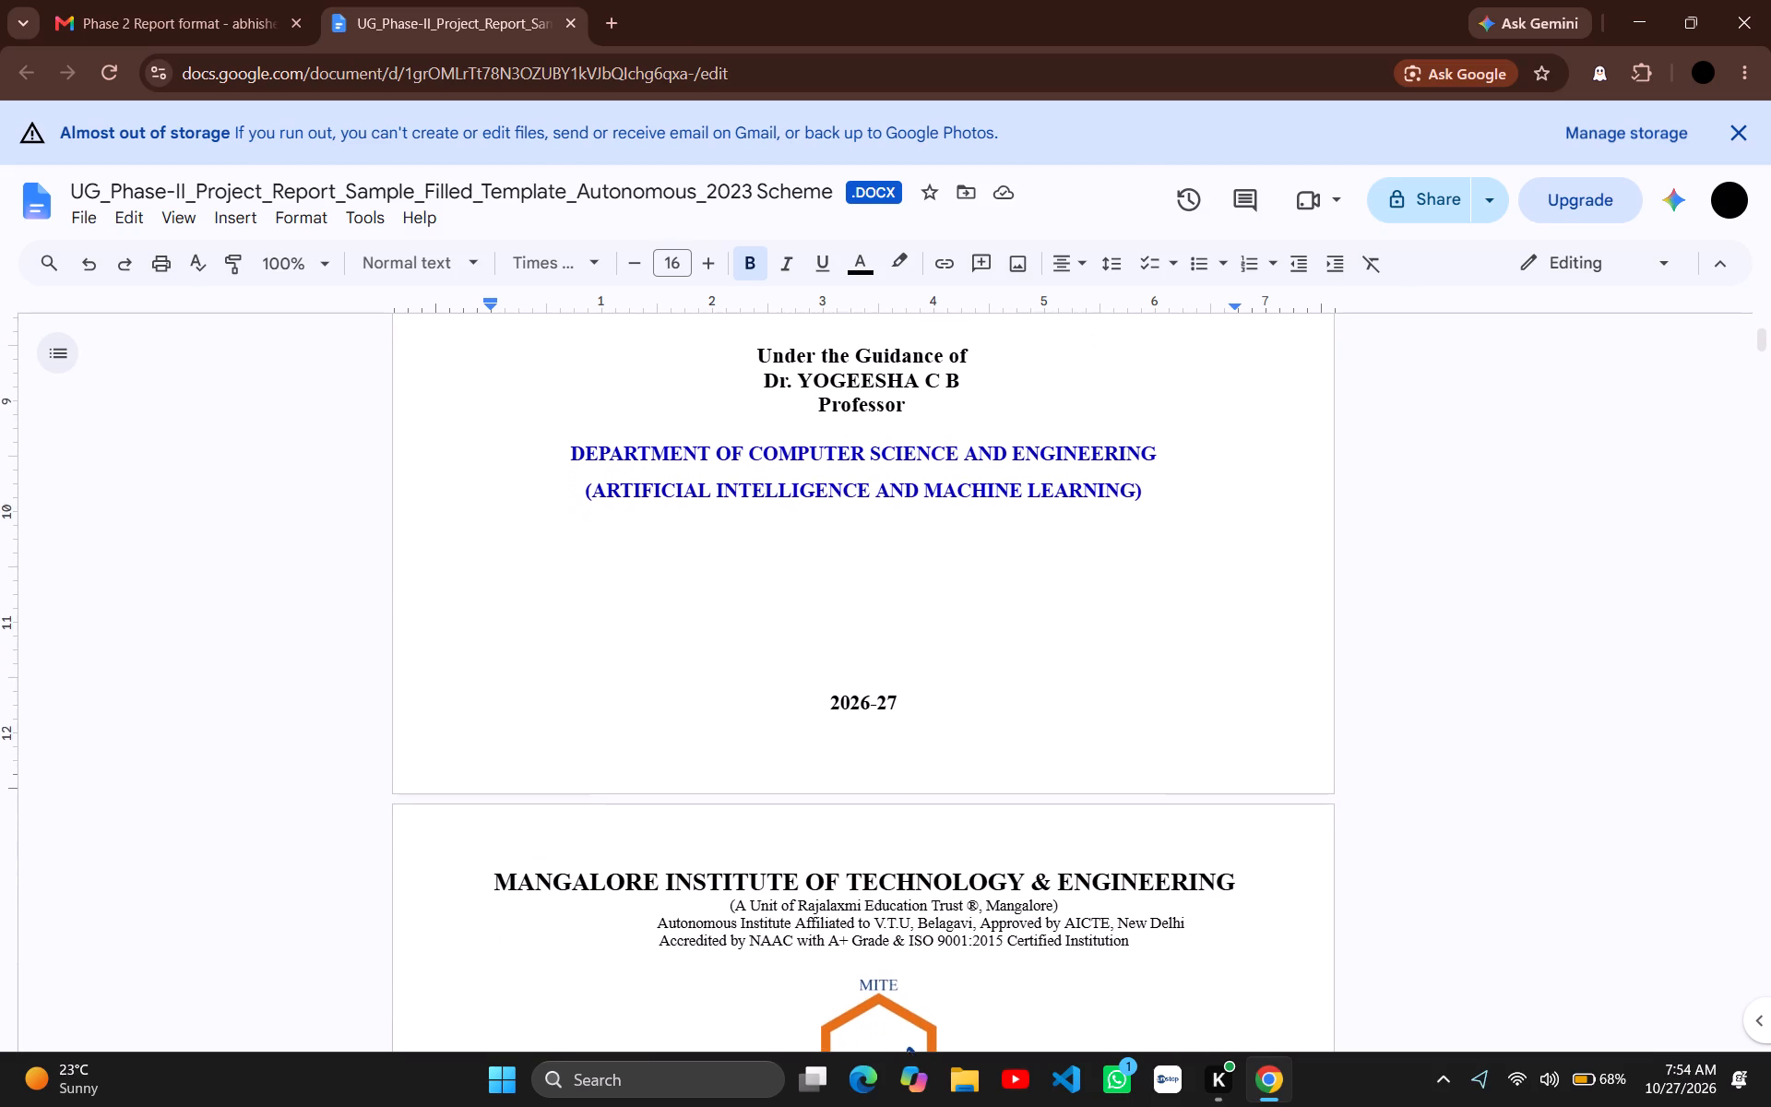
pyautogui.scroll(-1, 1128, 714)
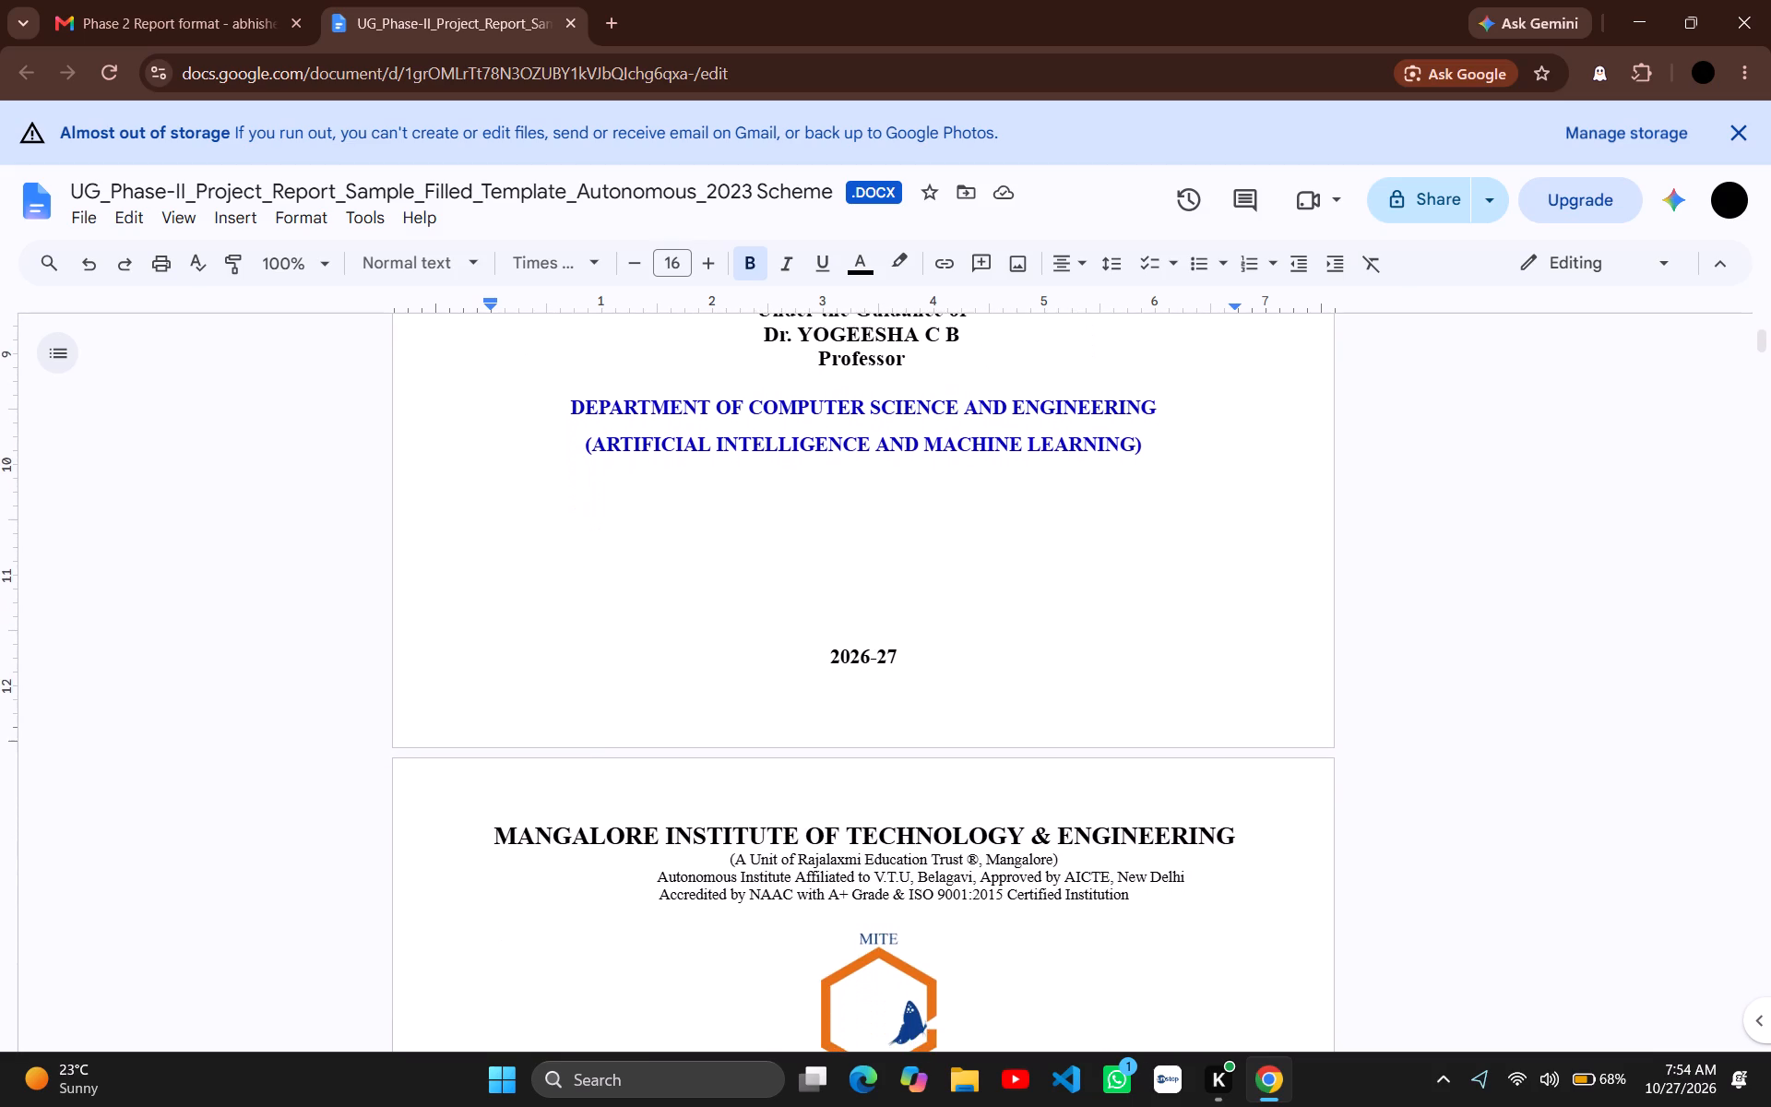
# Review the report's front matter from the certificate page through the declaration, acknowledgements and abstract.
pyautogui.scroll(-6, 1128, 714)
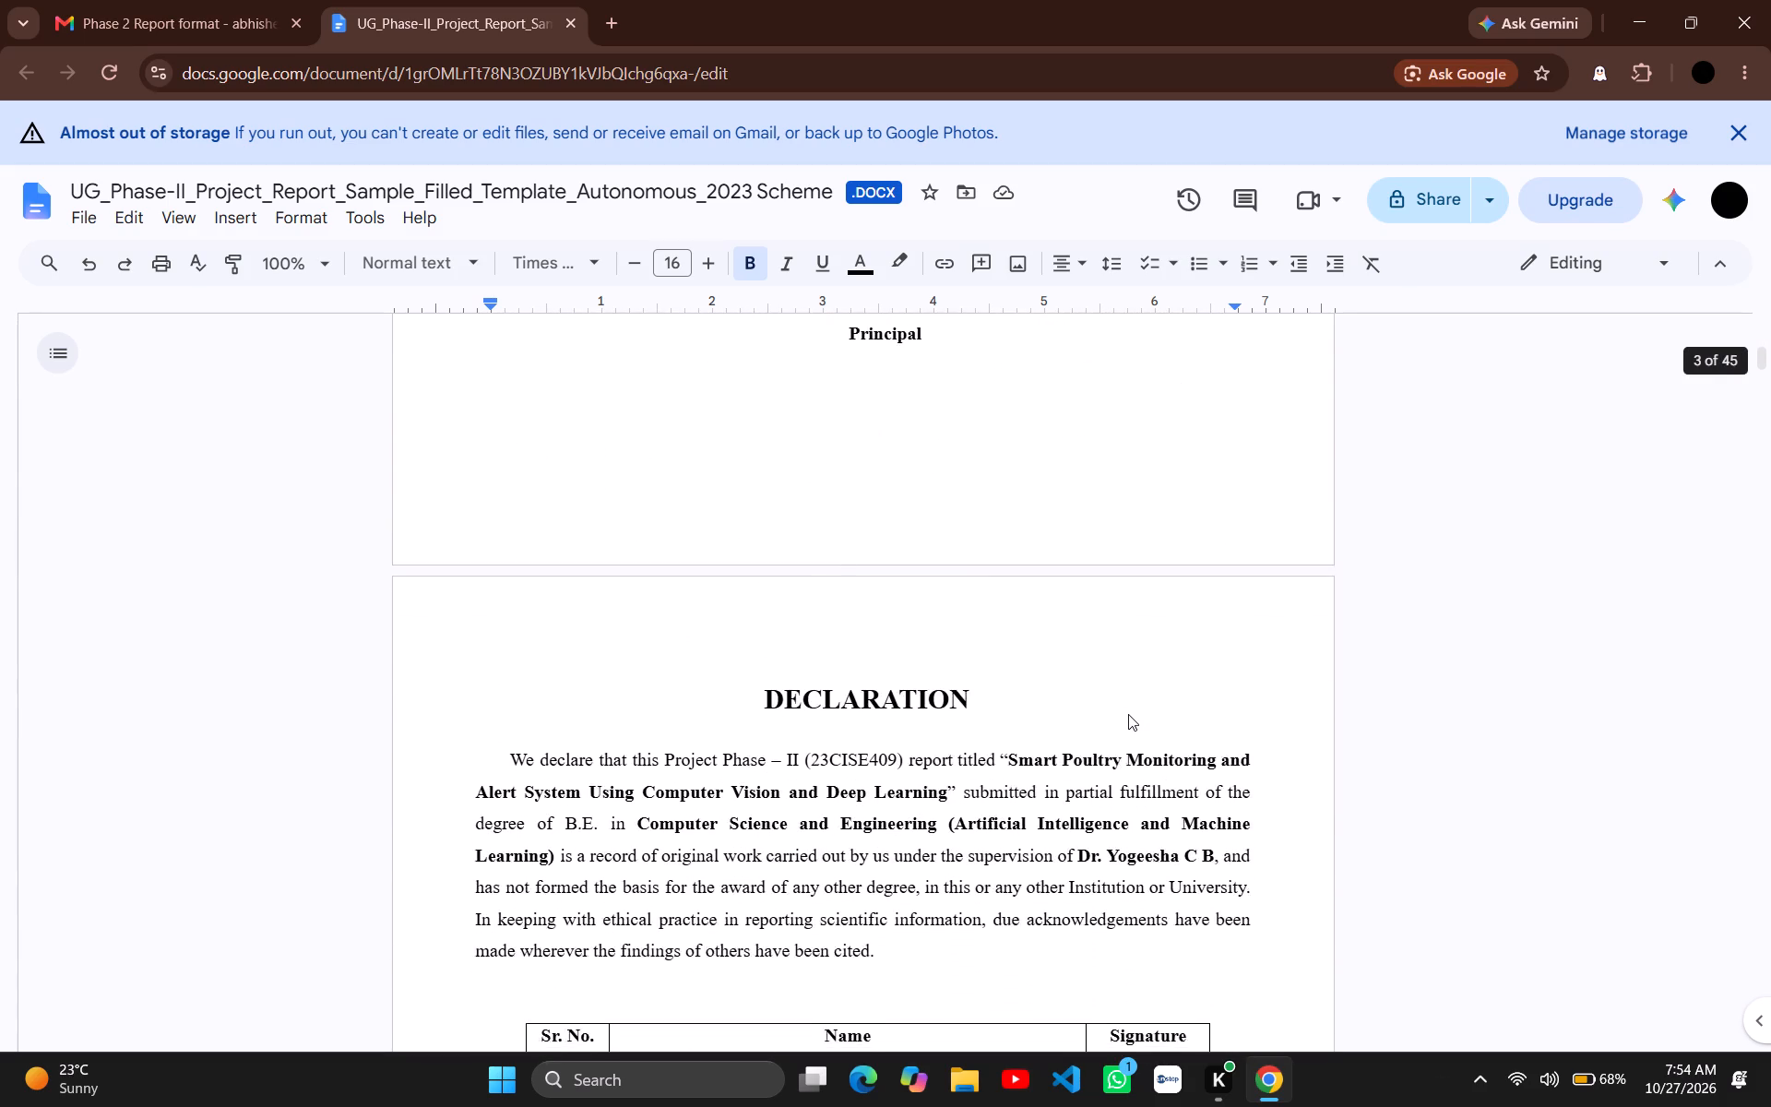
pyautogui.scroll(-4, 1128, 714)
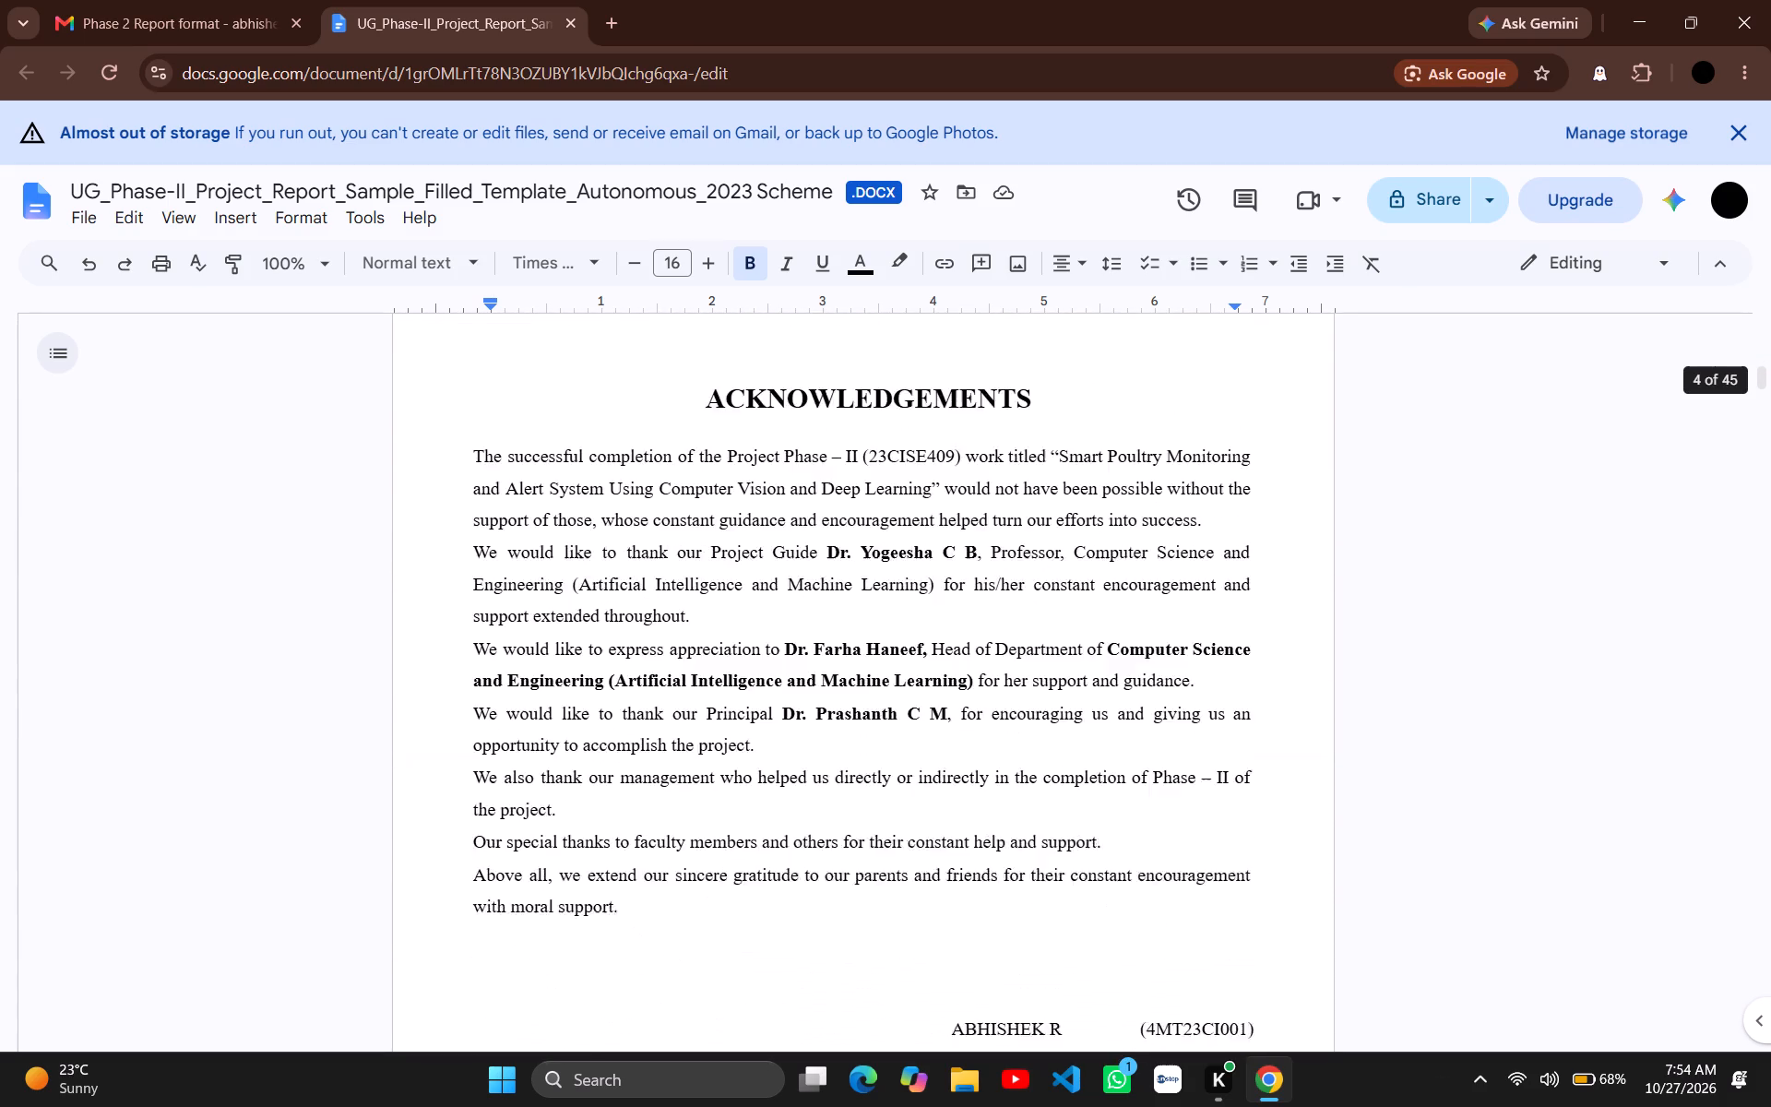
pyautogui.scroll(-1, 1128, 714)
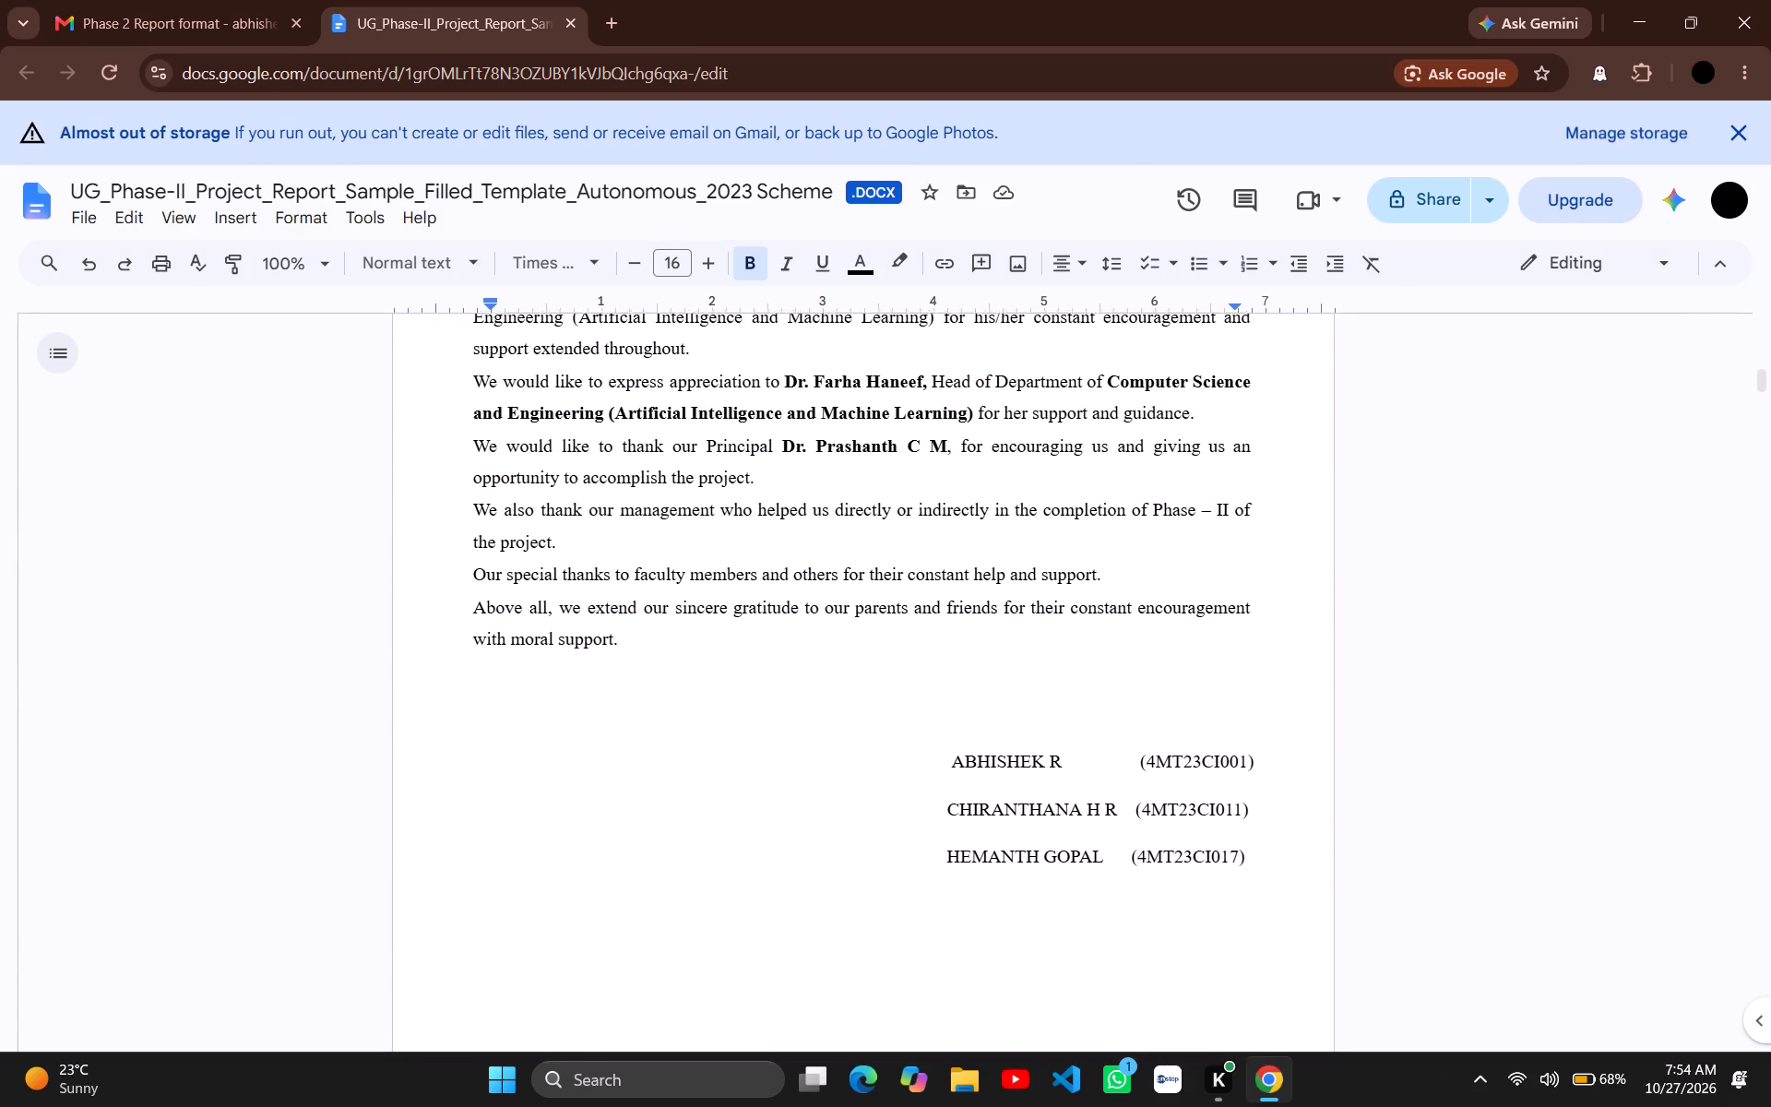
pyautogui.scroll(-3, 1128, 714)
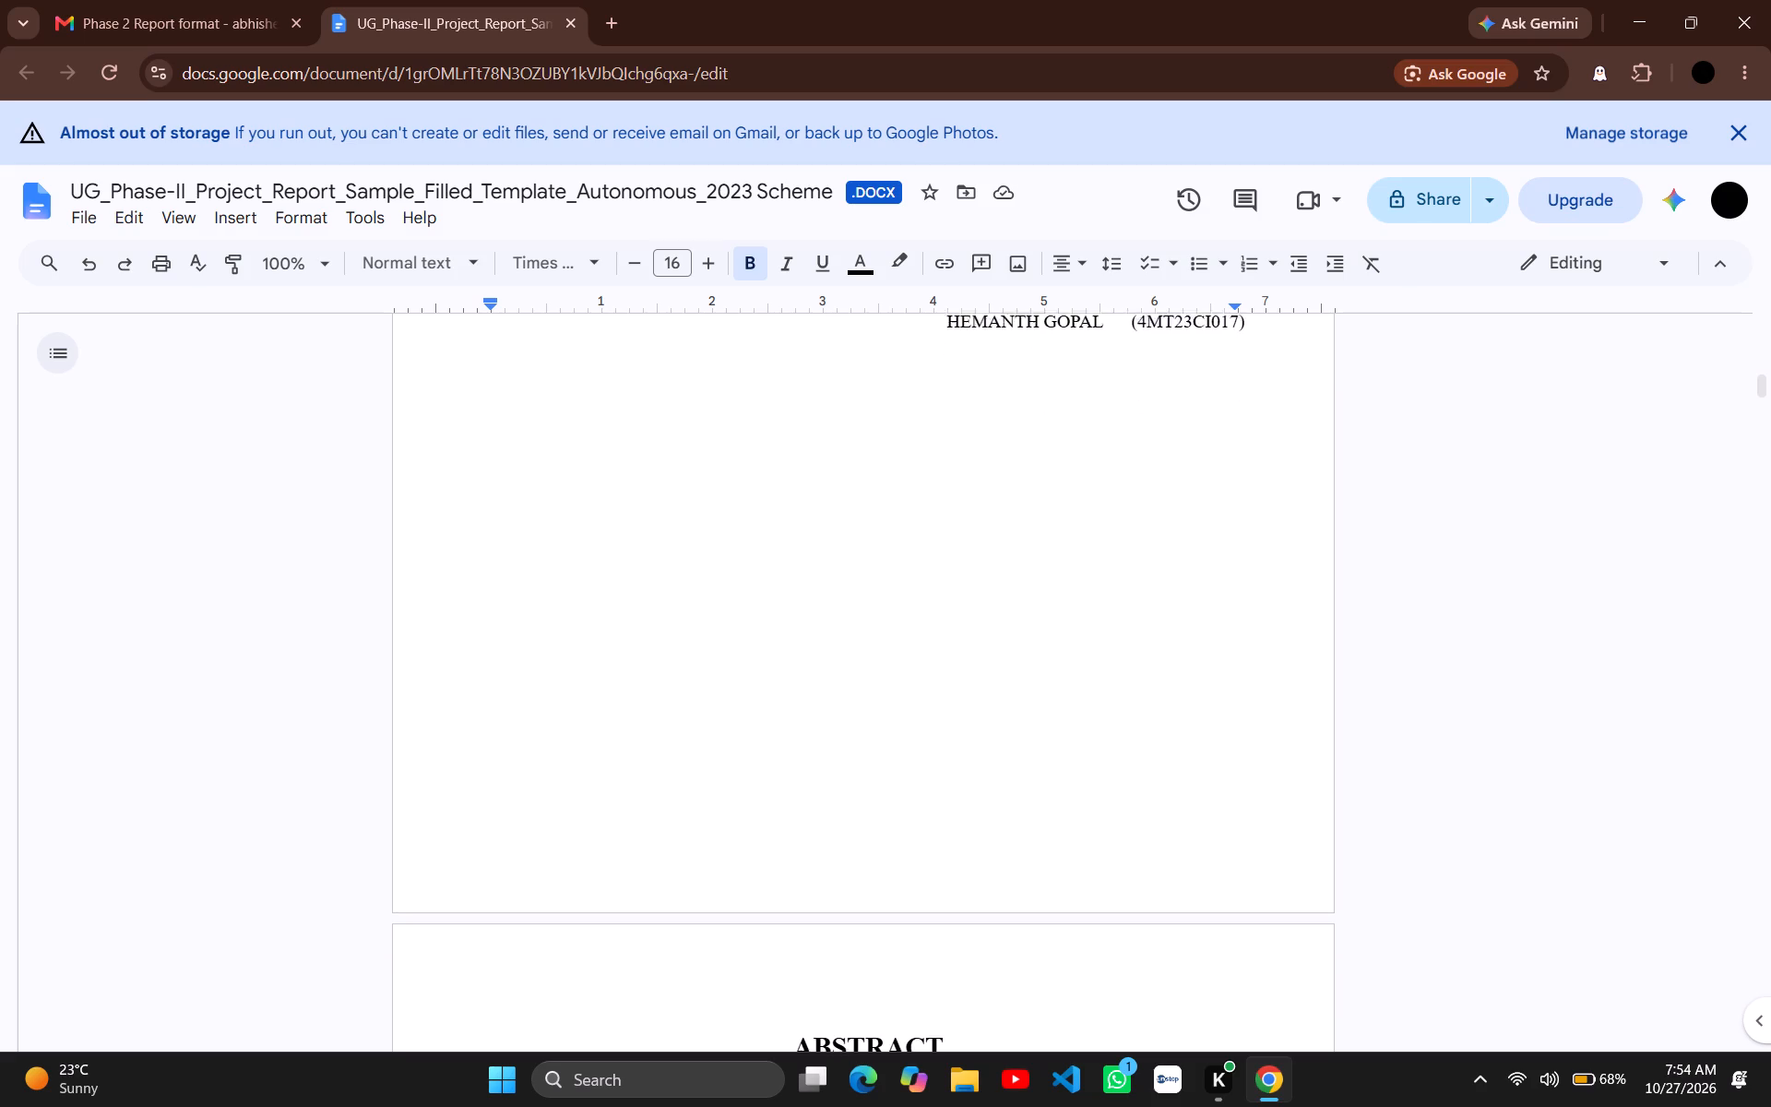
pyautogui.scroll(-2, 1128, 714)
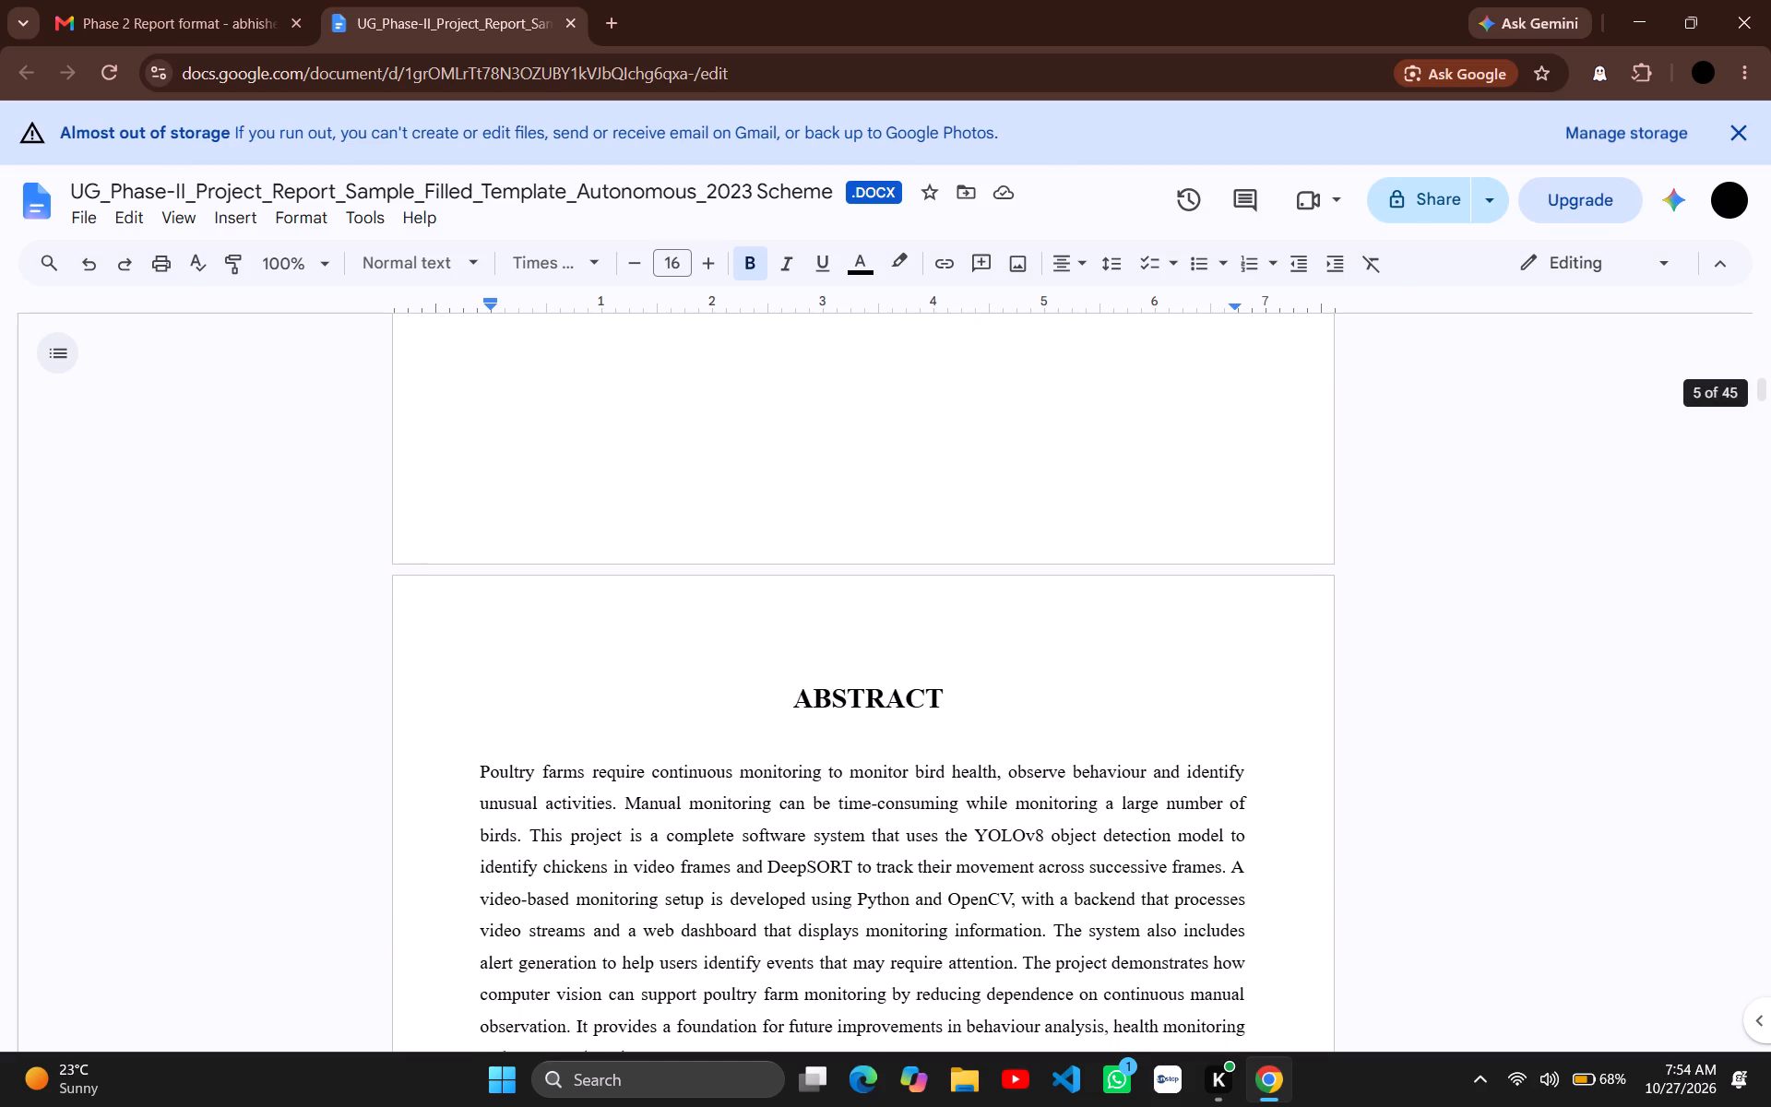
pyautogui.scroll(-1, 1128, 714)
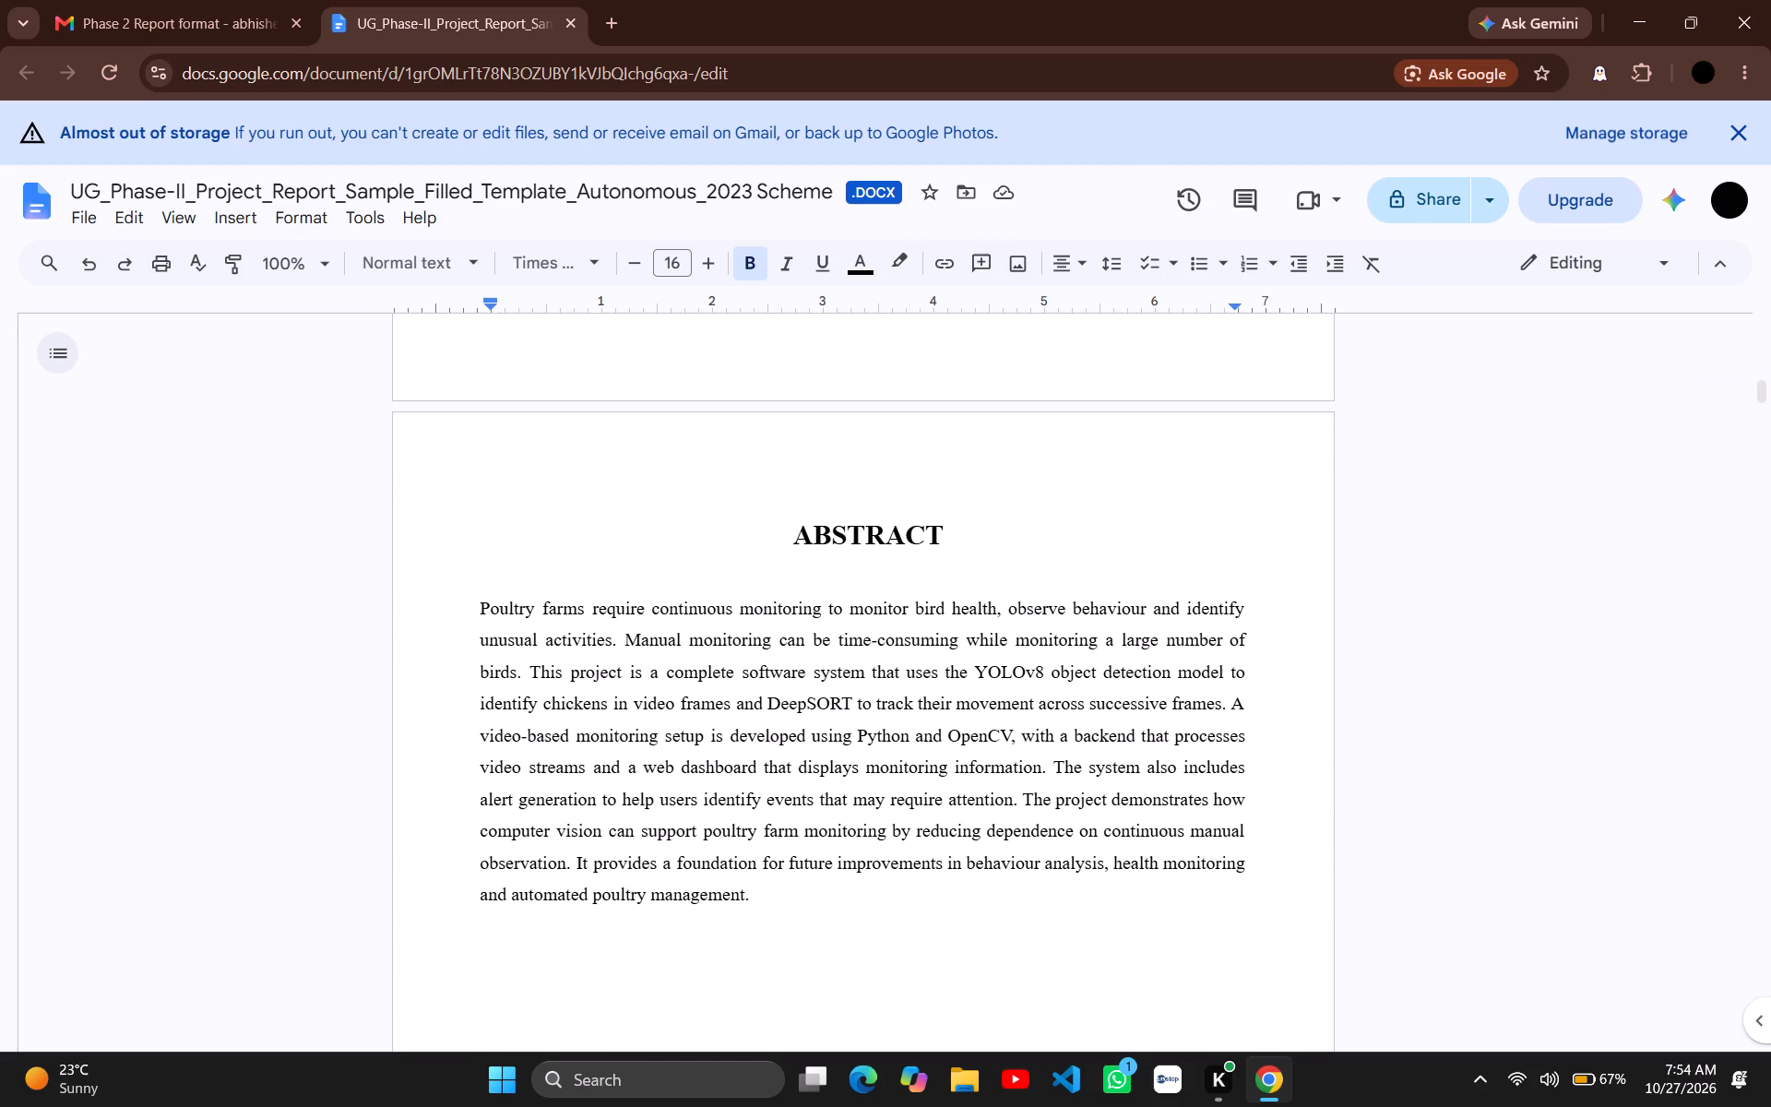
pyautogui.click(873, 539)
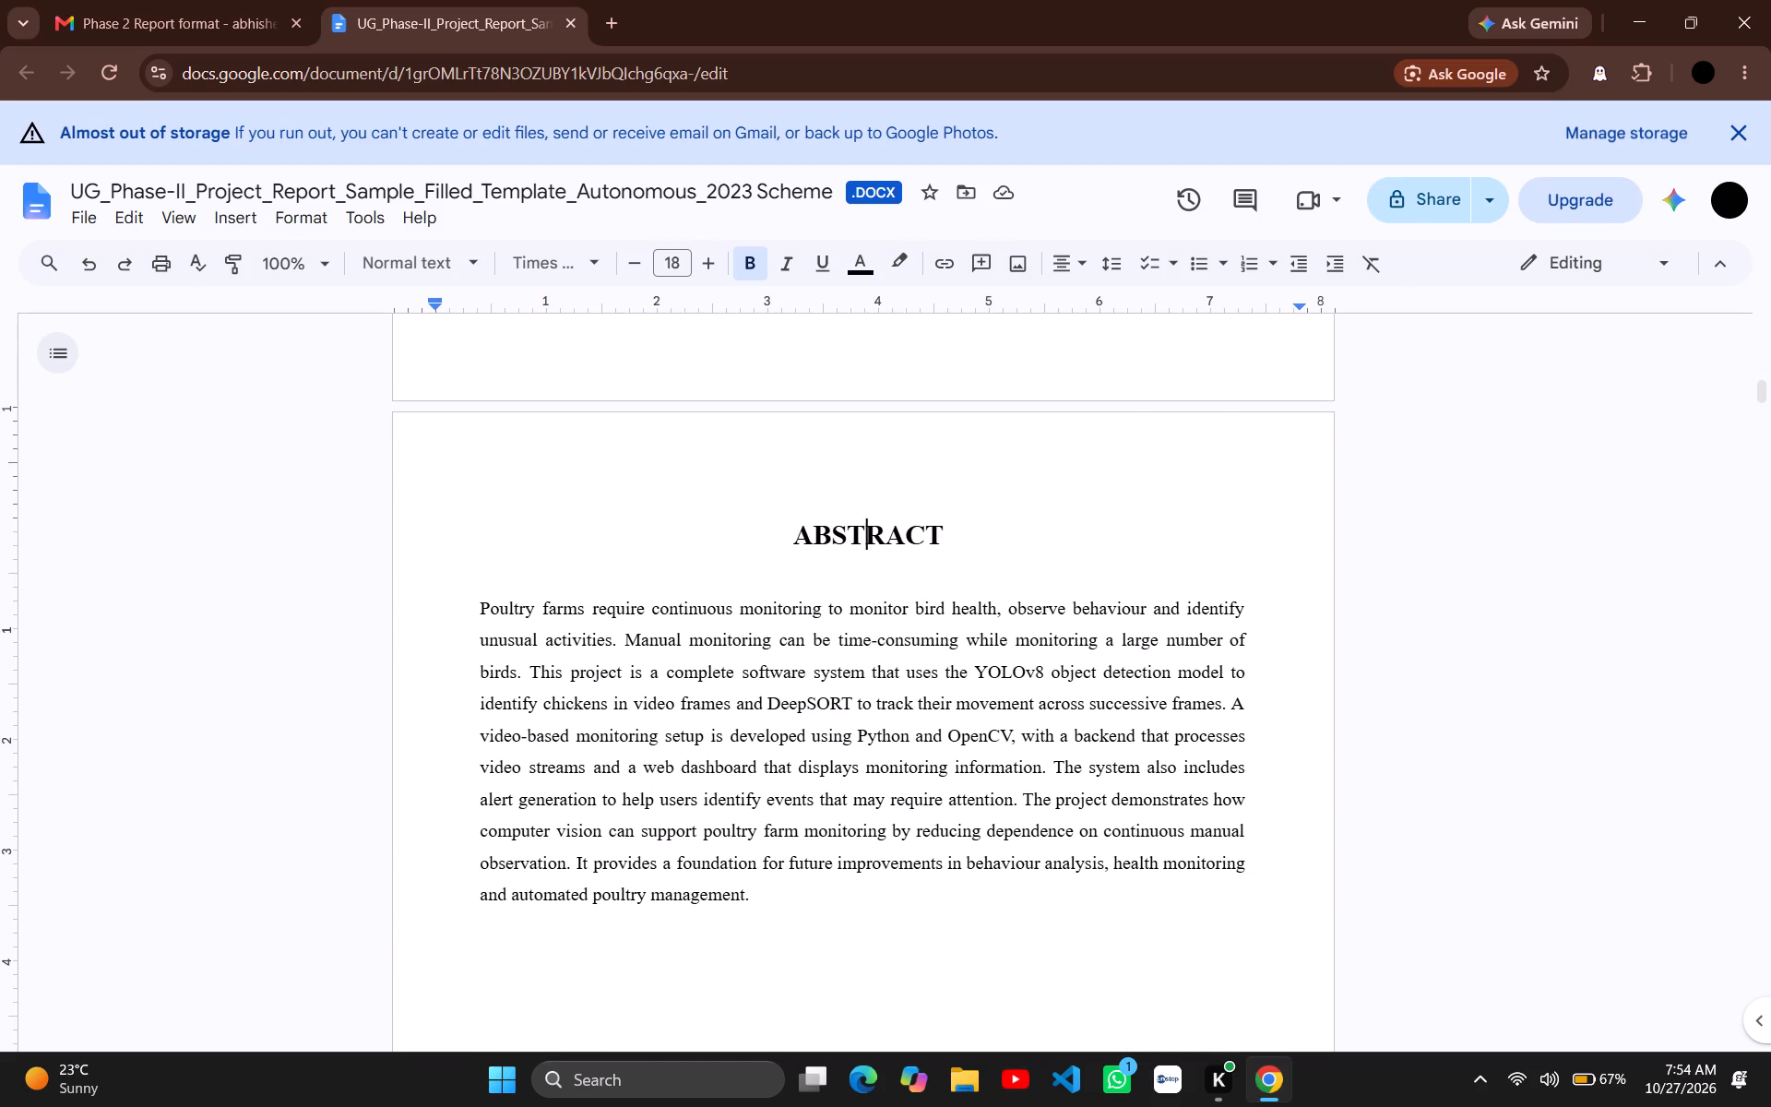
# Look through the table of contents, list of figures and abbreviations pages.
pyautogui.scroll(-4, 873, 539)
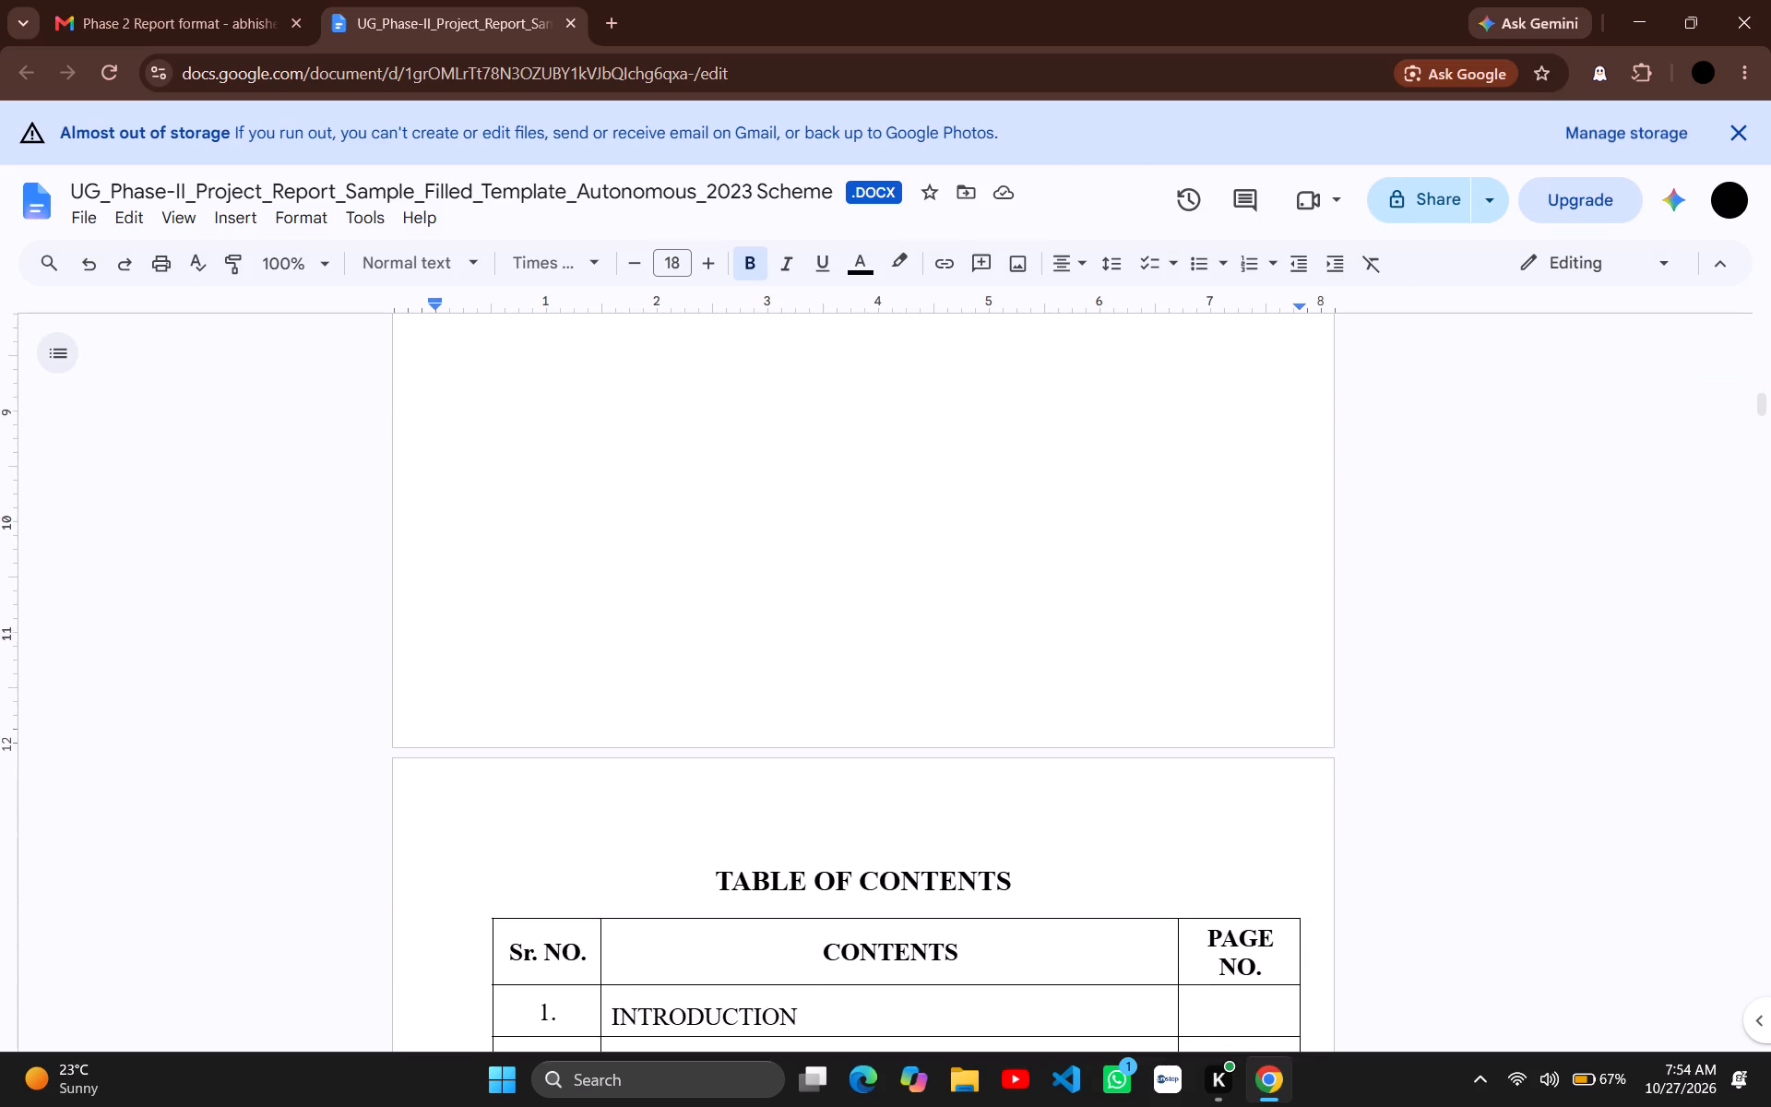
pyautogui.scroll(-3, 873, 539)
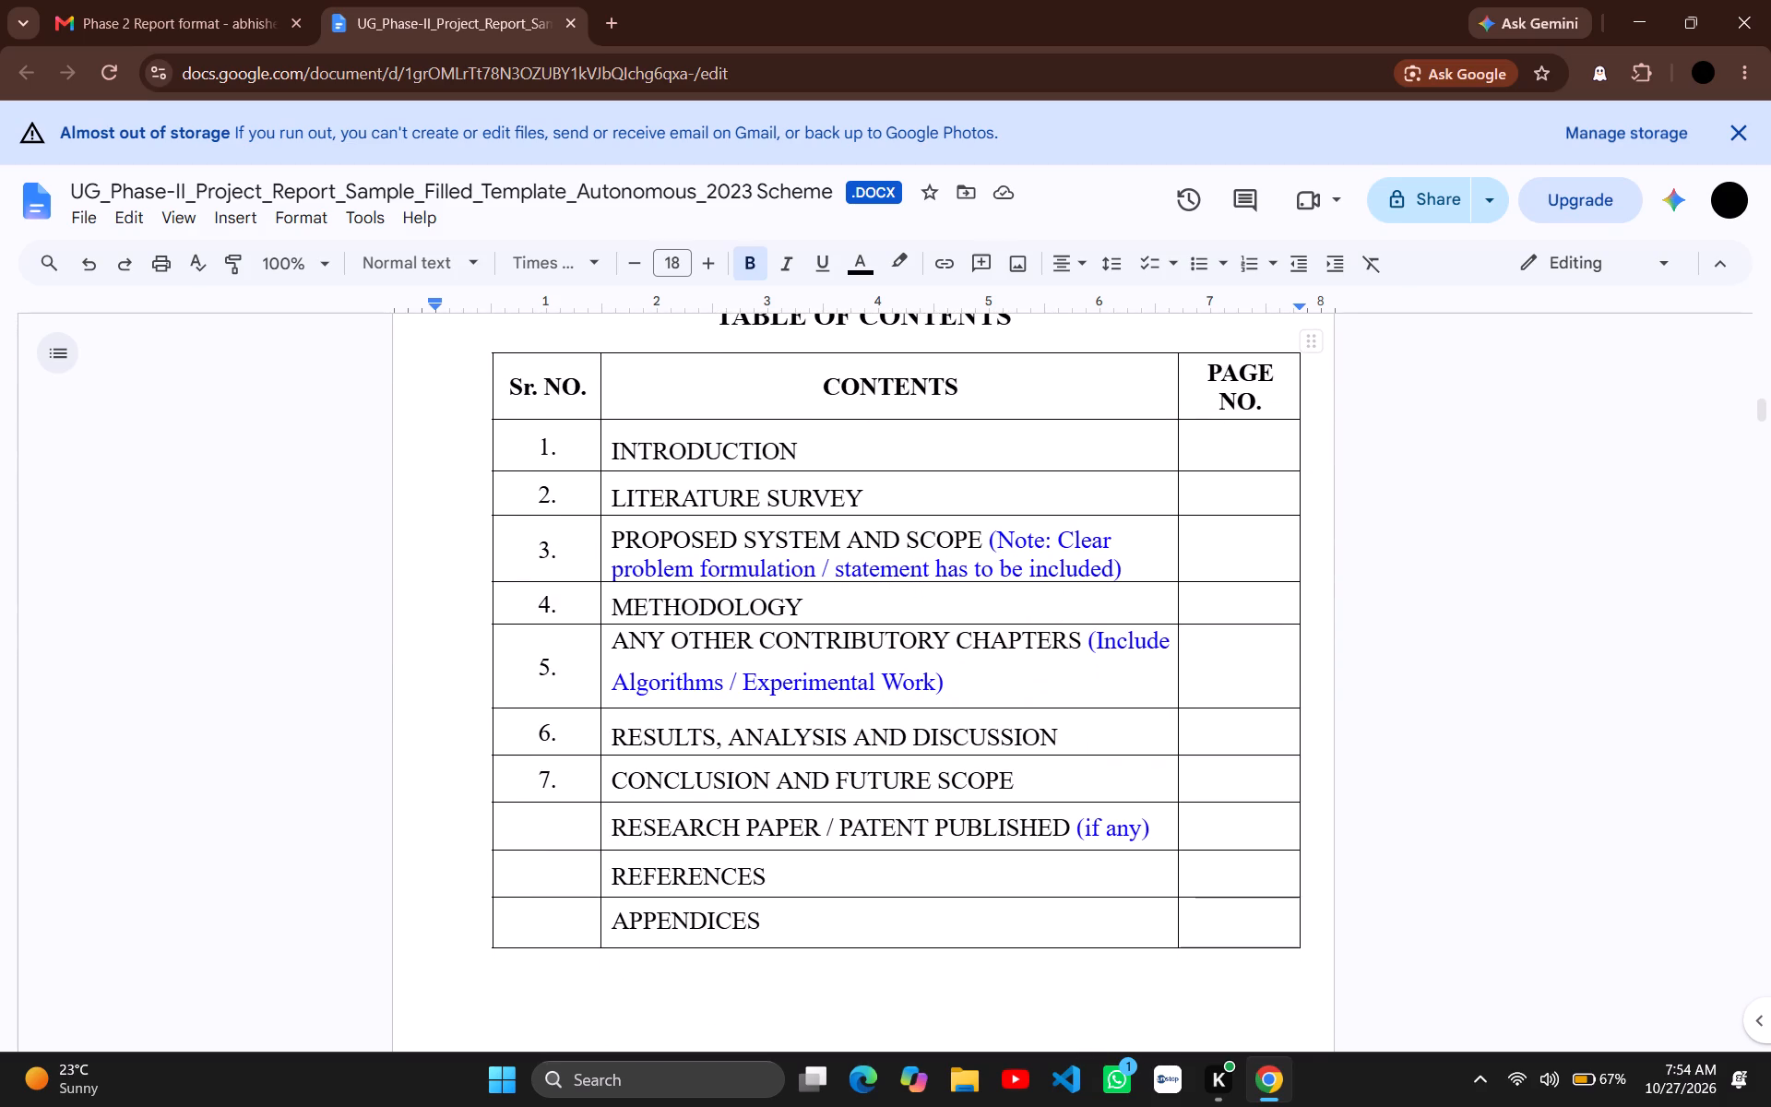
pyautogui.scroll(-3, 983, 593)
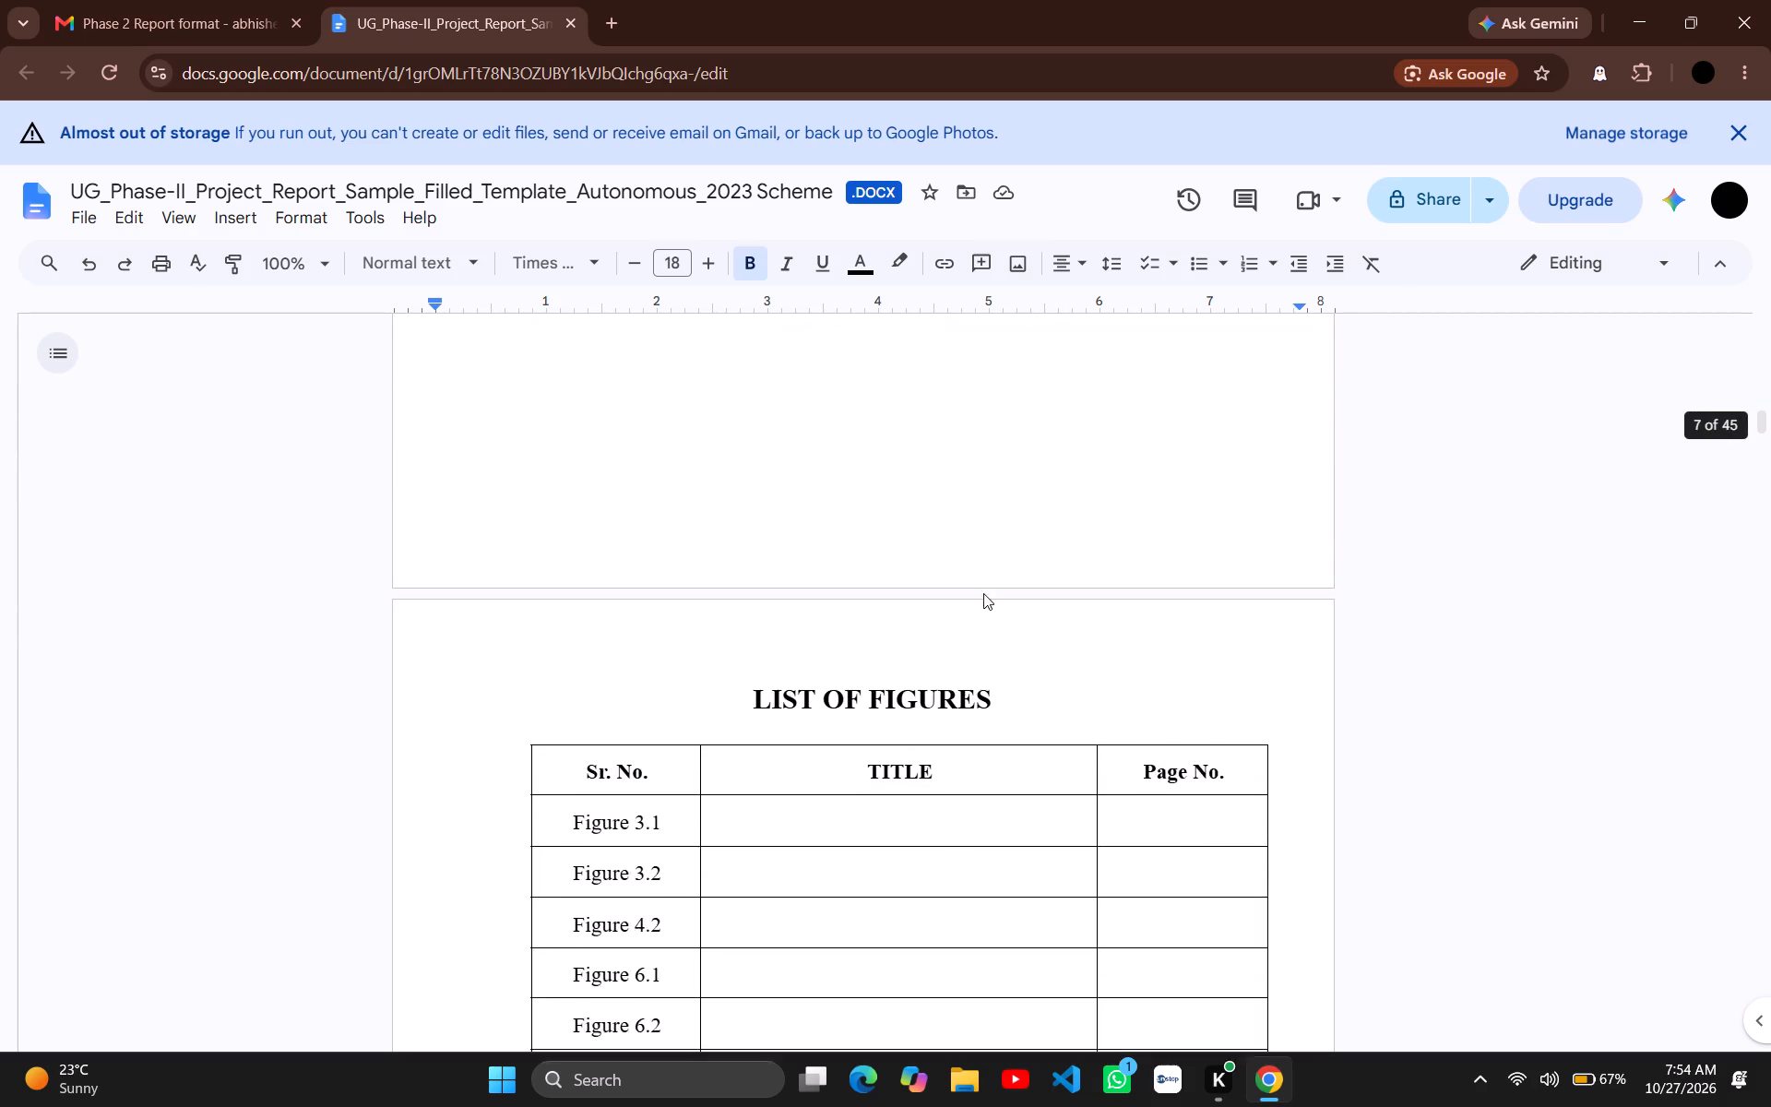
pyautogui.scroll(-4, 983, 593)
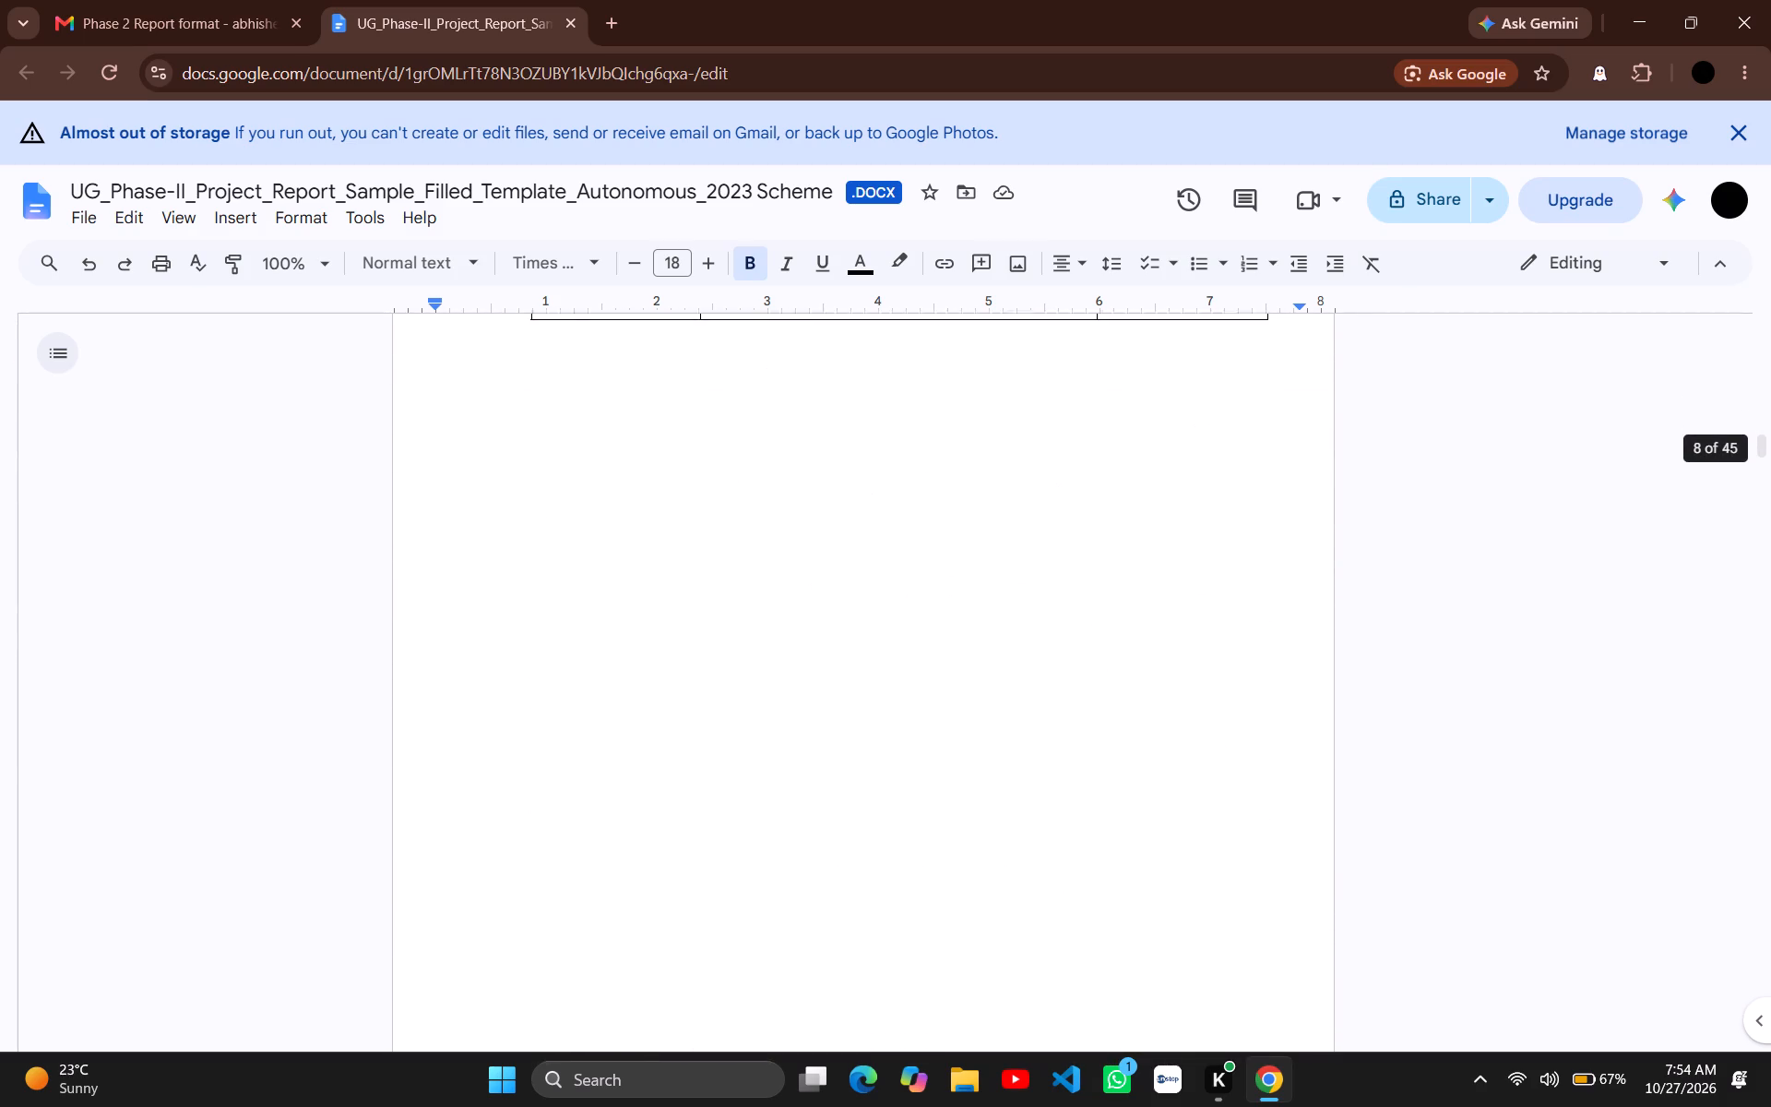
pyautogui.scroll(-3, 983, 593)
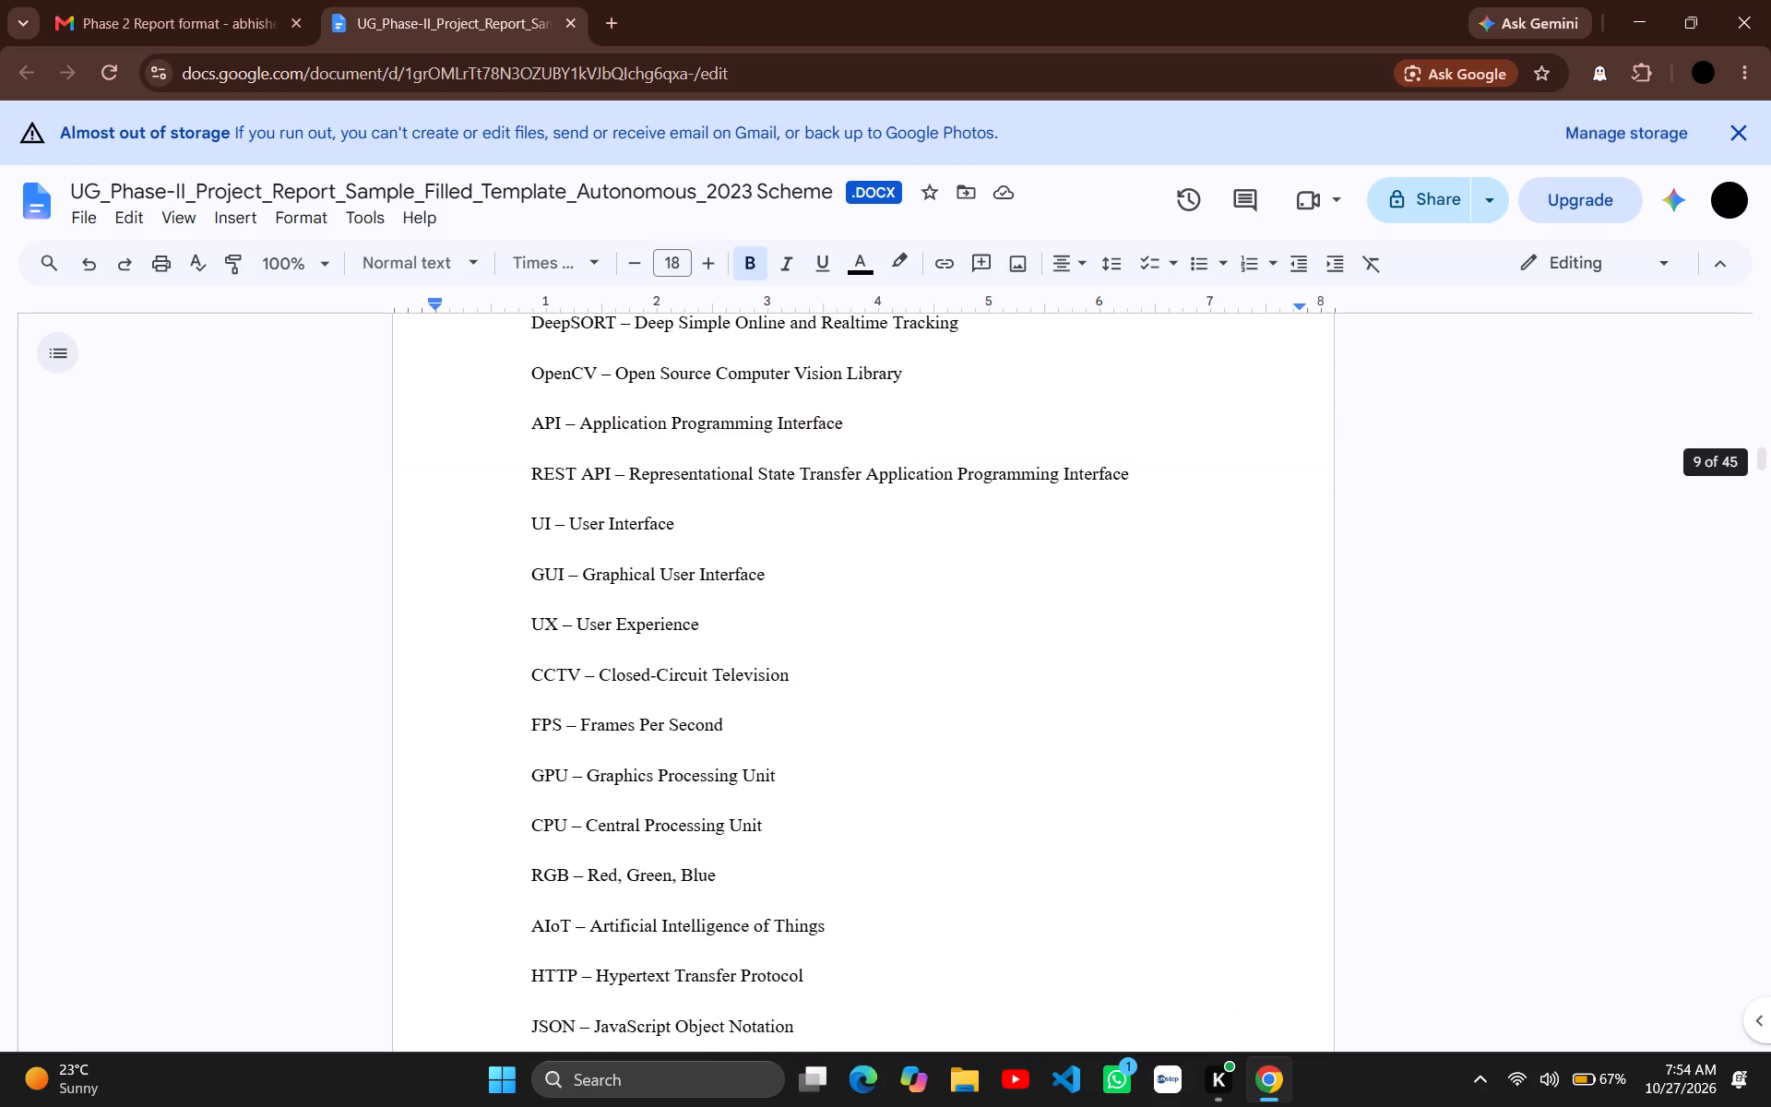
# Look through Chapter 1's sections and find the start of Chapter 2, Literature Review.
pyautogui.scroll(-3, 983, 593)
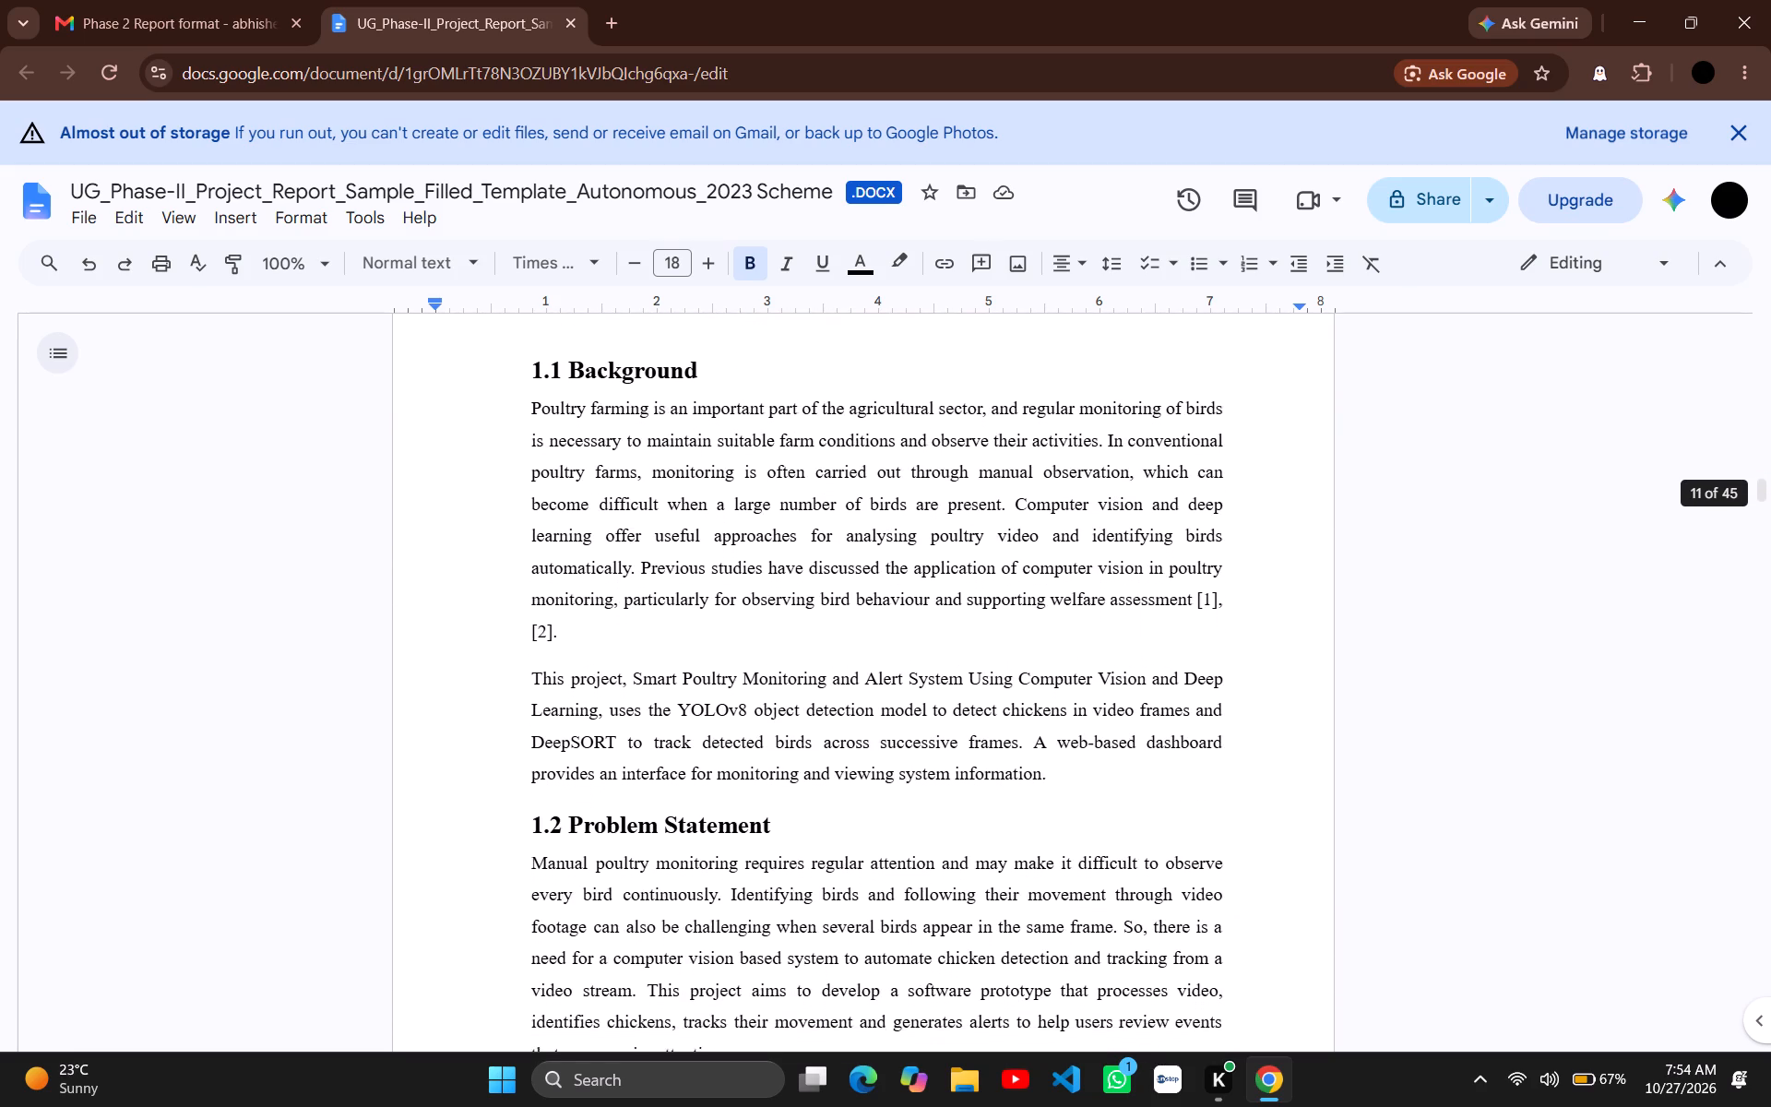
pyautogui.scroll(1, 983, 593)
pyautogui.scroll(-3, 983, 593)
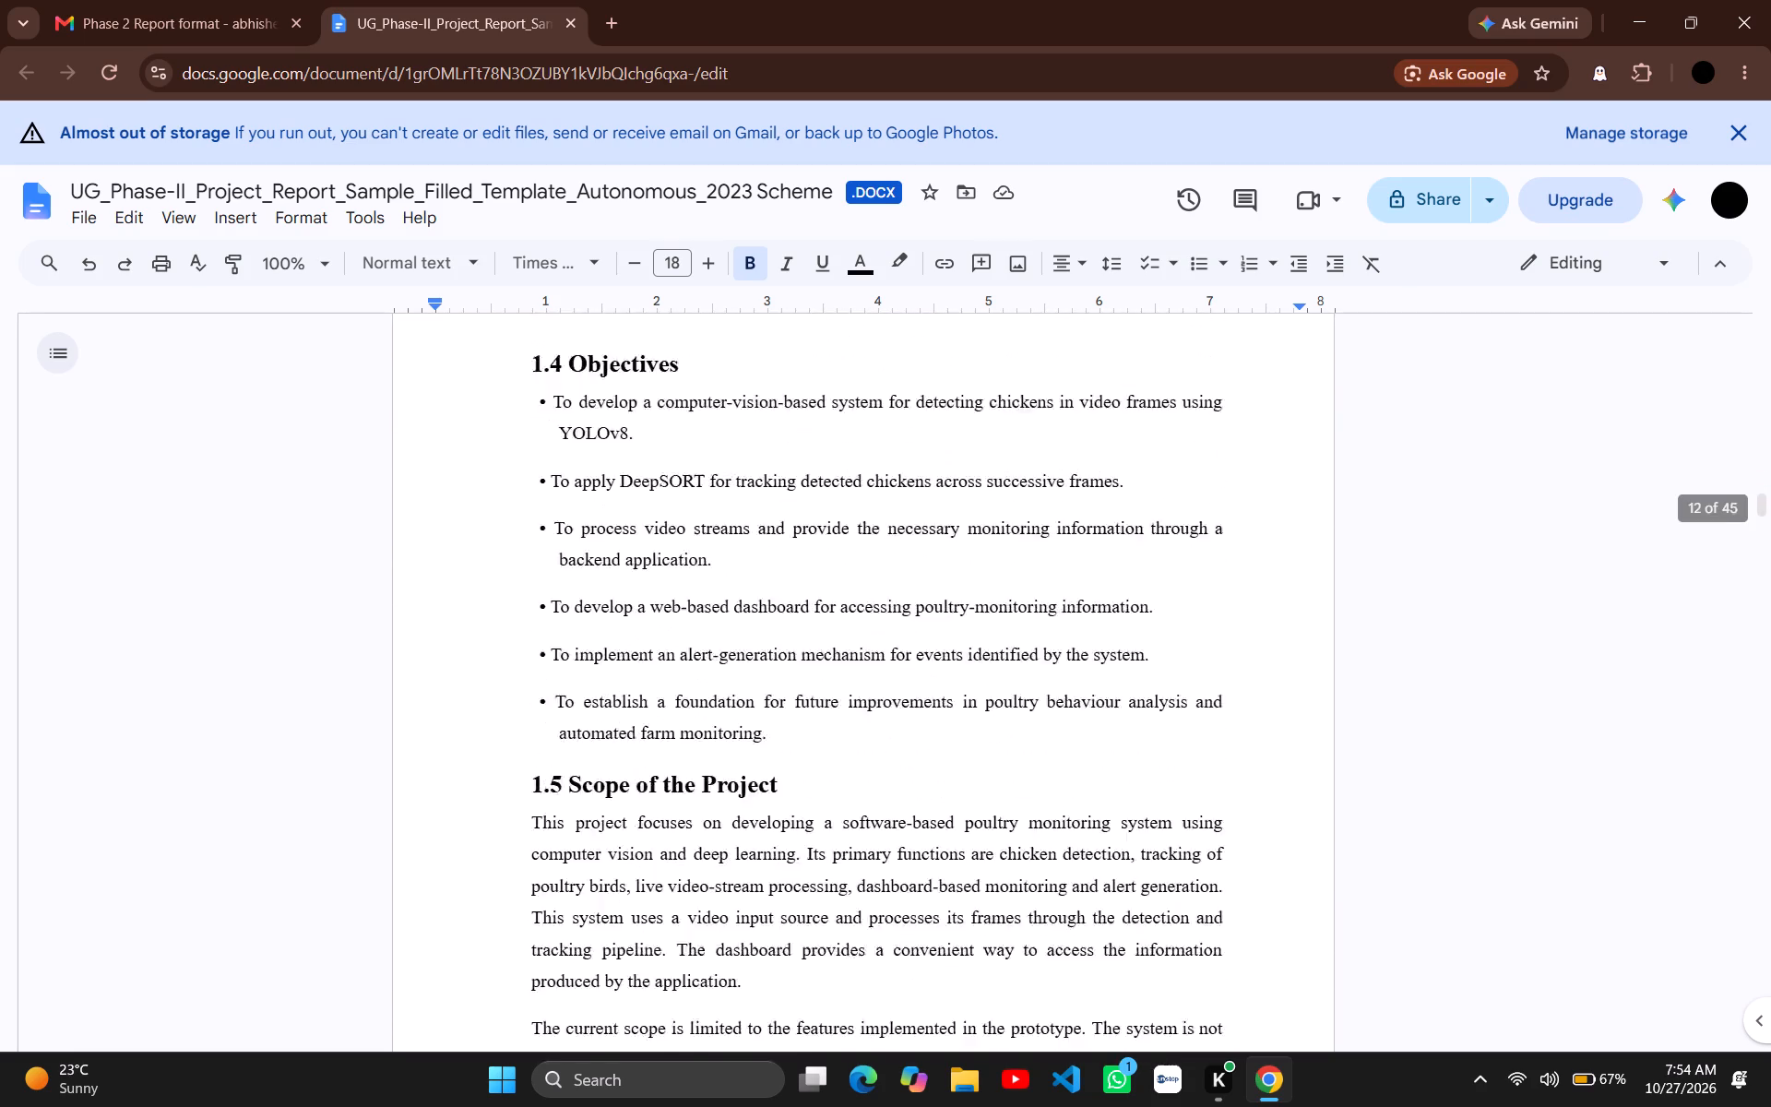
pyautogui.scroll(-3, 983, 593)
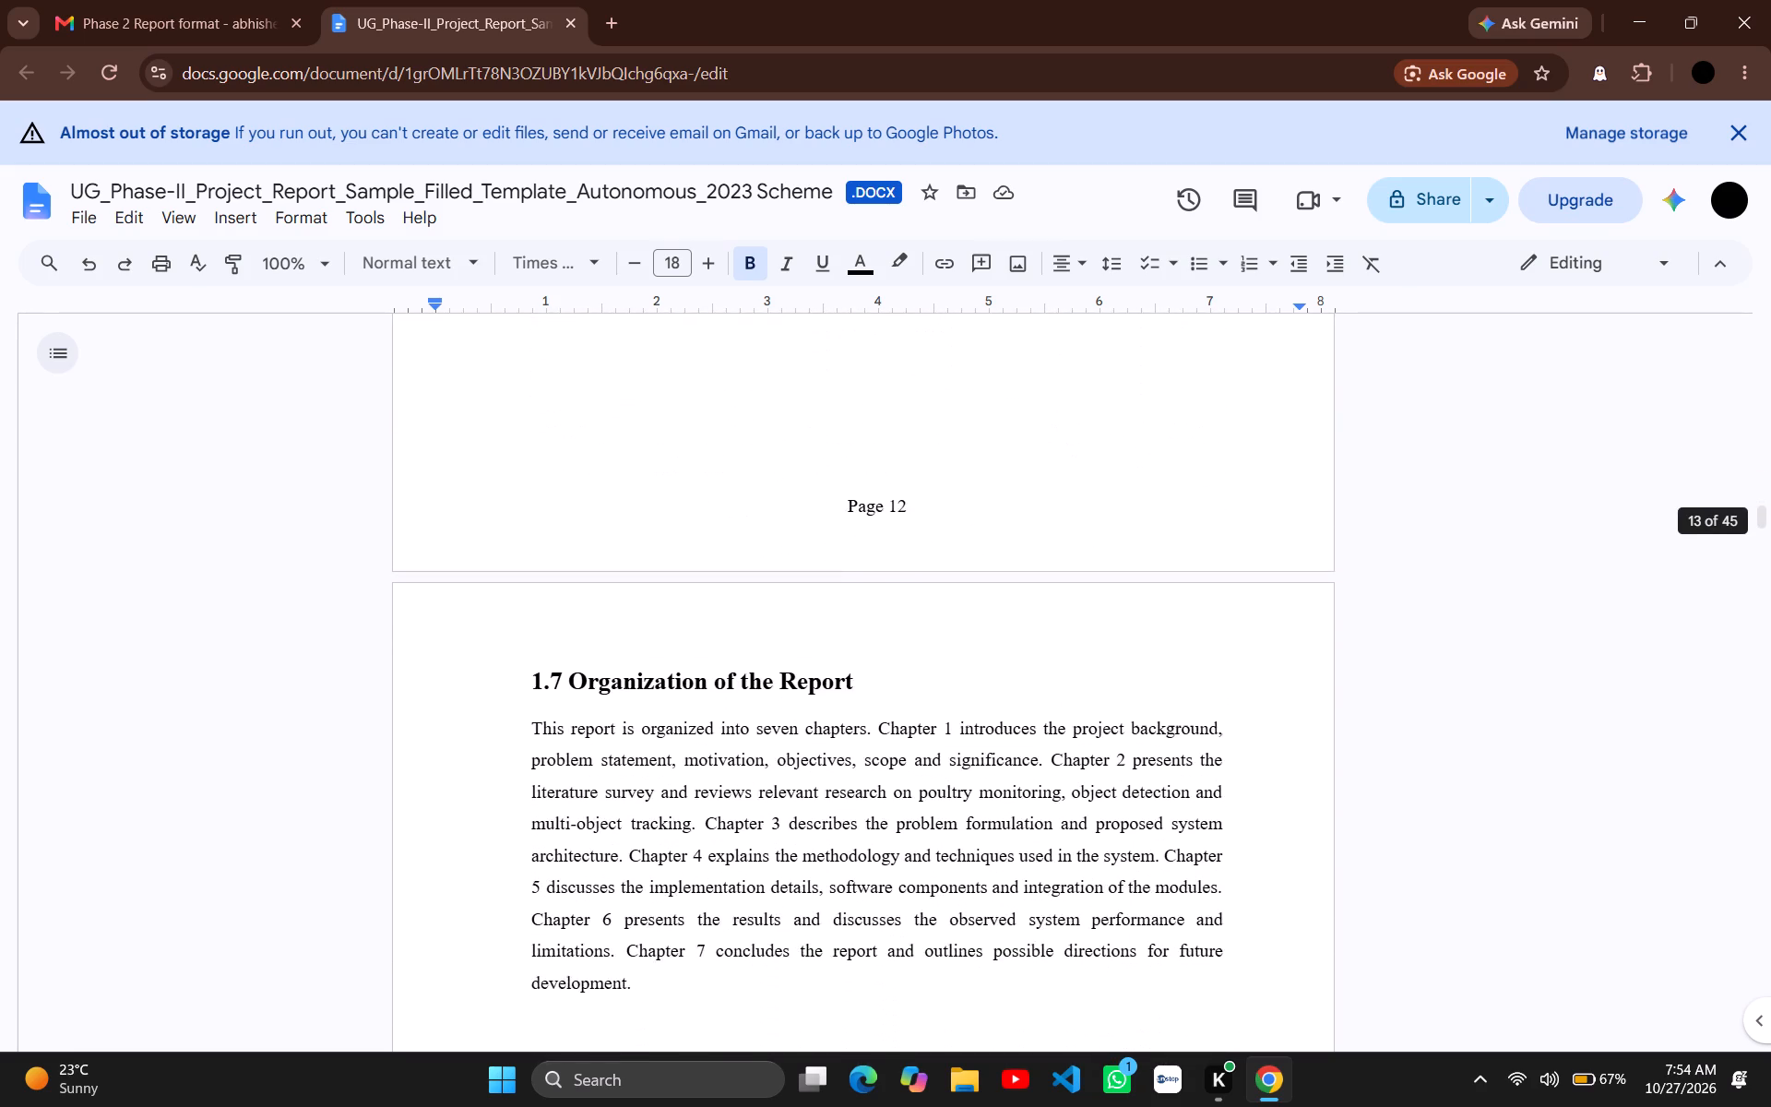
pyautogui.scroll(-2, 983, 593)
pyautogui.scroll(1, 983, 593)
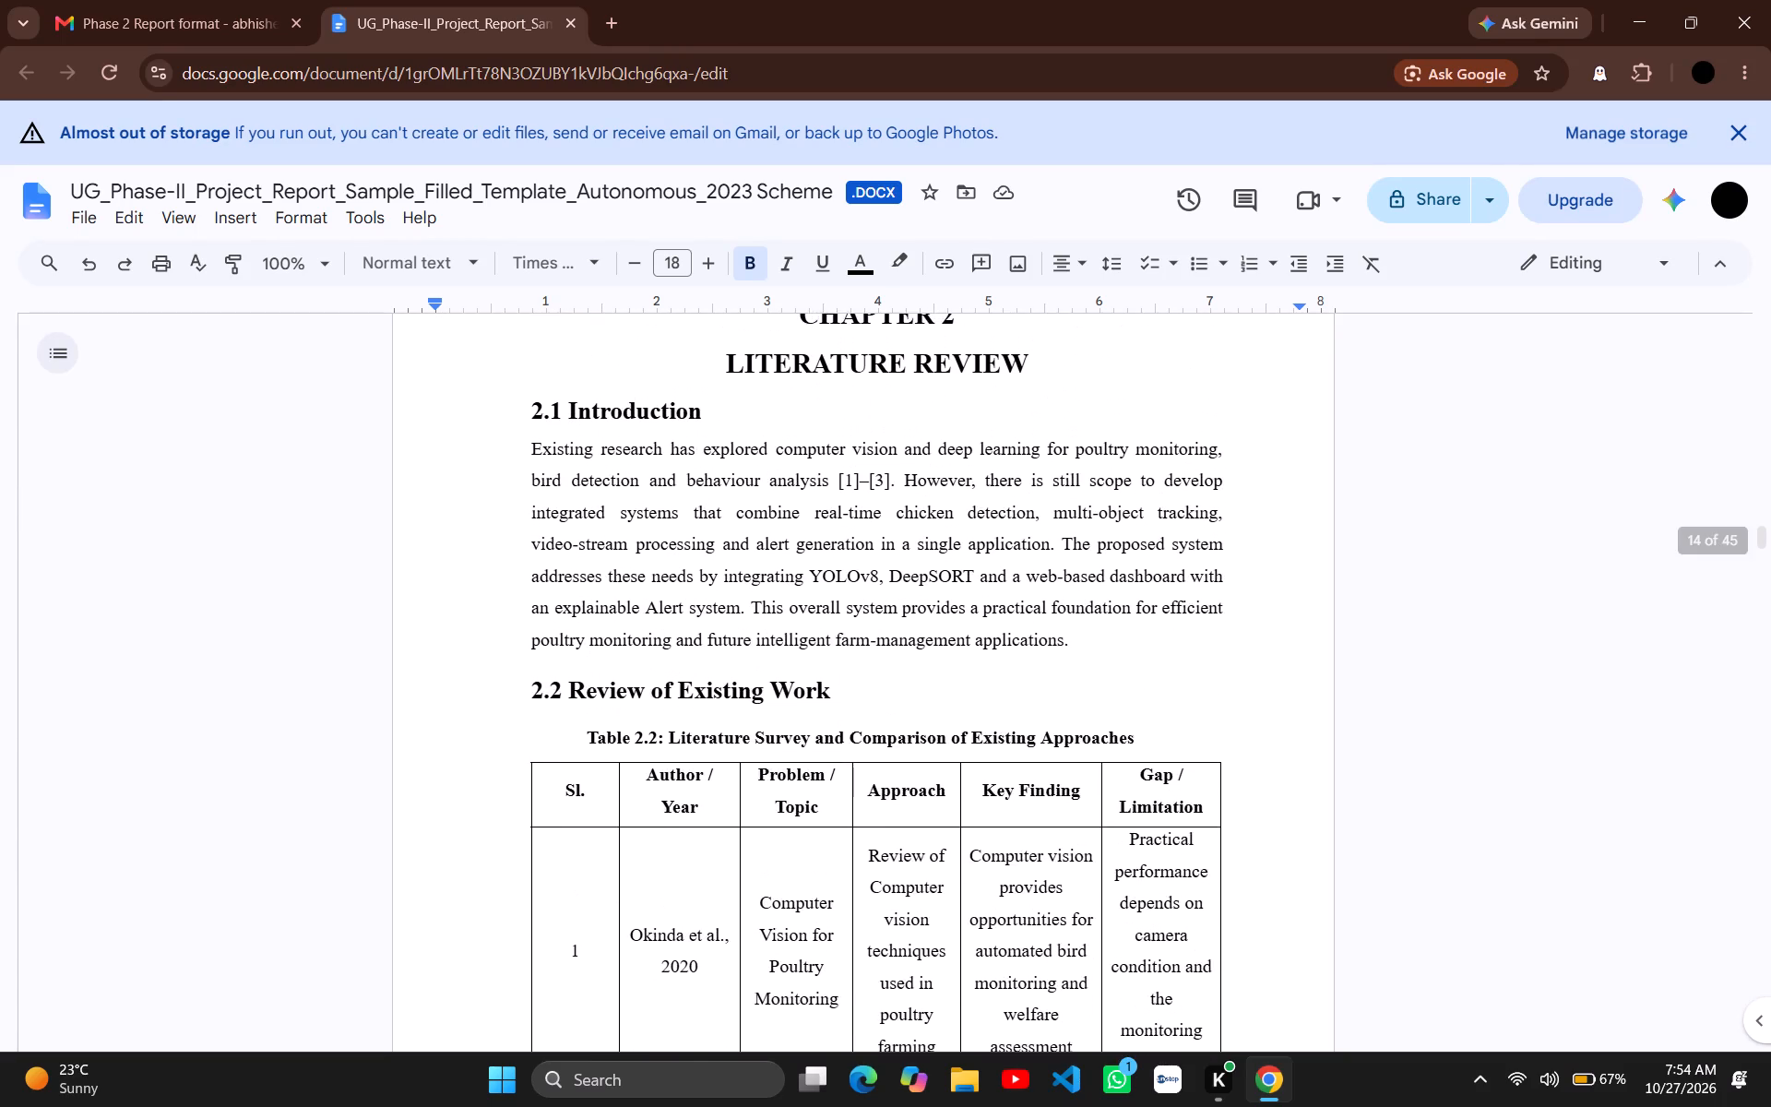
pyautogui.scroll(1, 983, 593)
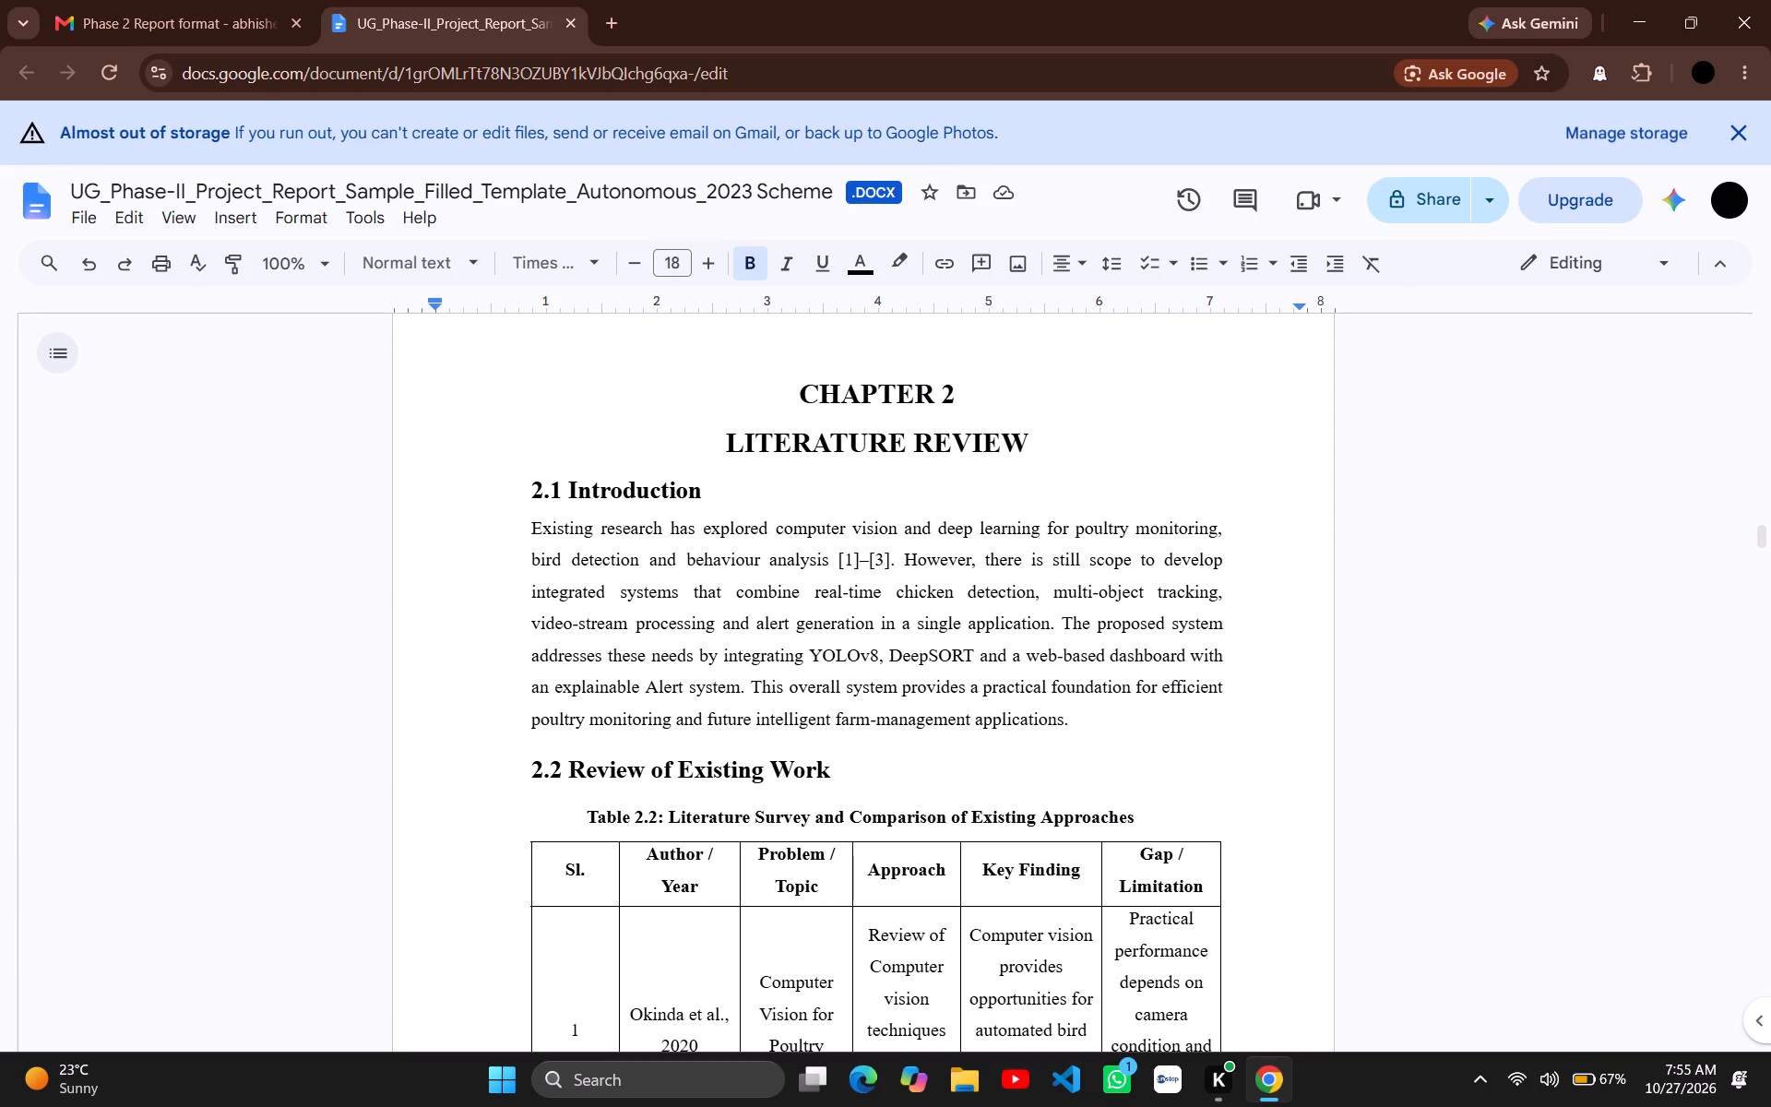
# Open Notepad and arrange its window side by side with the report document.
pyautogui.click(664, 1077)
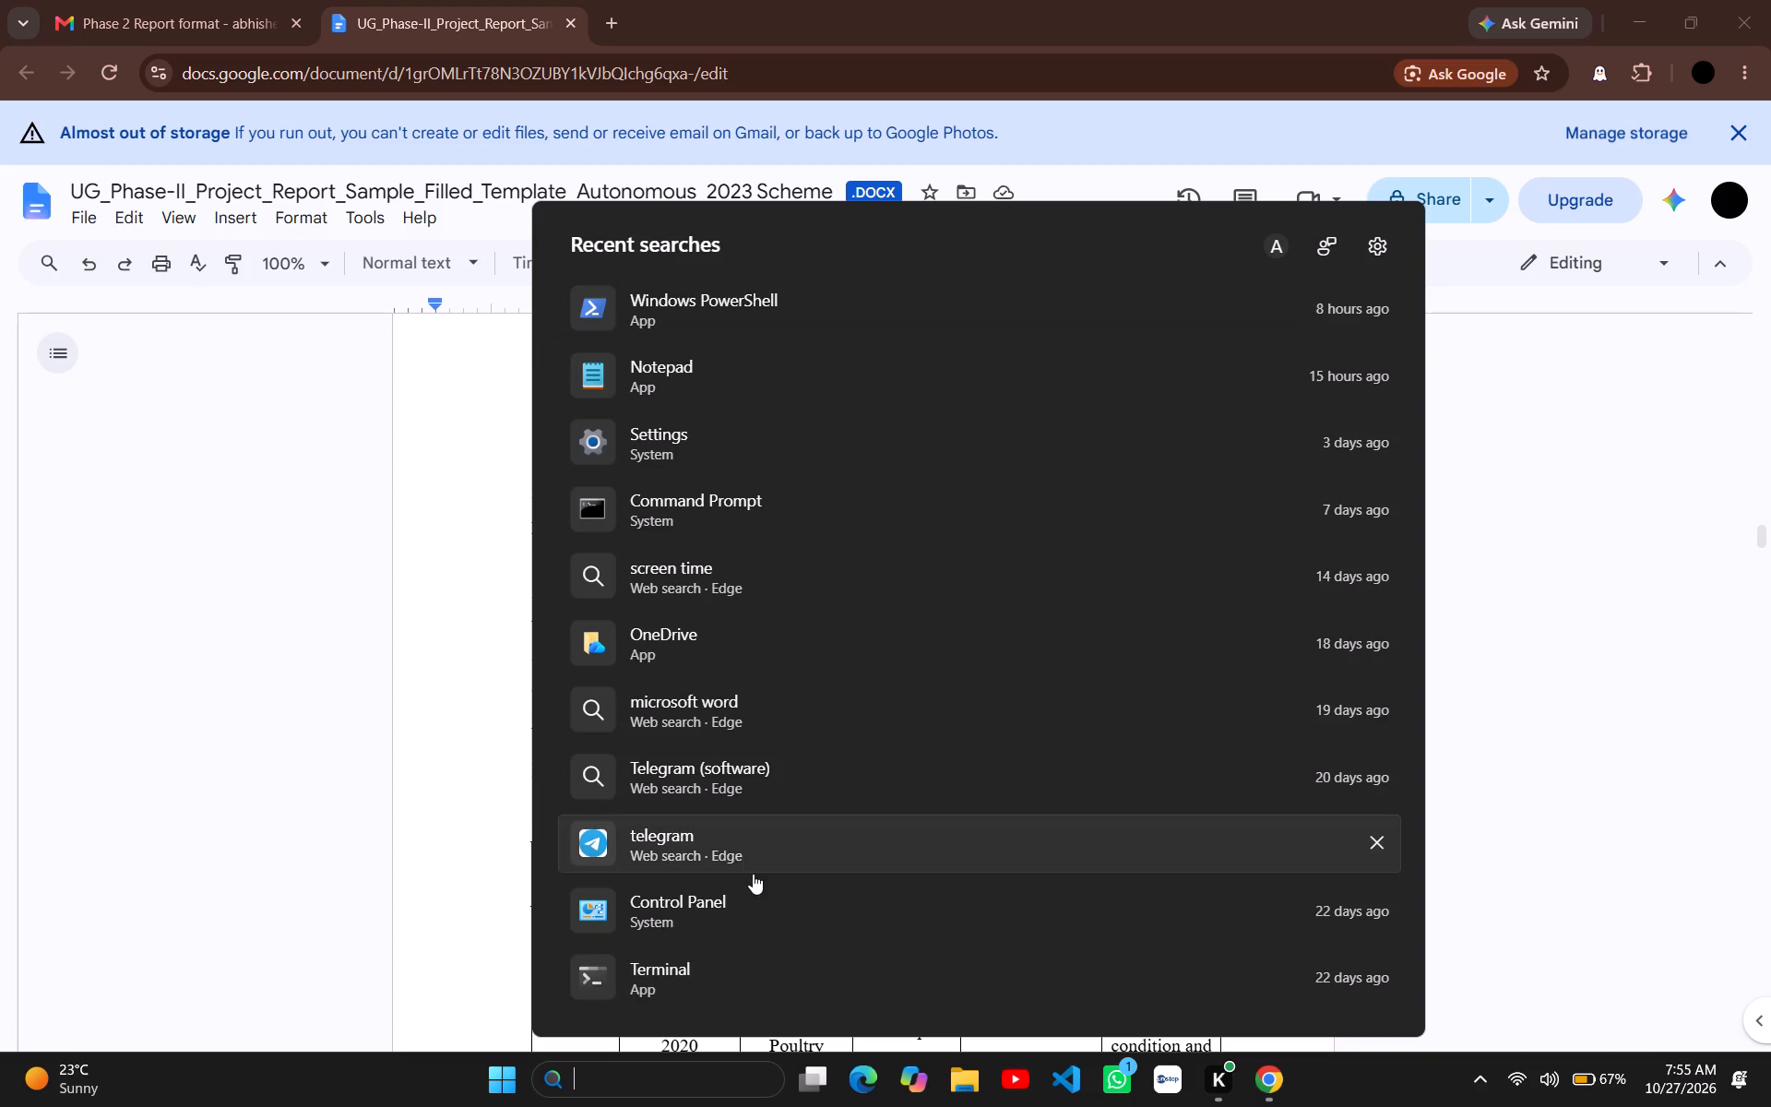
pyautogui.click(812, 377)
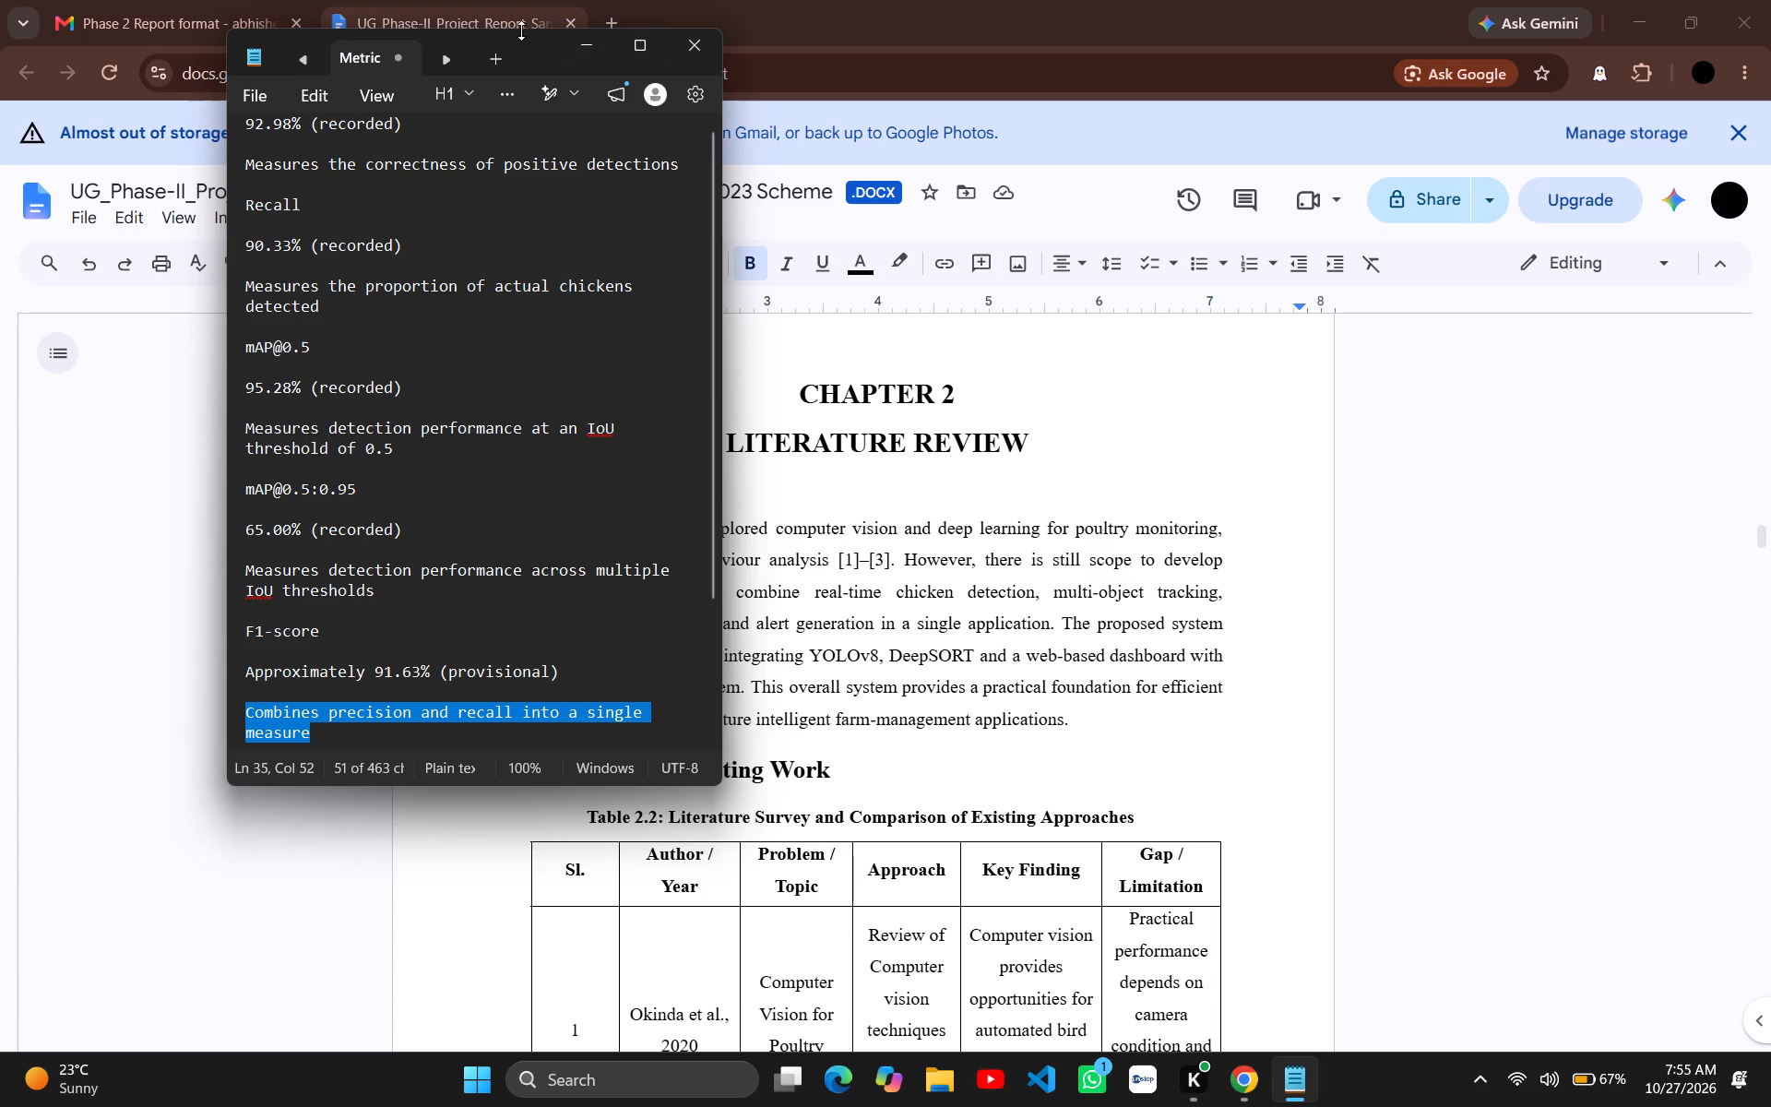
pyautogui.moveTo(521, 41); pyautogui.dragTo(619, 42)
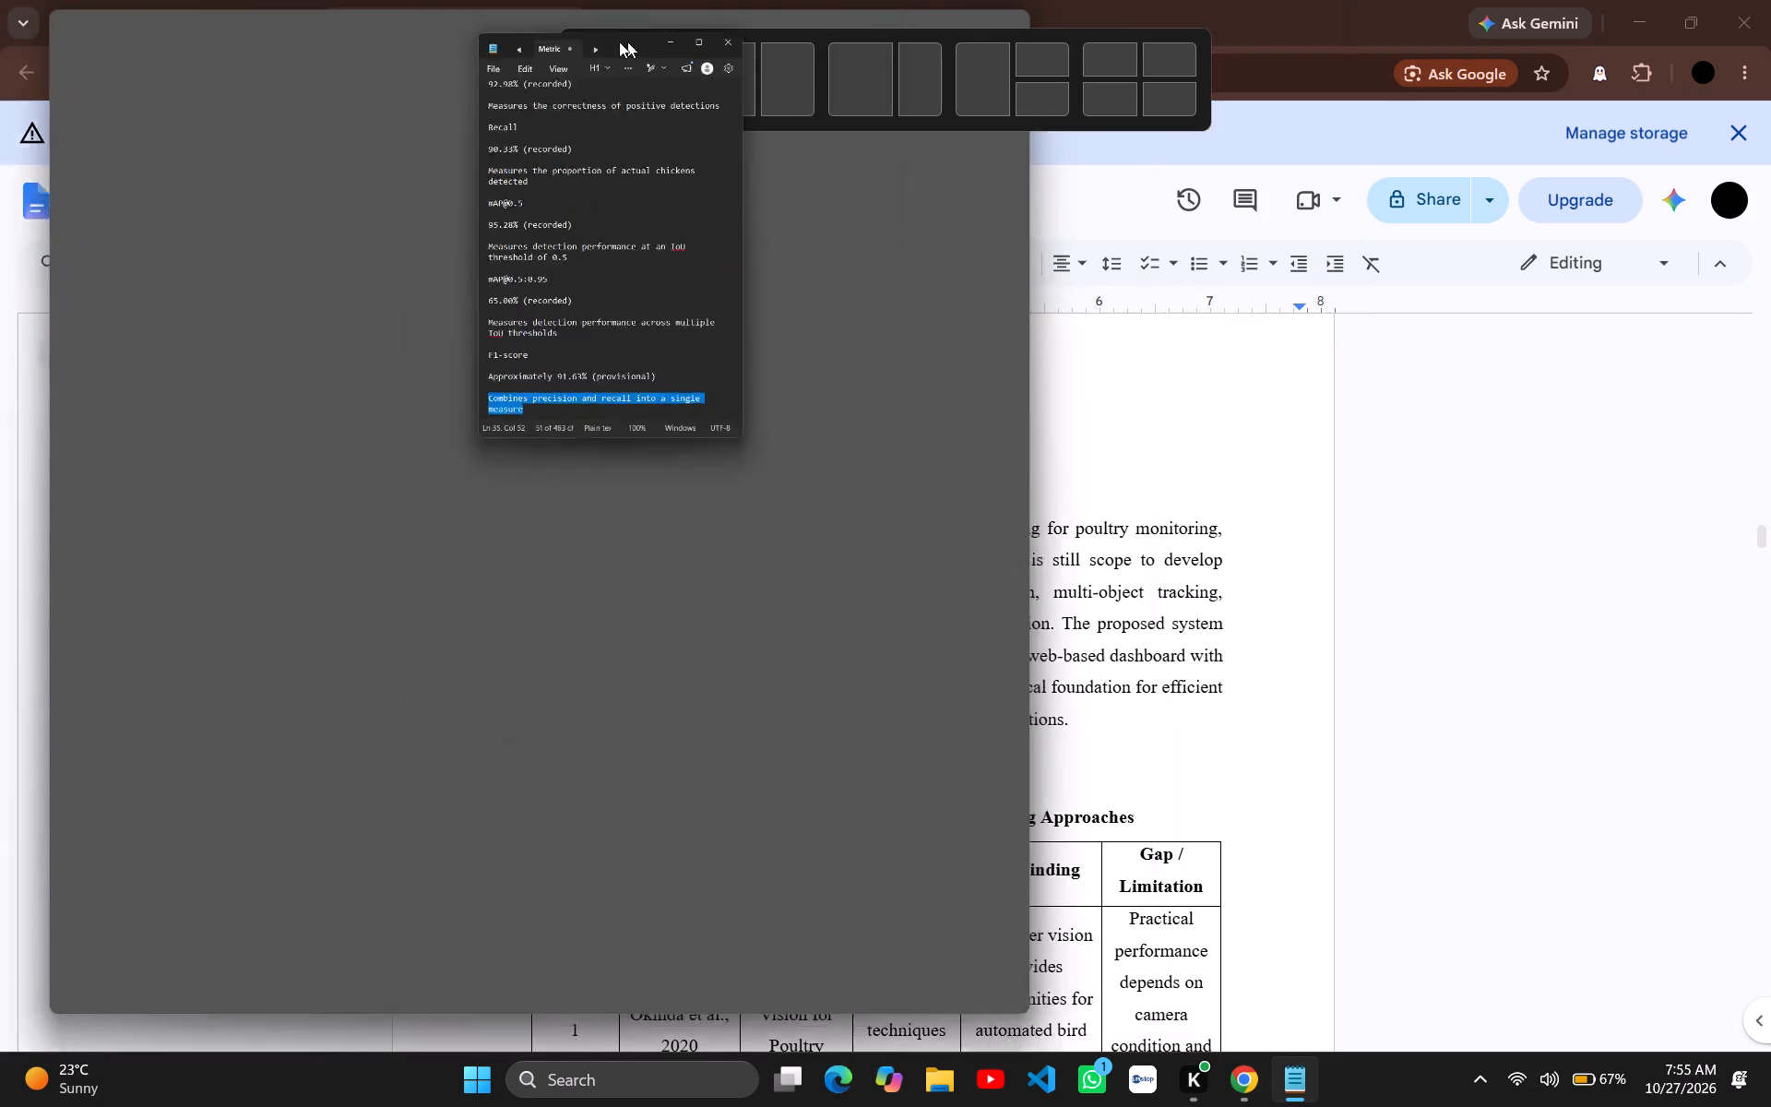
pyautogui.moveTo(619, 42); pyautogui.dragTo(571, 39)
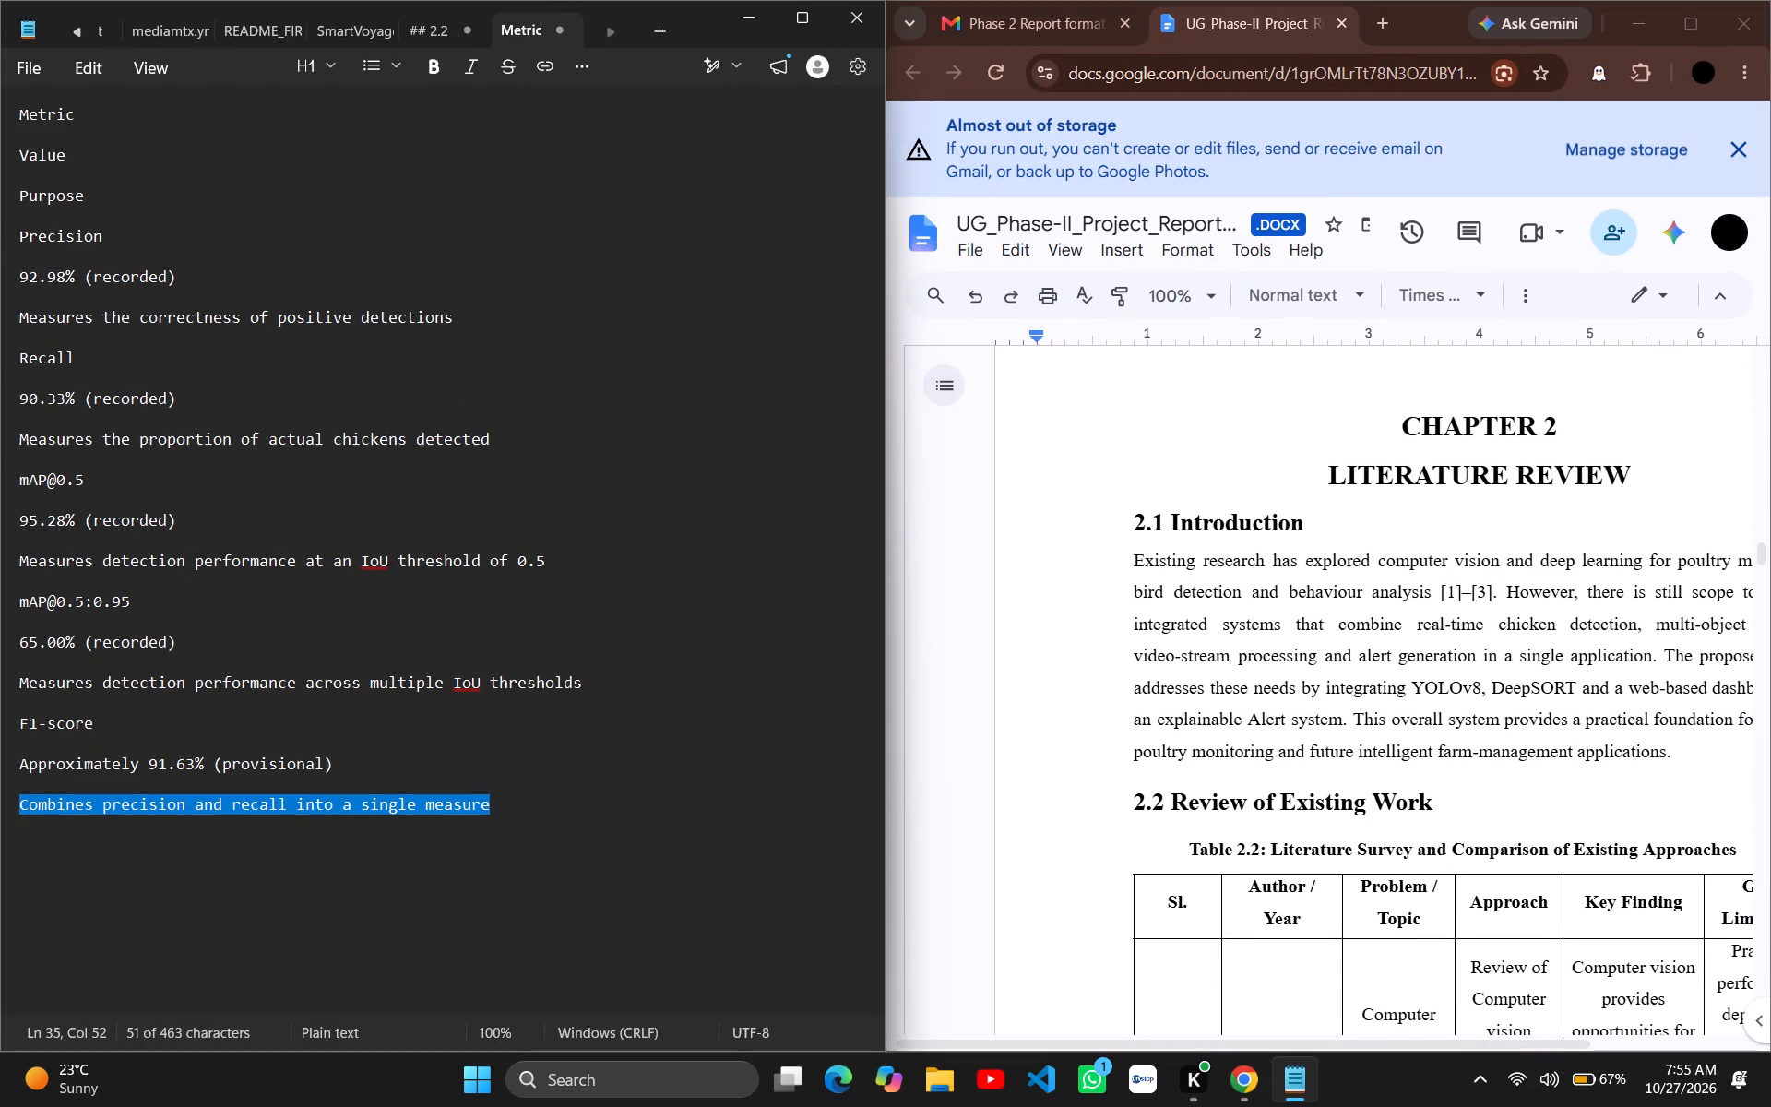
# Delete all the text in the open Metric note.
pyautogui.hotkey('ctrl', 'a')
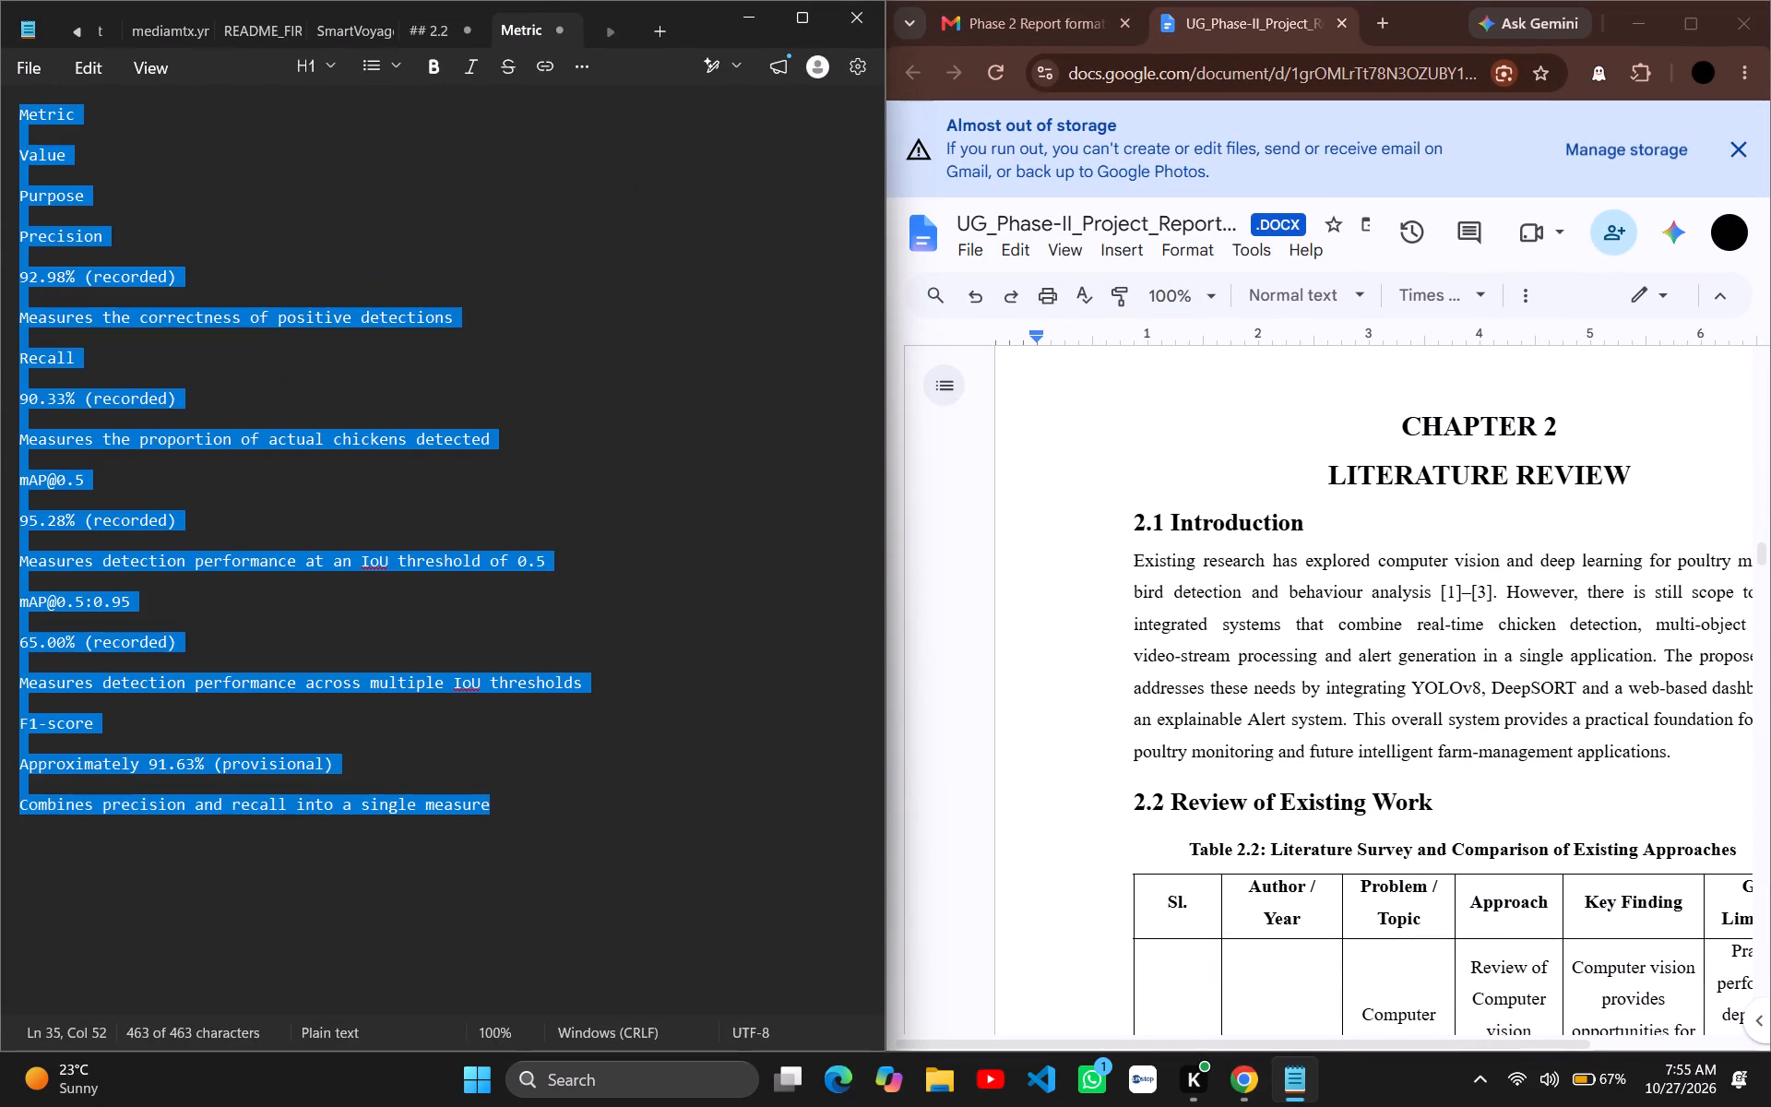
pyautogui.press('BackSpace')
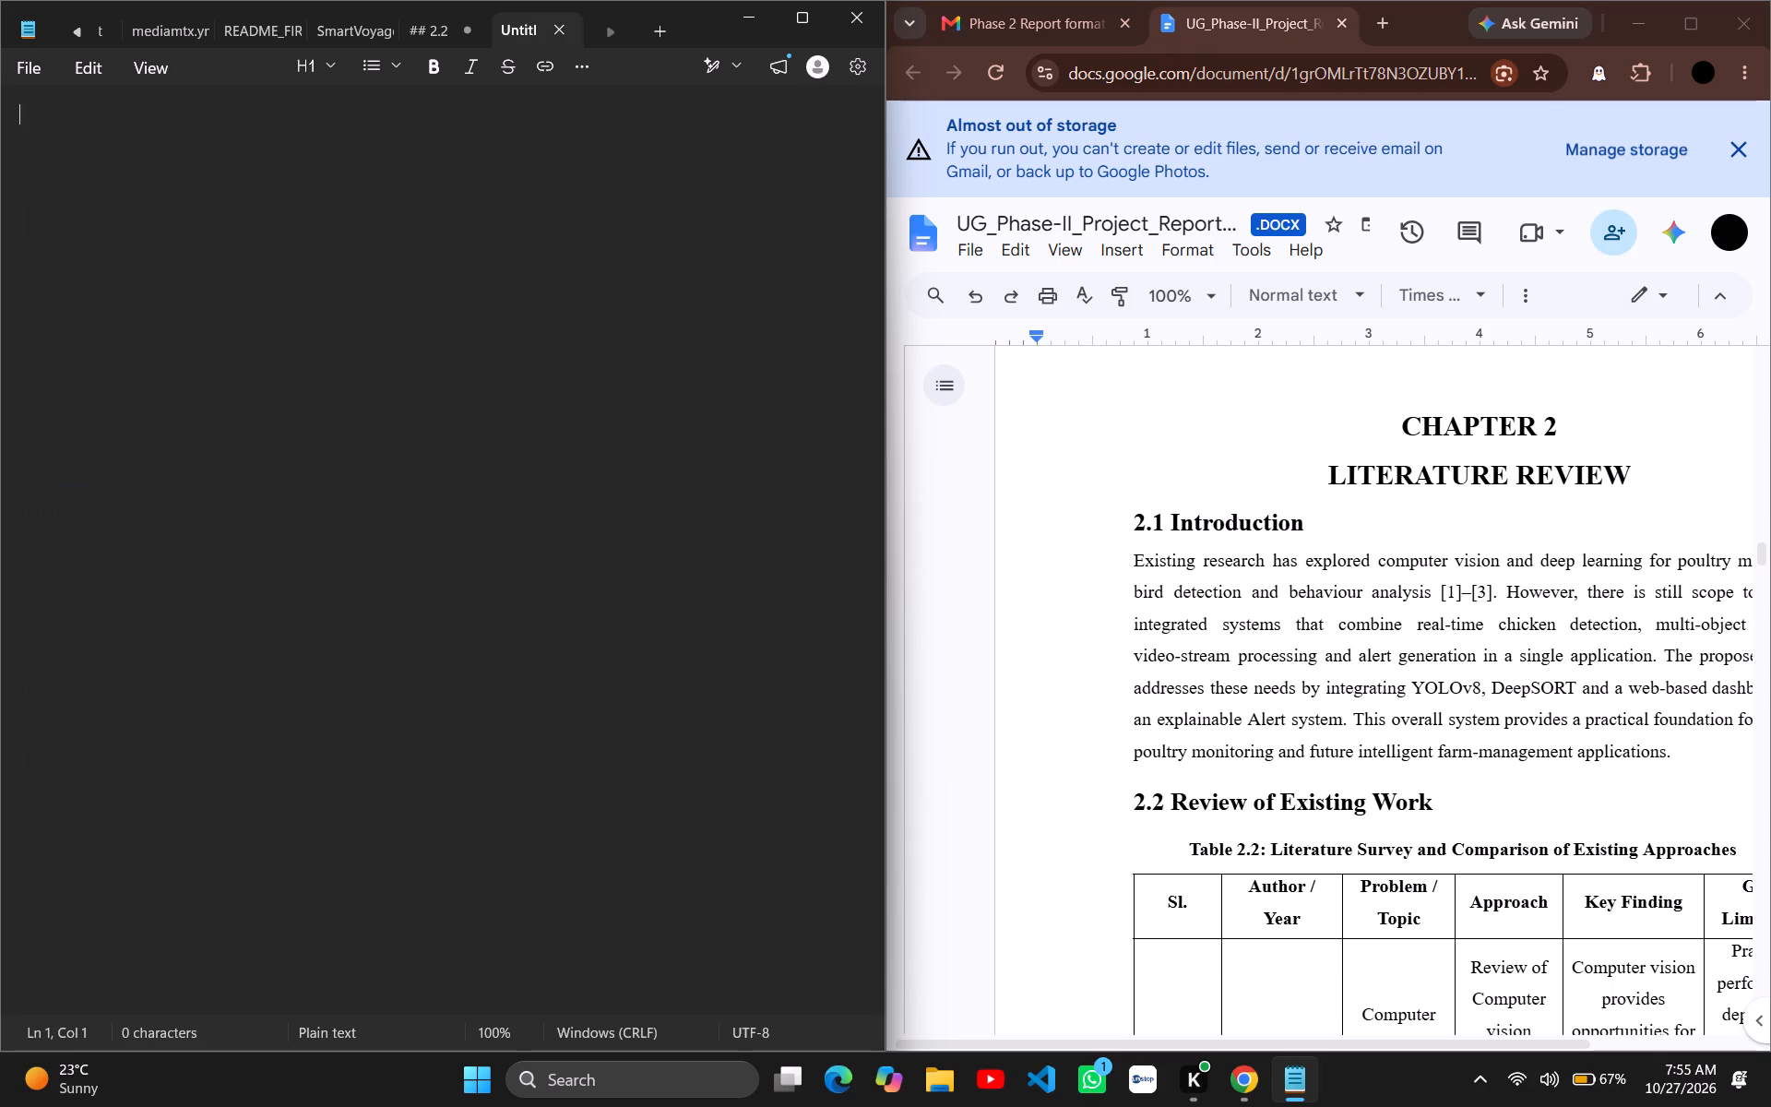
# Copy the Chapter 2 heading LITERATURE REVIEW from the report into the empty Notepad note and start a new line below it.
pyautogui.moveTo(1326, 473); pyautogui.dragTo(1362, 486)
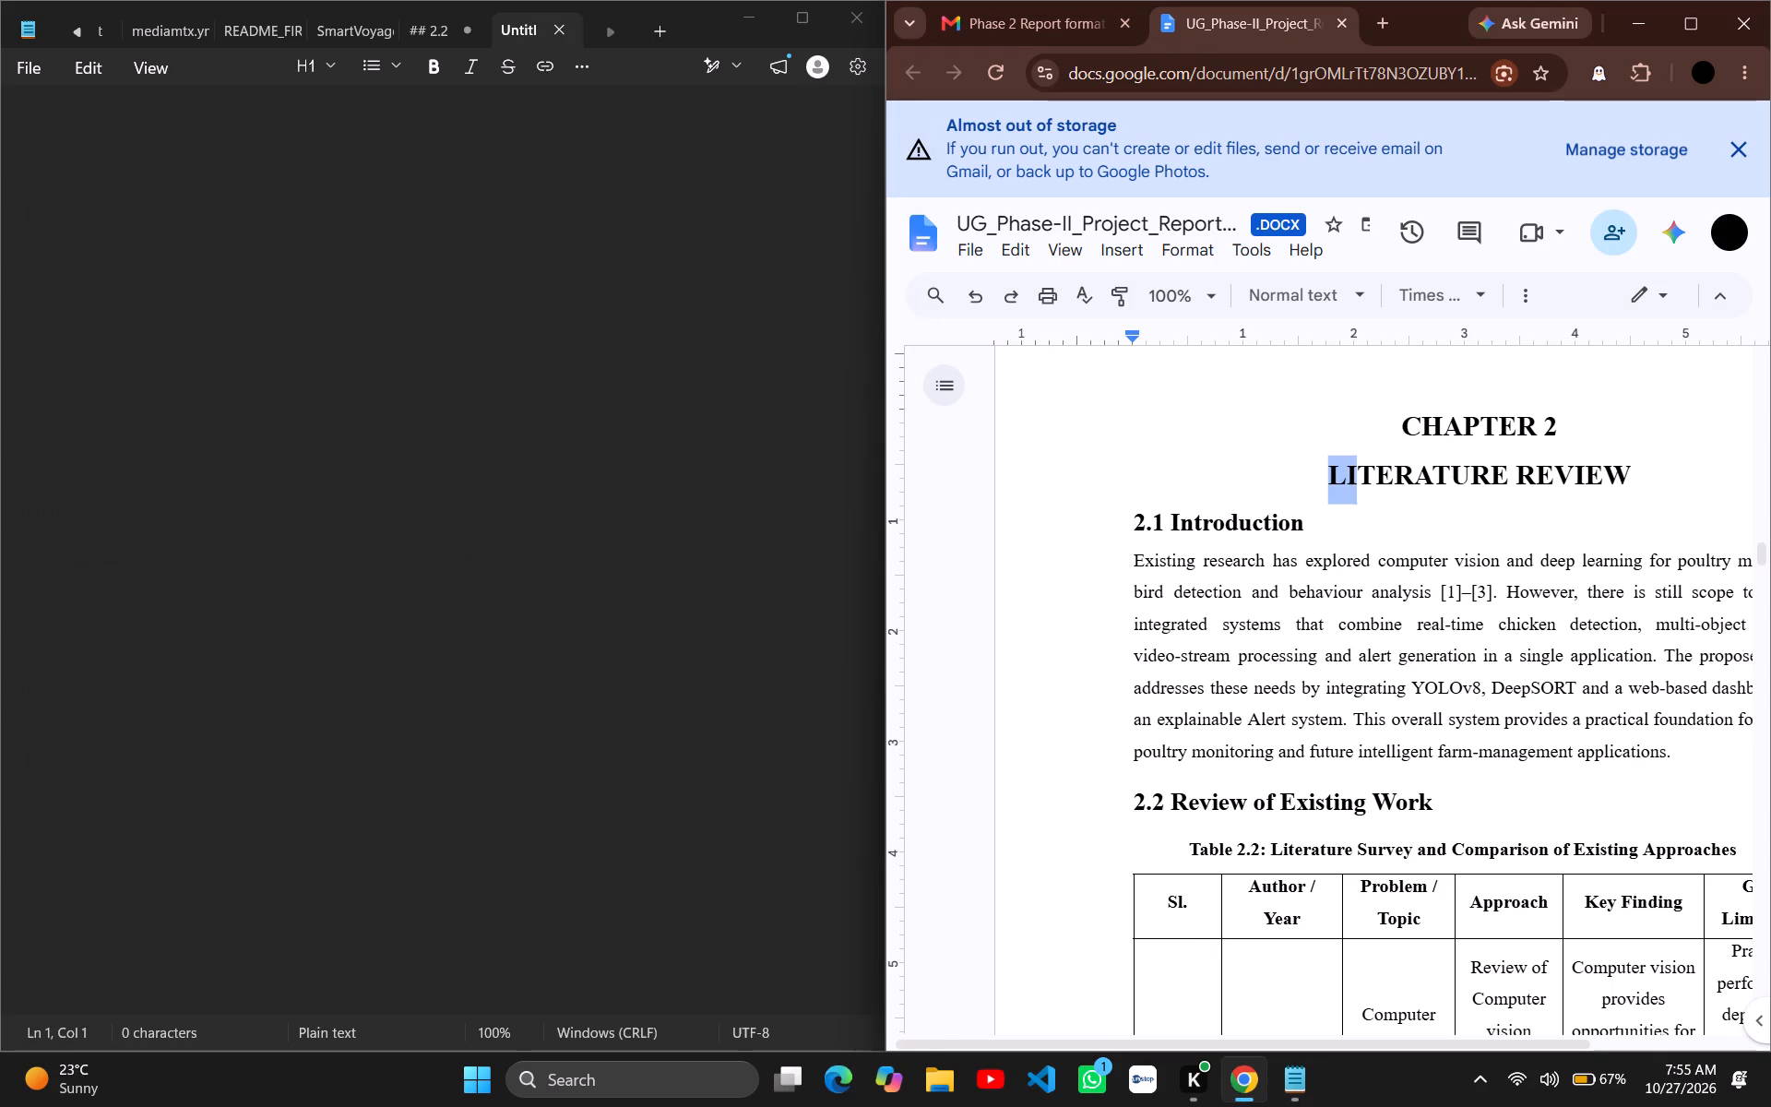
pyautogui.moveTo(1362, 486); pyautogui.dragTo(1610, 462)
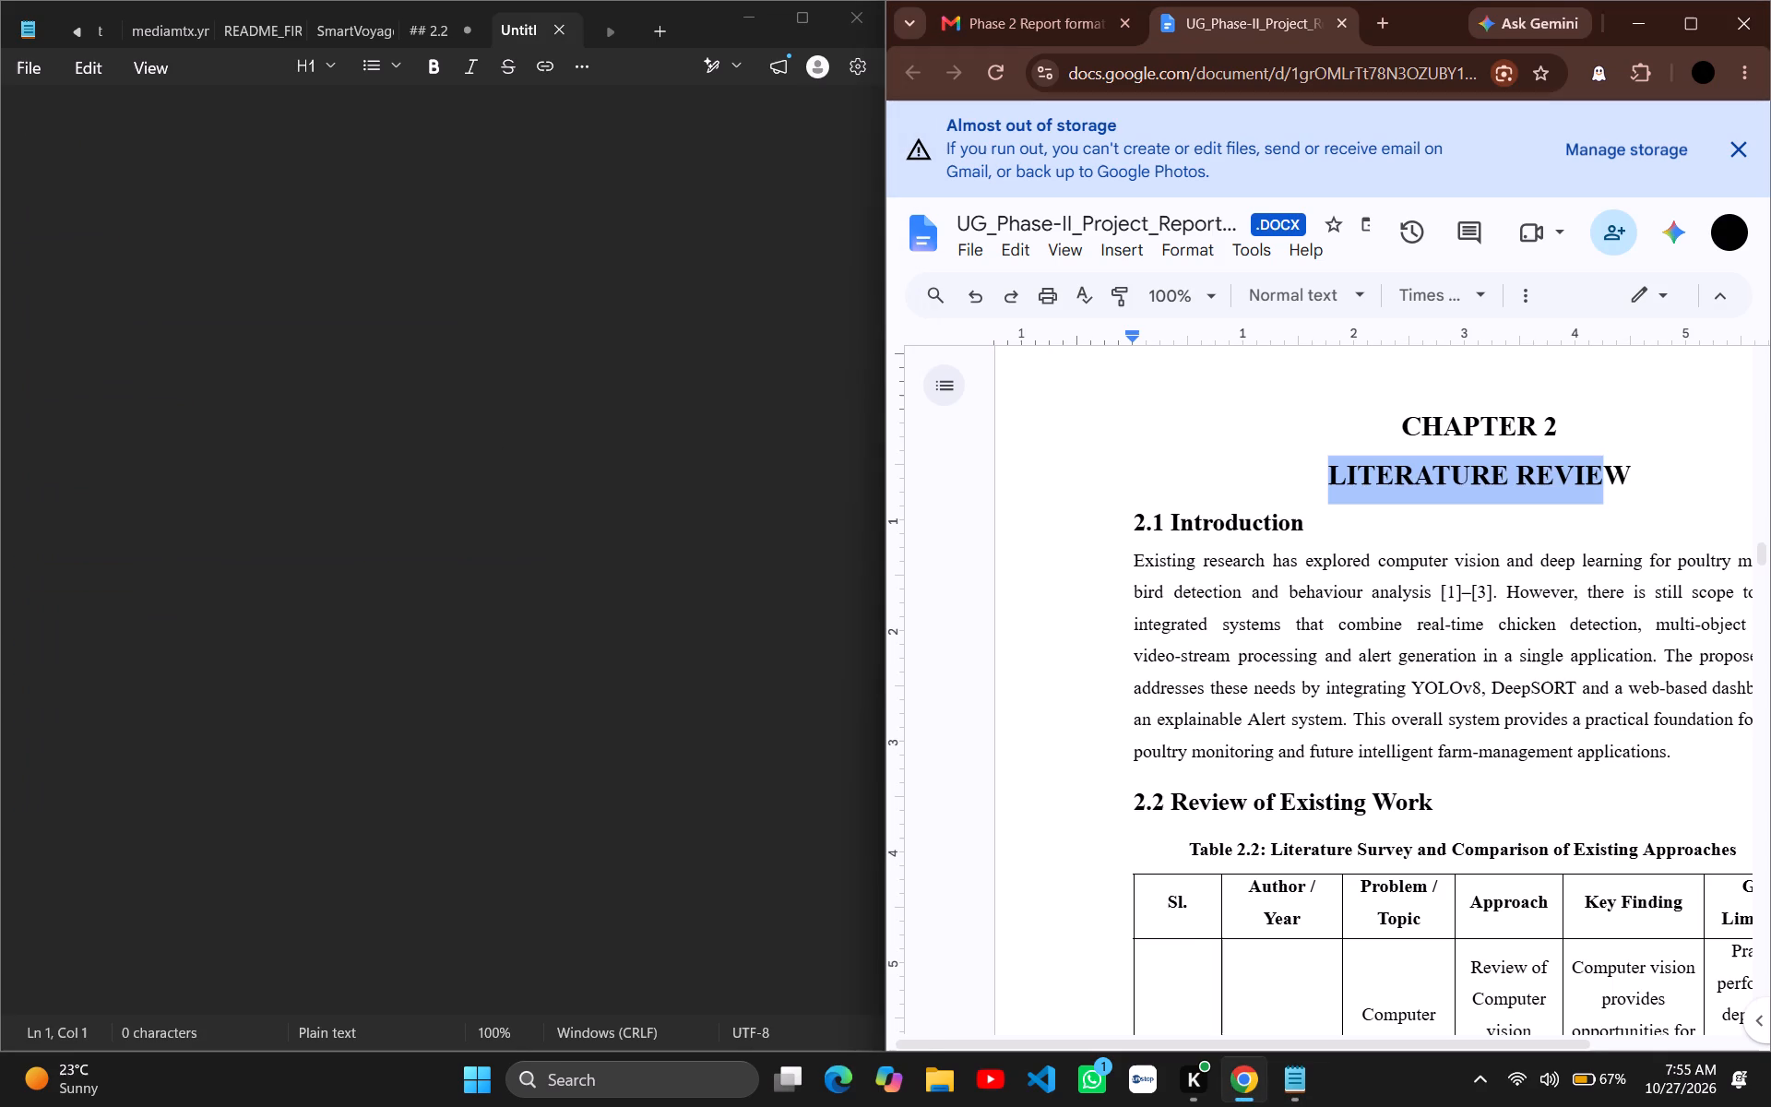
pyautogui.moveTo(1610, 462); pyautogui.dragTo(1598, 474)
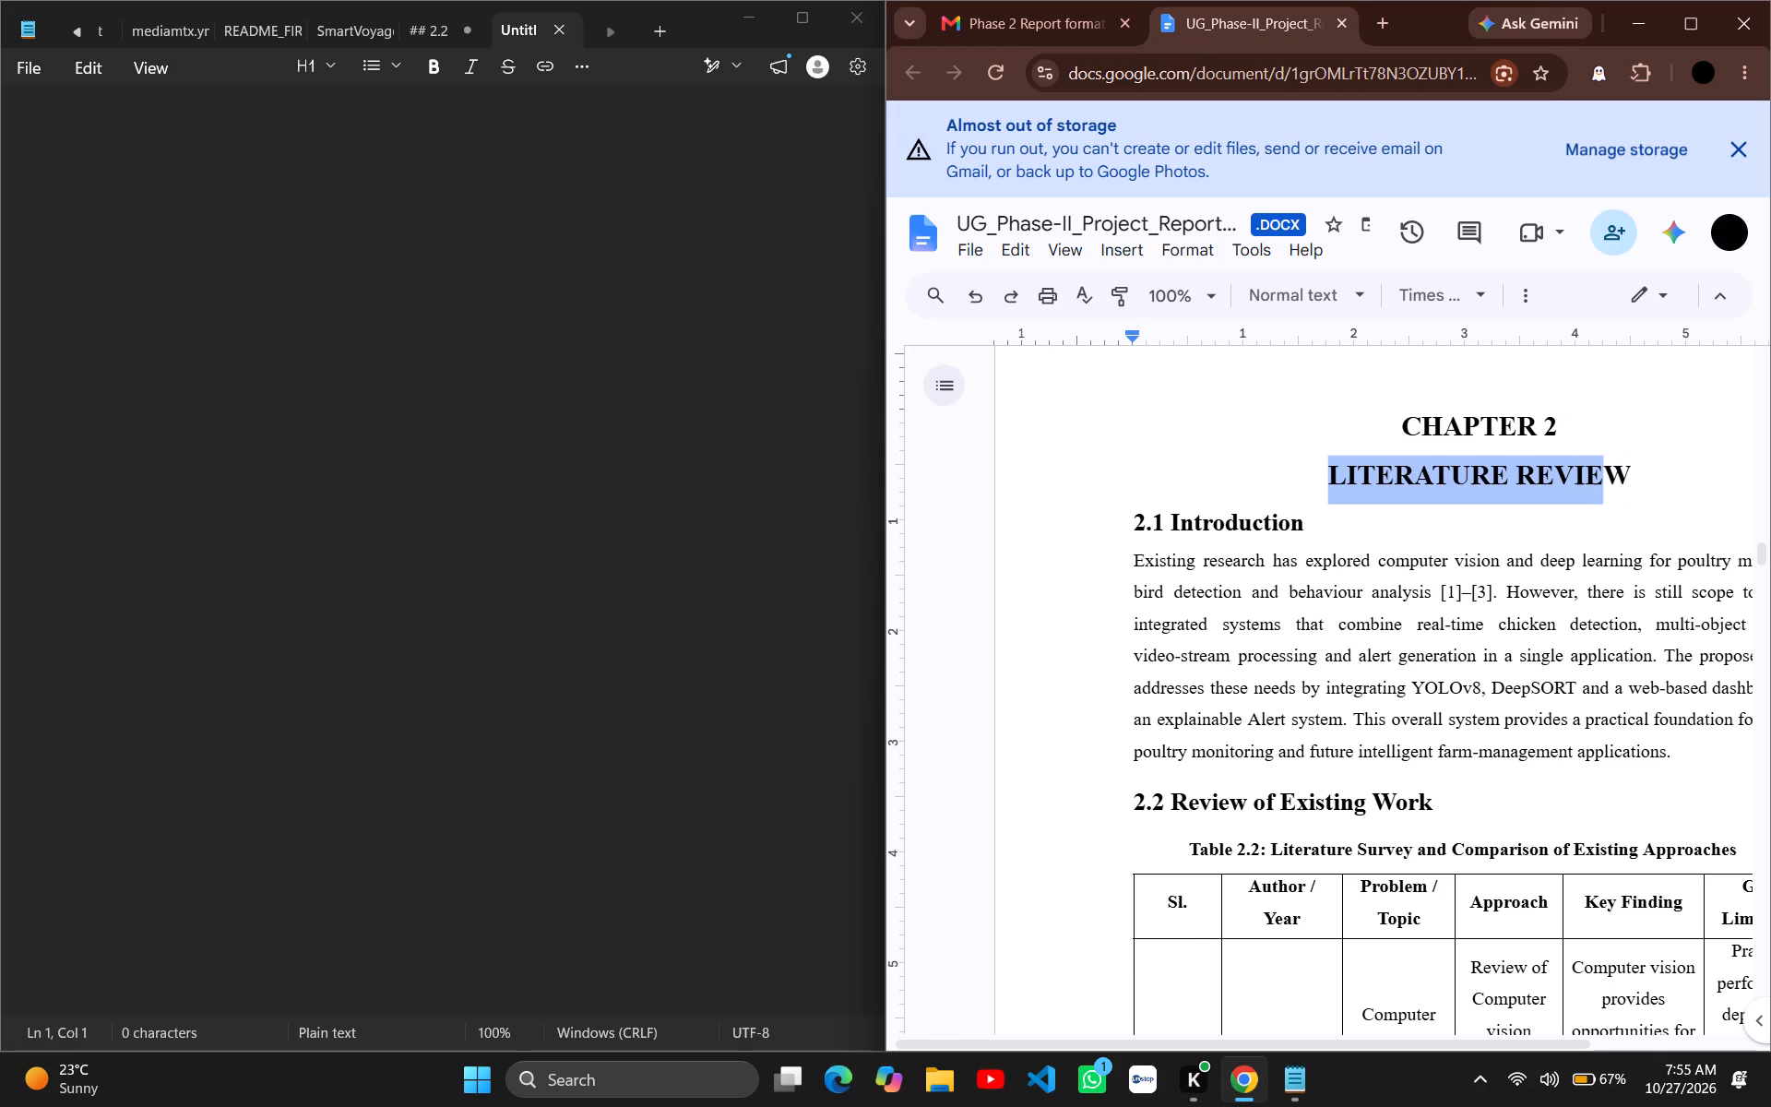
pyautogui.moveTo(1598, 474); pyautogui.dragTo(1632, 494)
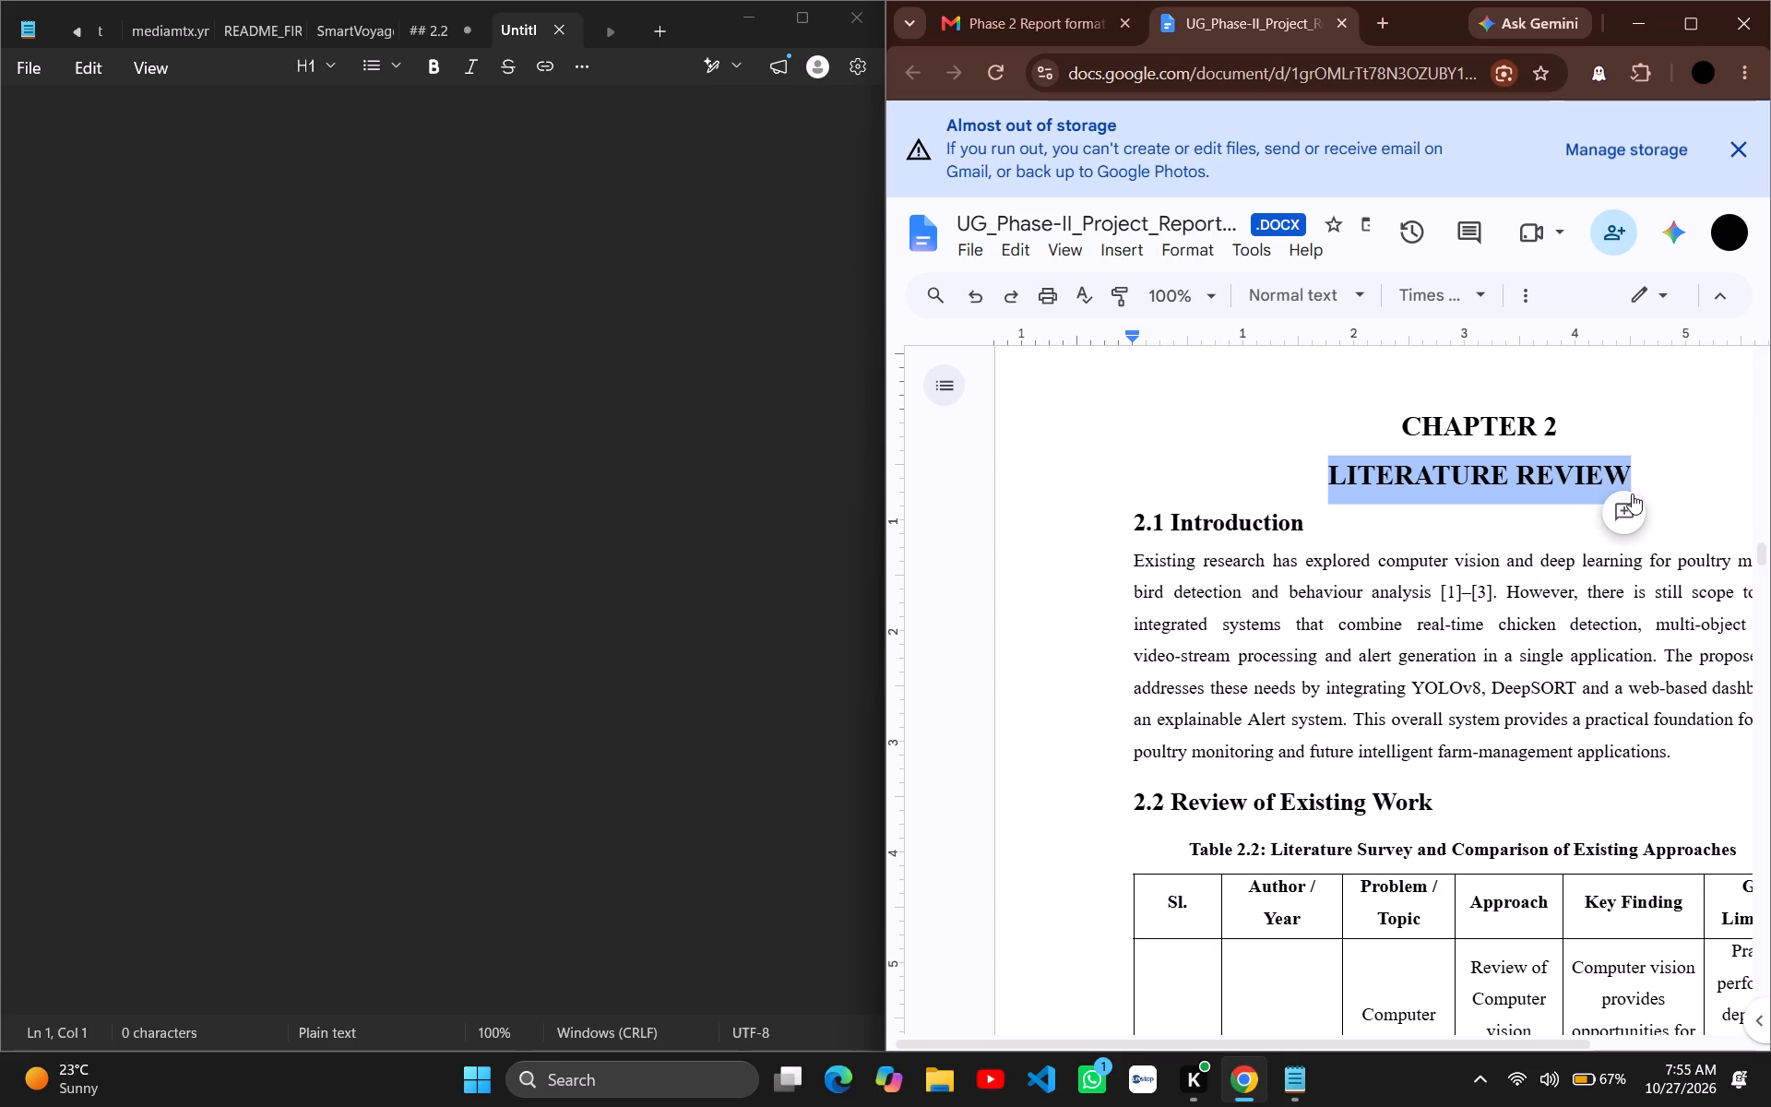
pyautogui.hotkey('ctrl', 'c')
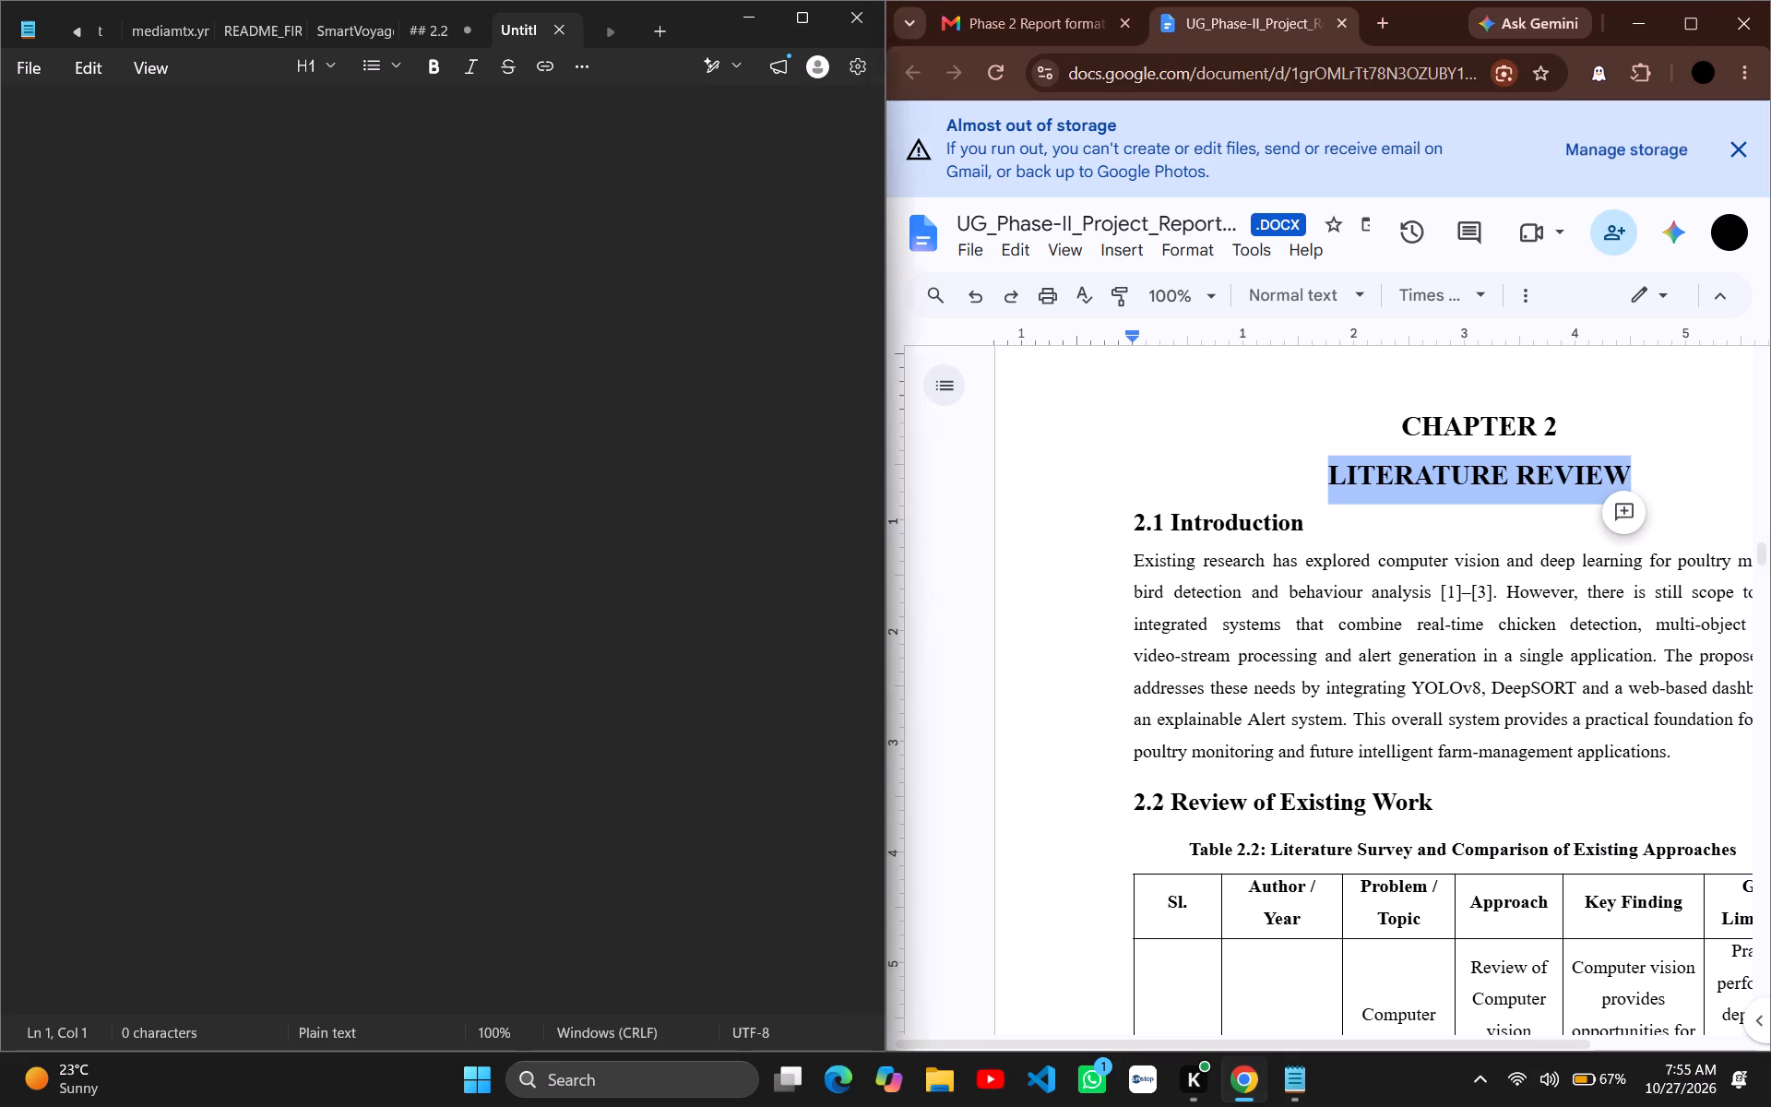
pyautogui.click(246, 155)
pyautogui.hotkey('ctrl', 'v')
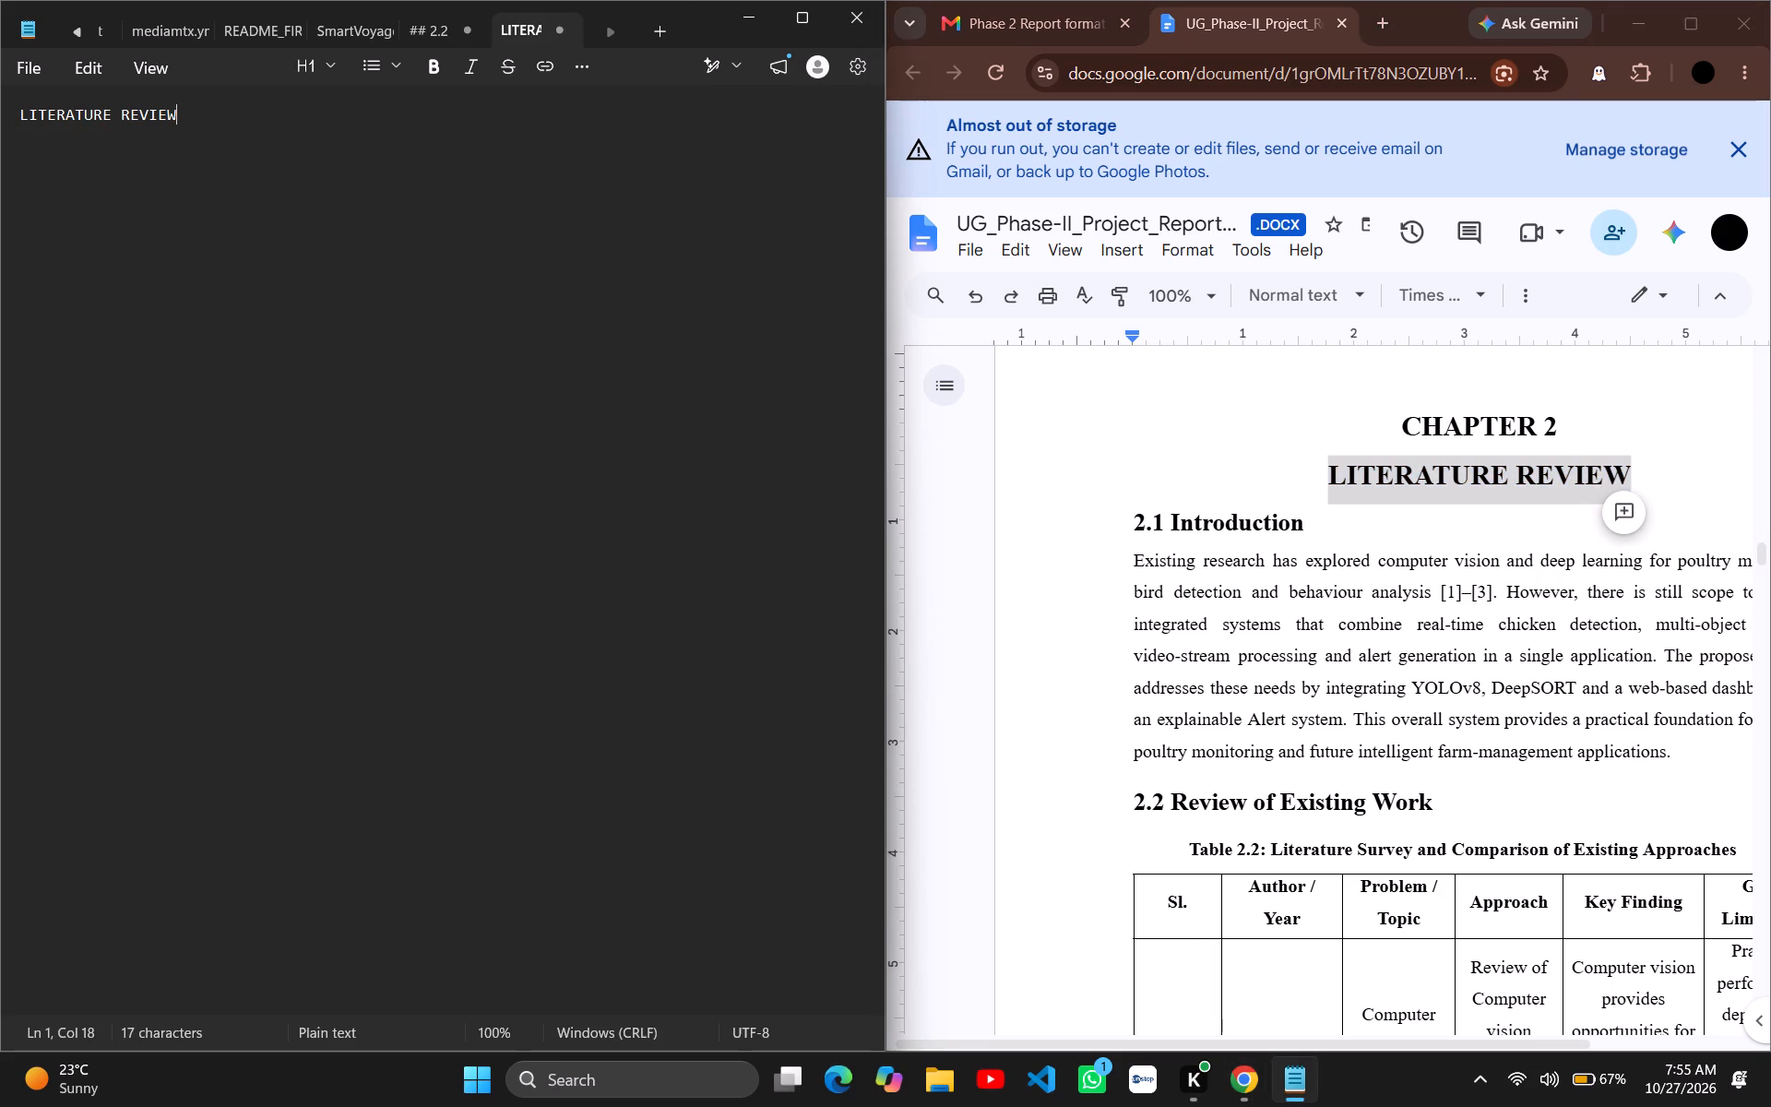
pyautogui.press('Return')
# Look back over Chapter 1 in the report and add the line "intro" above LITERATURE REVIEW in the note.
pyautogui.hscroll(-2, 1303, 619)
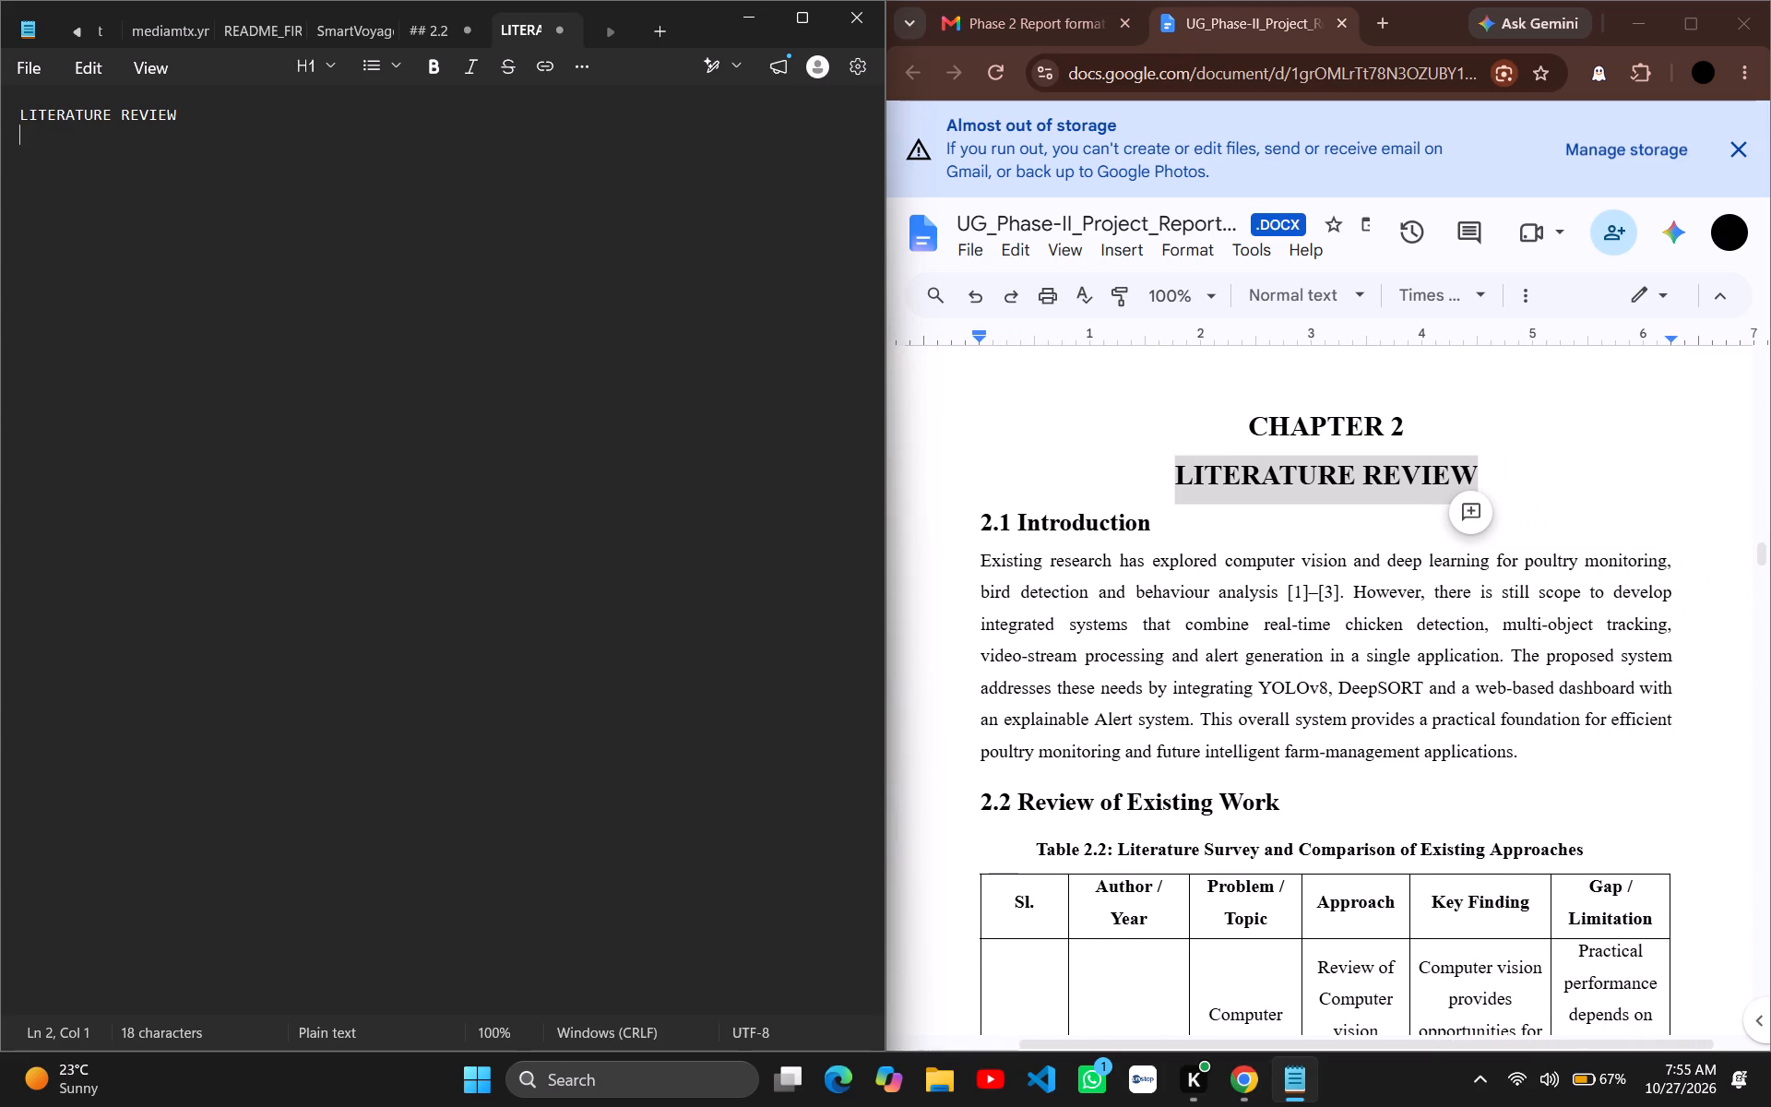
pyautogui.scroll(1, 1342, 652)
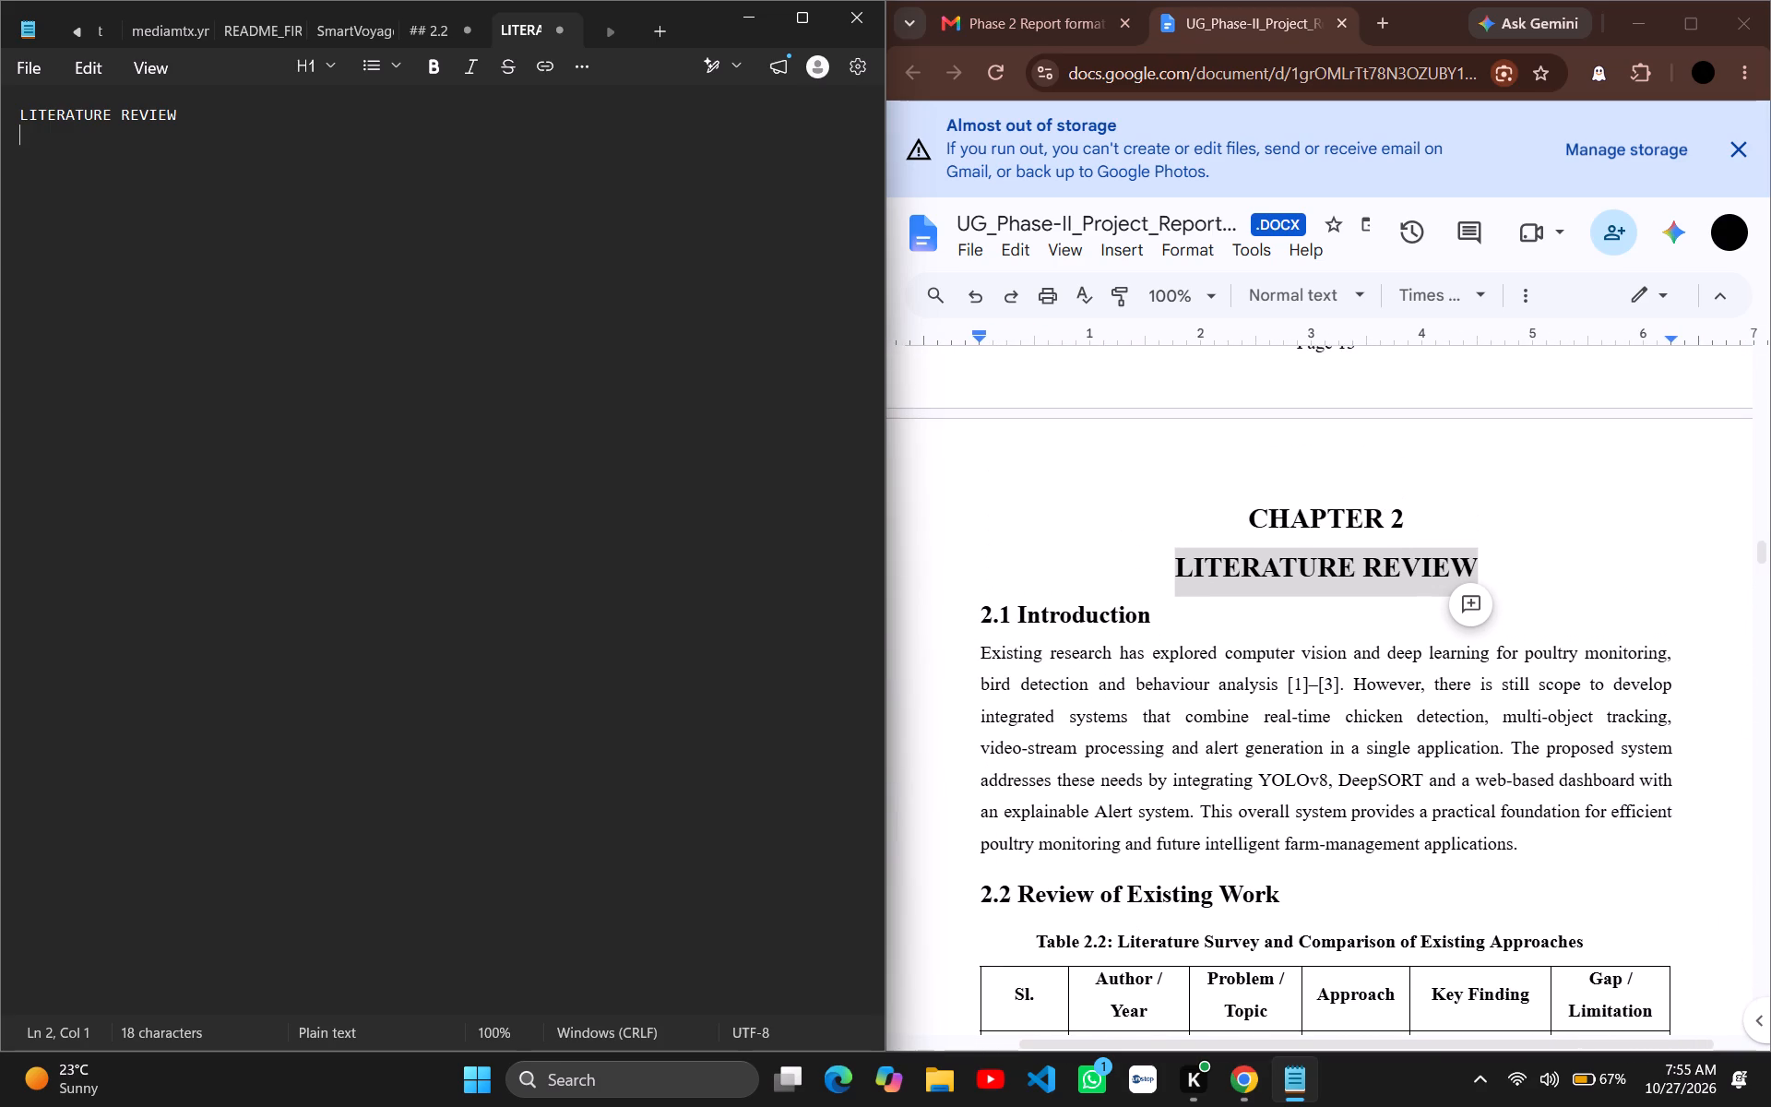
pyautogui.scroll(5, 1342, 652)
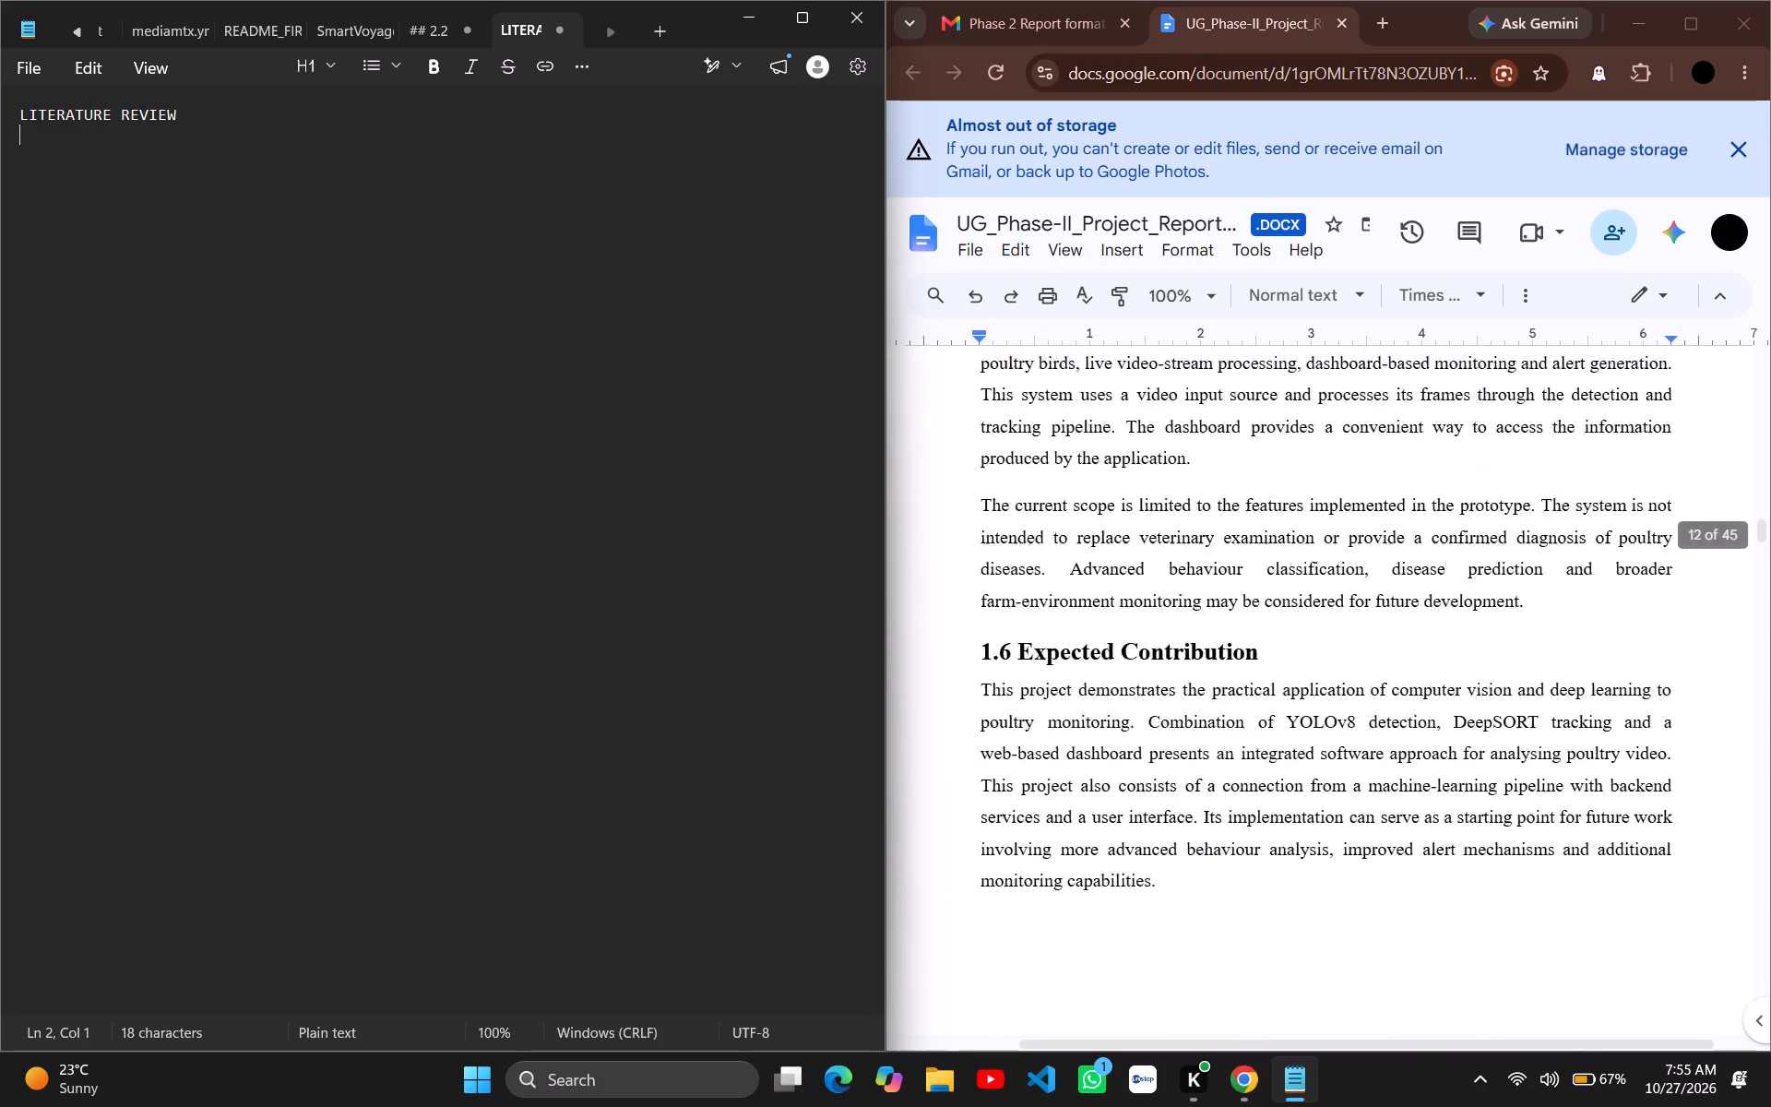
pyautogui.scroll(2, 1342, 652)
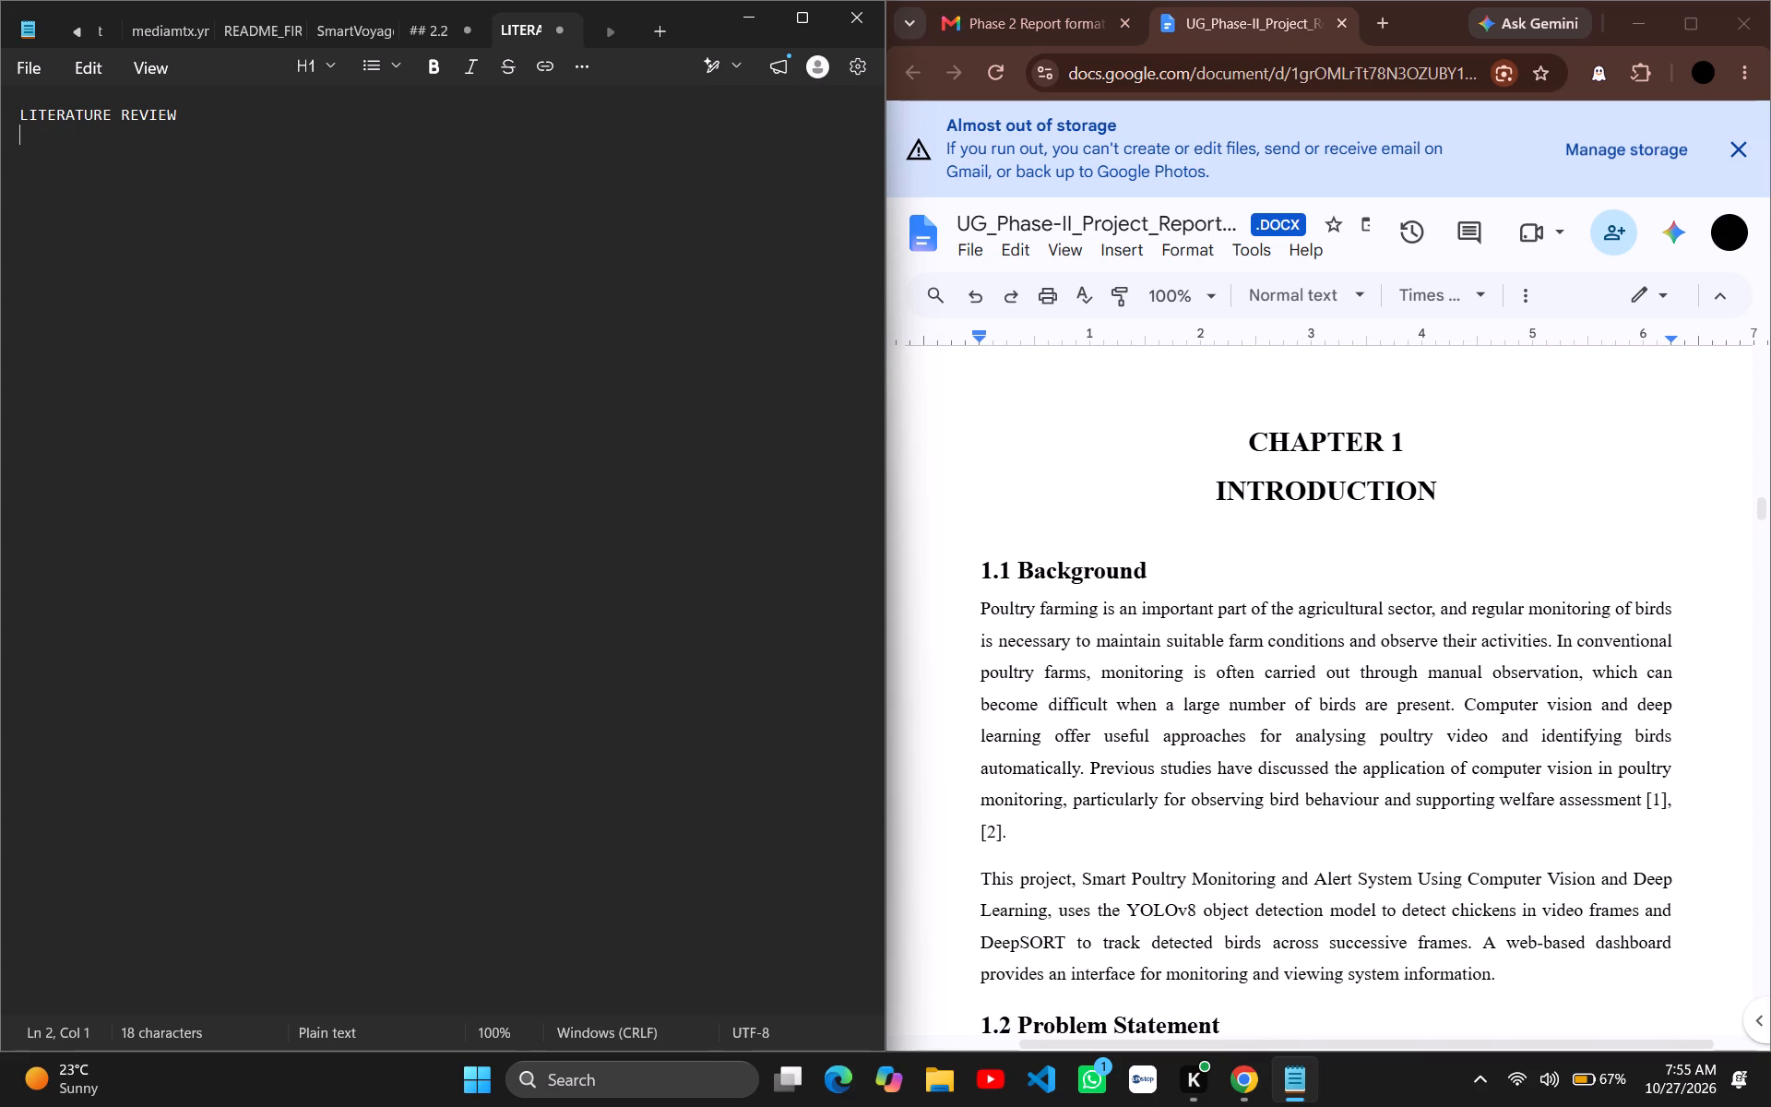
pyautogui.scroll(-4, 1342, 652)
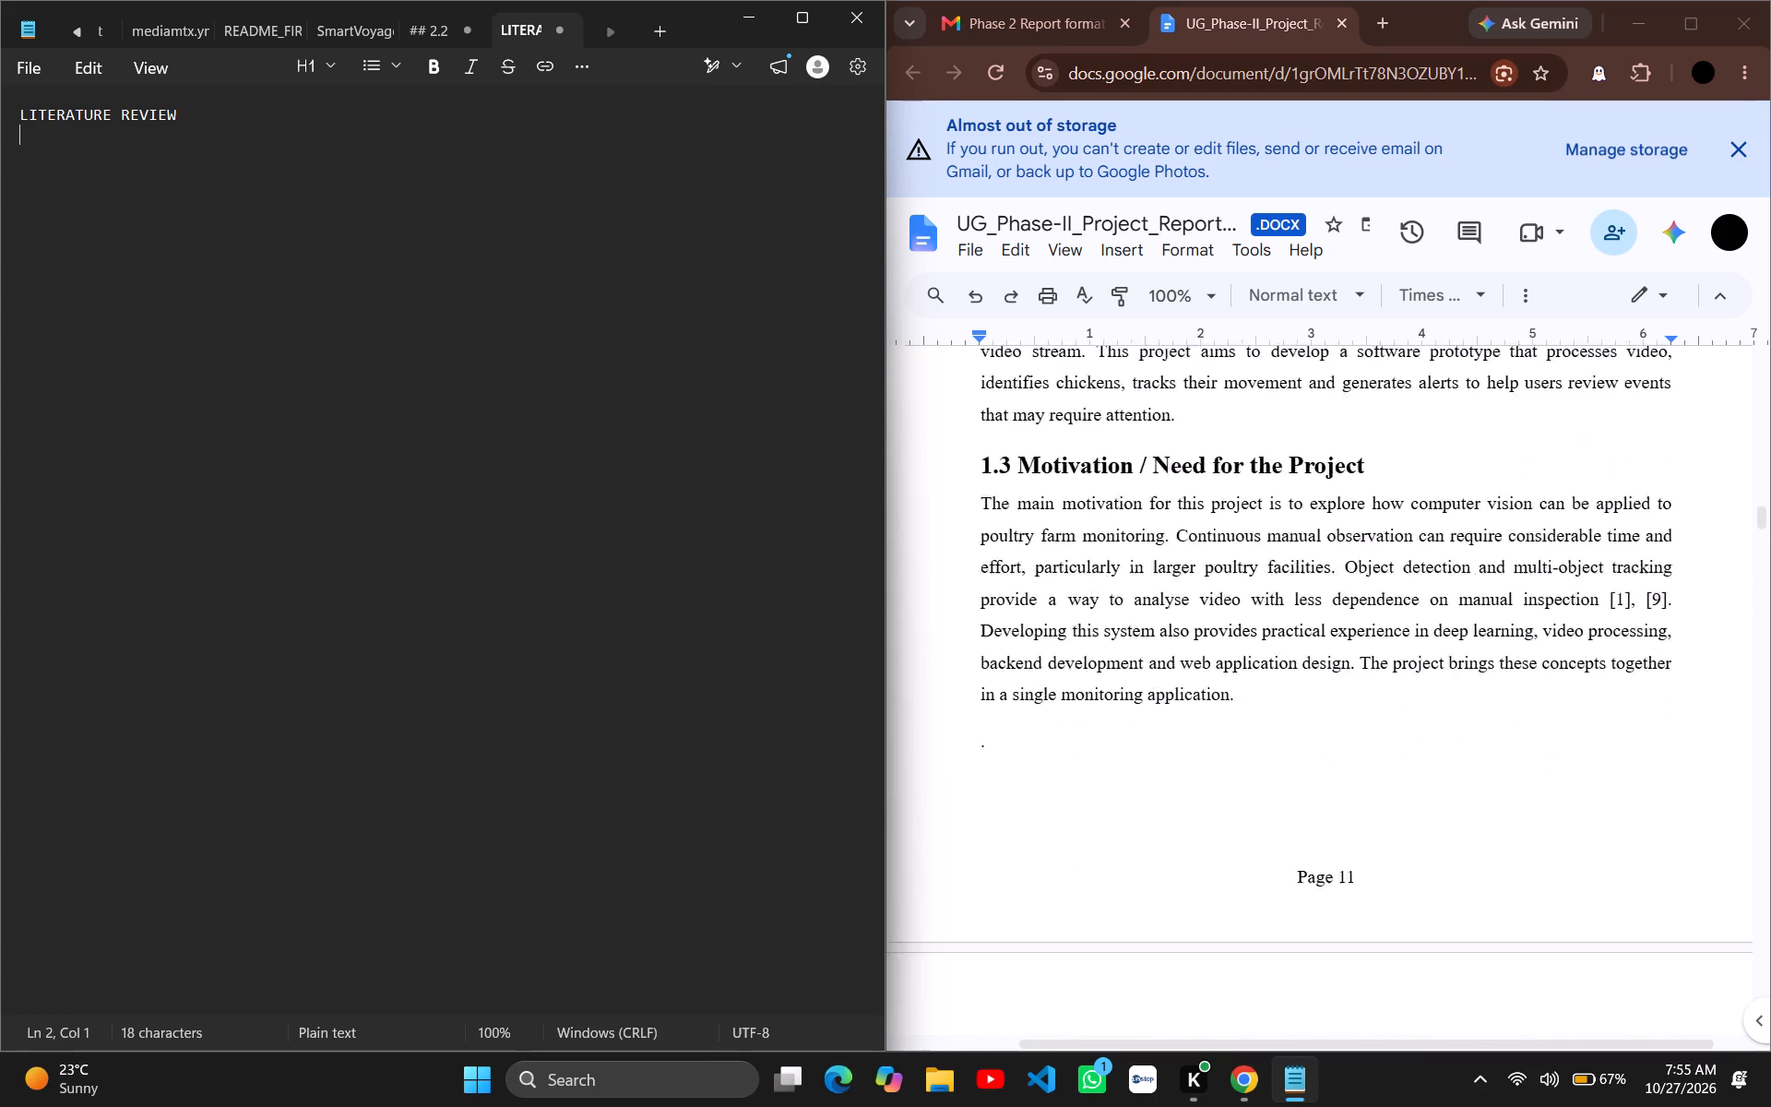
pyautogui.scroll(-1, 1342, 652)
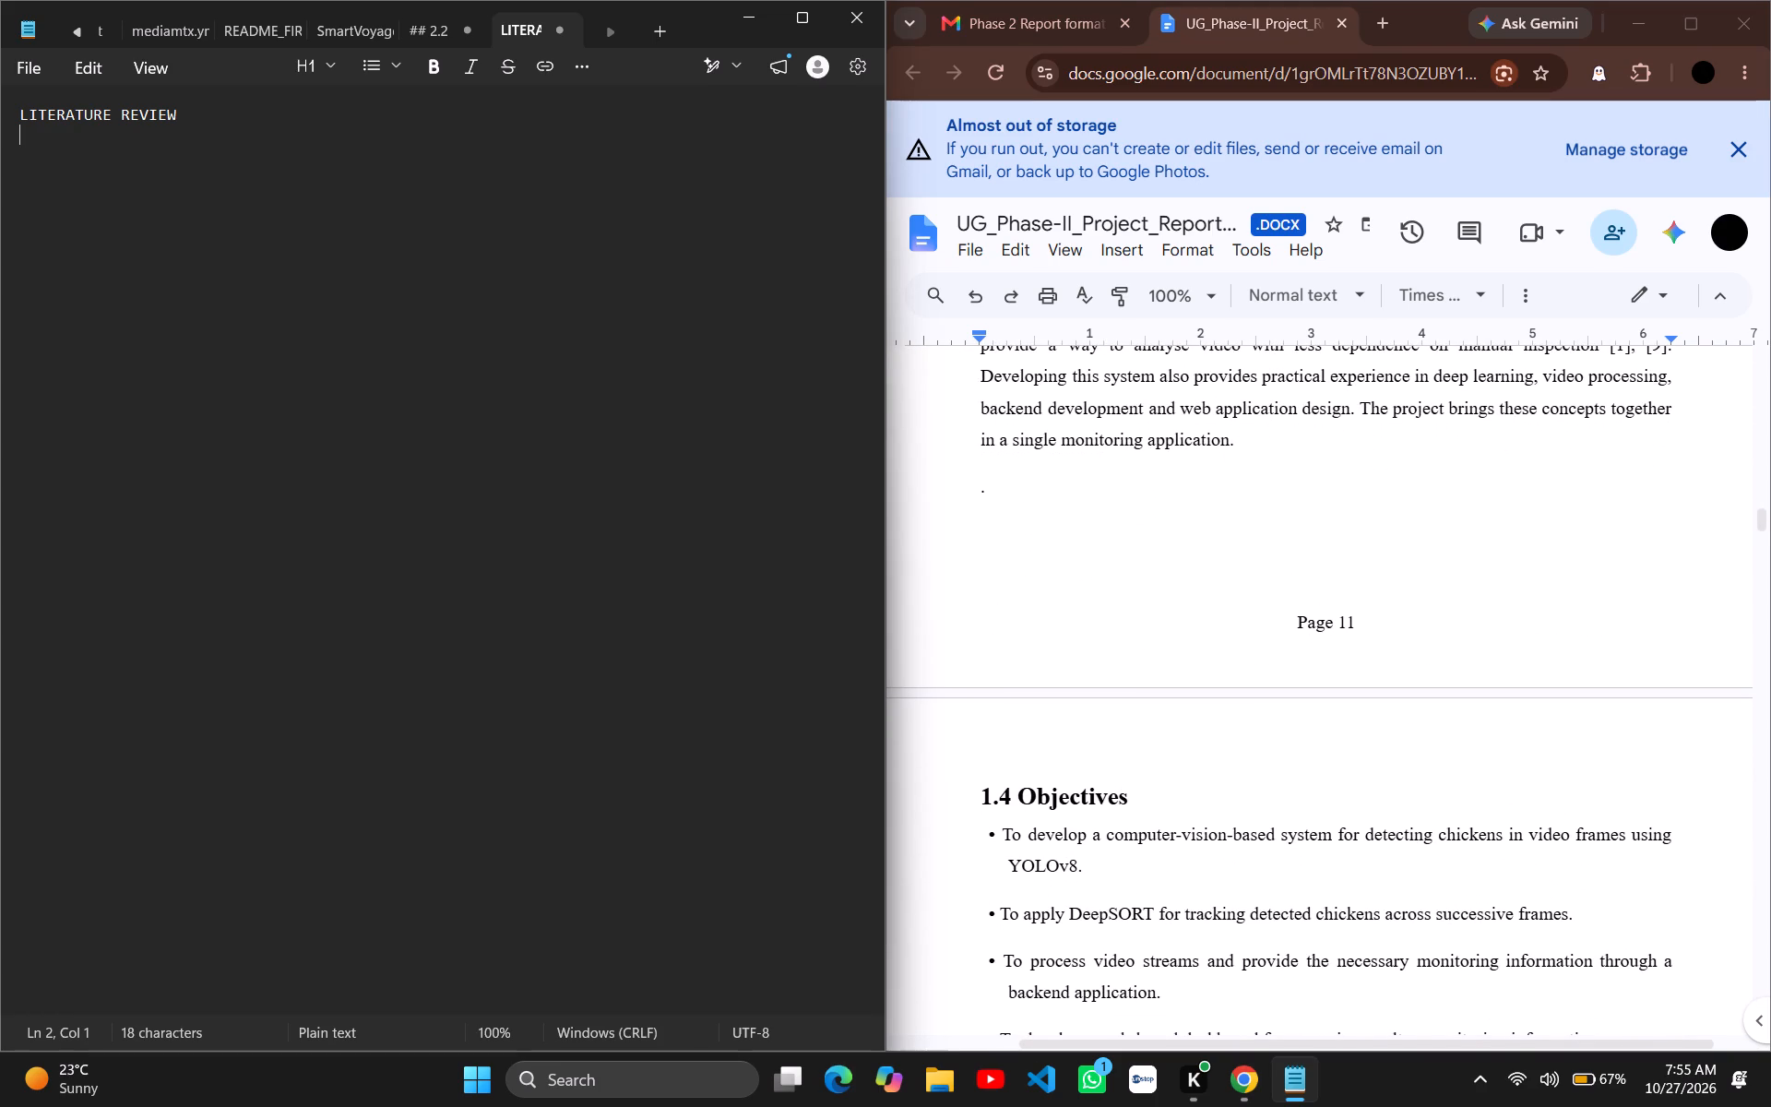
pyautogui.click(21, 109)
pyautogui.write('in')
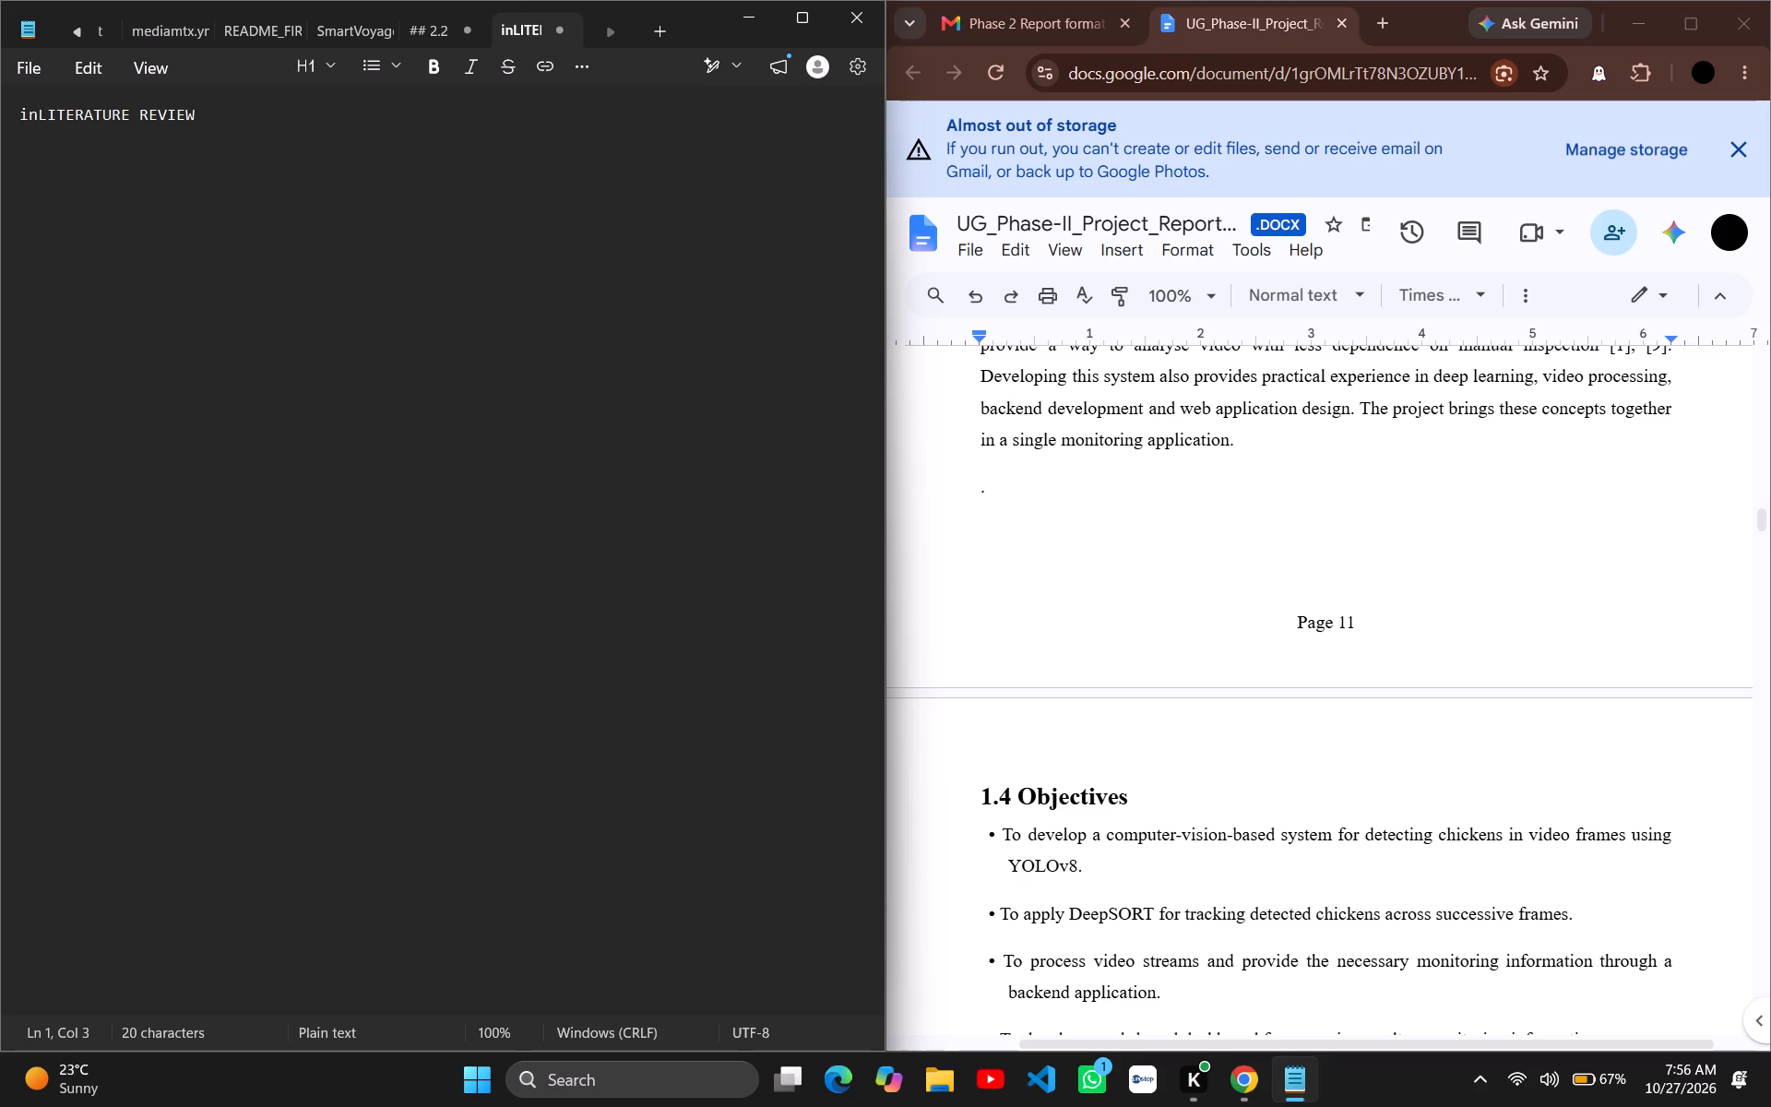
pyautogui.write('tr')
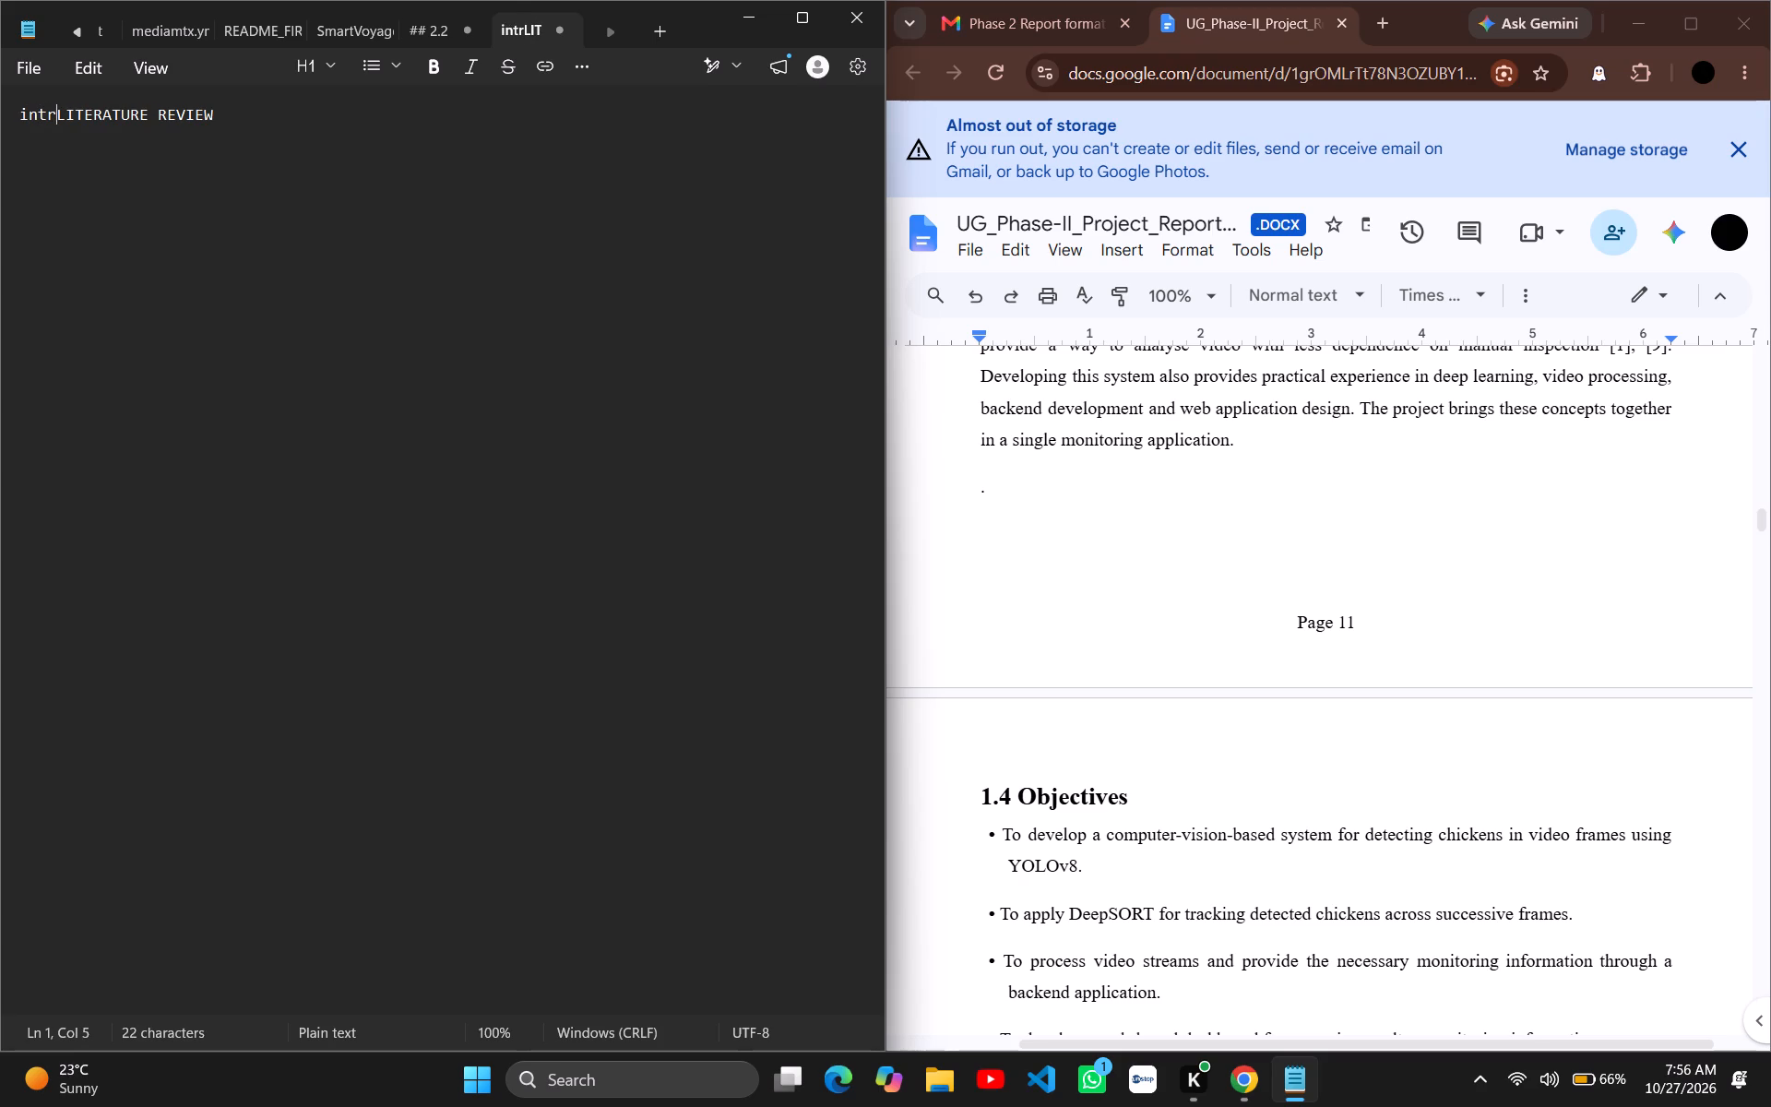
pyautogui.press('o')
pyautogui.press('Return')
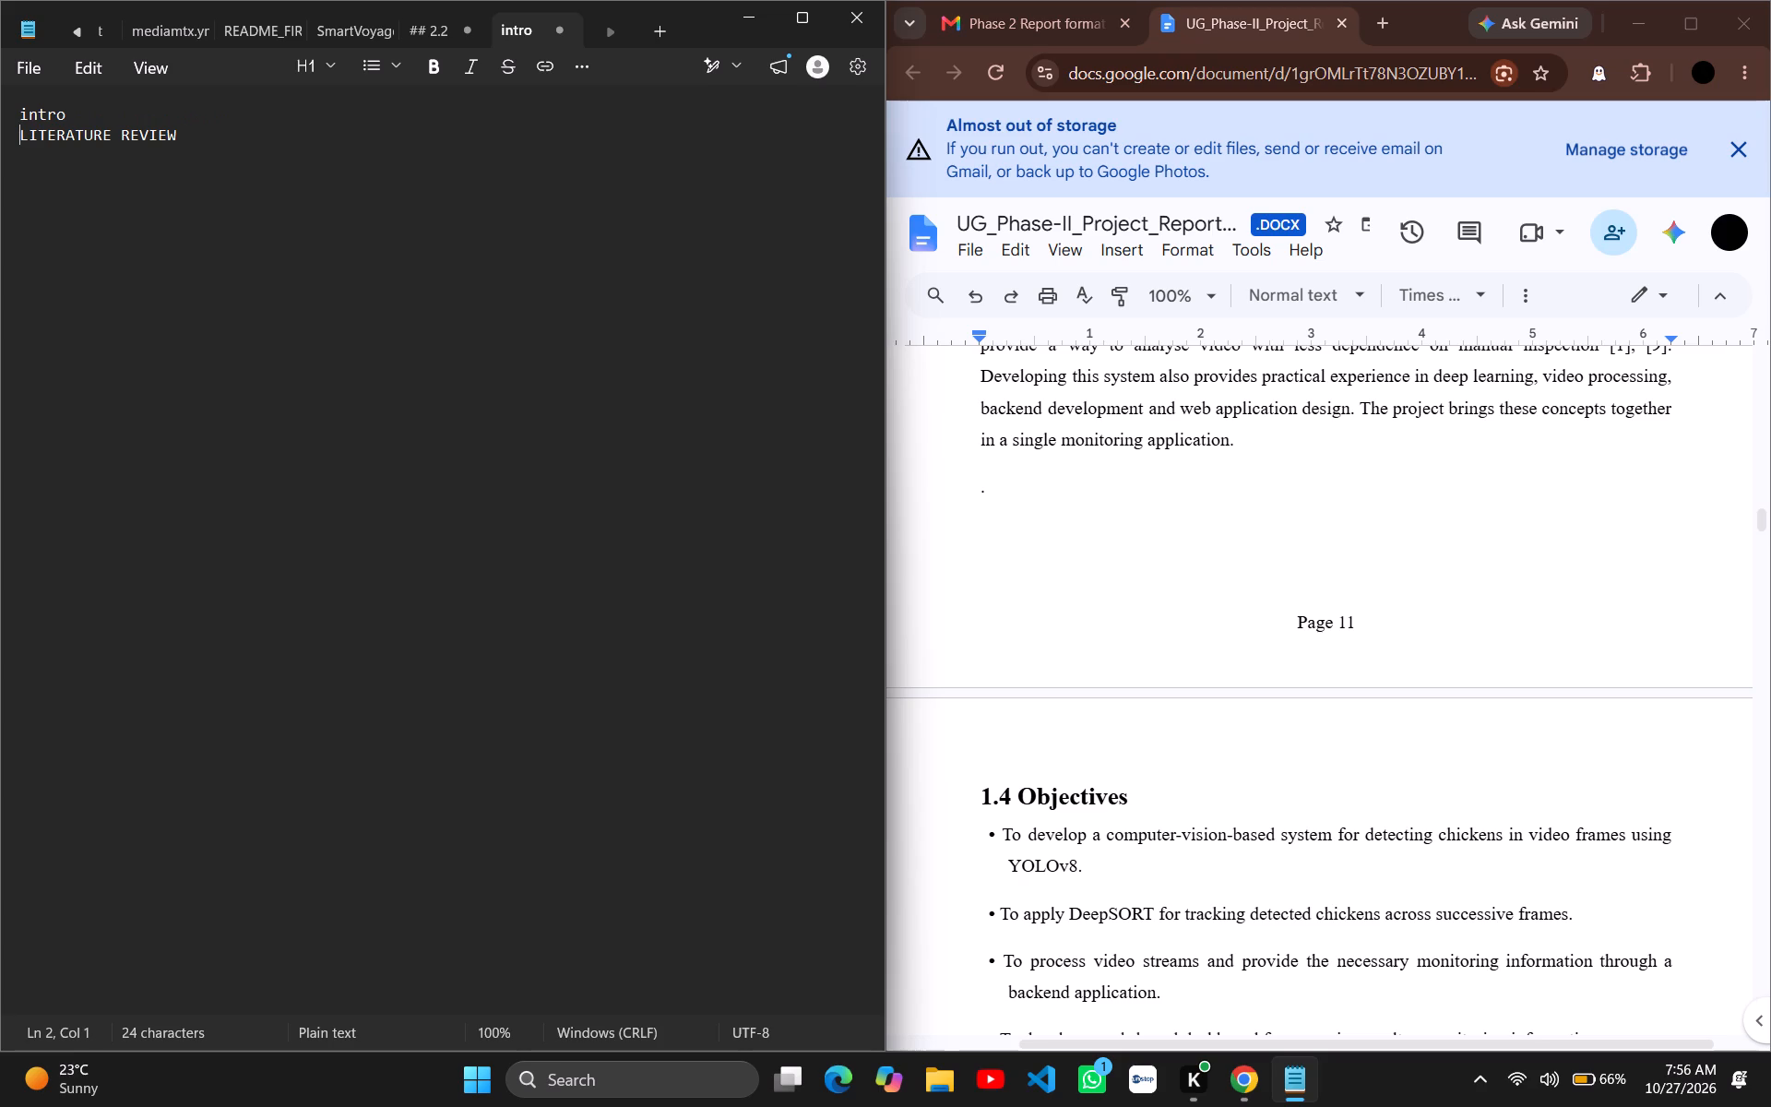
# Append Chapter 1's starting page to the intro line as "11-".
pyautogui.press('Up')
pyautogui.press('Up')
pyautogui.press('Right')
pyautogui.press('Right')
pyautogui.press('Right')
pyautogui.press('Right')
pyautogui.press('Right')
pyautogui.press('space')
pyautogui.write('11')
pyautogui.press('-')
# Find the last page of Chapter 1 in the report and complete the intro line's page range with 13.
pyautogui.scroll(-5, 1253, 685)
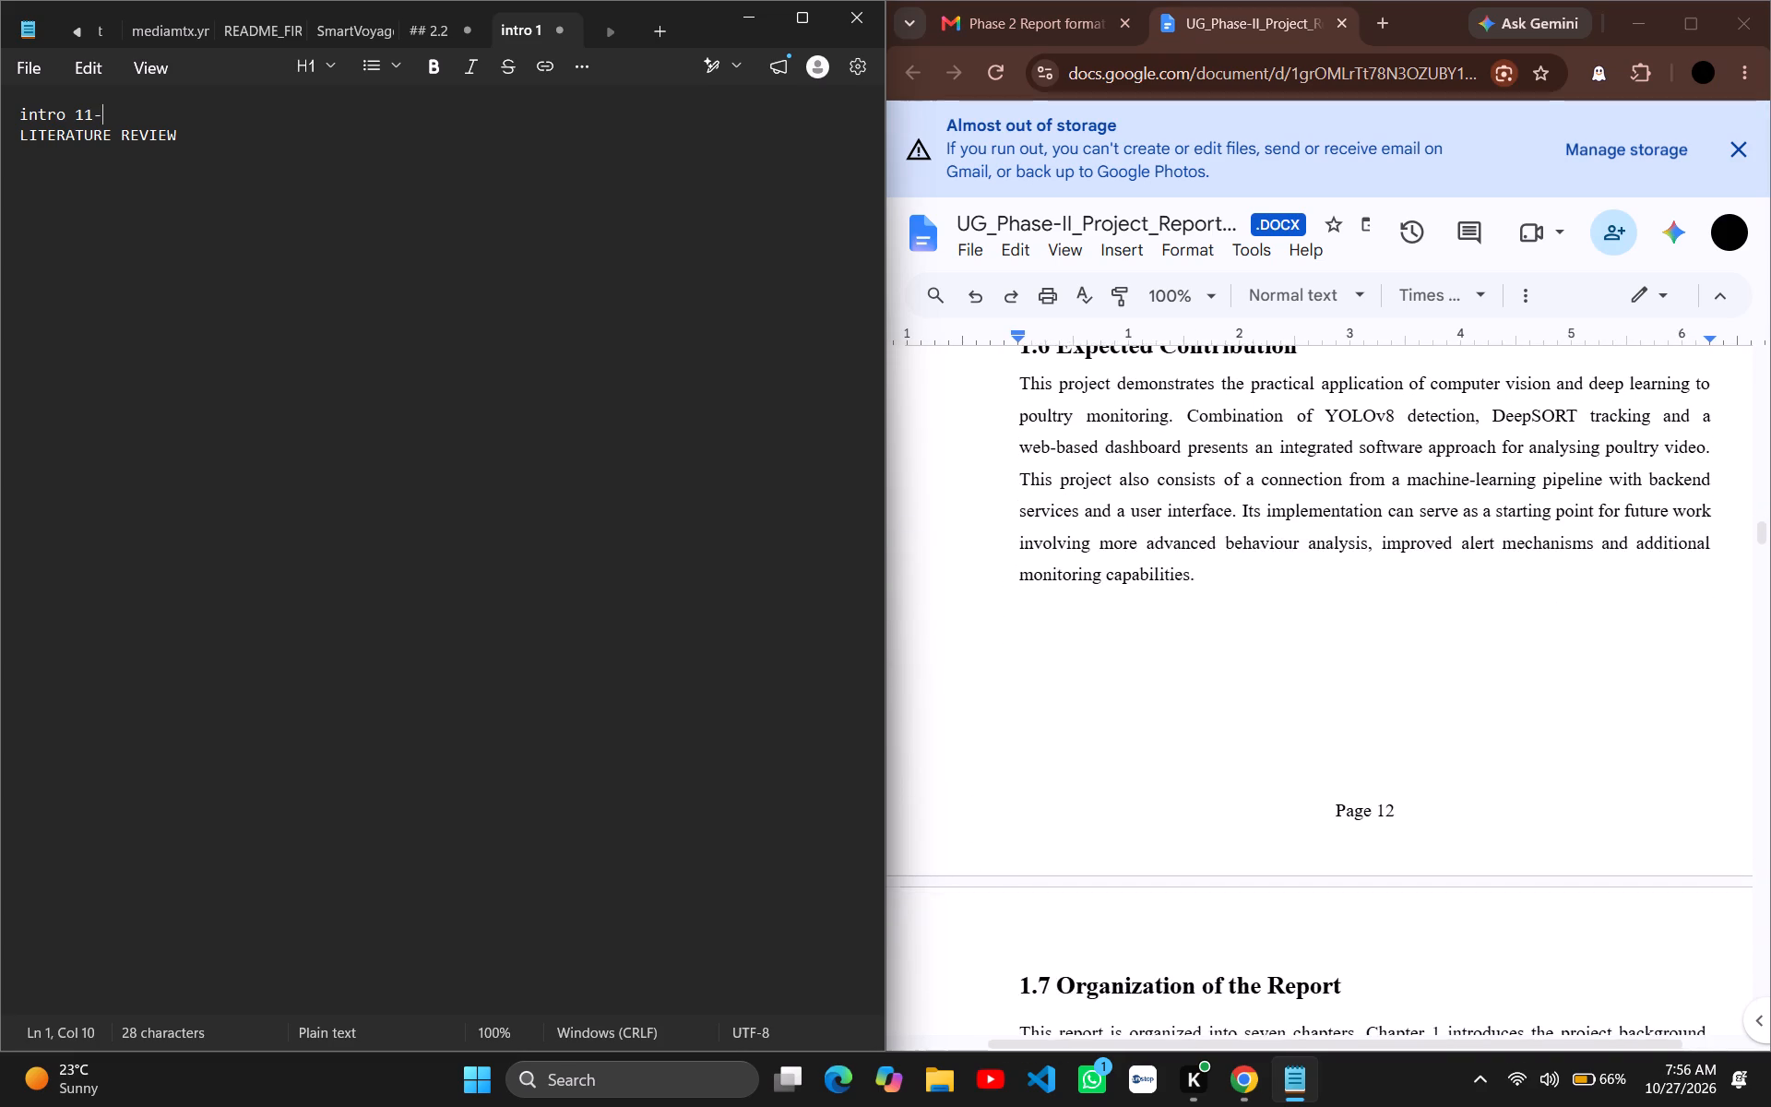
pyautogui.scroll(3, 1253, 685)
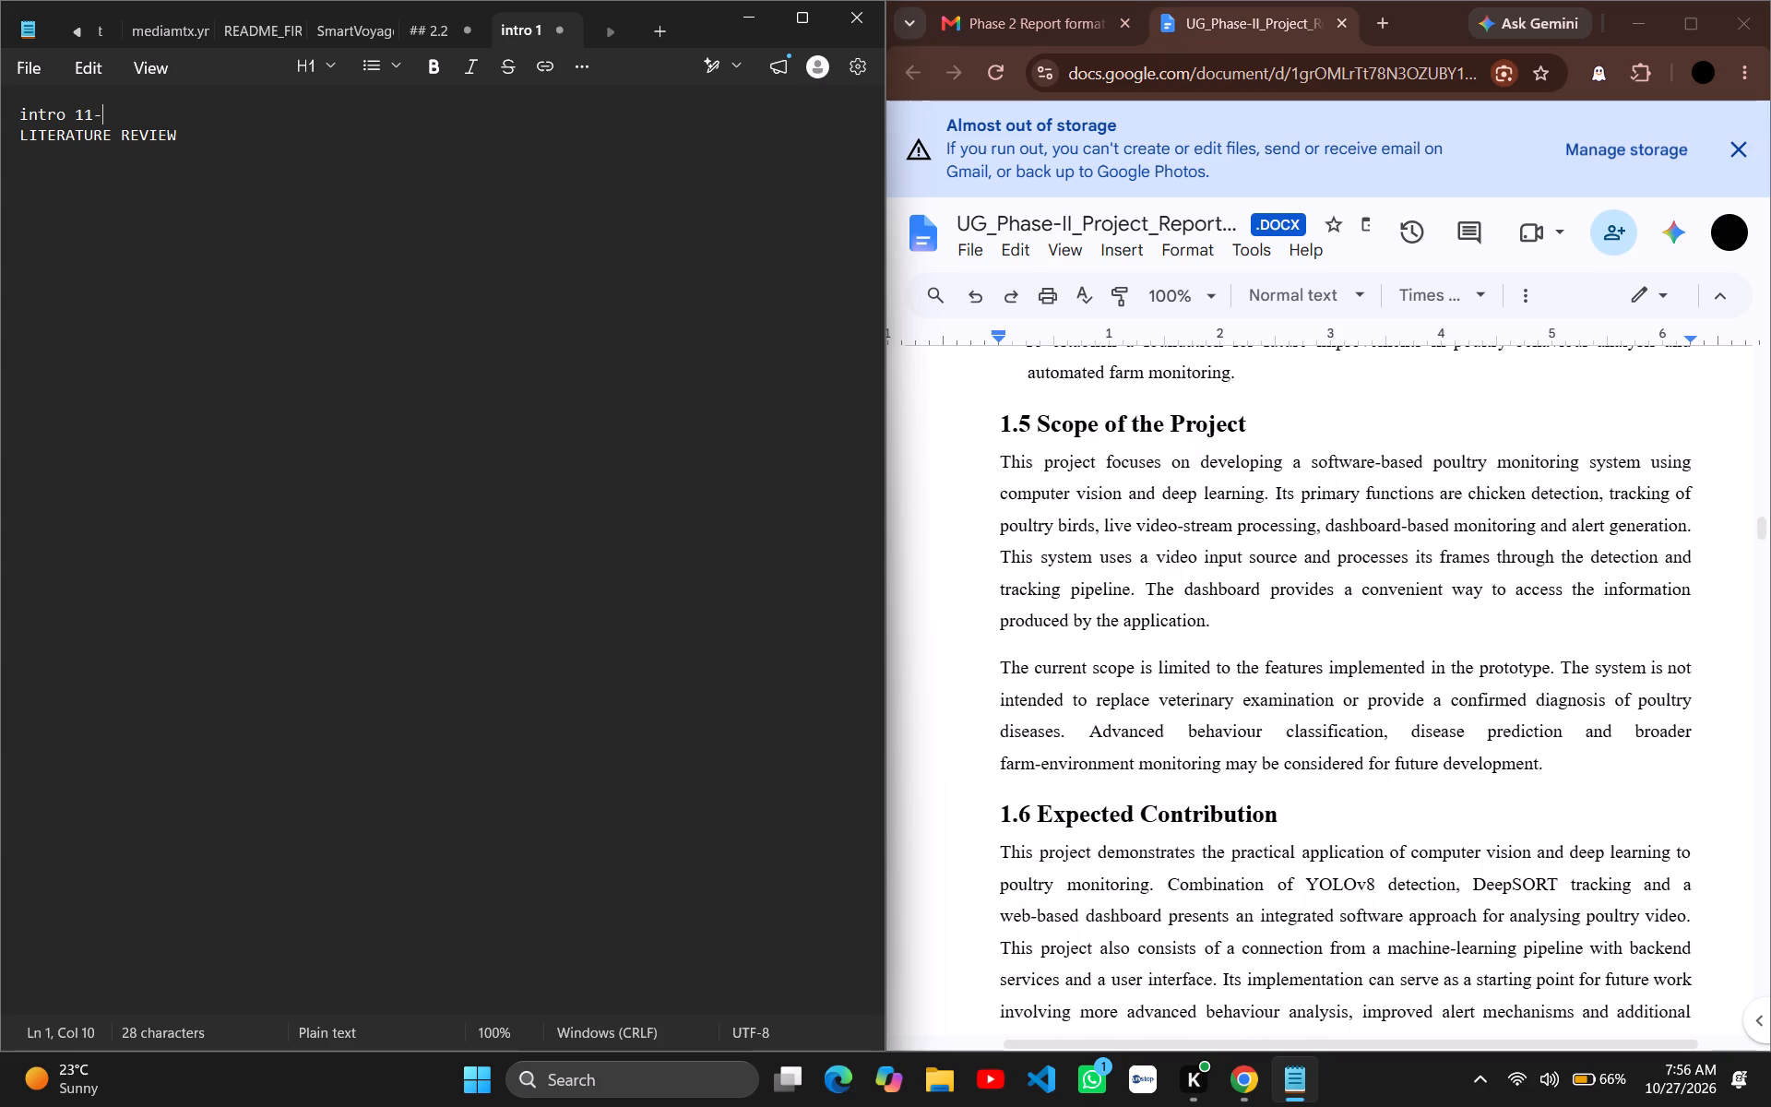
pyautogui.scroll(1, 1253, 685)
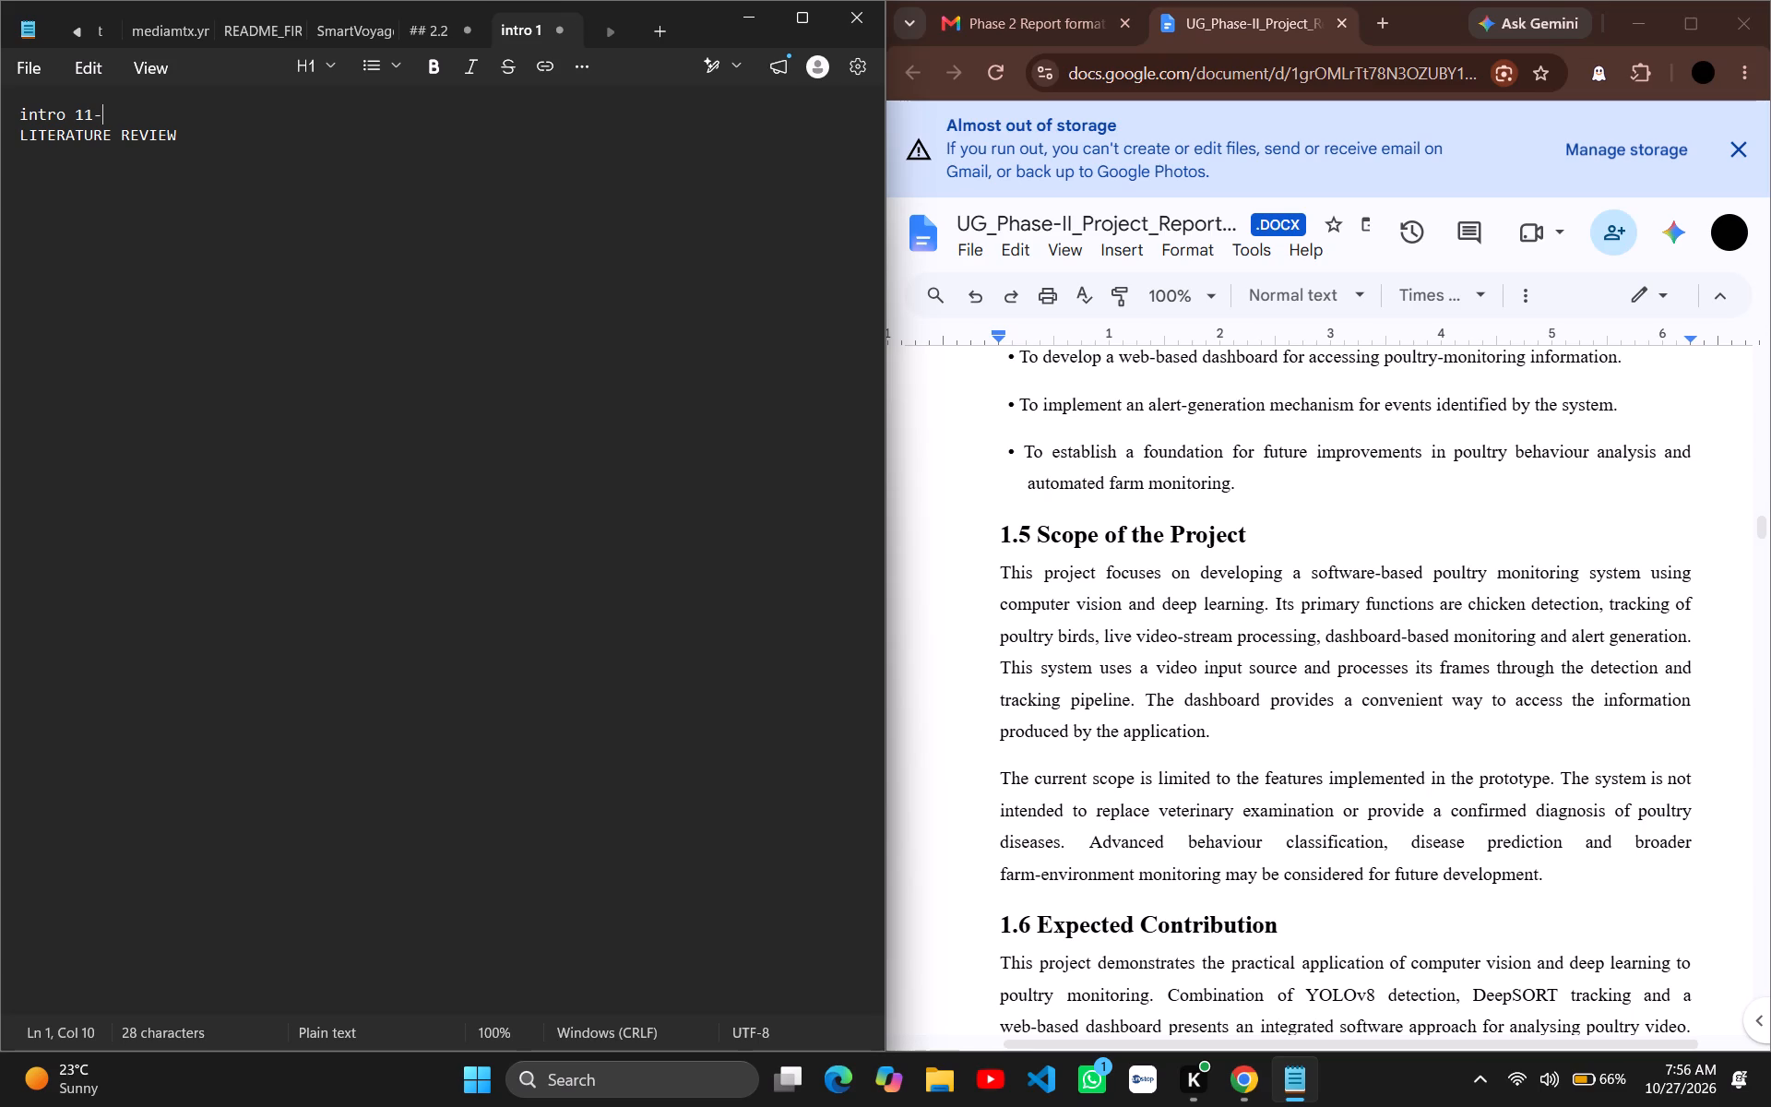
pyautogui.scroll(-2, 1330, 684)
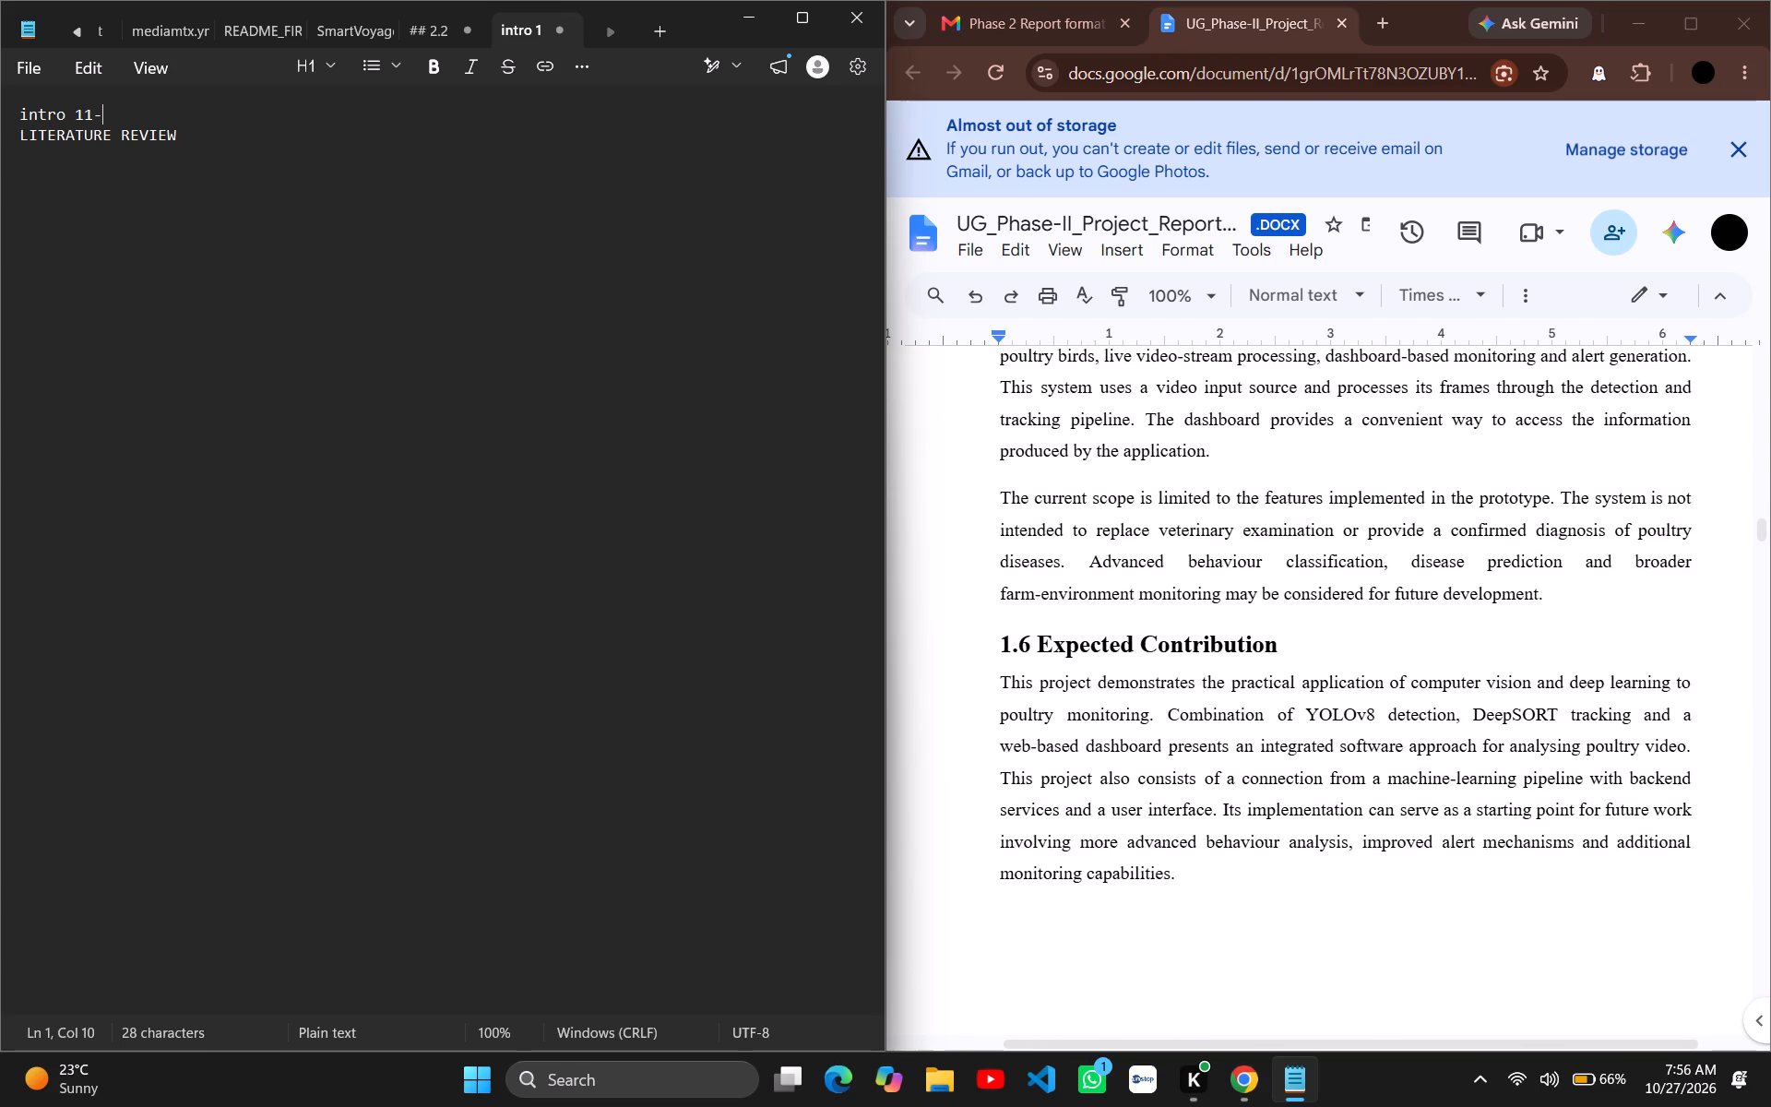
pyautogui.scroll(2, 1330, 684)
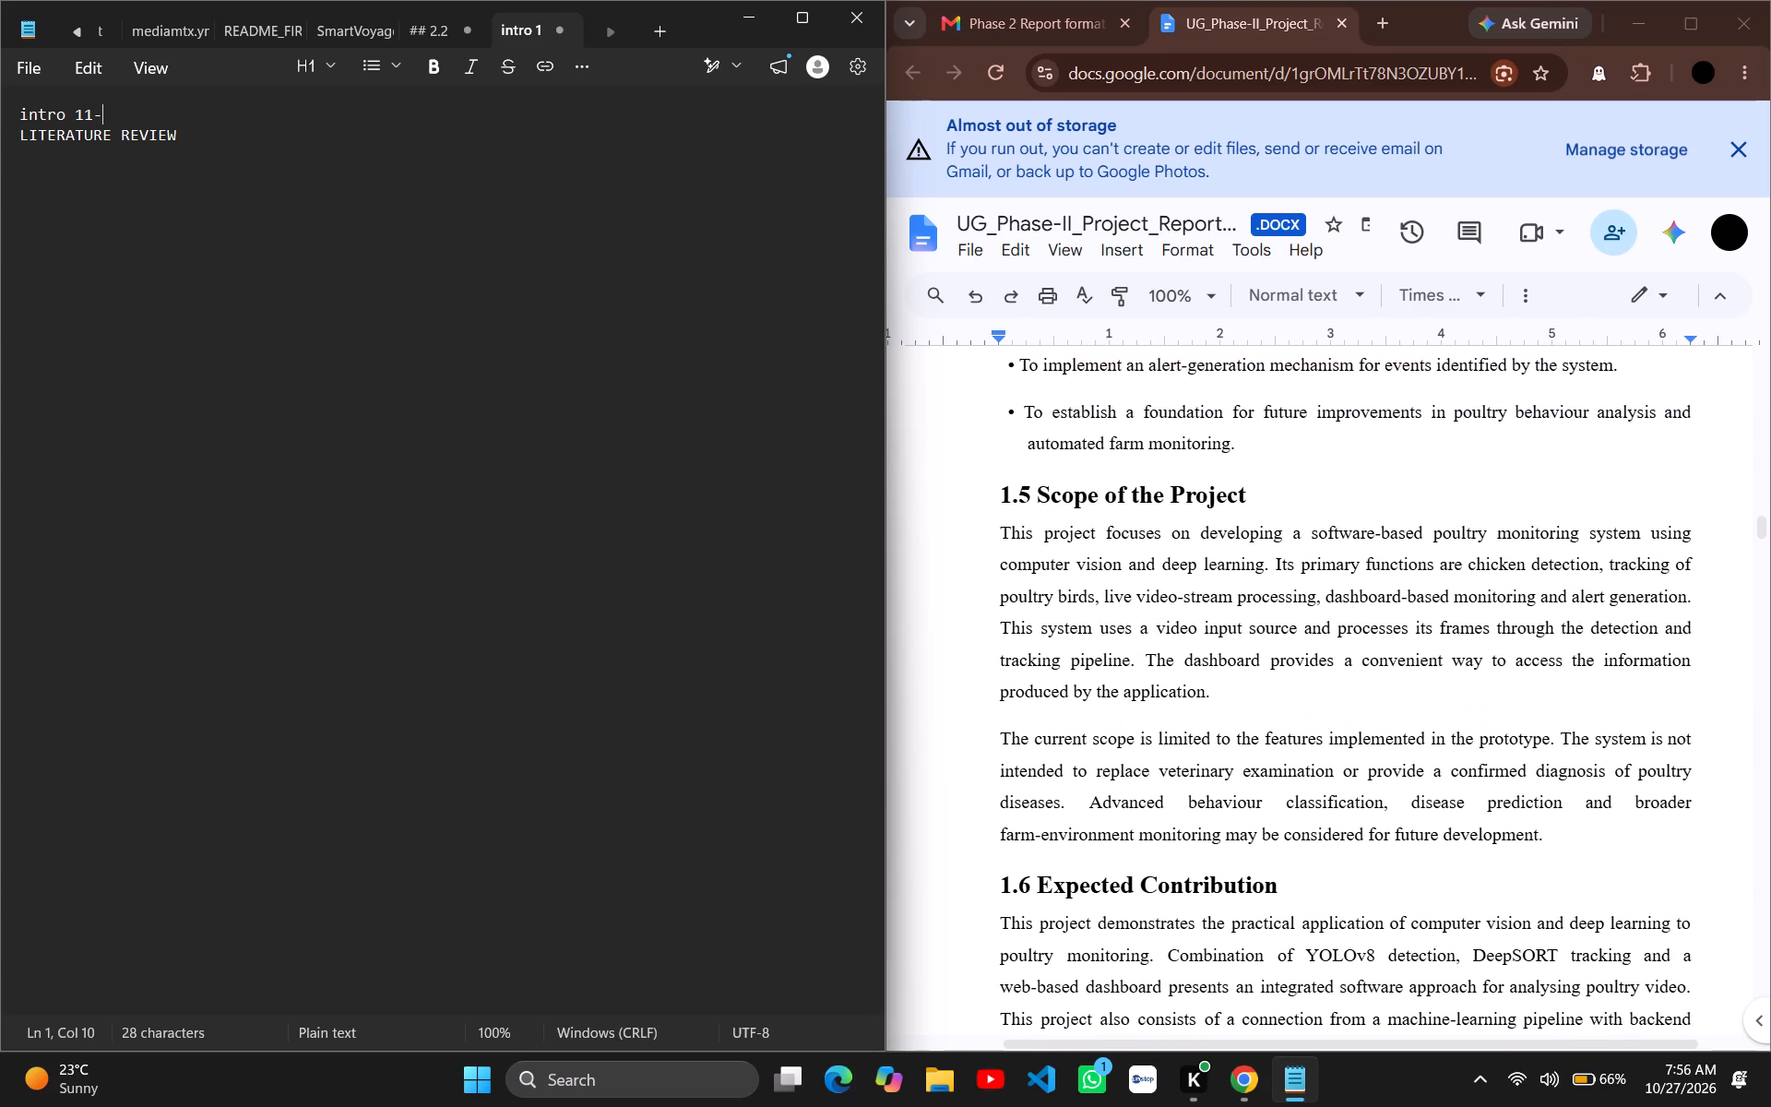
pyautogui.scroll(-2, 1330, 684)
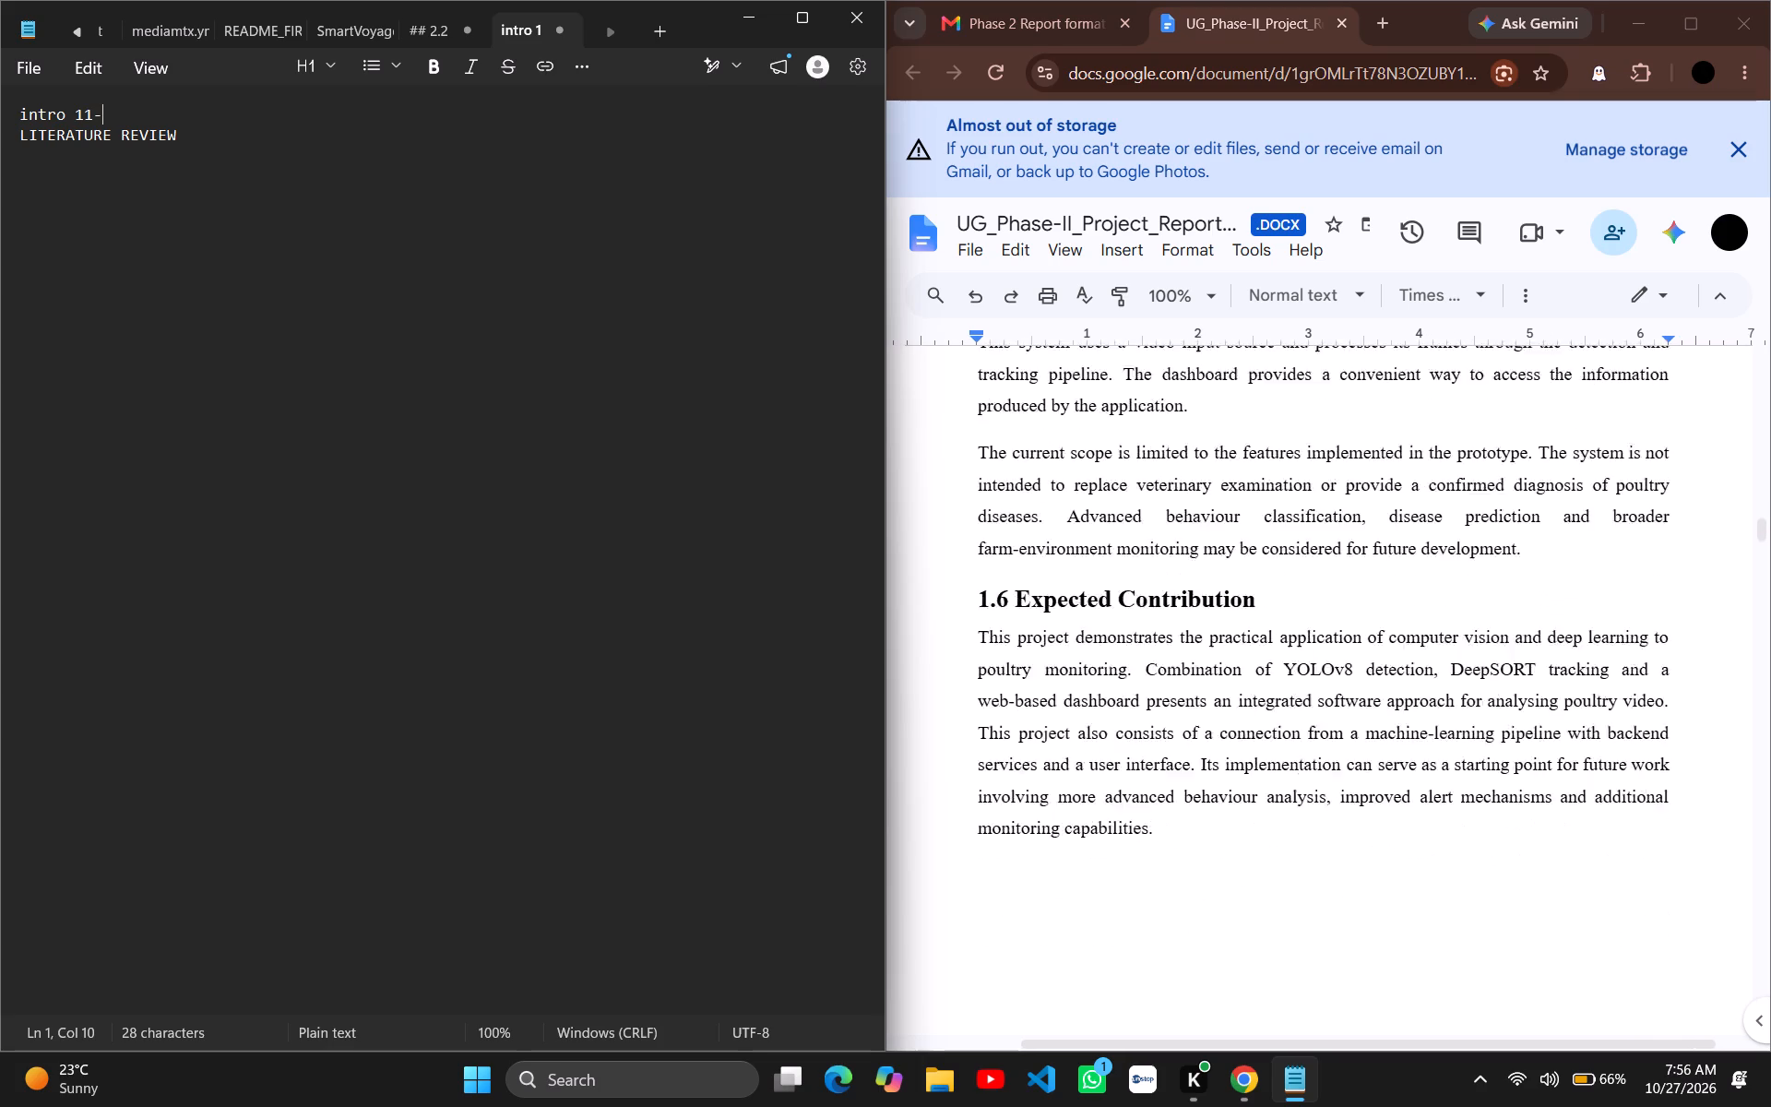
pyautogui.scroll(-3, 1330, 684)
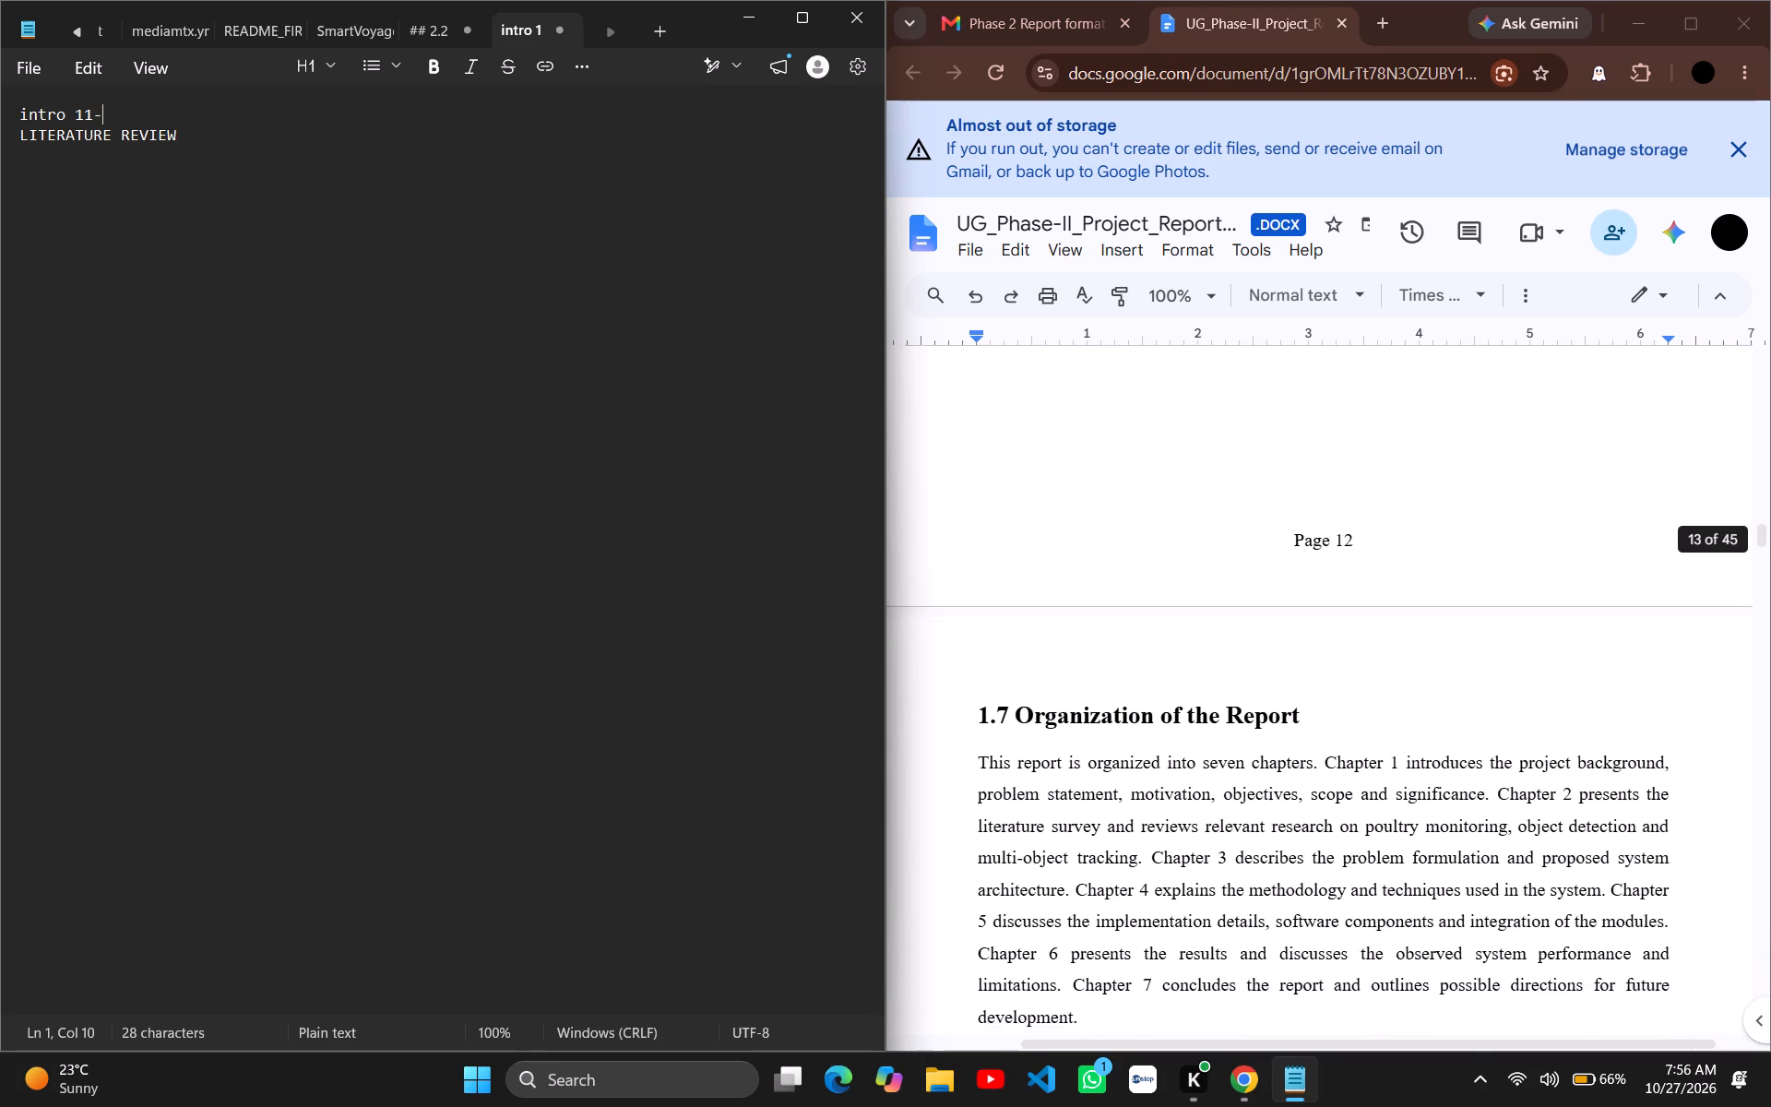
pyautogui.scroll(-3, 1330, 684)
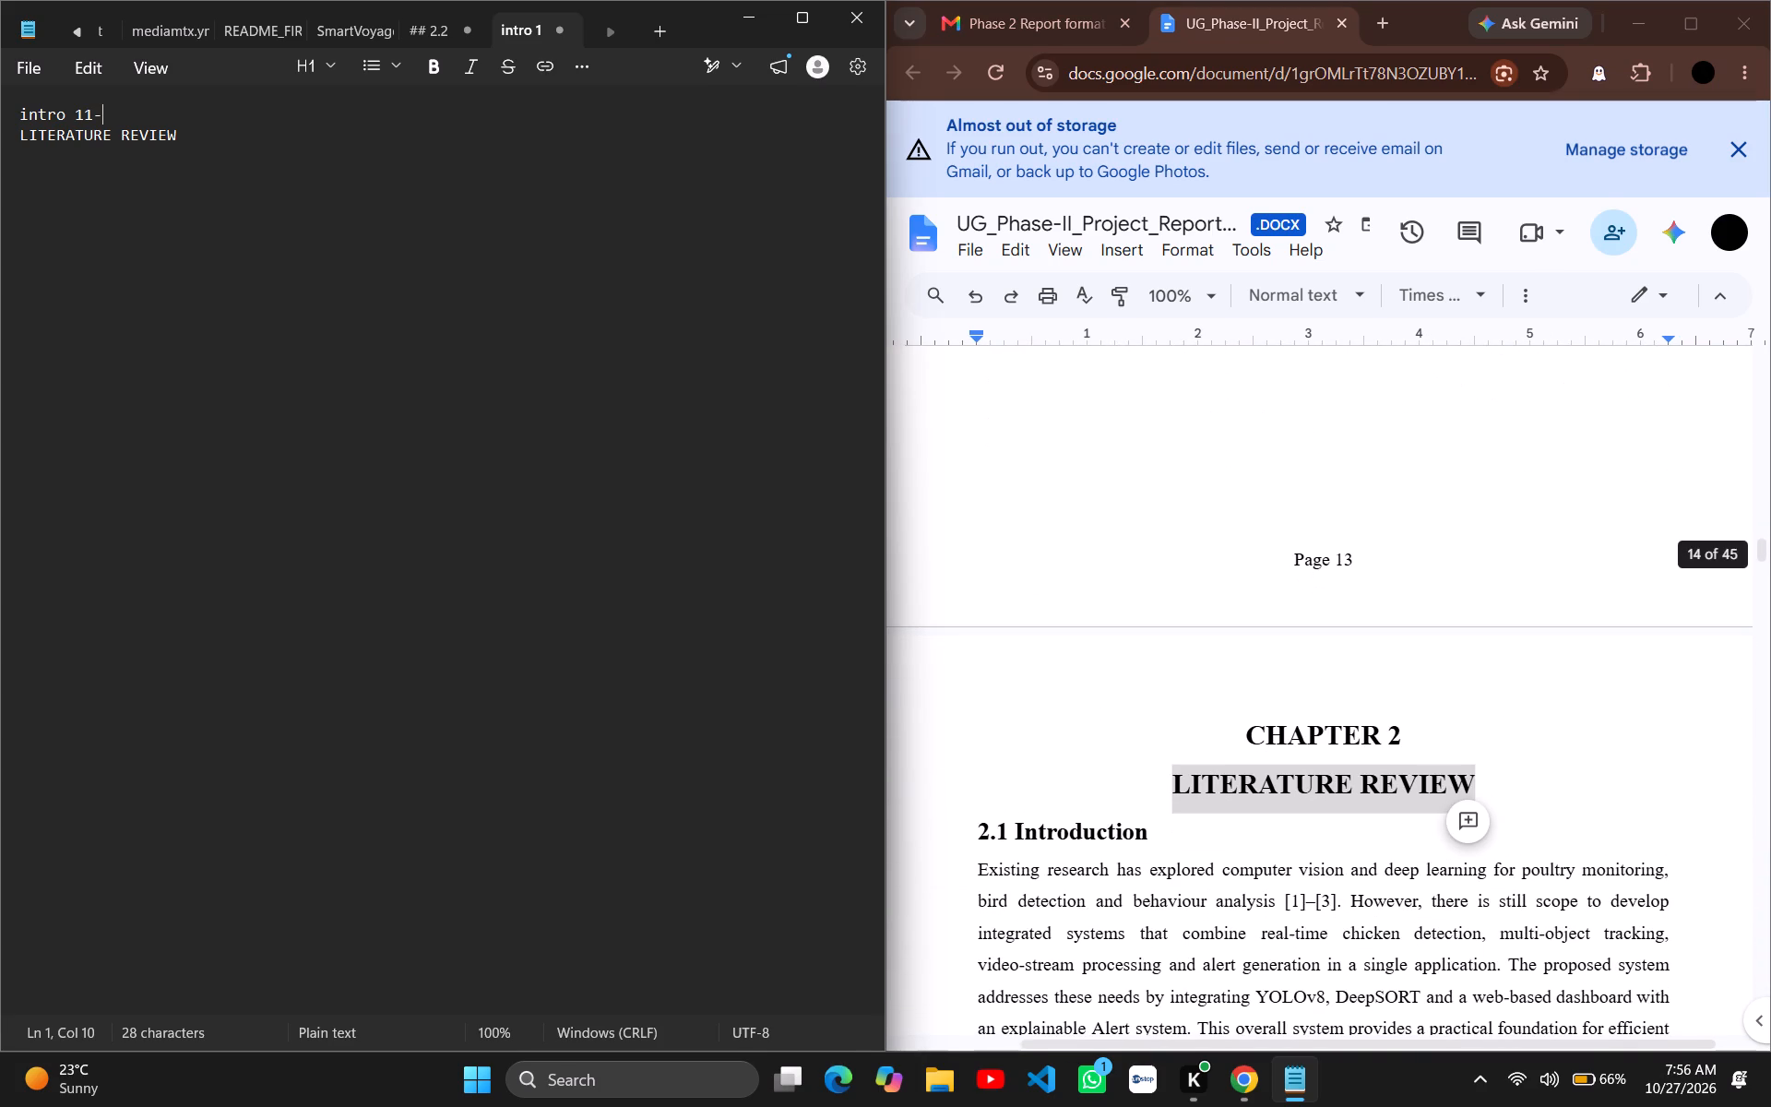
pyautogui.write('13')
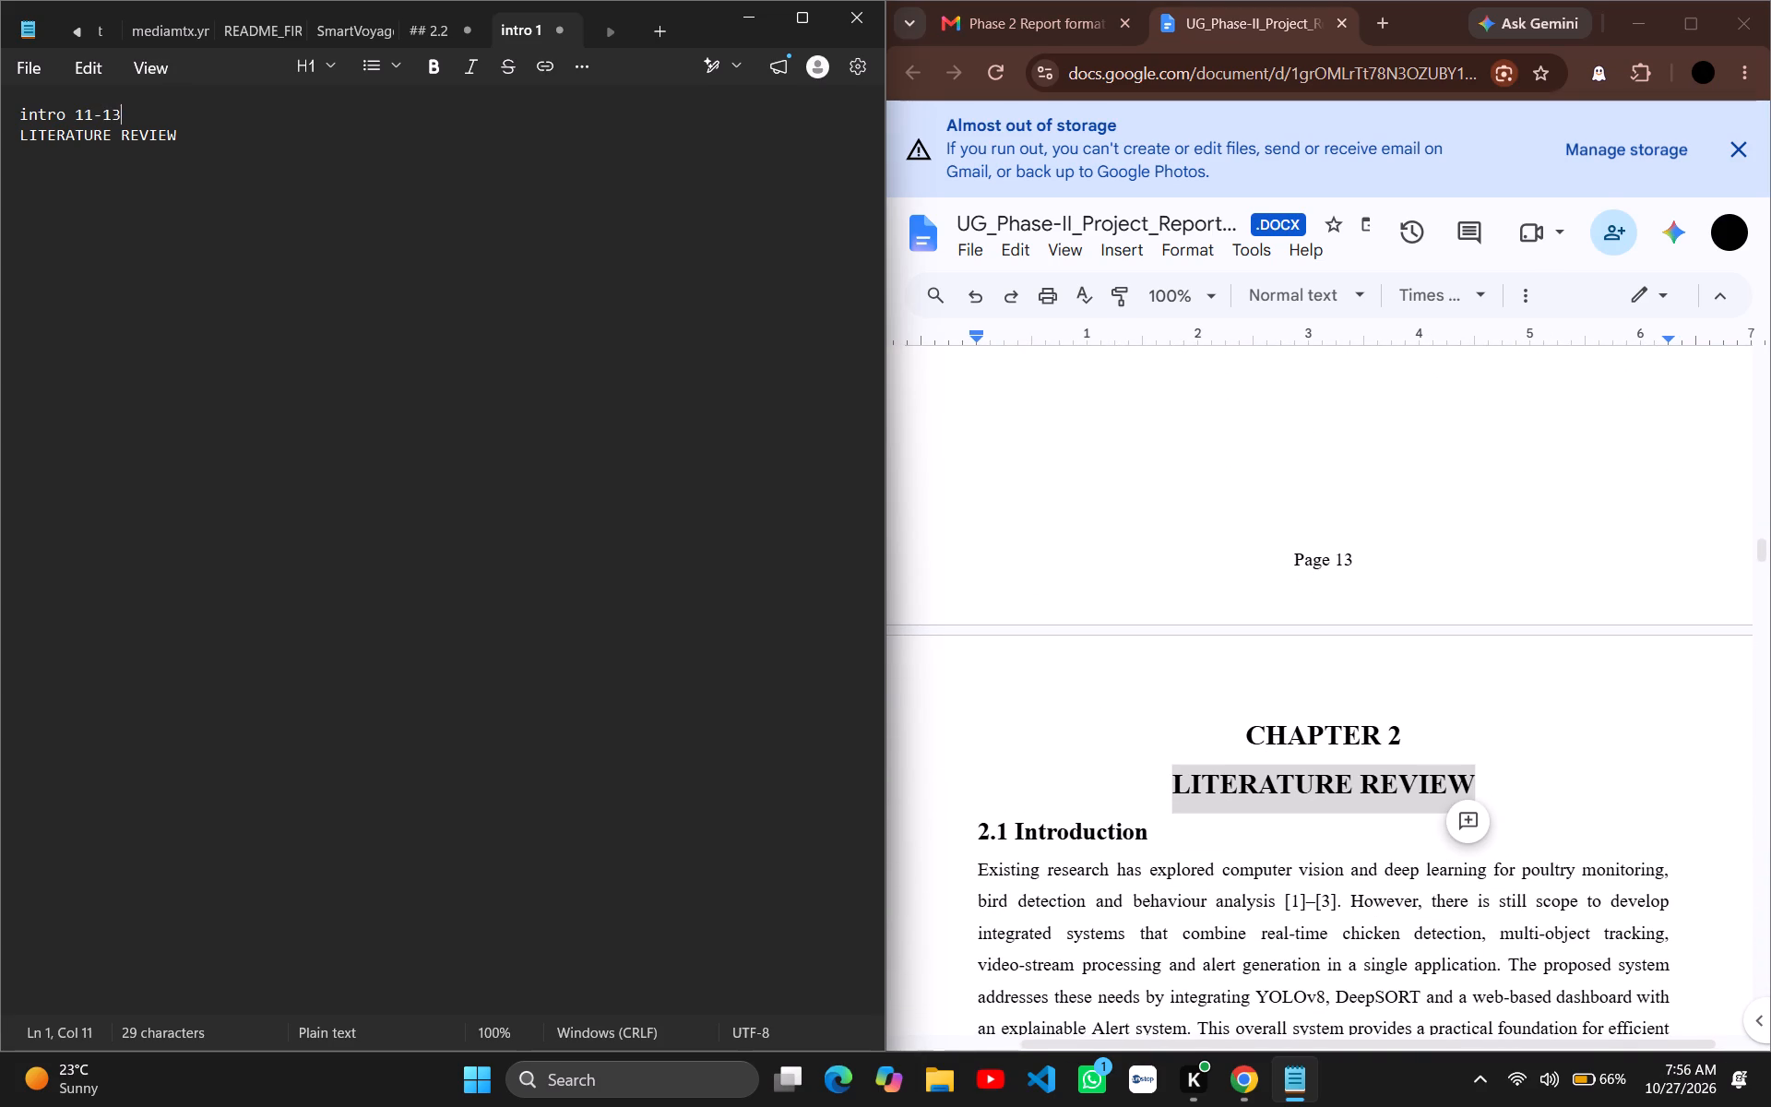
# Find Chapter 2's first and last pages in the report and append the page range 14-19 to the LITERATURE REVIEW line of the note.
pyautogui.click(181, 138)
pyautogui.press('space')
pyautogui.click(1148, 768)
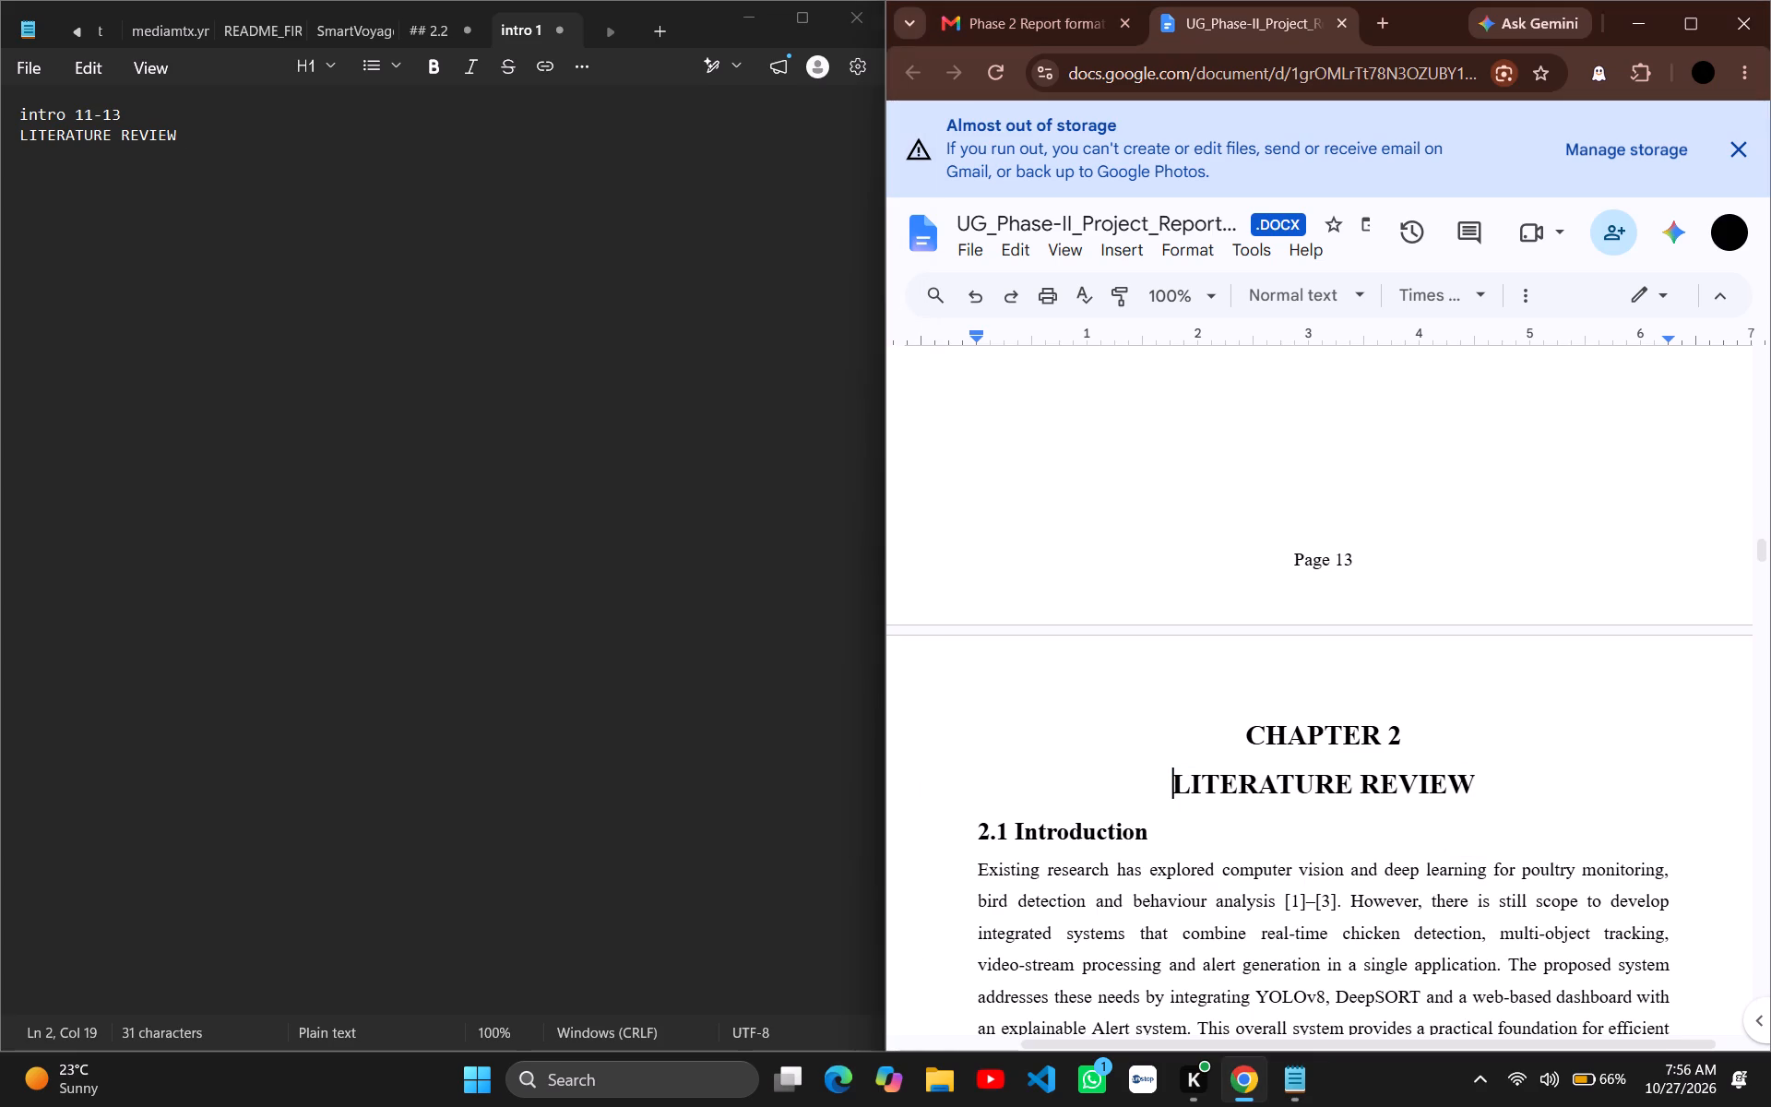
pyautogui.scroll(-3, 1278, 797)
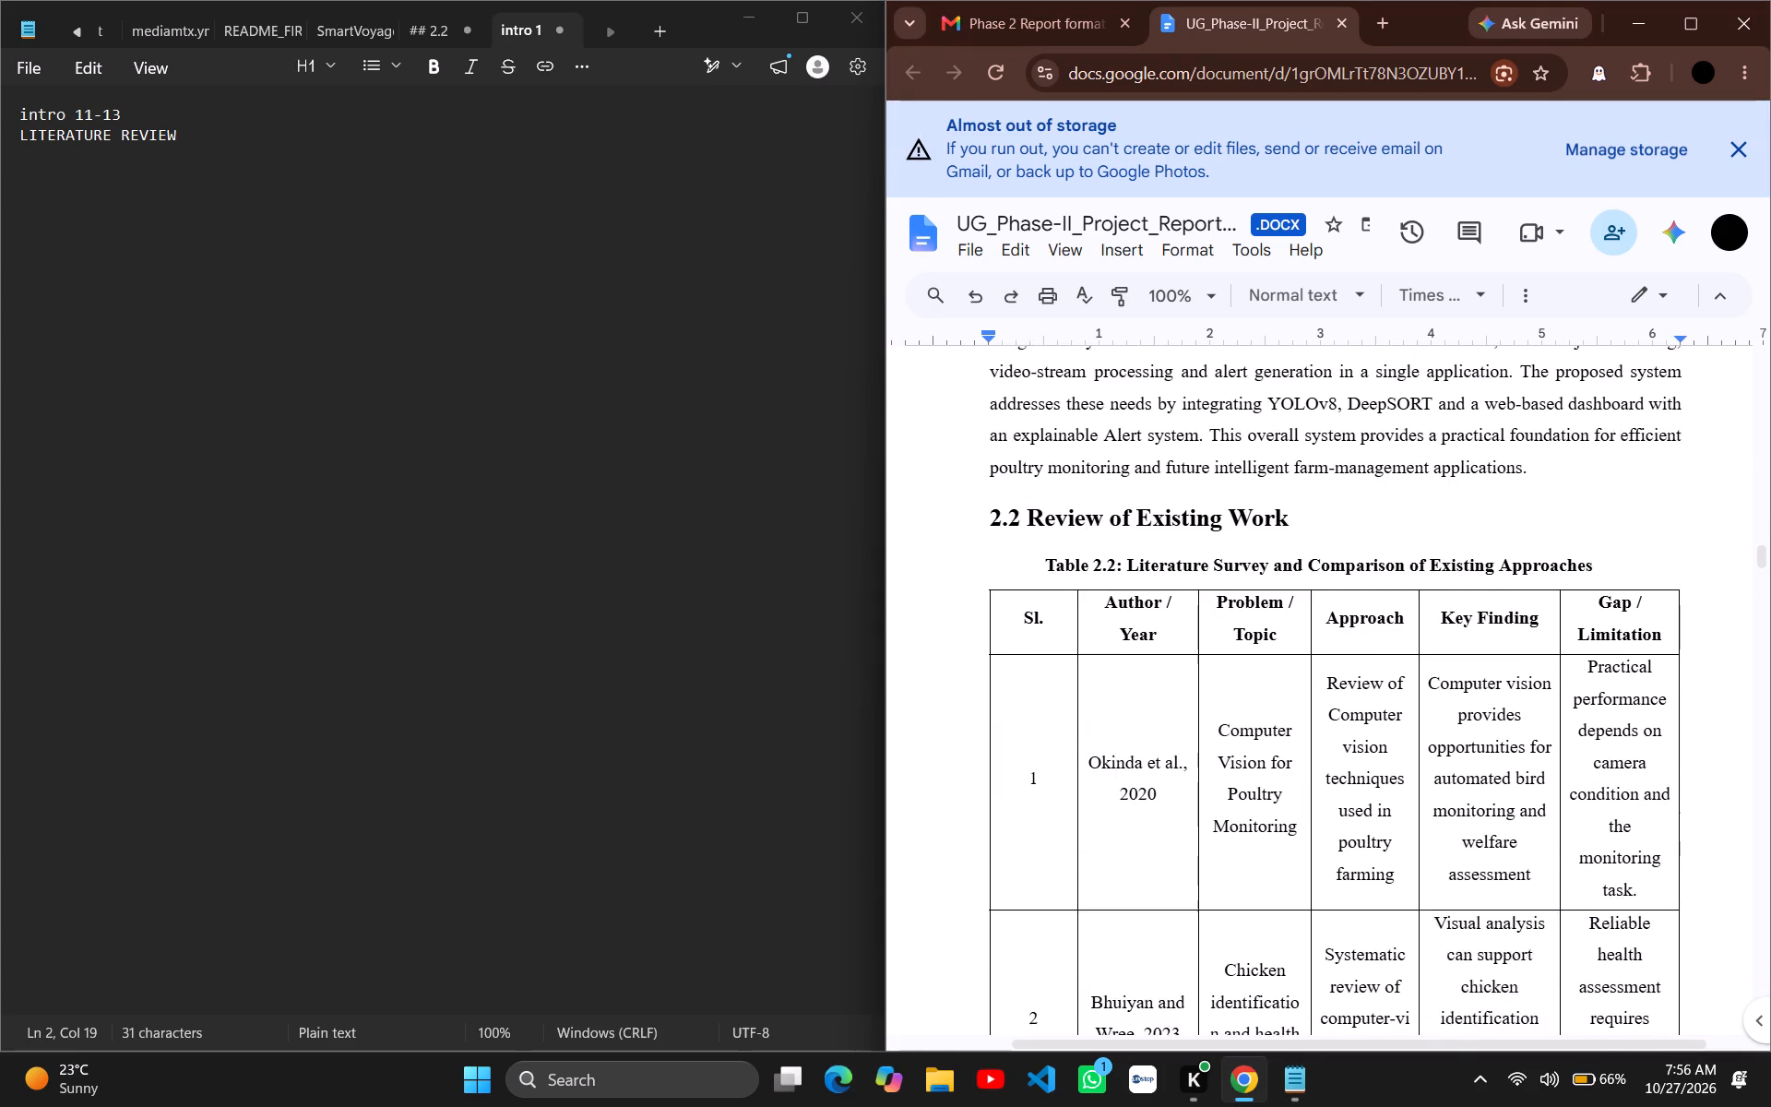
pyautogui.scroll(1, 1278, 797)
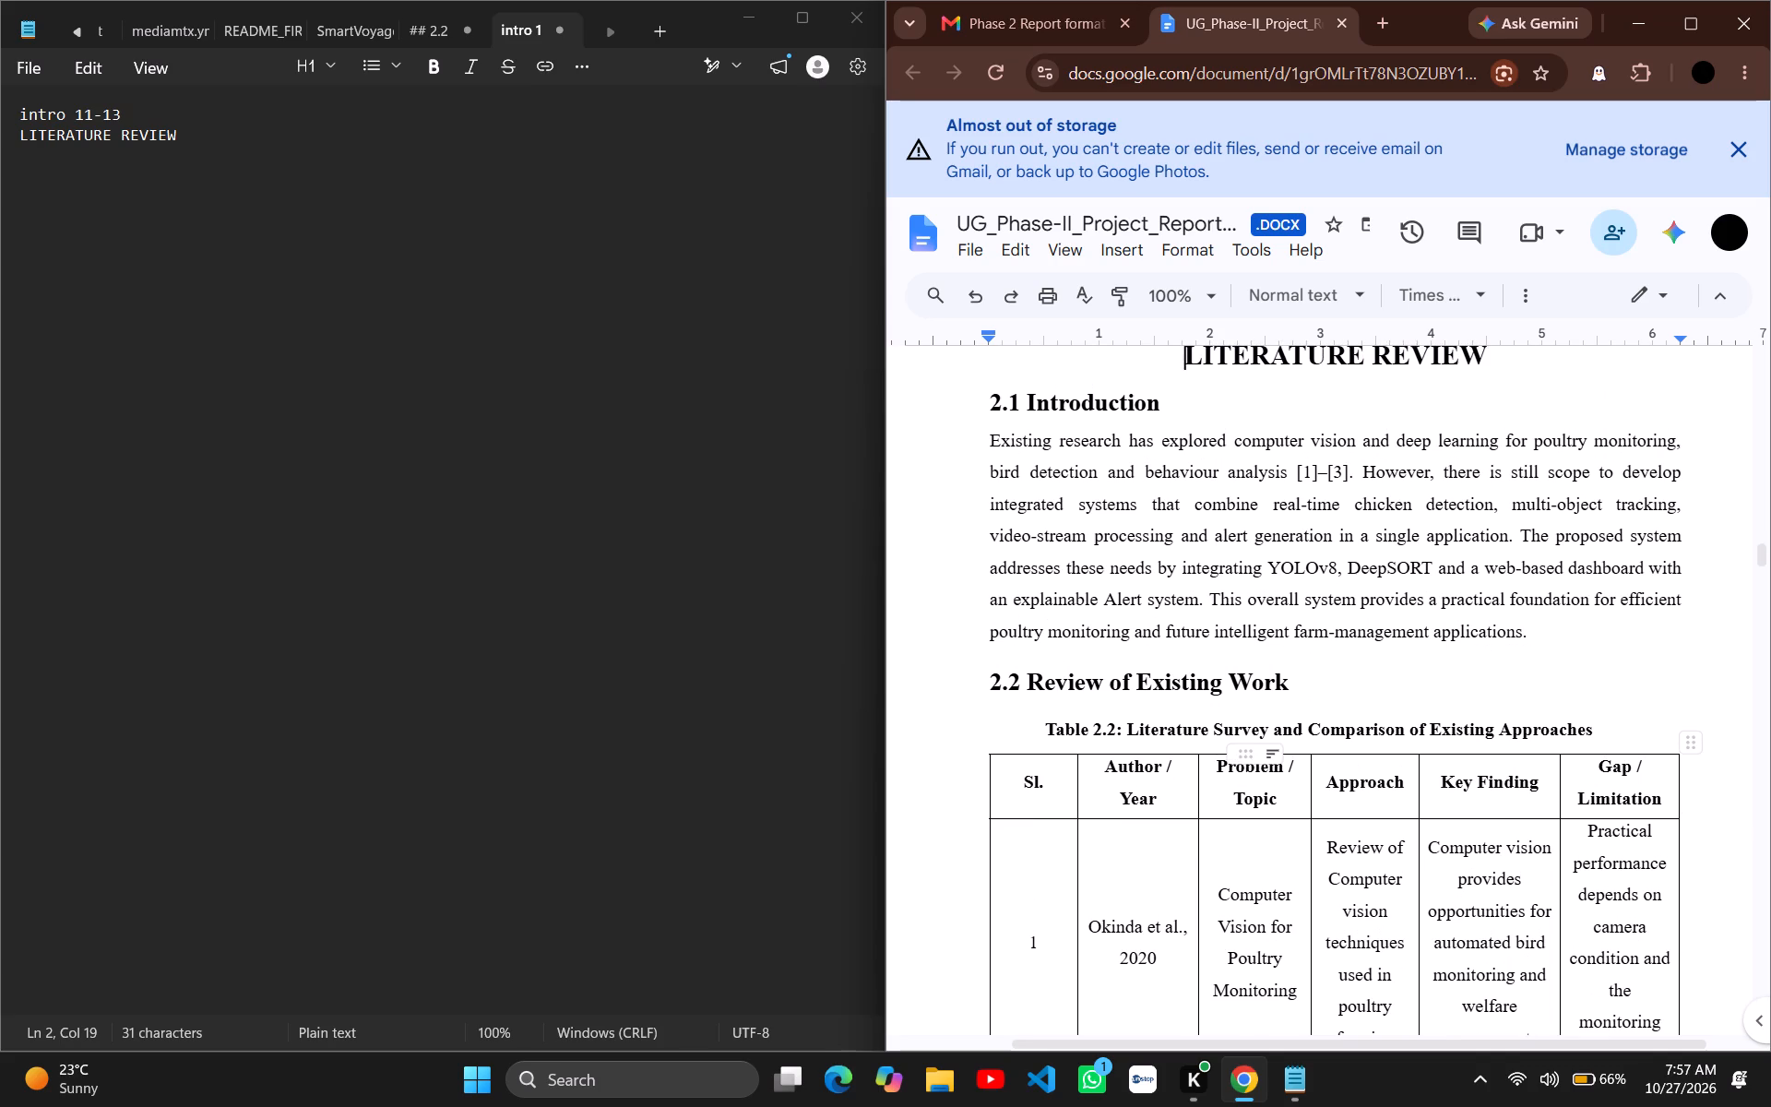
pyautogui.scroll(-3, 1278, 797)
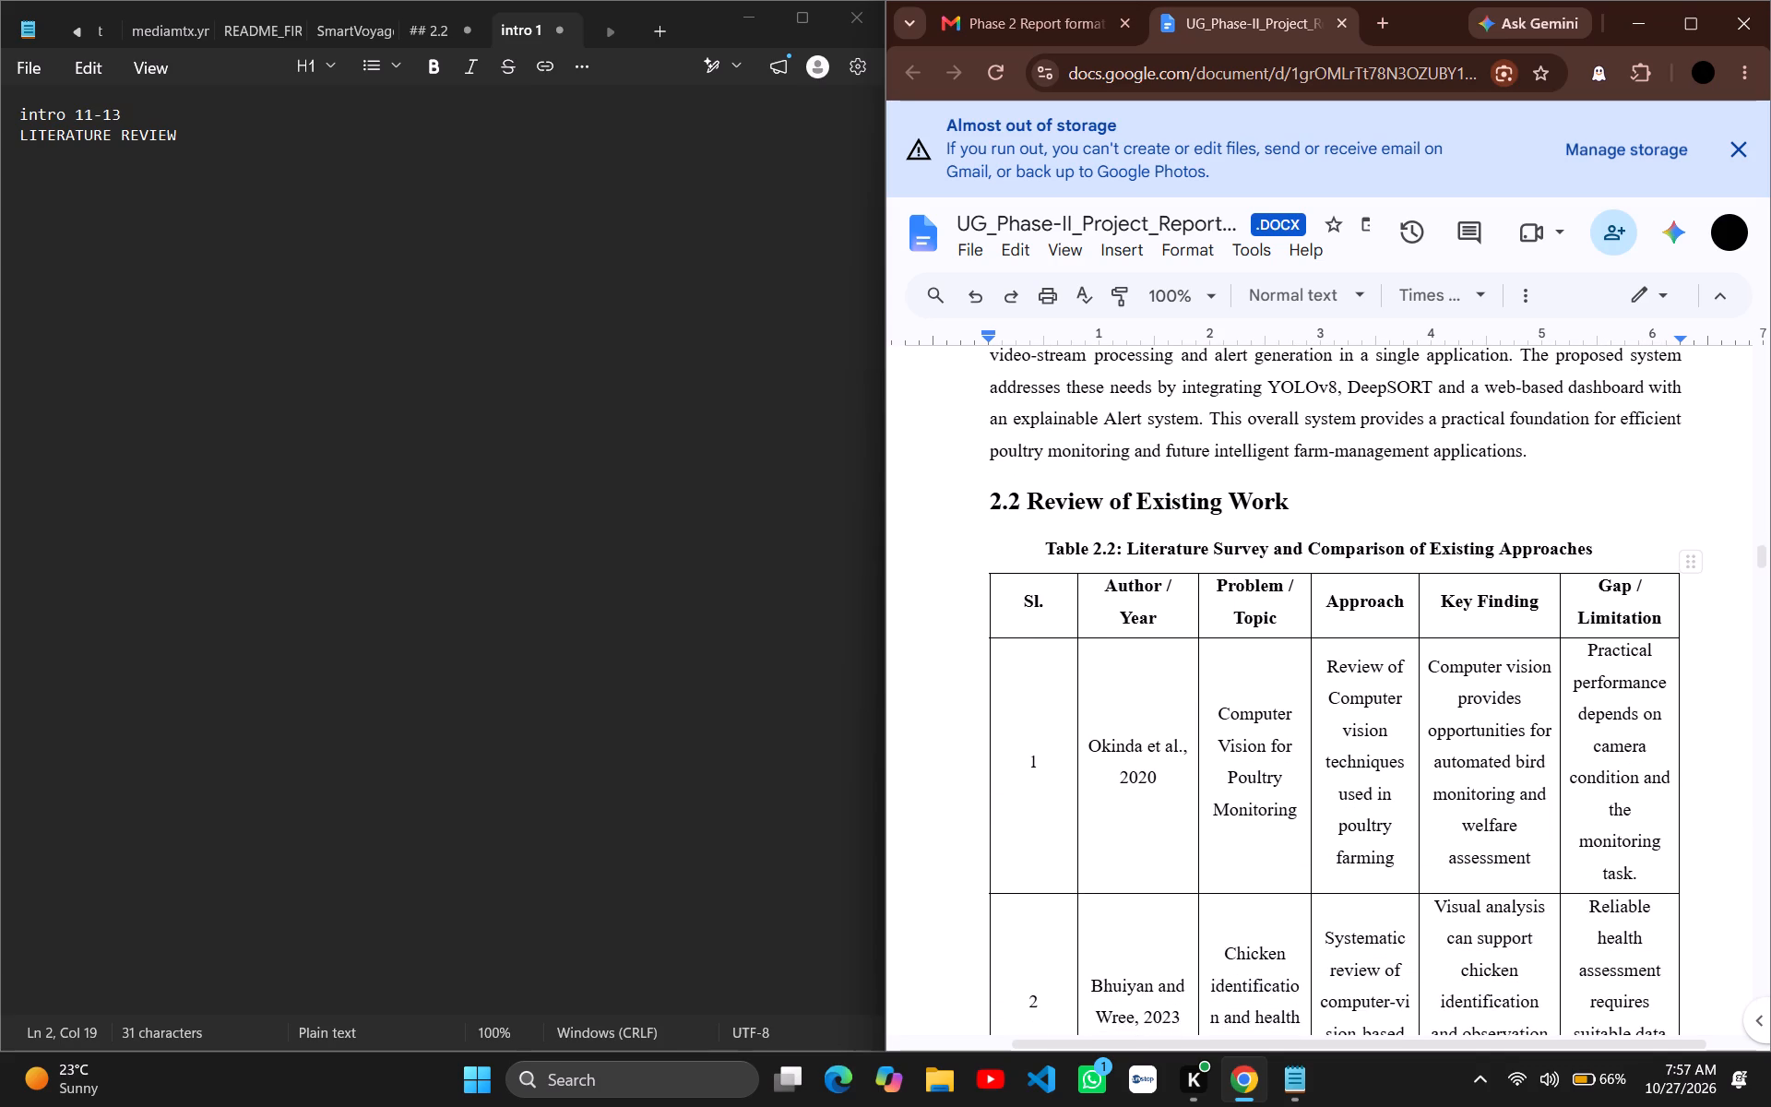
pyautogui.scroll(-3, 1278, 797)
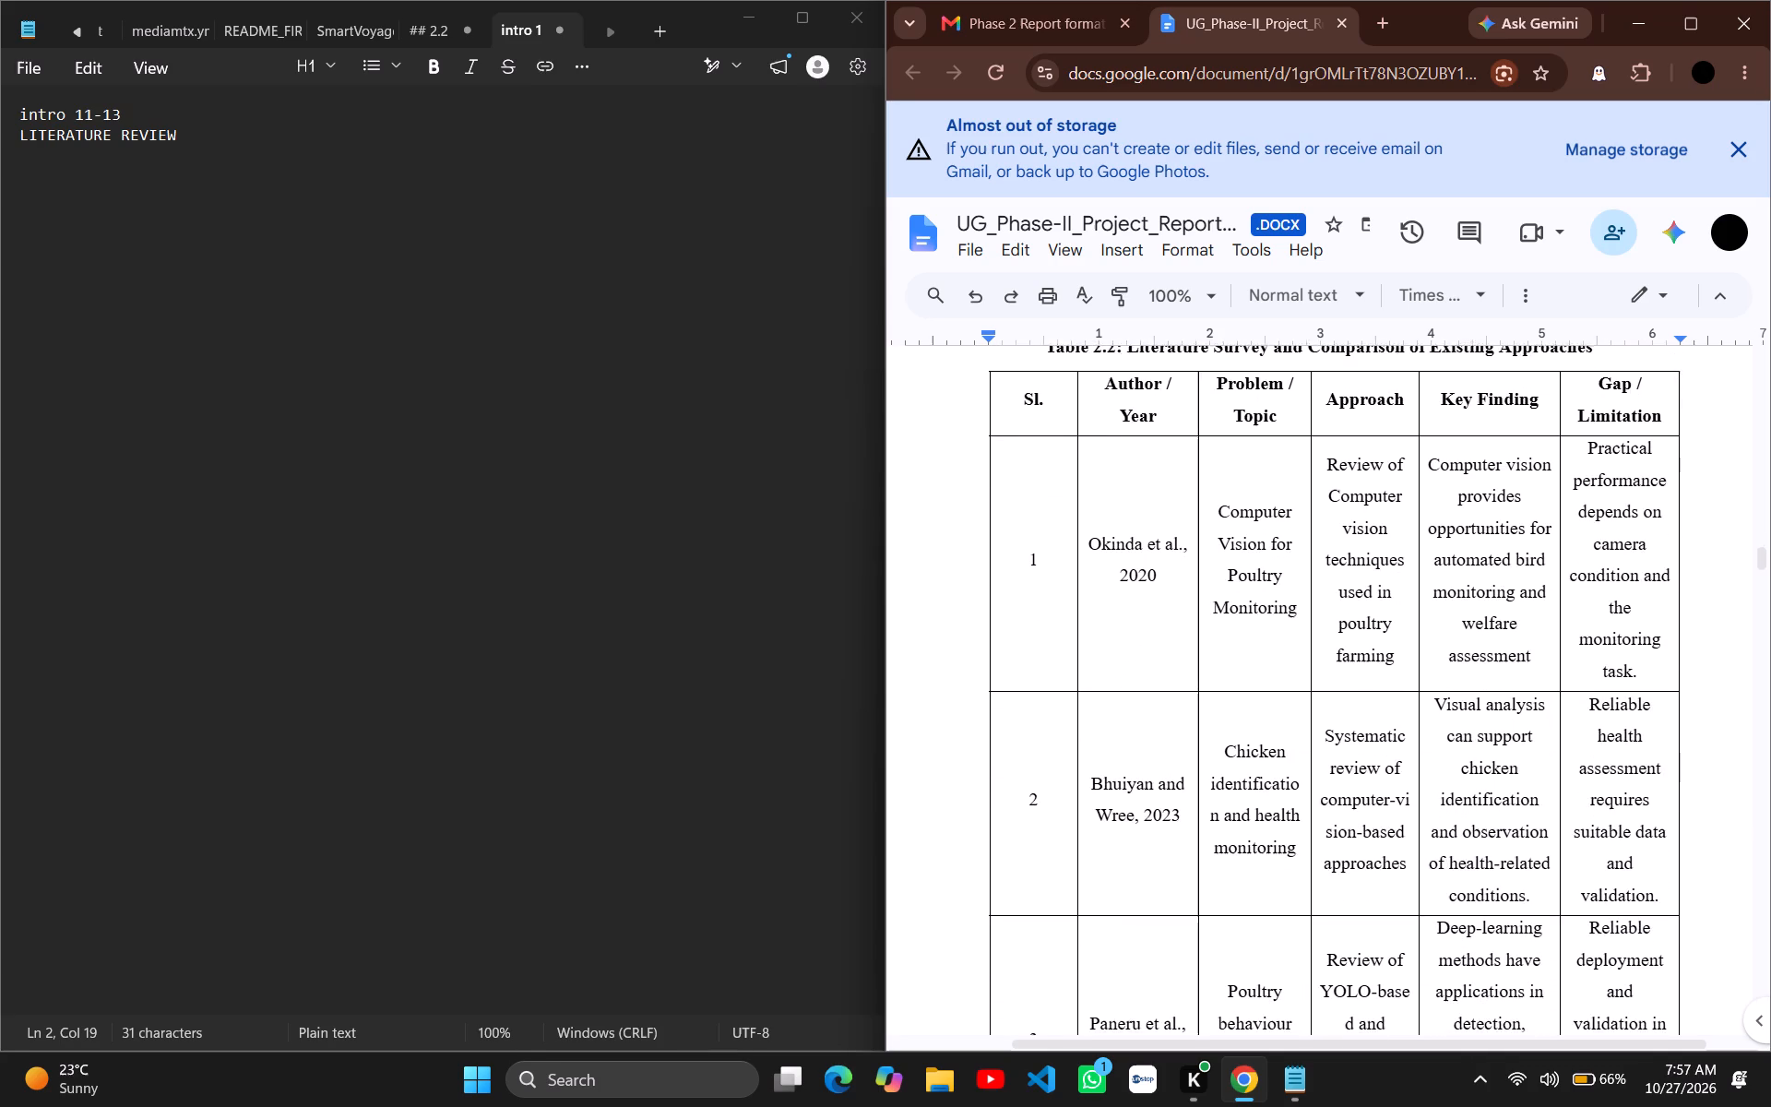
pyautogui.scroll(-2, 1278, 797)
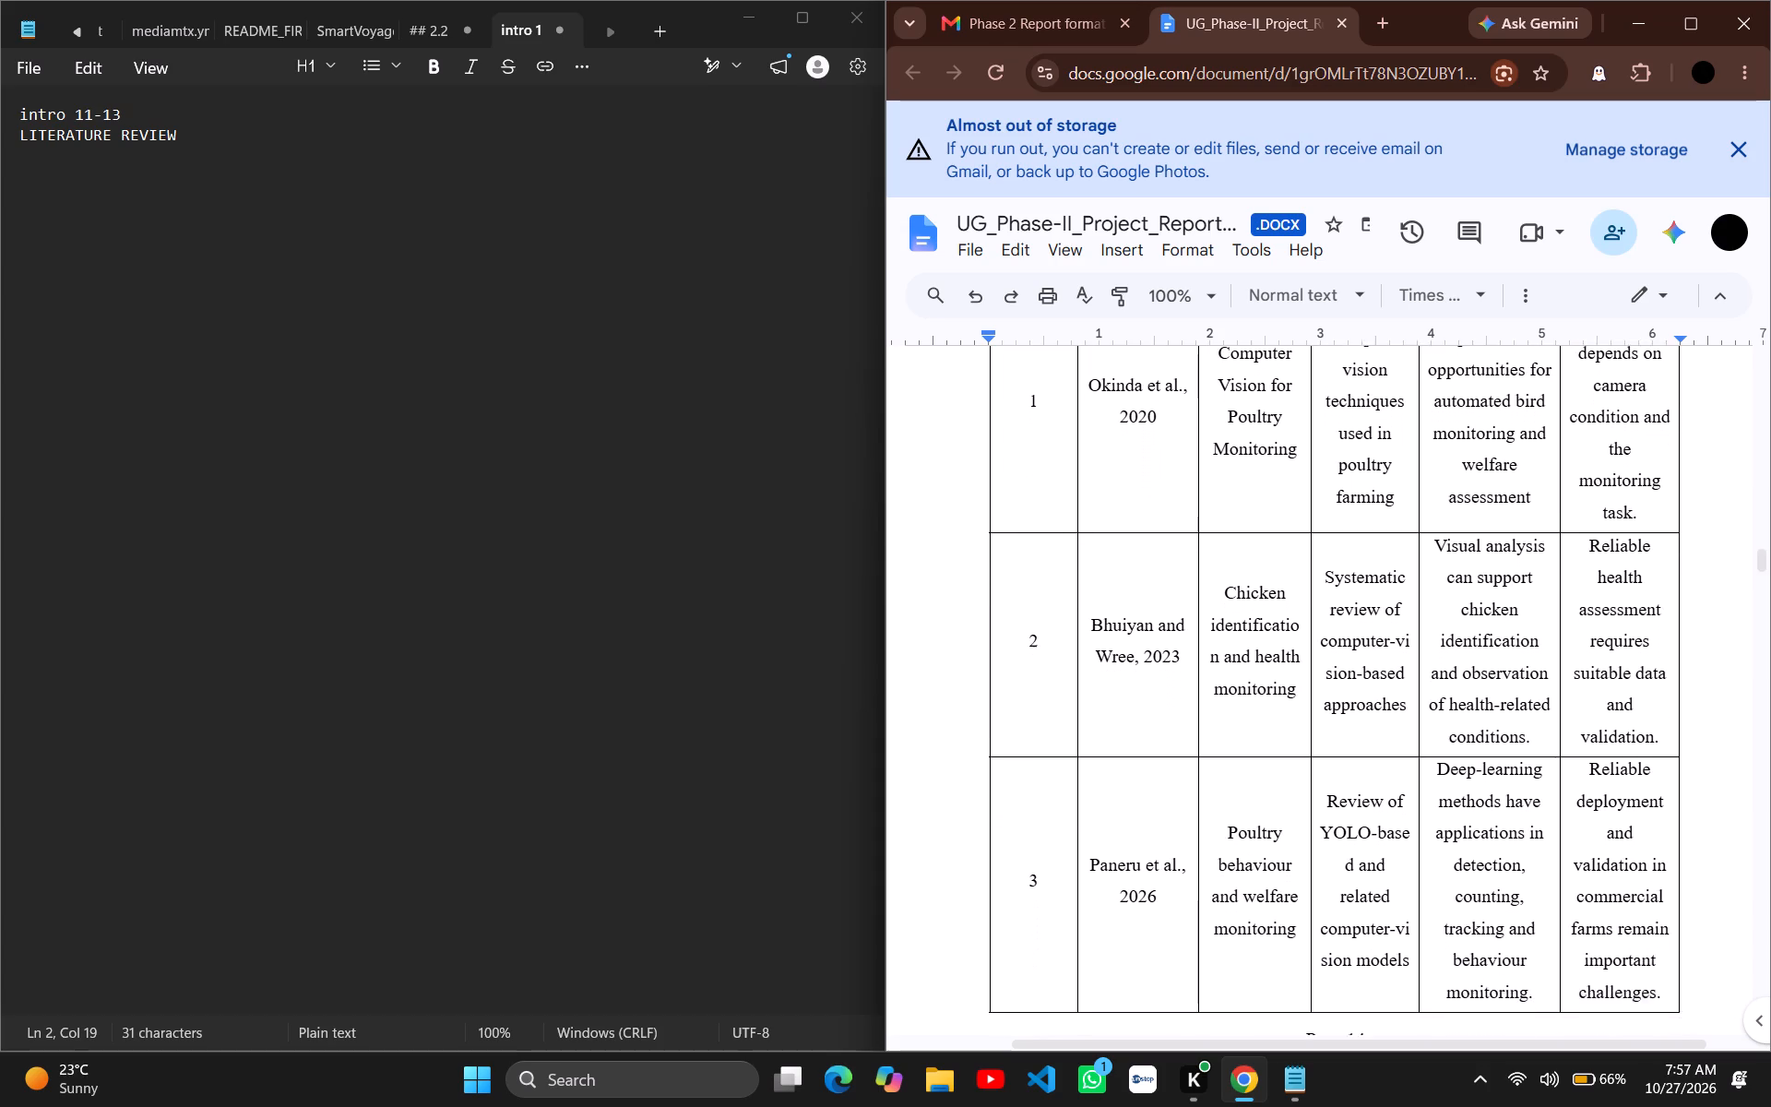
pyautogui.scroll(-3, 1278, 797)
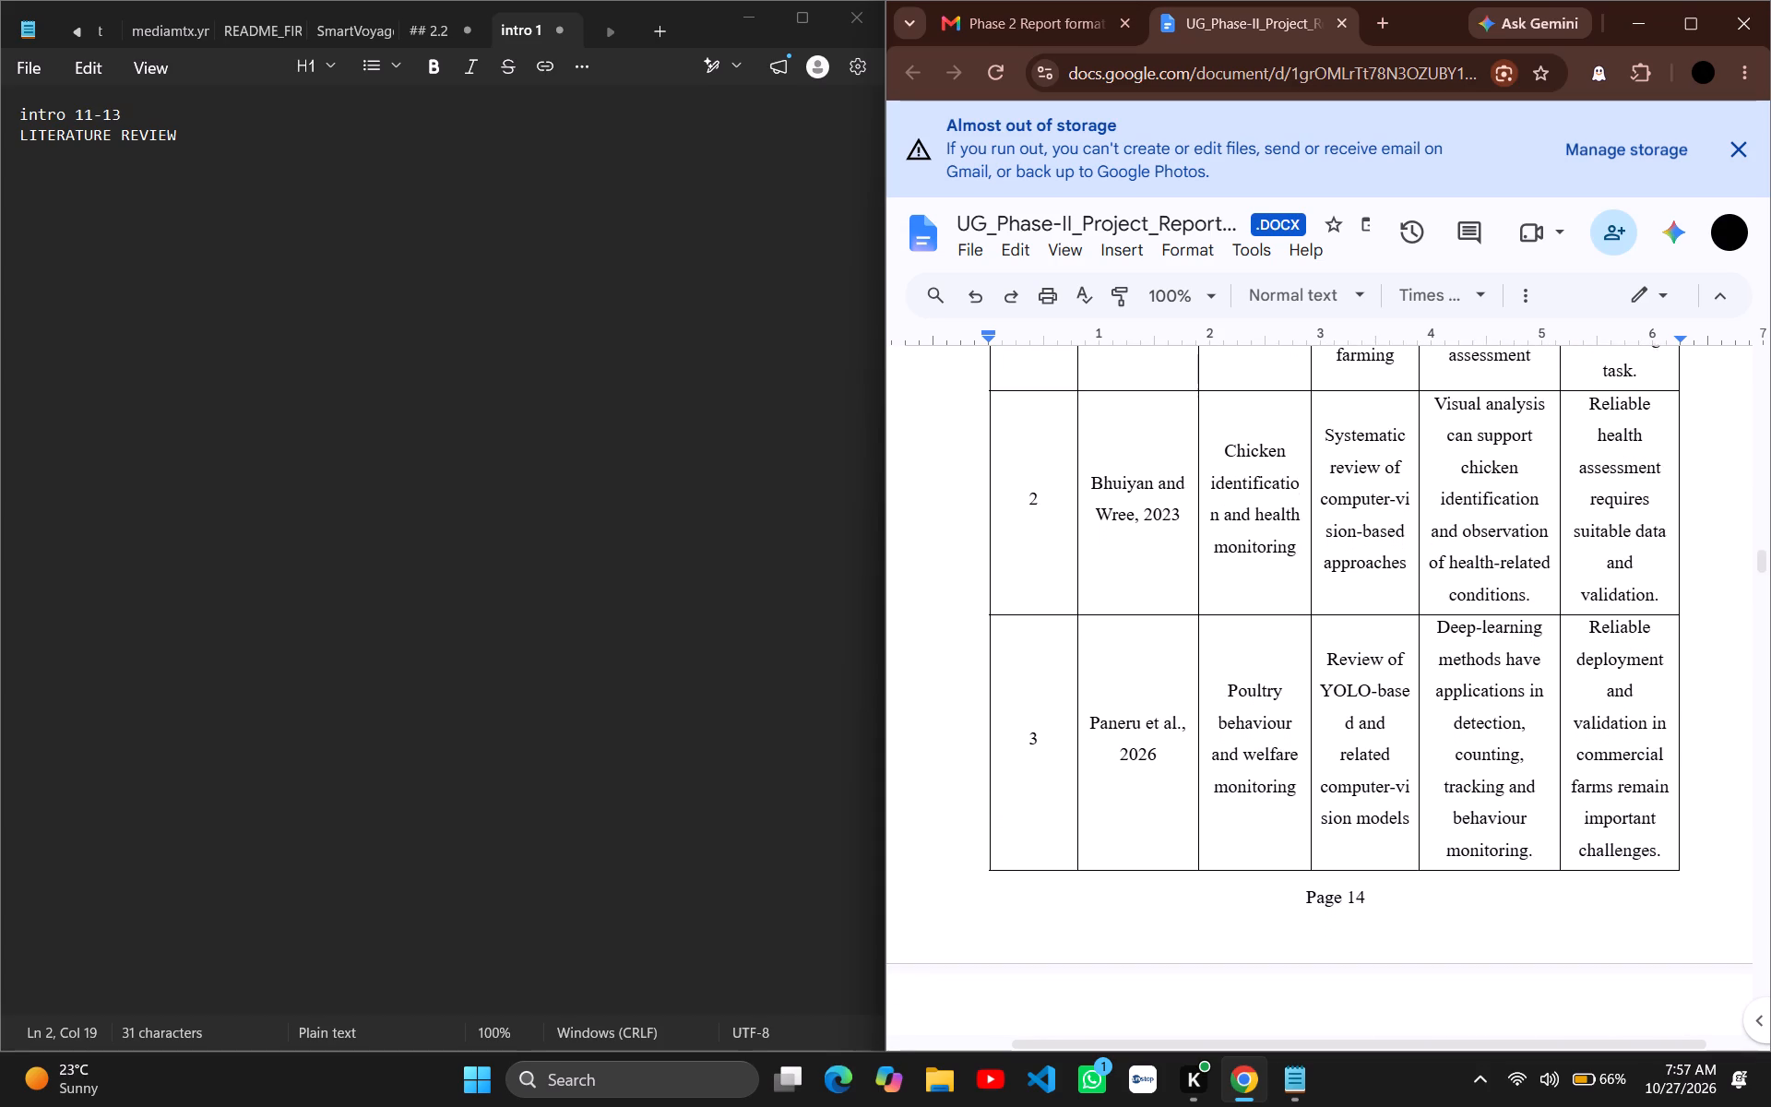
pyautogui.scroll(-2, 1278, 797)
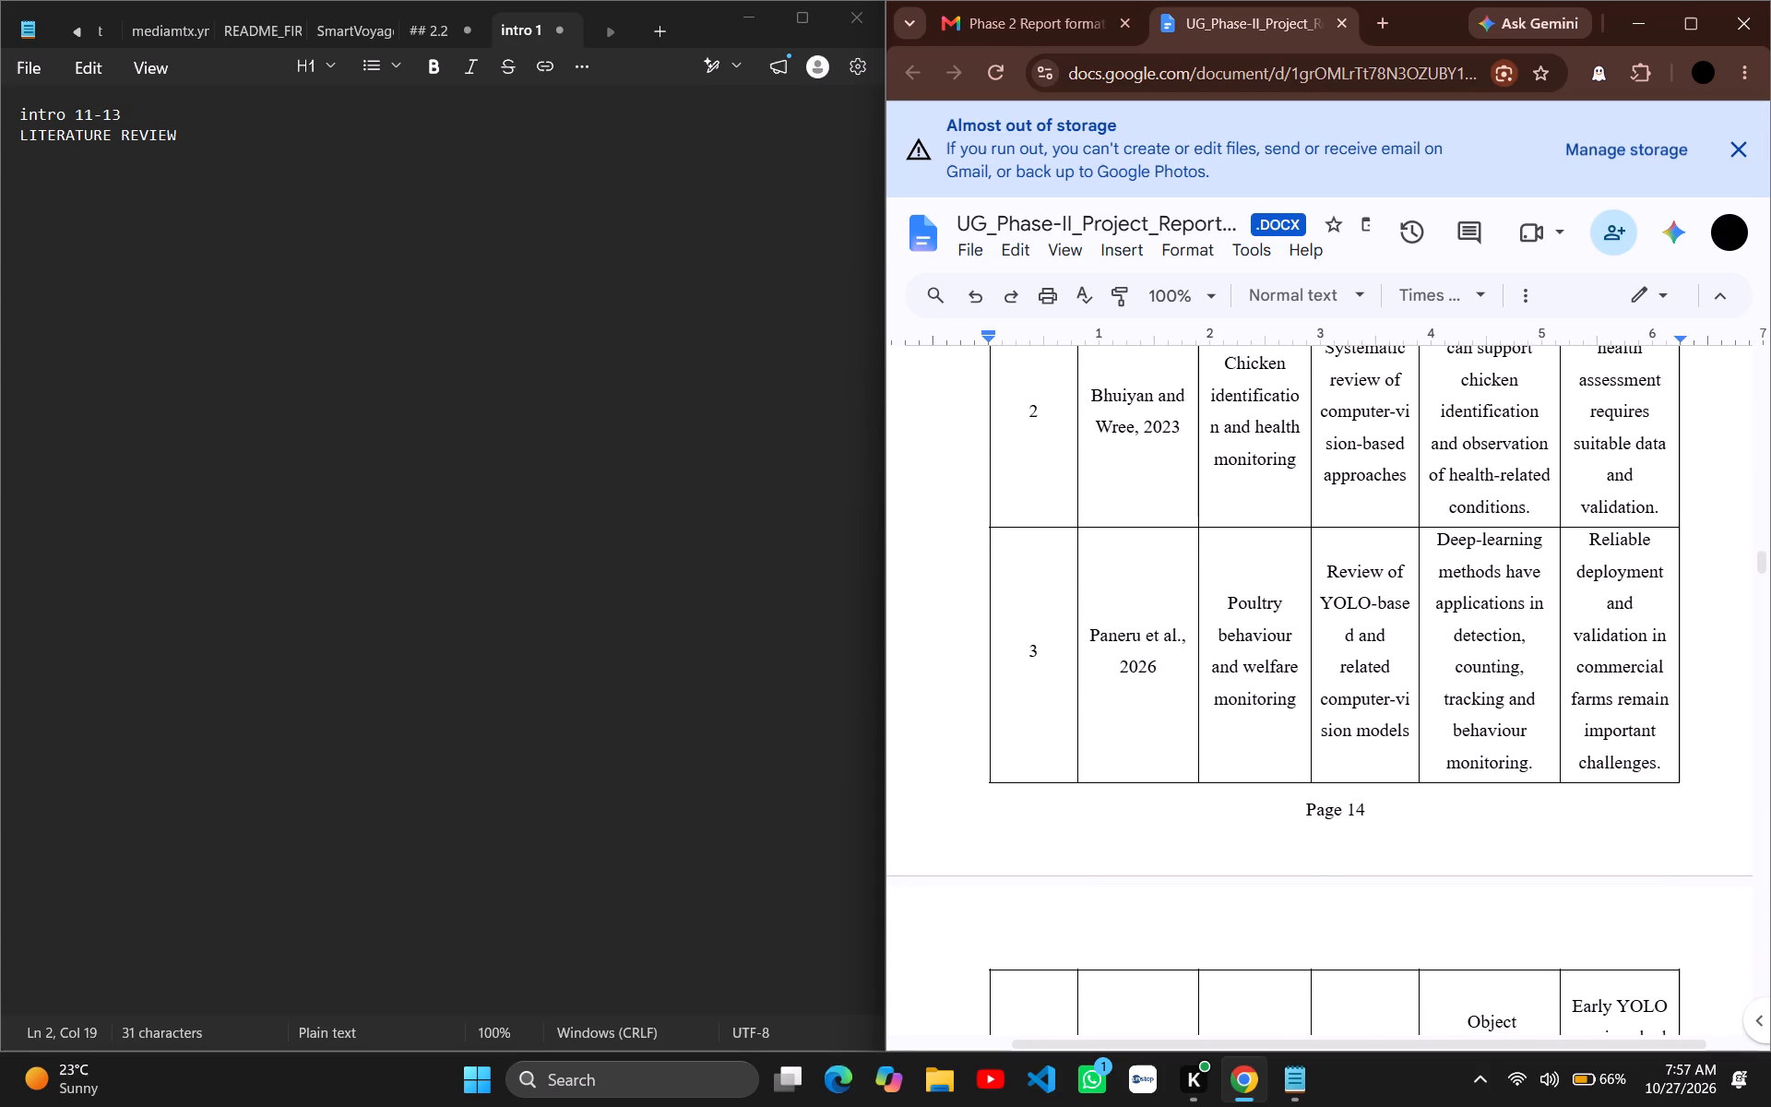
pyautogui.scroll(-2, 1278, 797)
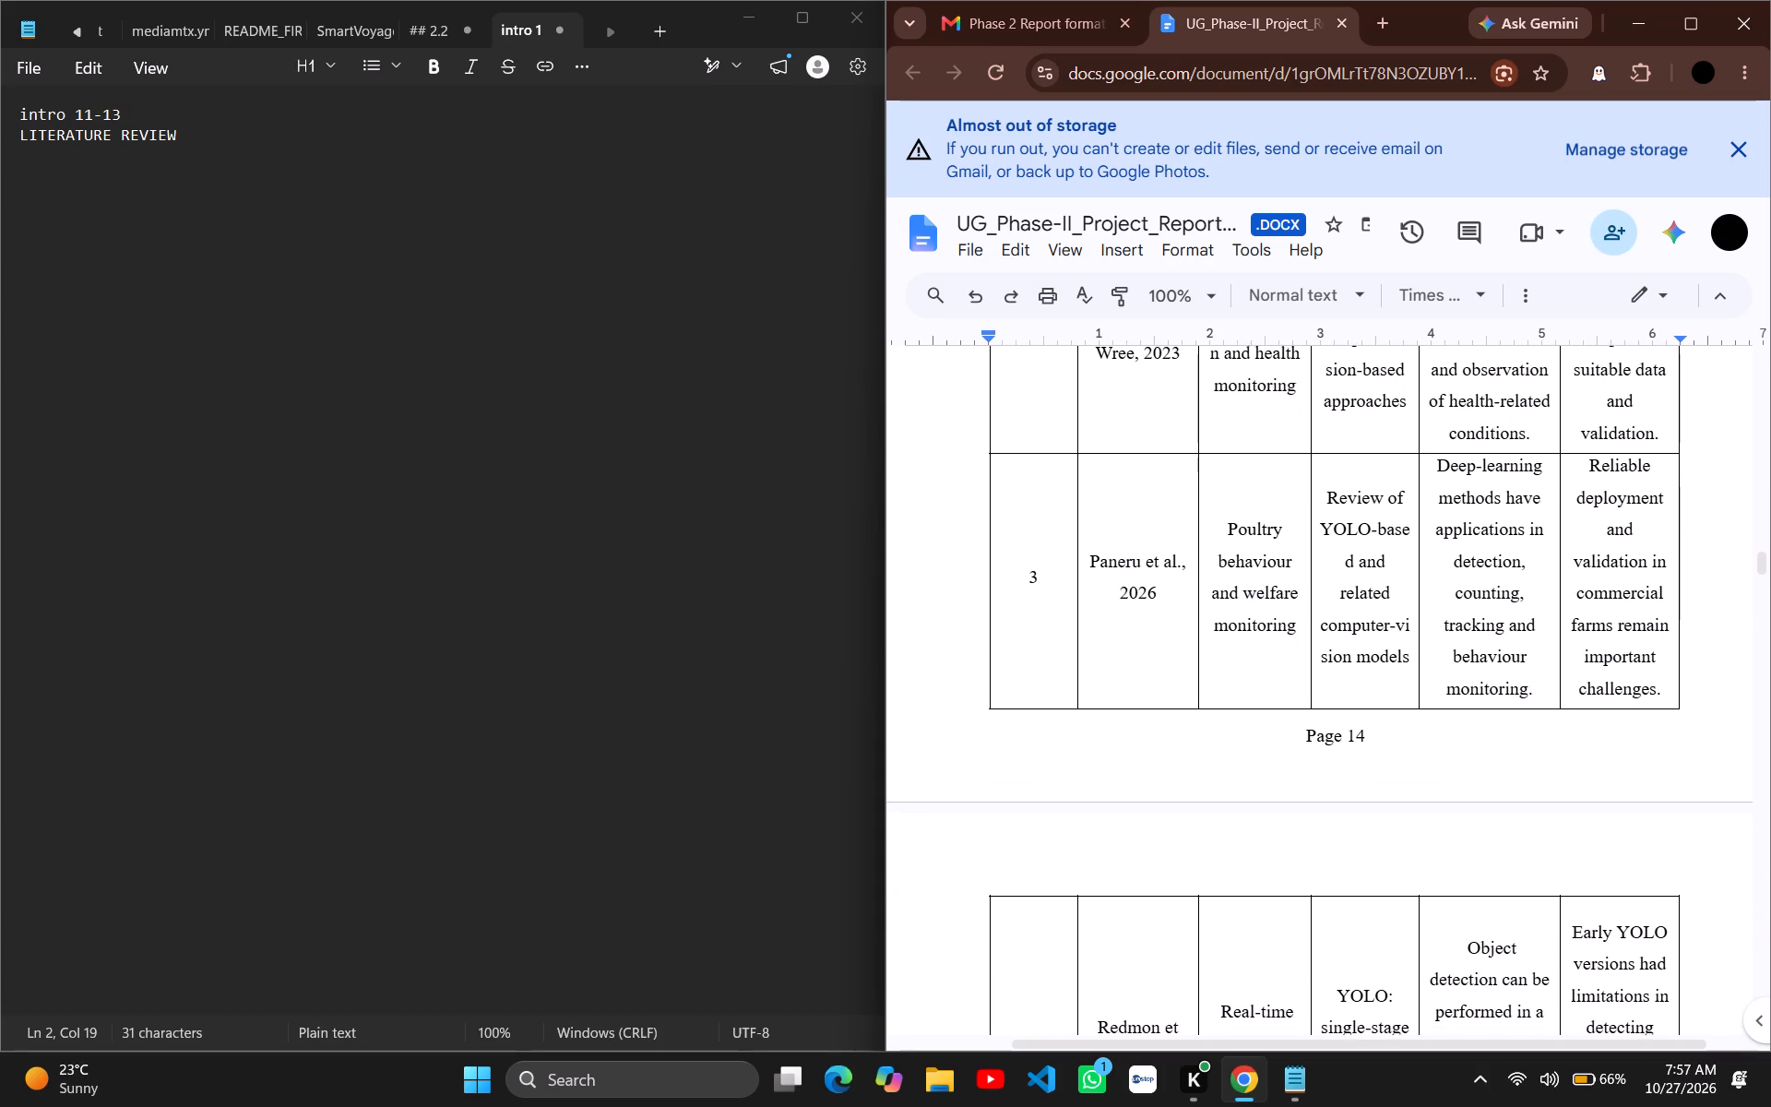
pyautogui.scroll(-3, 1278, 797)
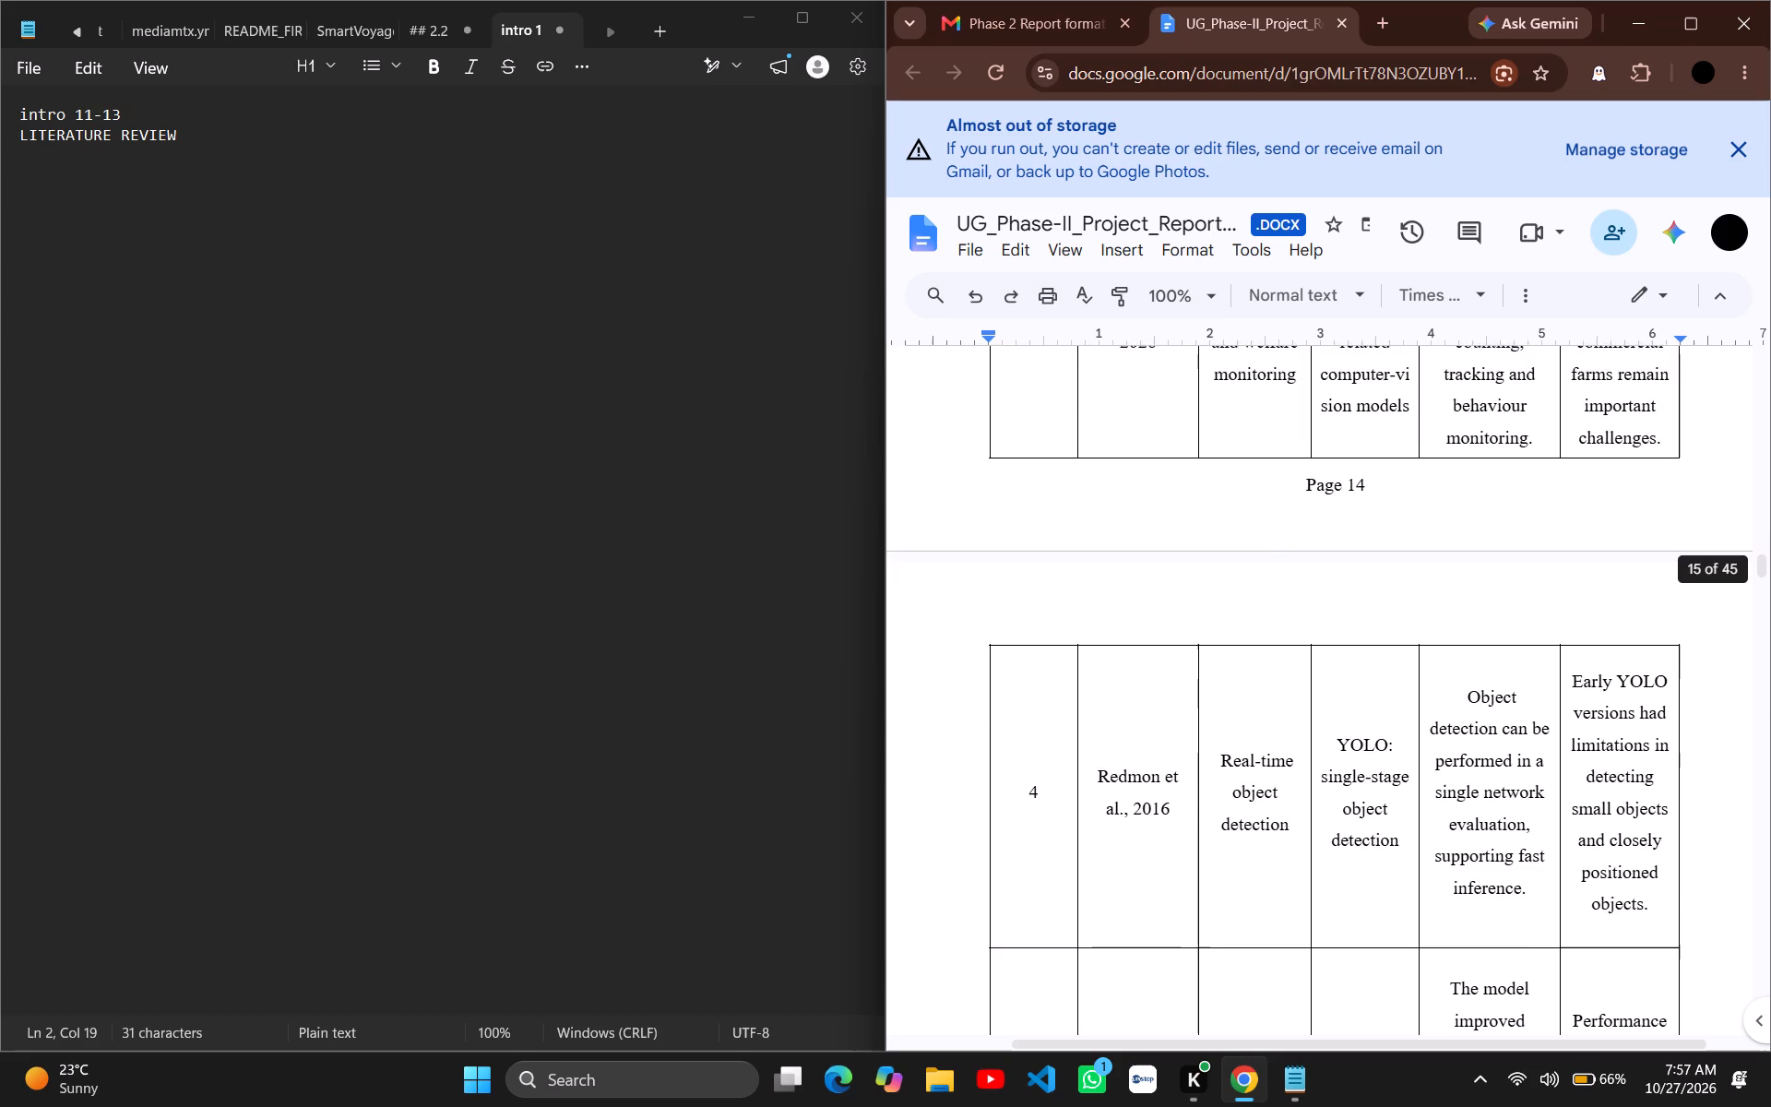
pyautogui.scroll(-4, 1278, 797)
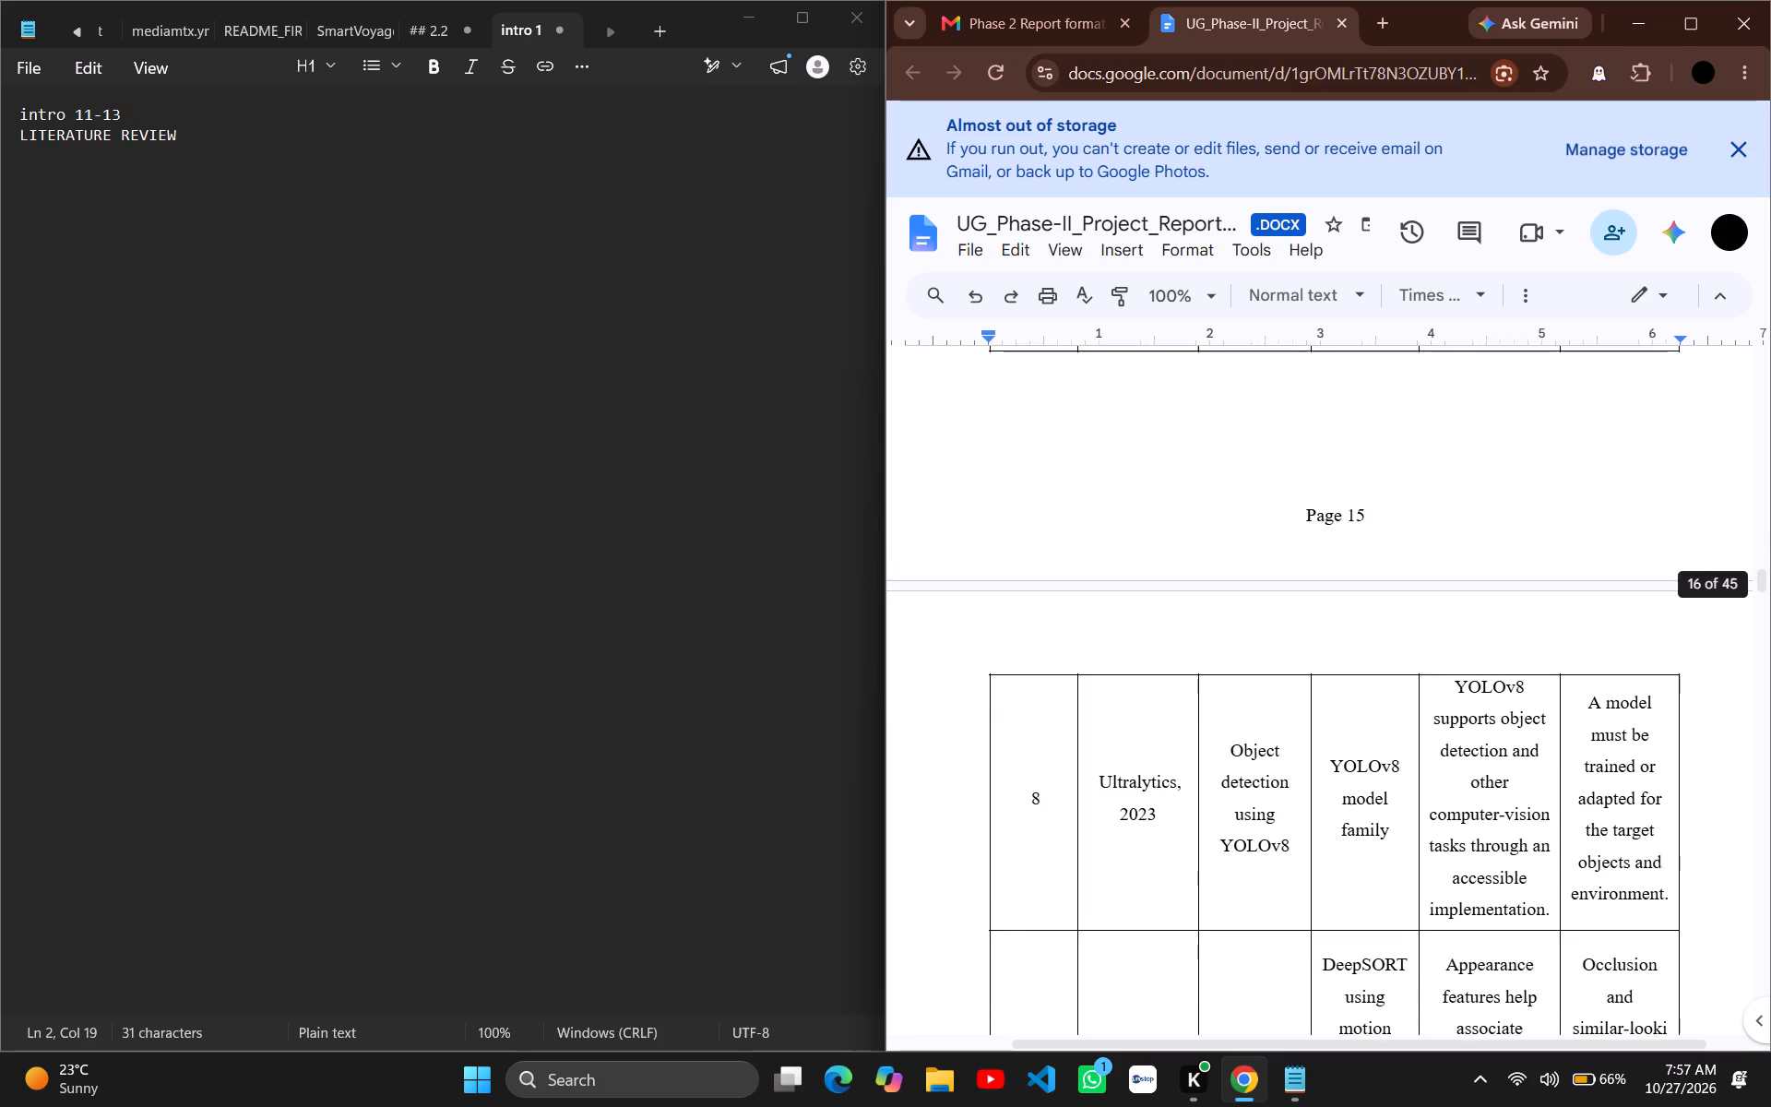
pyautogui.scroll(-4, 1278, 797)
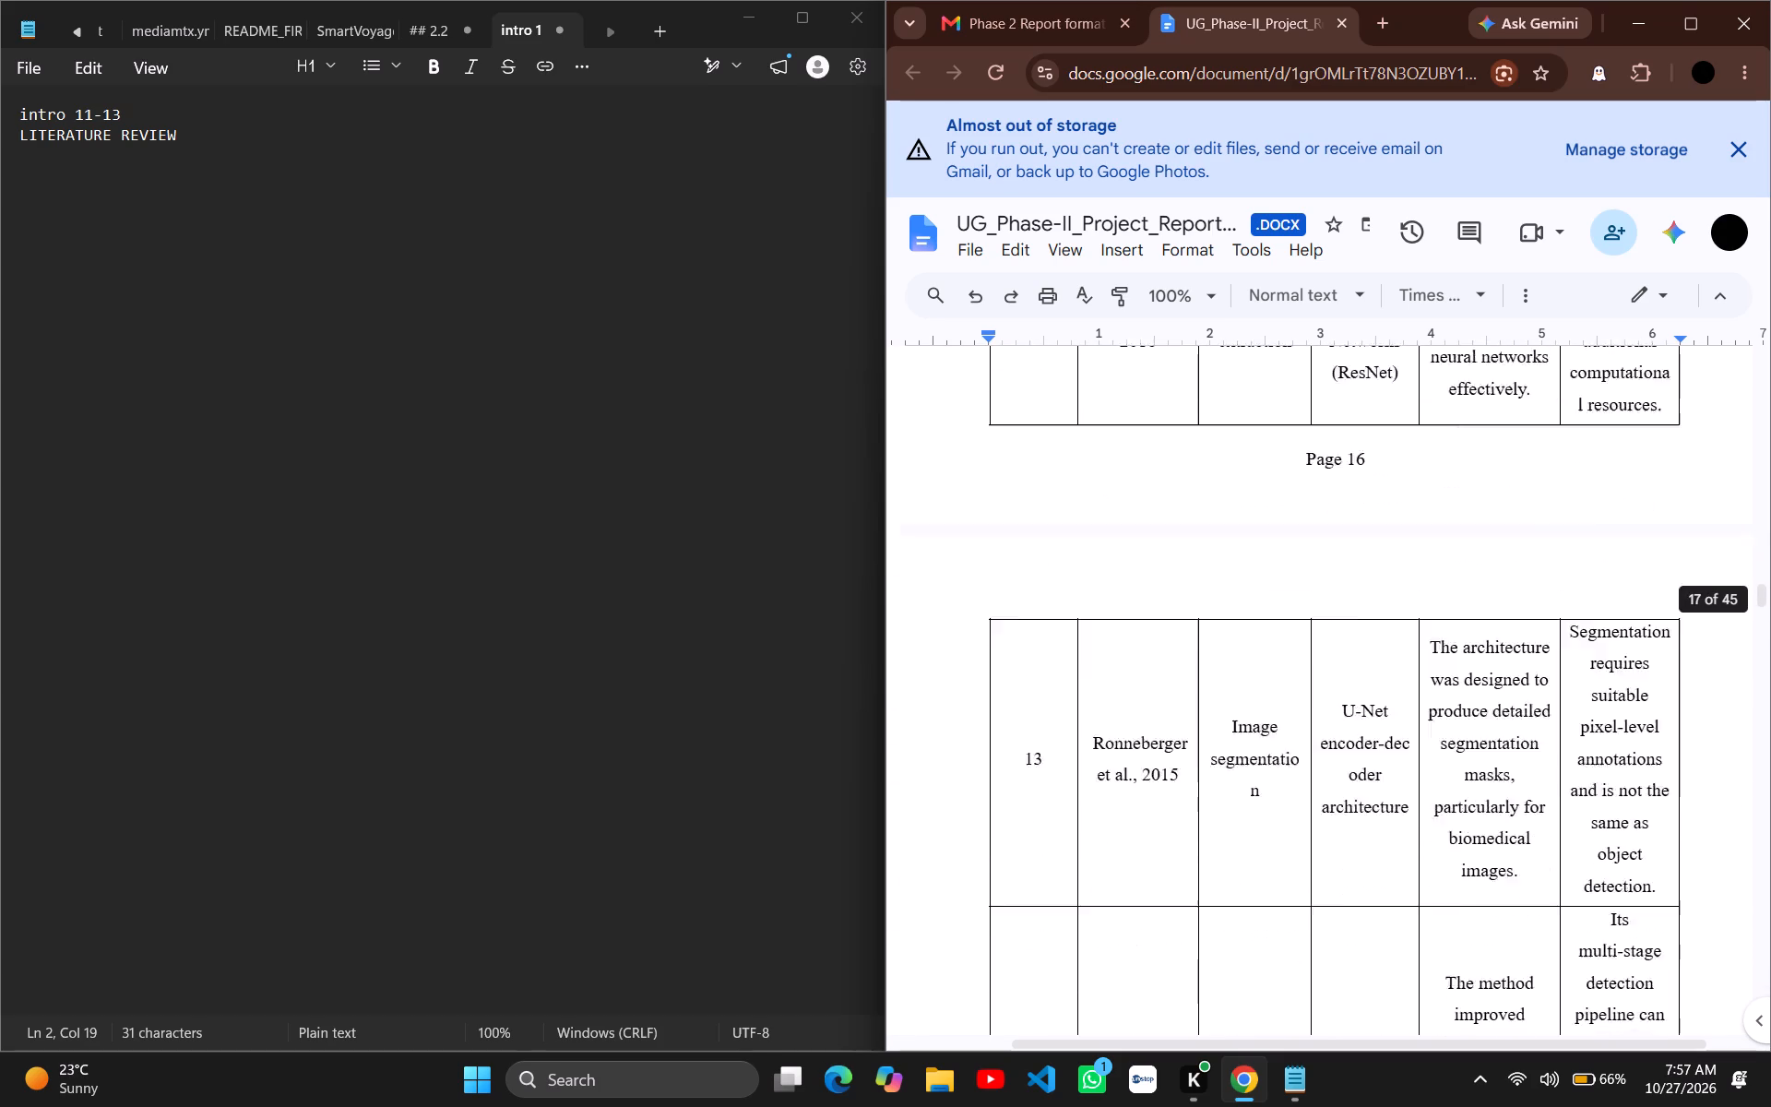
pyautogui.scroll(-4, 1278, 797)
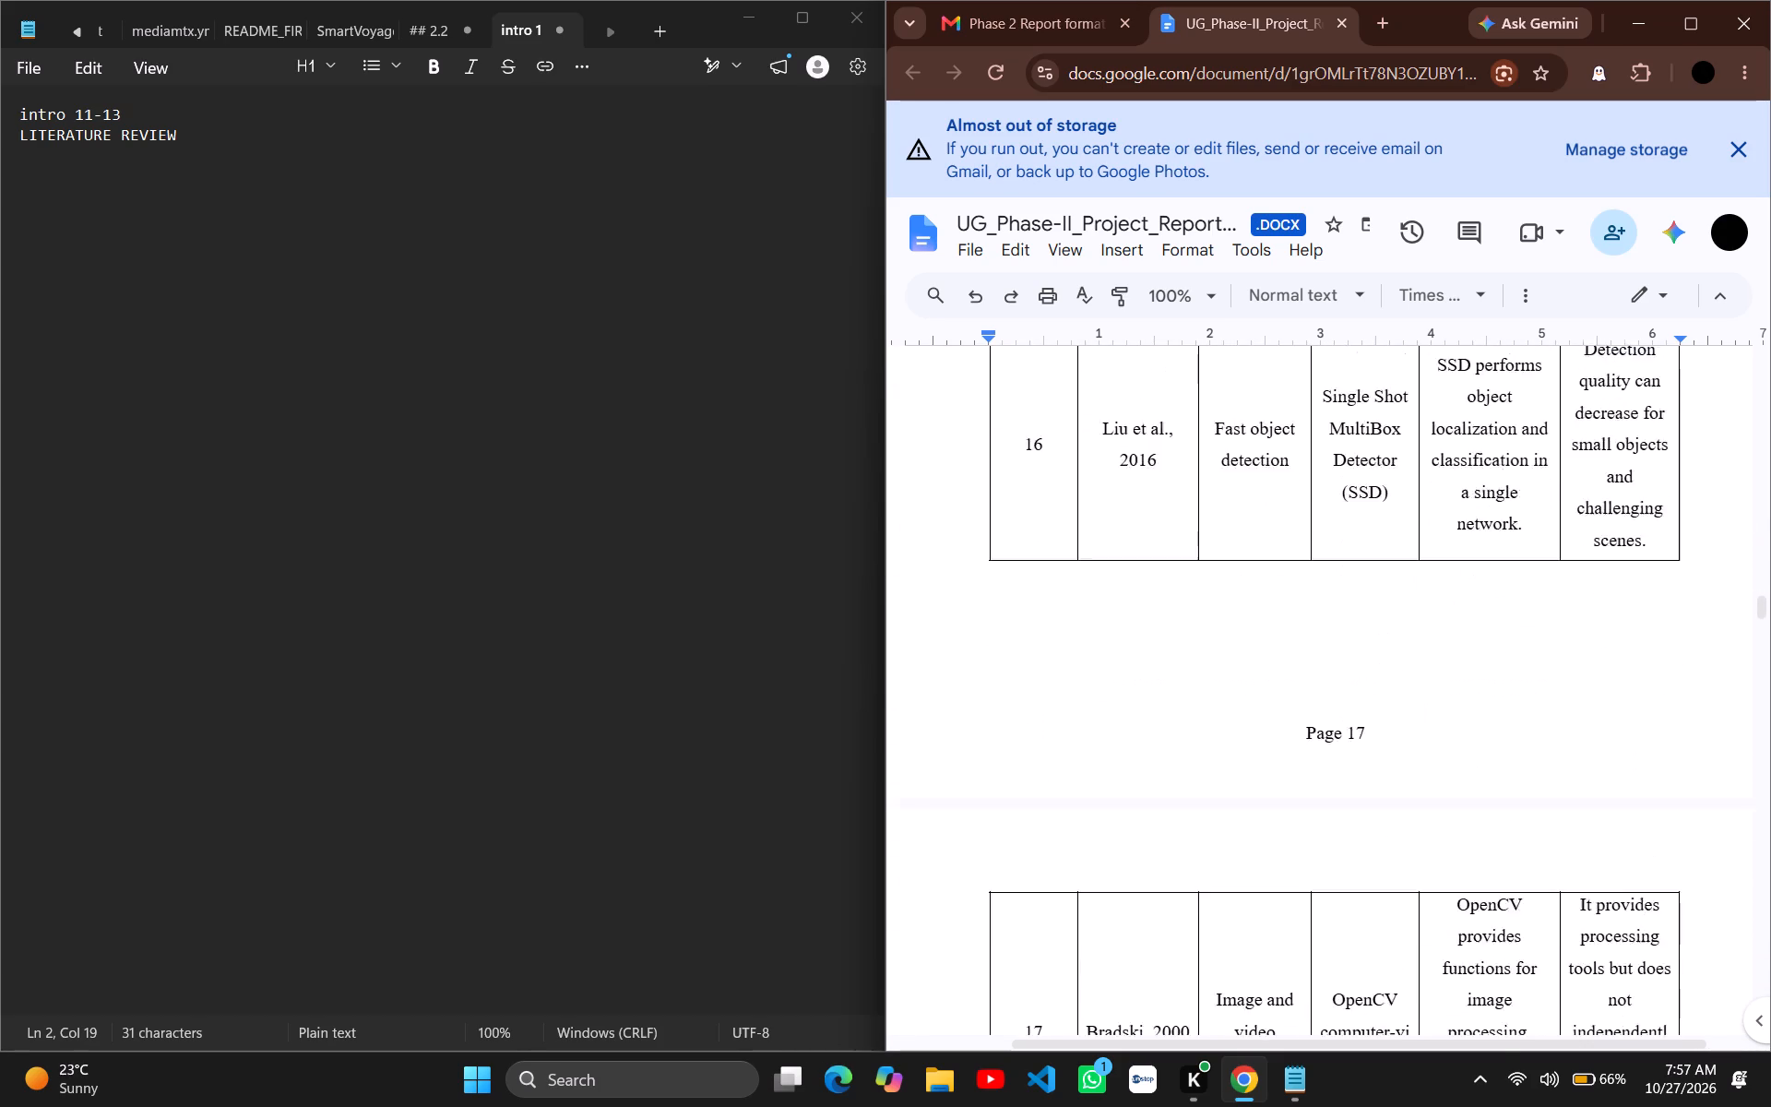
pyautogui.scroll(-5, 1278, 797)
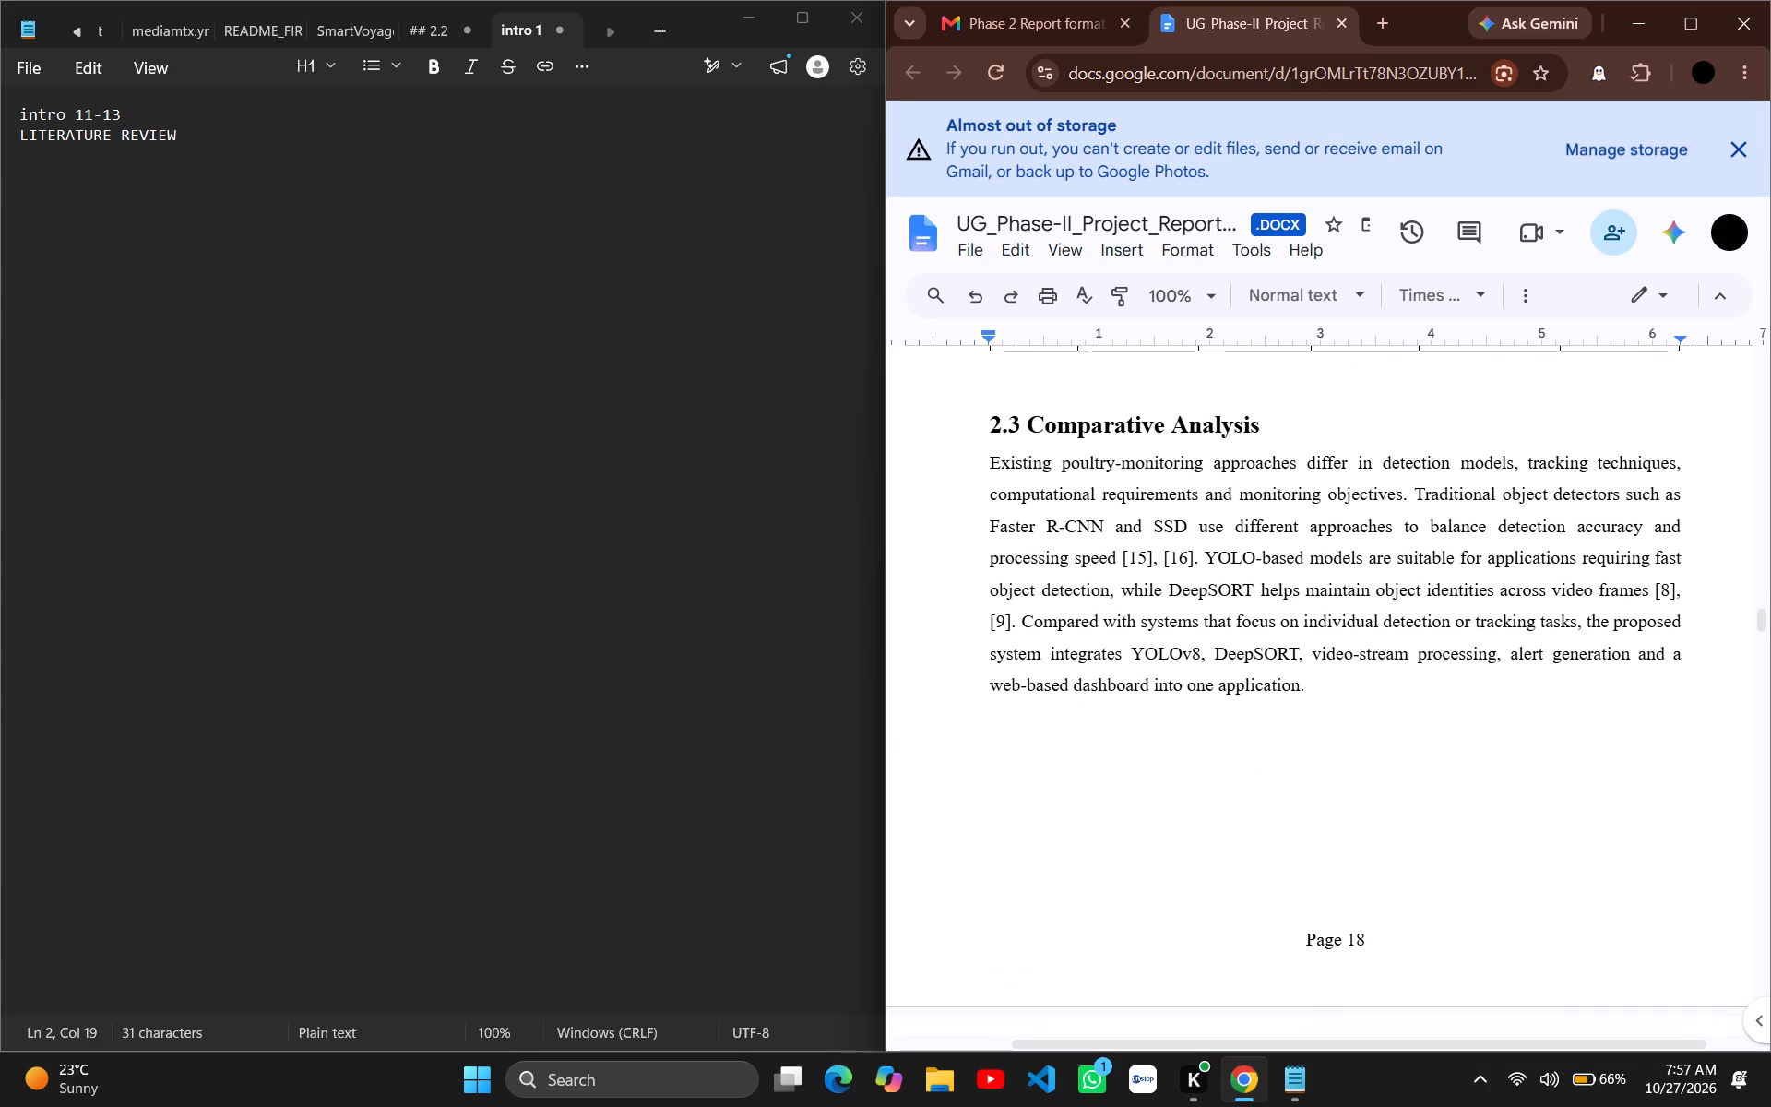
pyautogui.scroll(-3, 1278, 797)
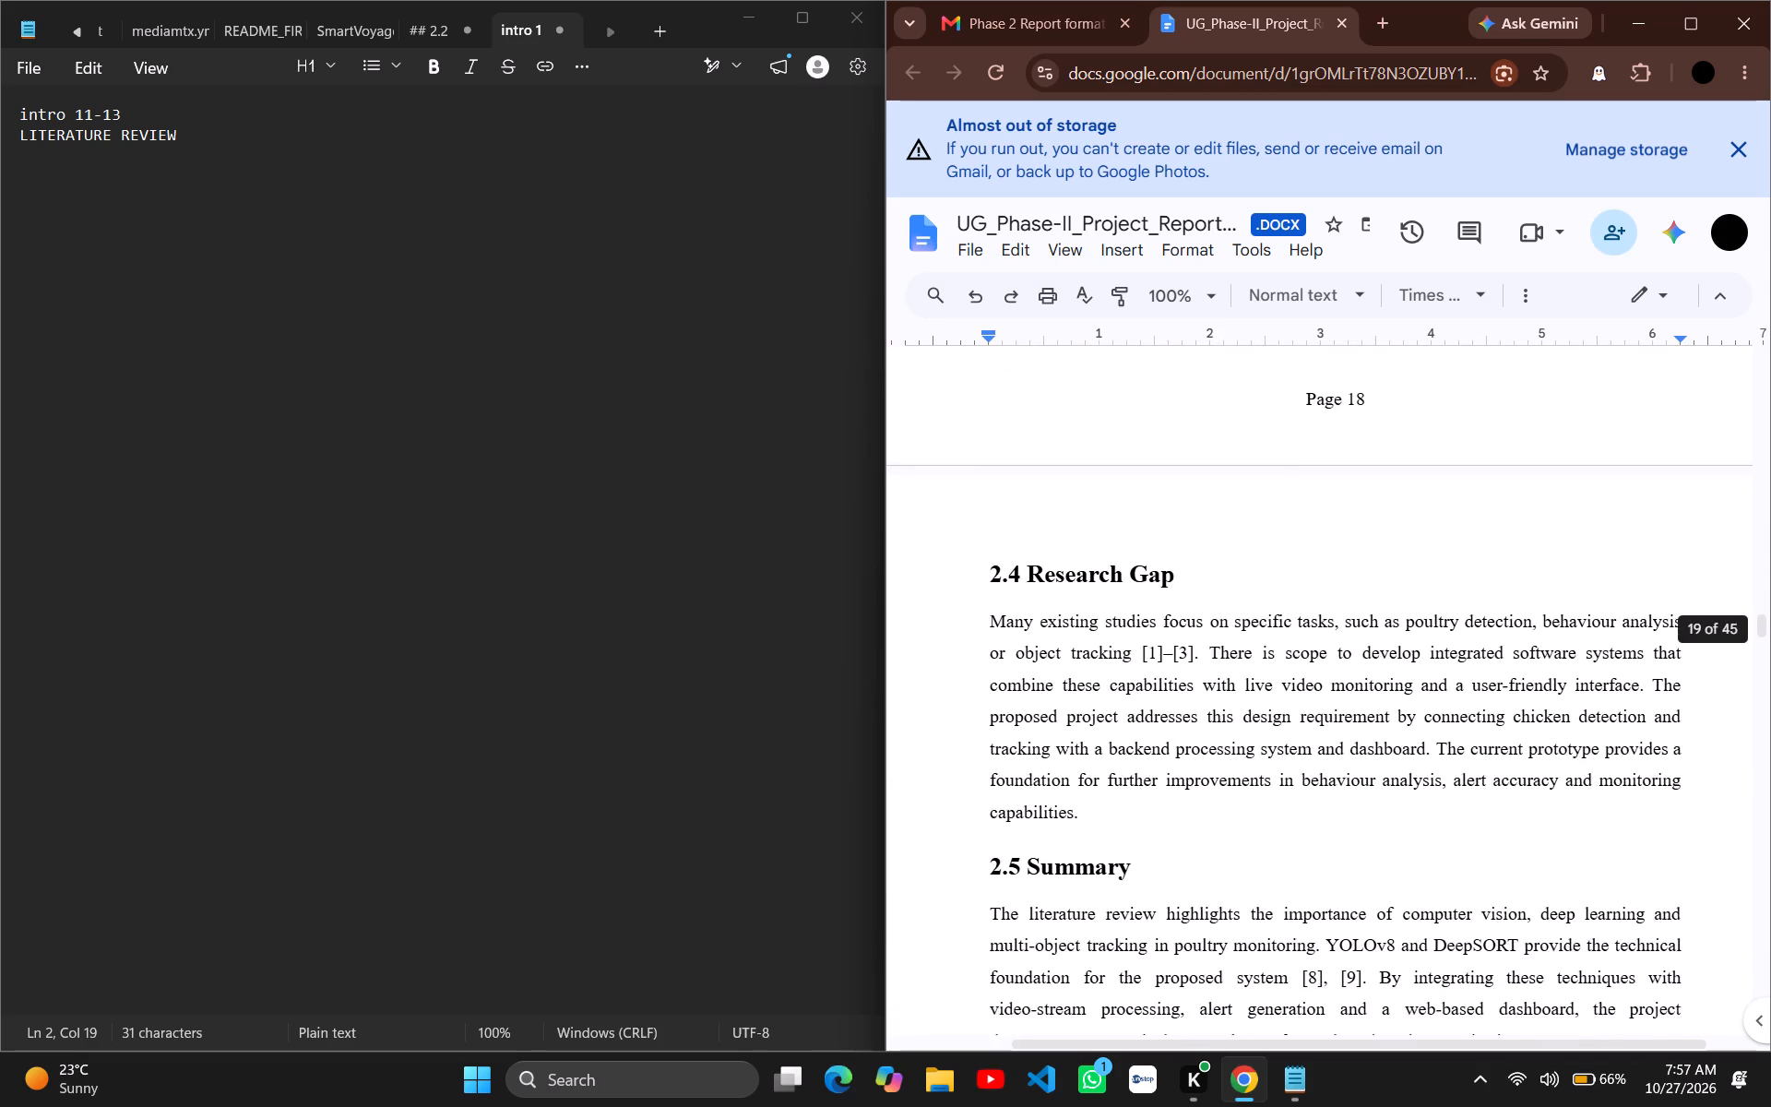
pyautogui.scroll(-3, 1278, 797)
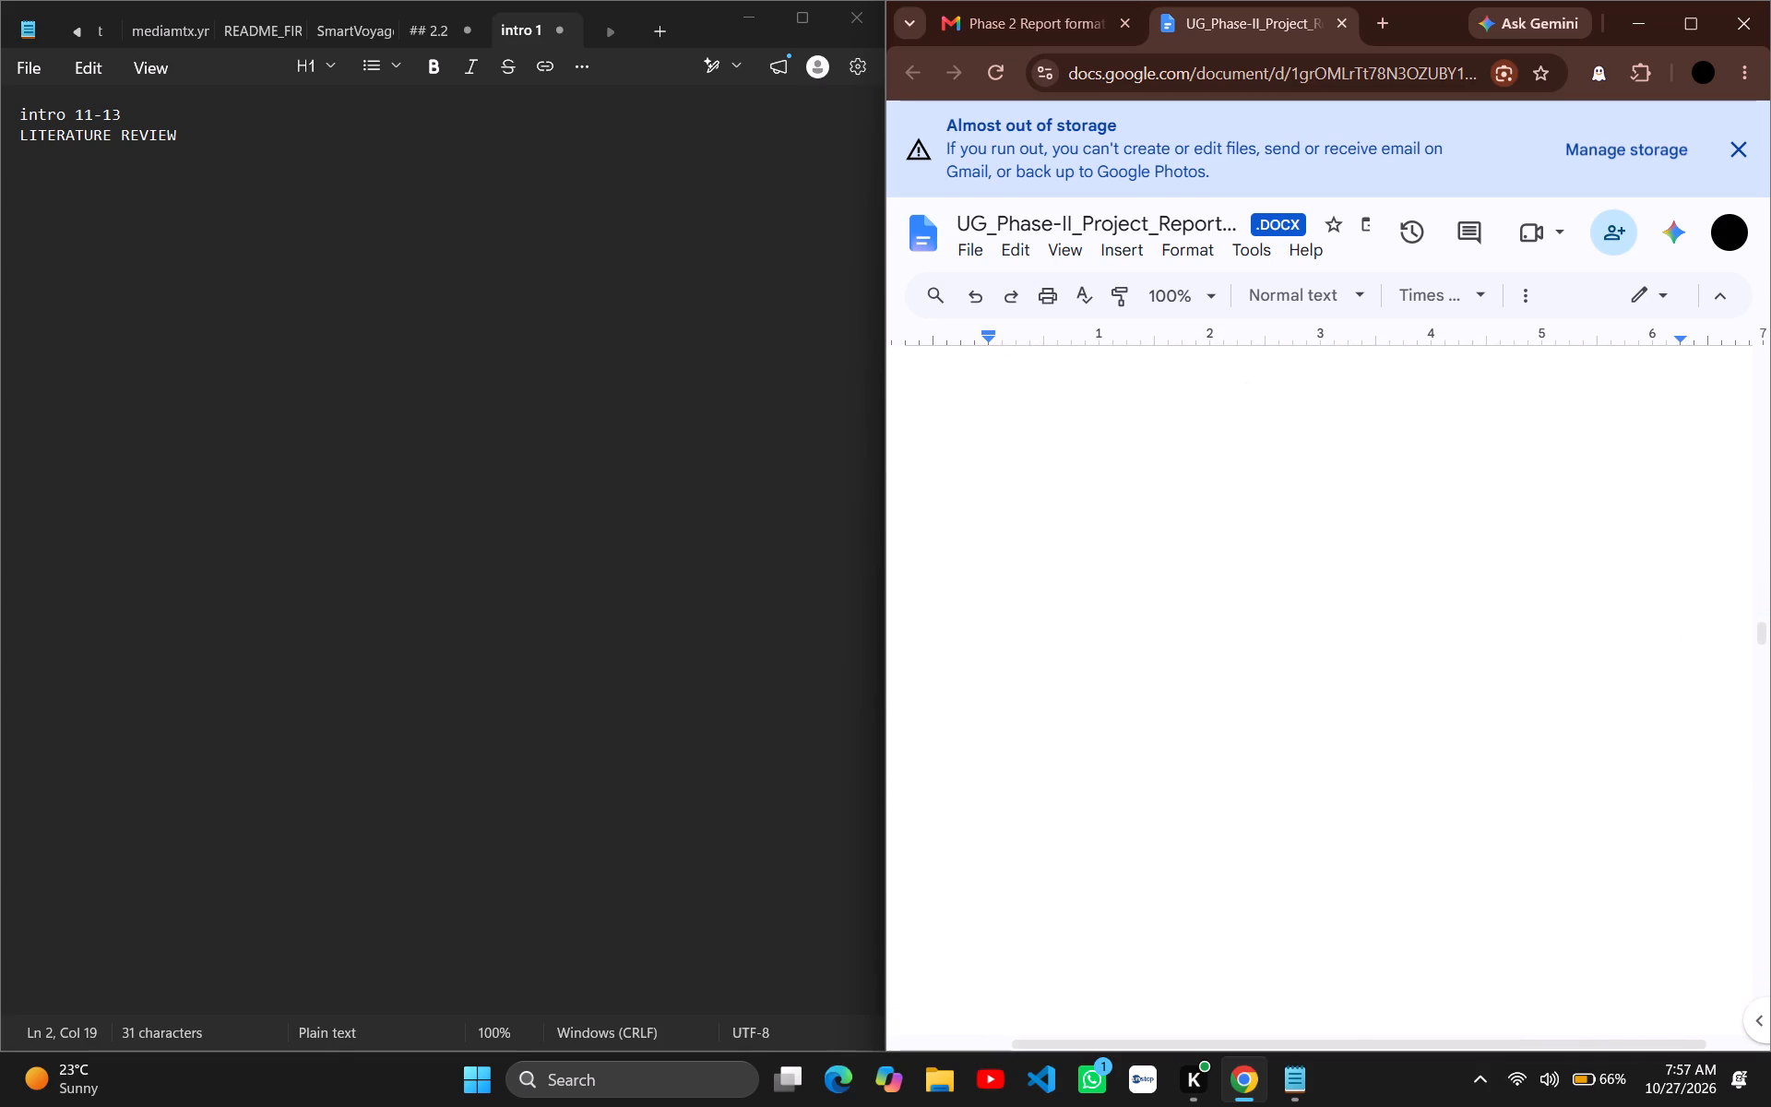
pyautogui.scroll(-3, 1278, 797)
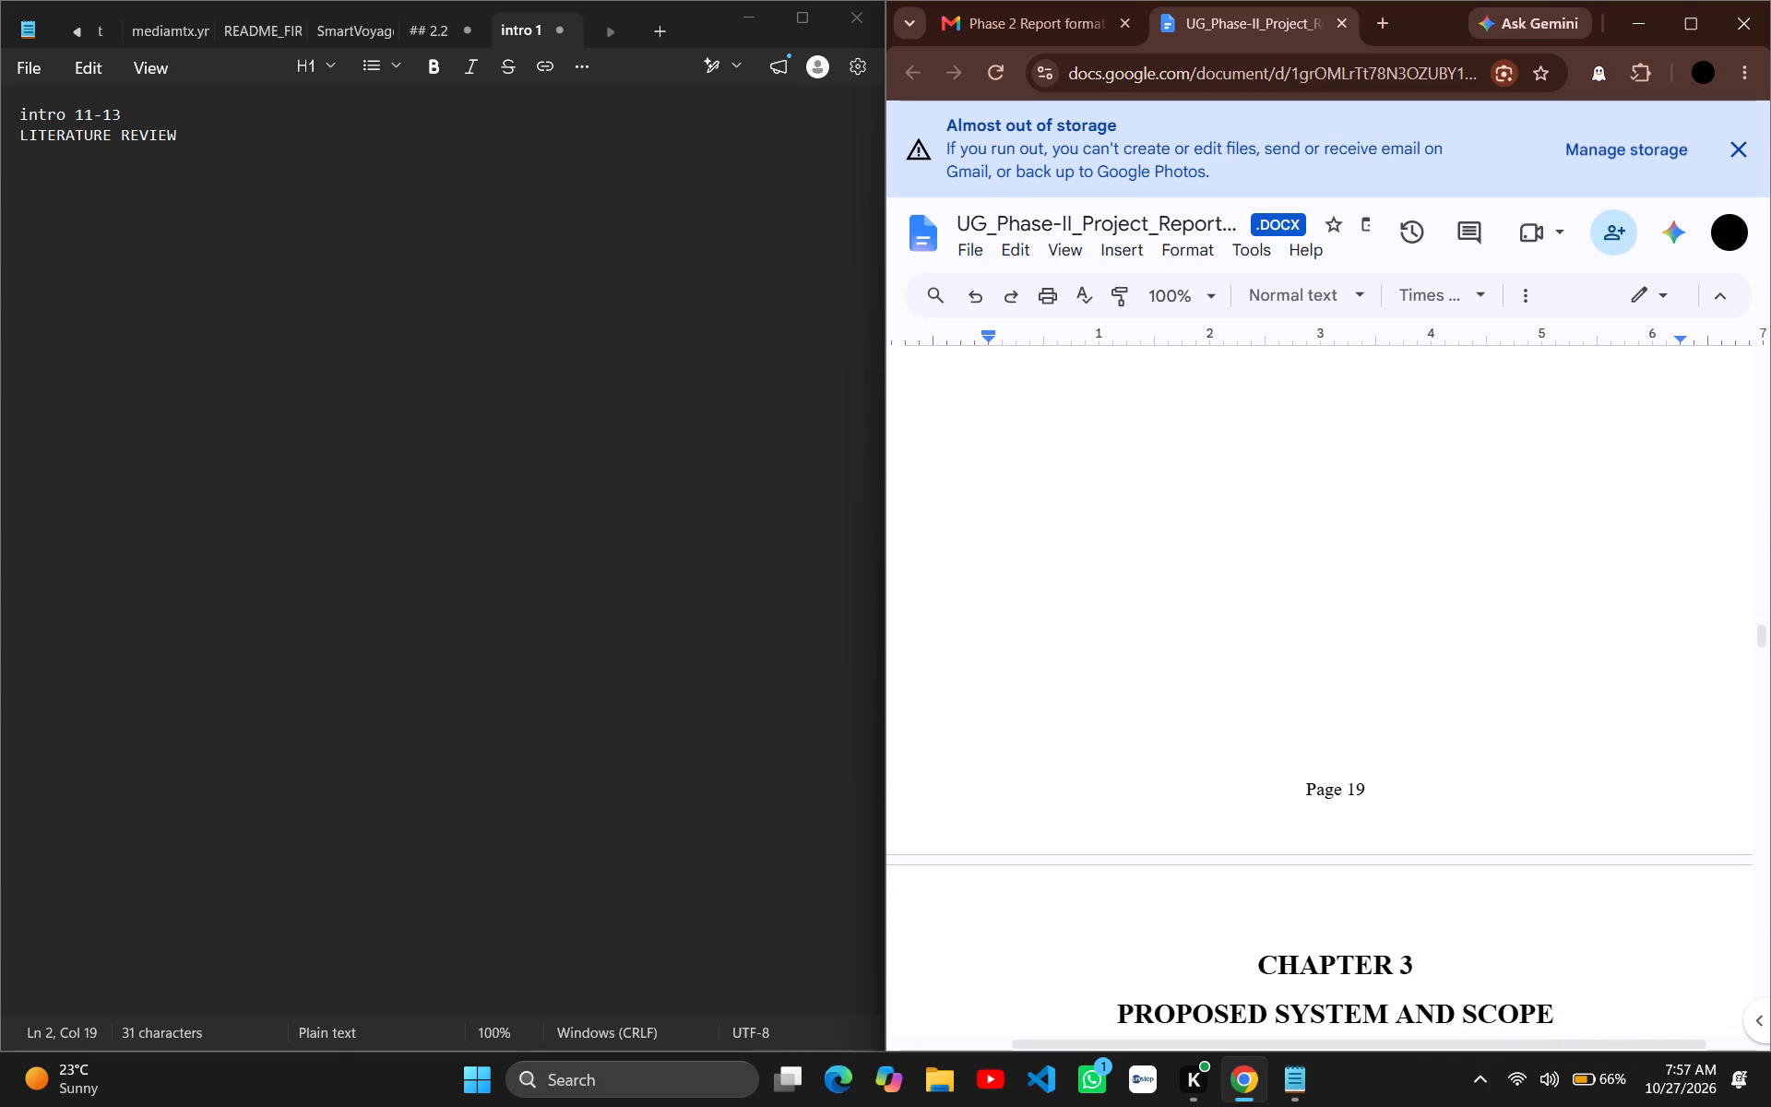
pyautogui.click(257, 140)
pyautogui.write('14')
pyautogui.write('-19')
pyautogui.press('Return')
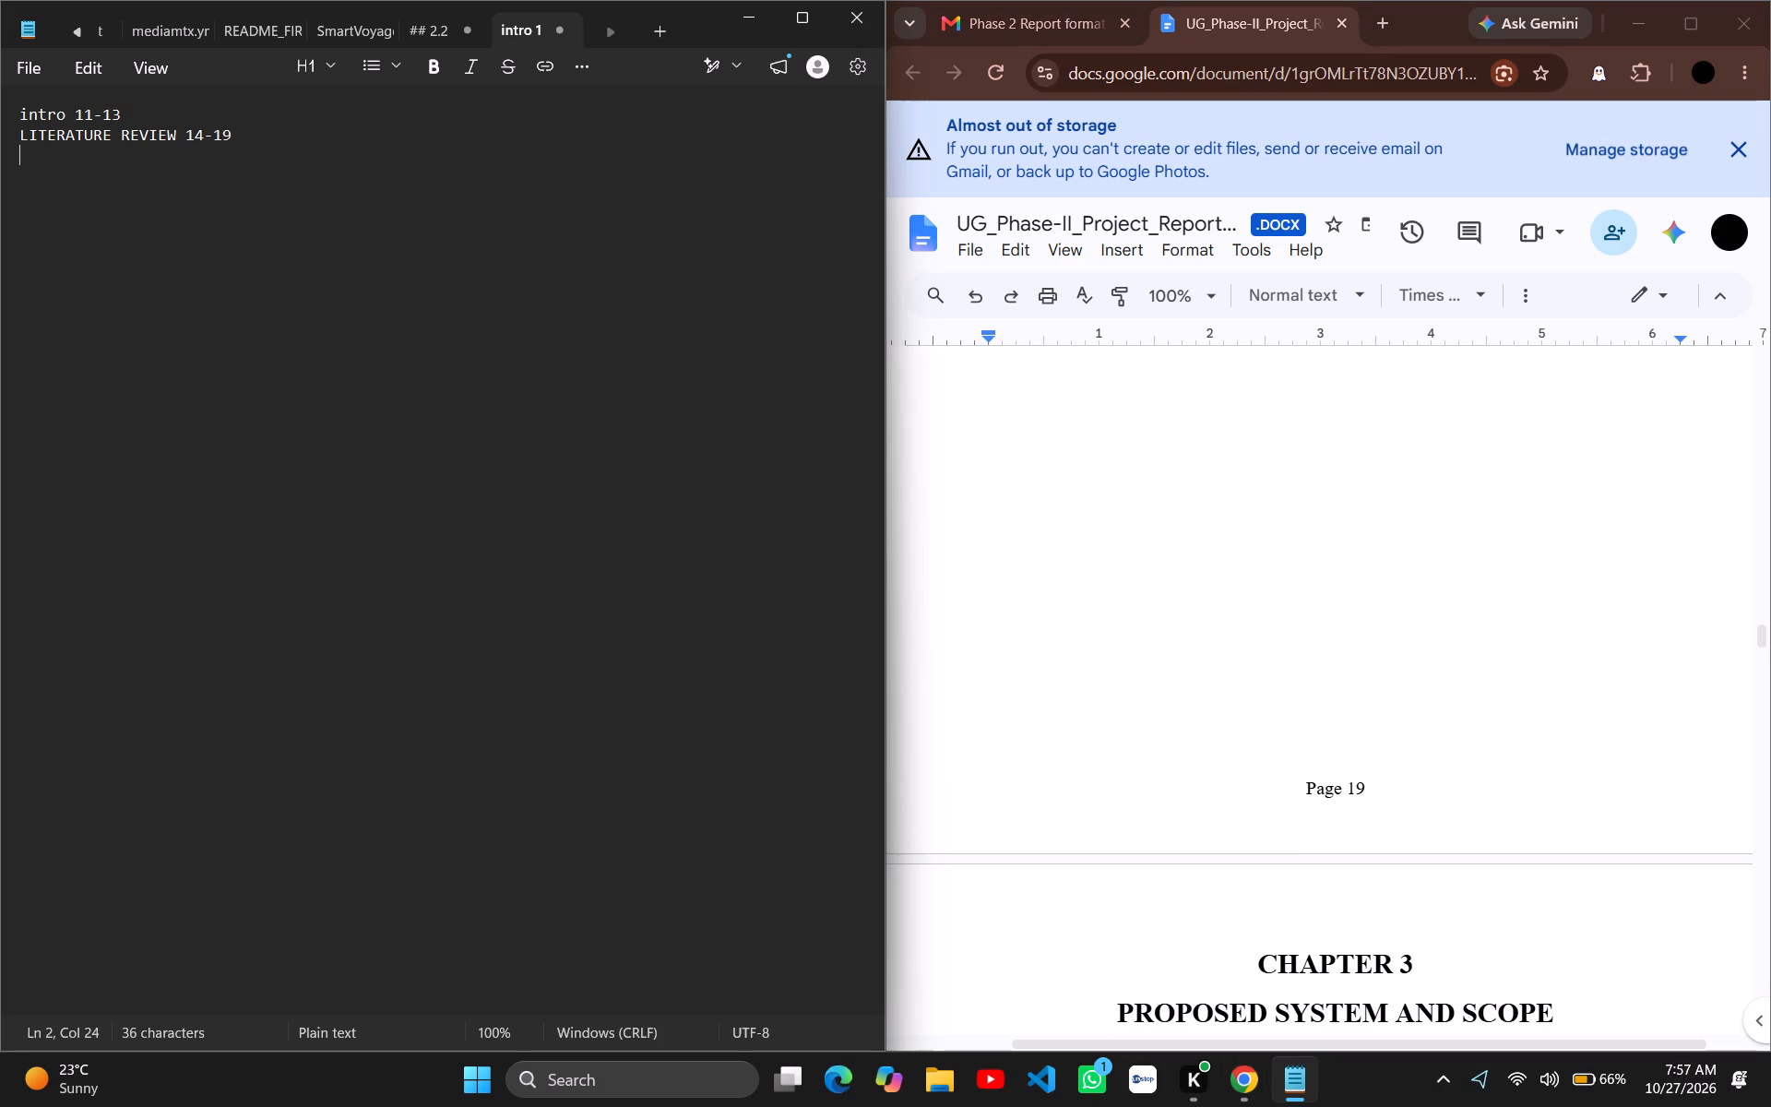
# Copy the Chapter 3 heading PROPOSED SYSTEM AND SCOPE from the report into the note, one blank line below LITERATURE REVIEW.
pyautogui.scroll(-1, 1338, 781)
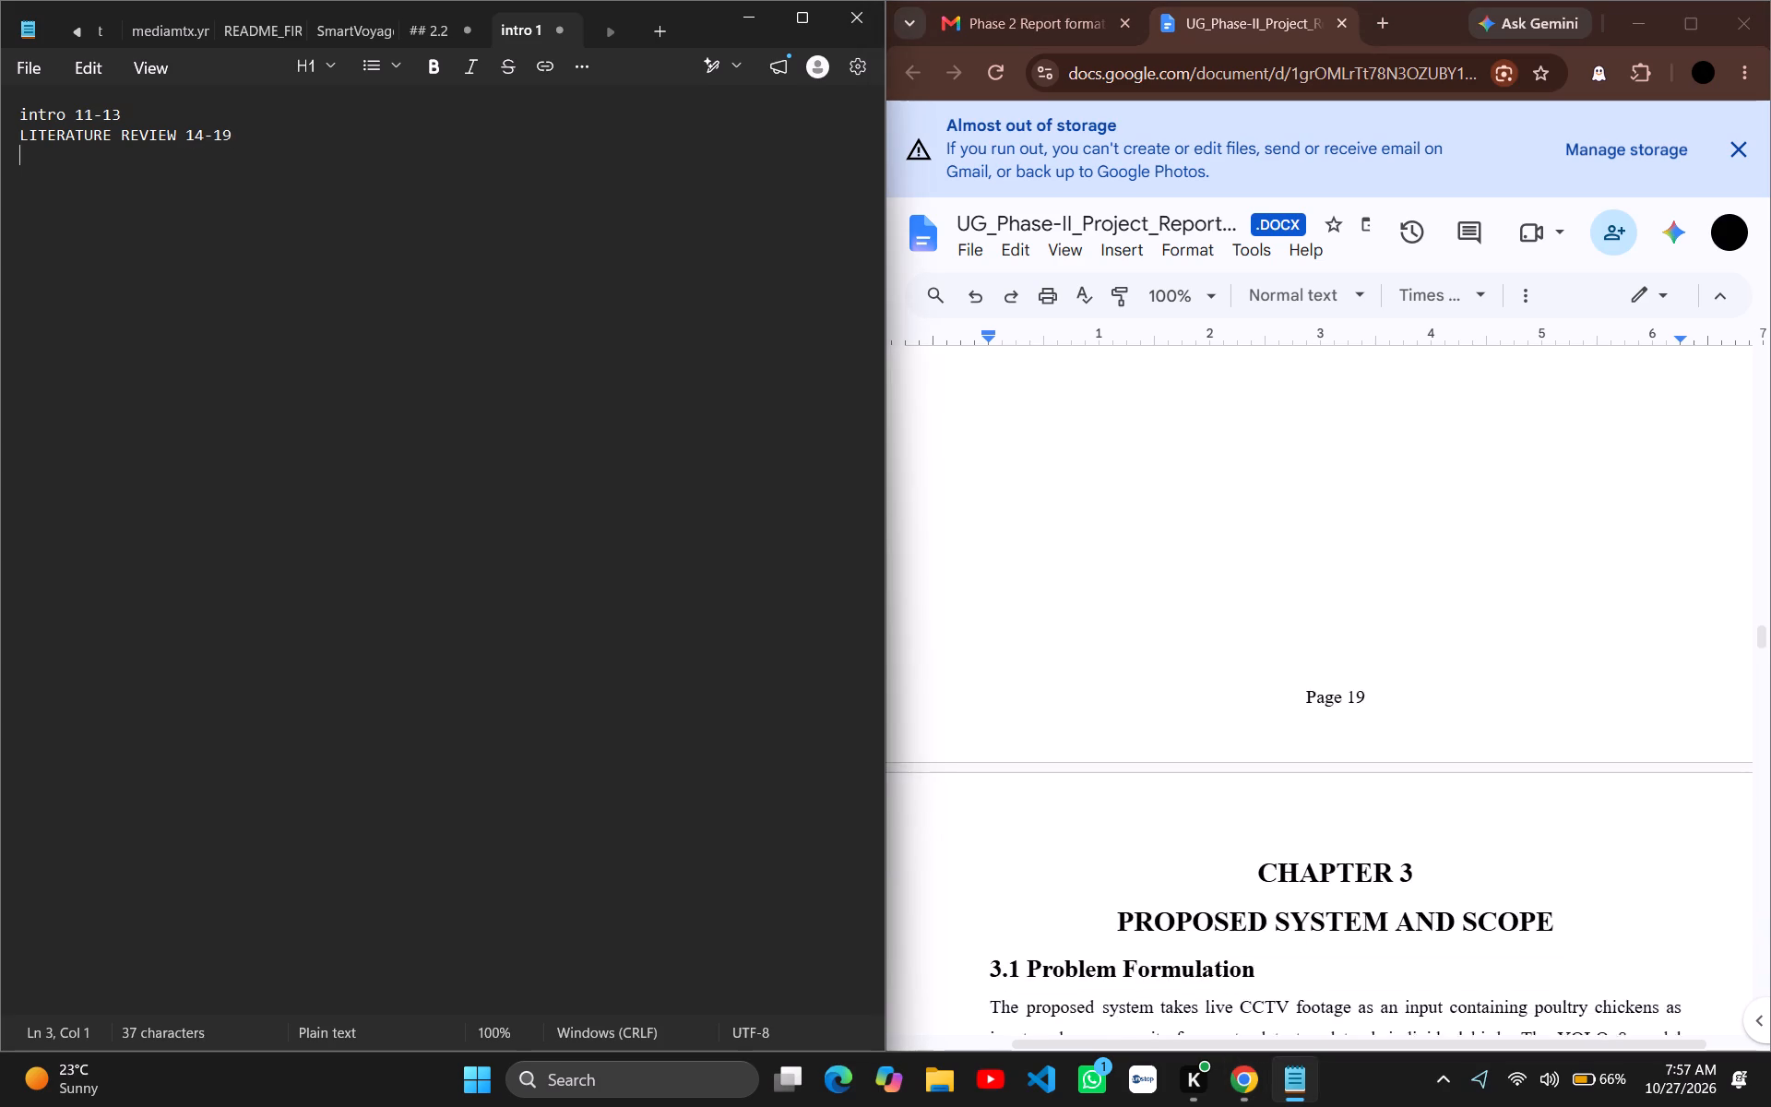
pyautogui.scroll(-1, 1338, 781)
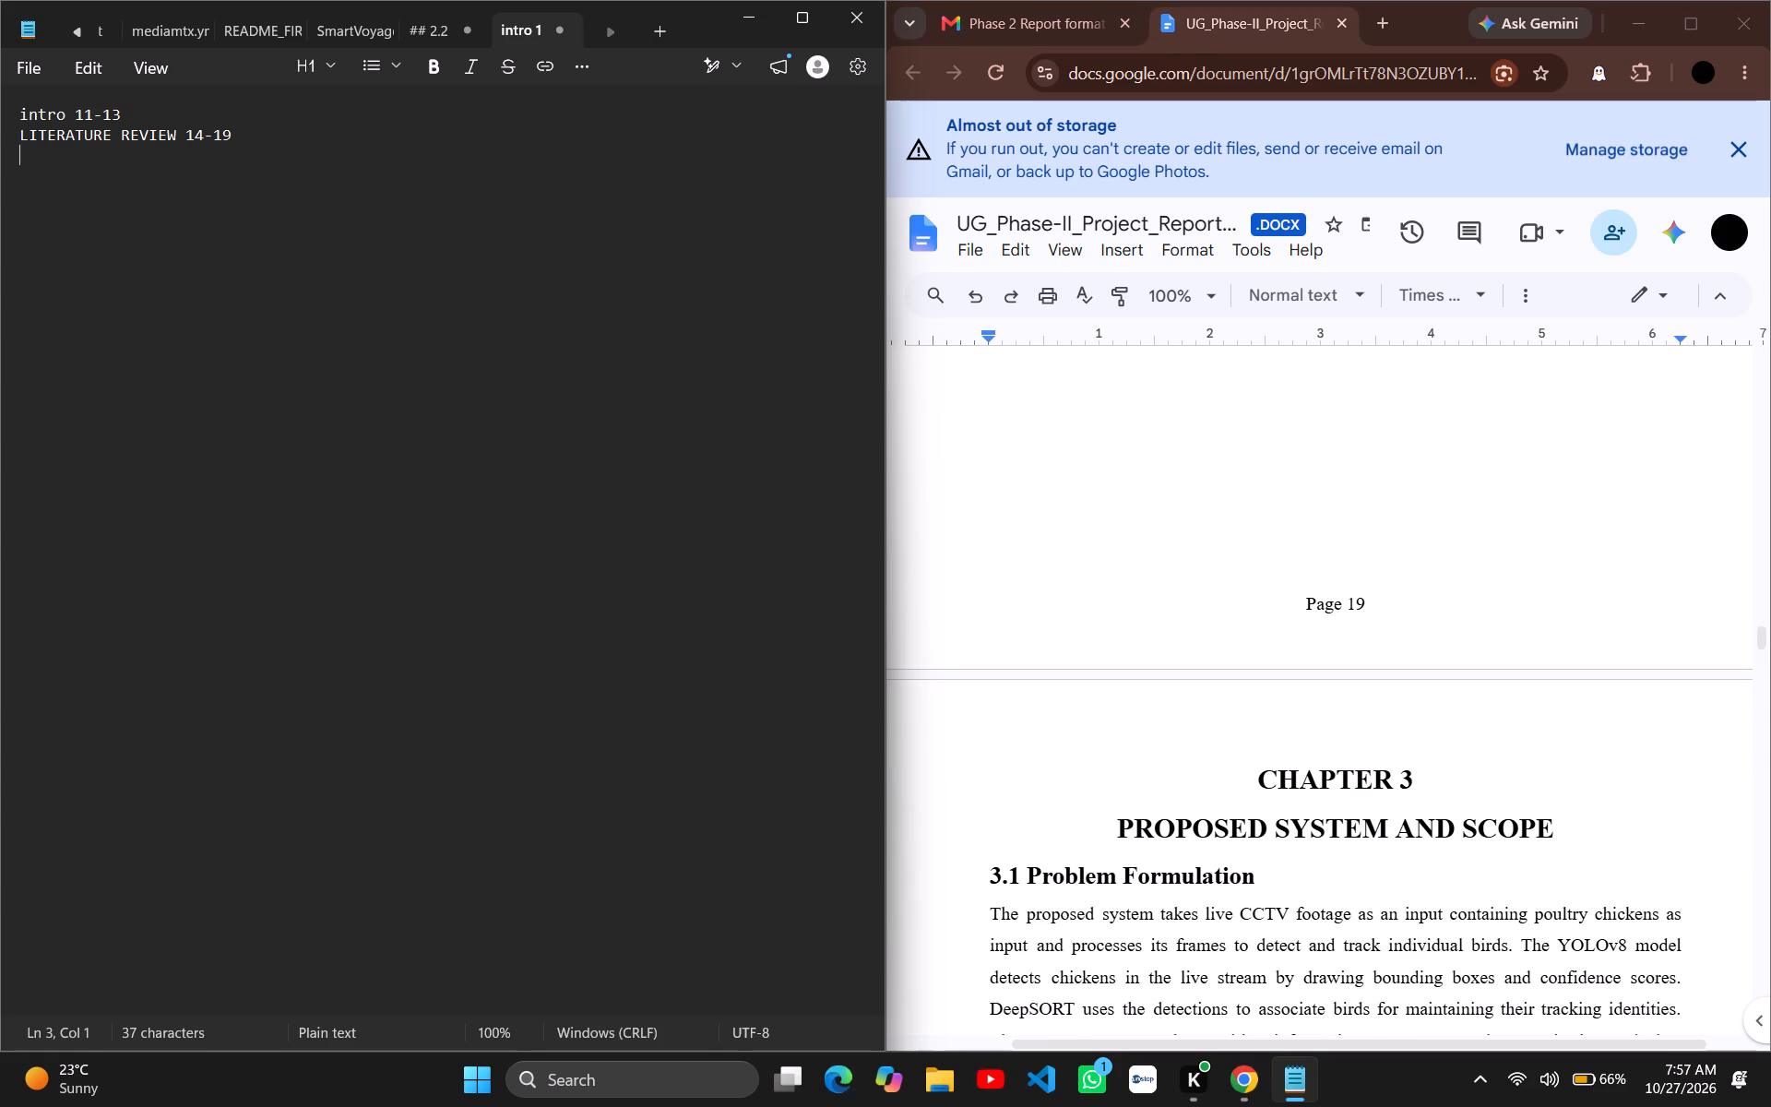
pyautogui.moveTo(1111, 827); pyautogui.dragTo(1171, 837)
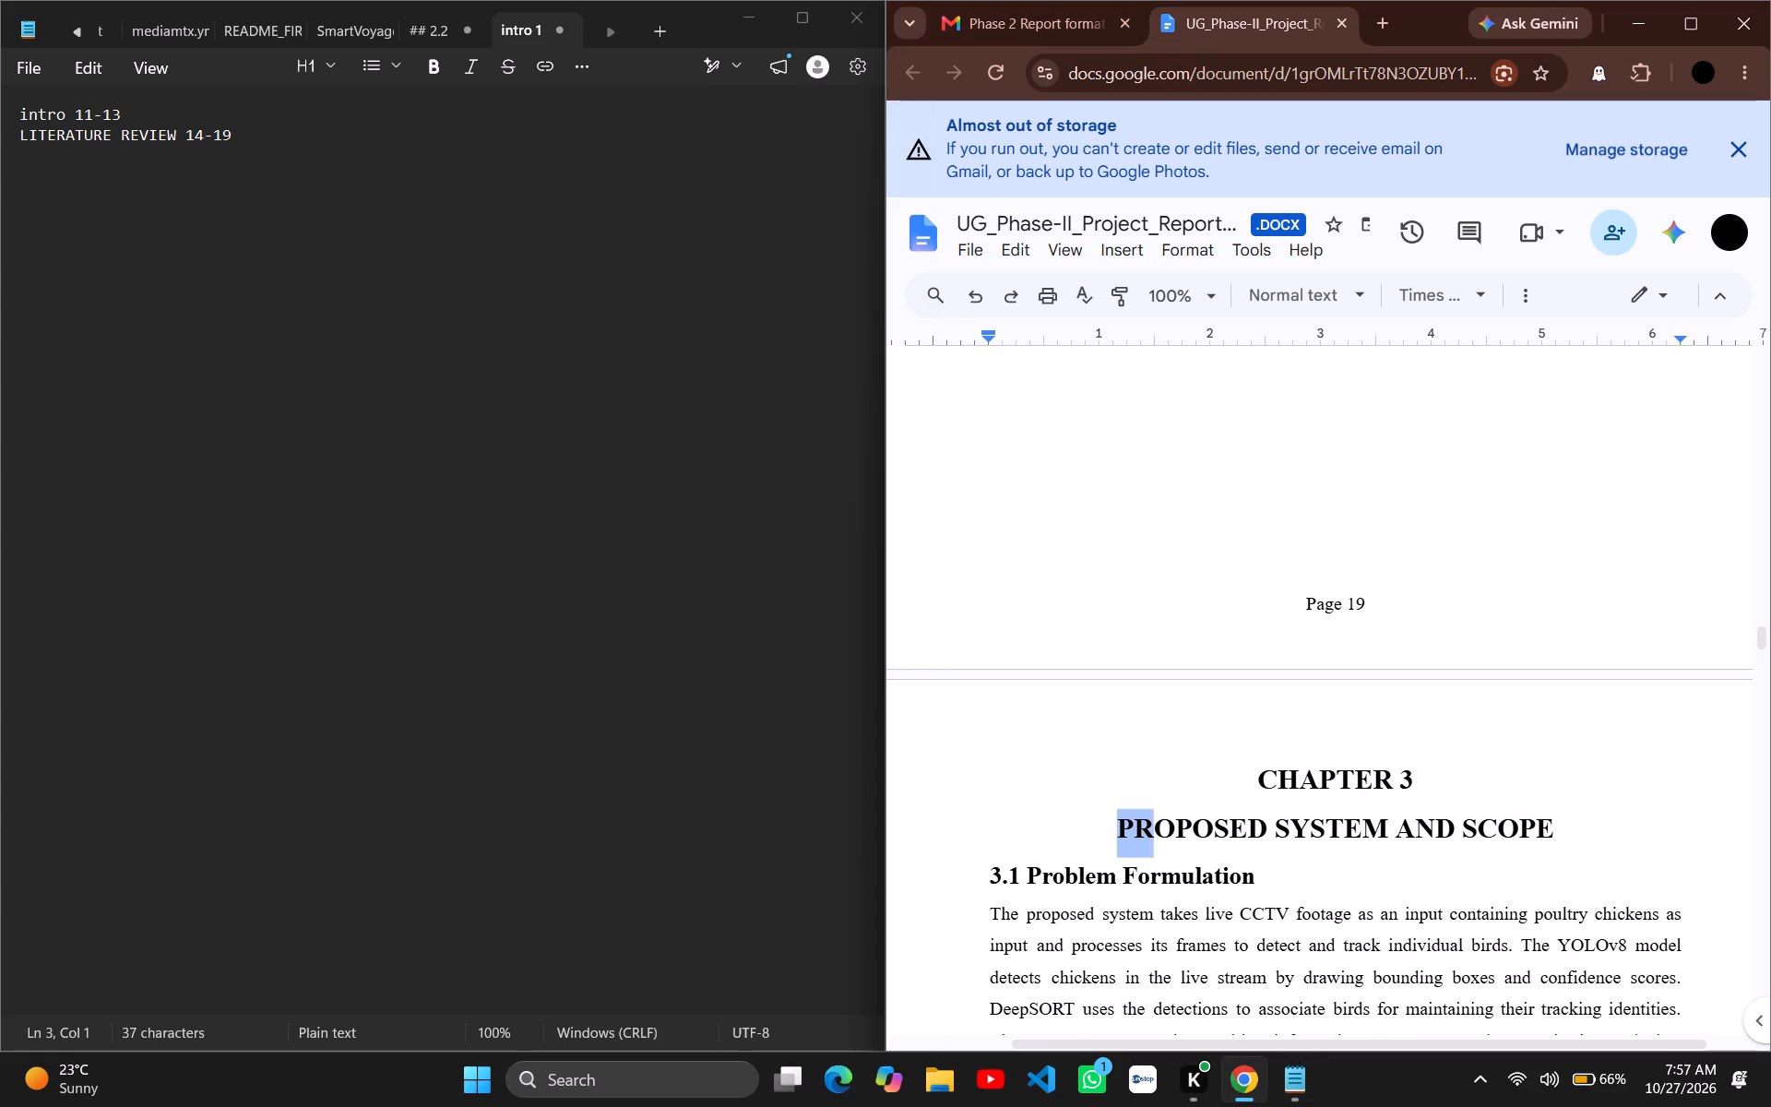
pyautogui.moveTo(1171, 837); pyautogui.dragTo(1547, 818)
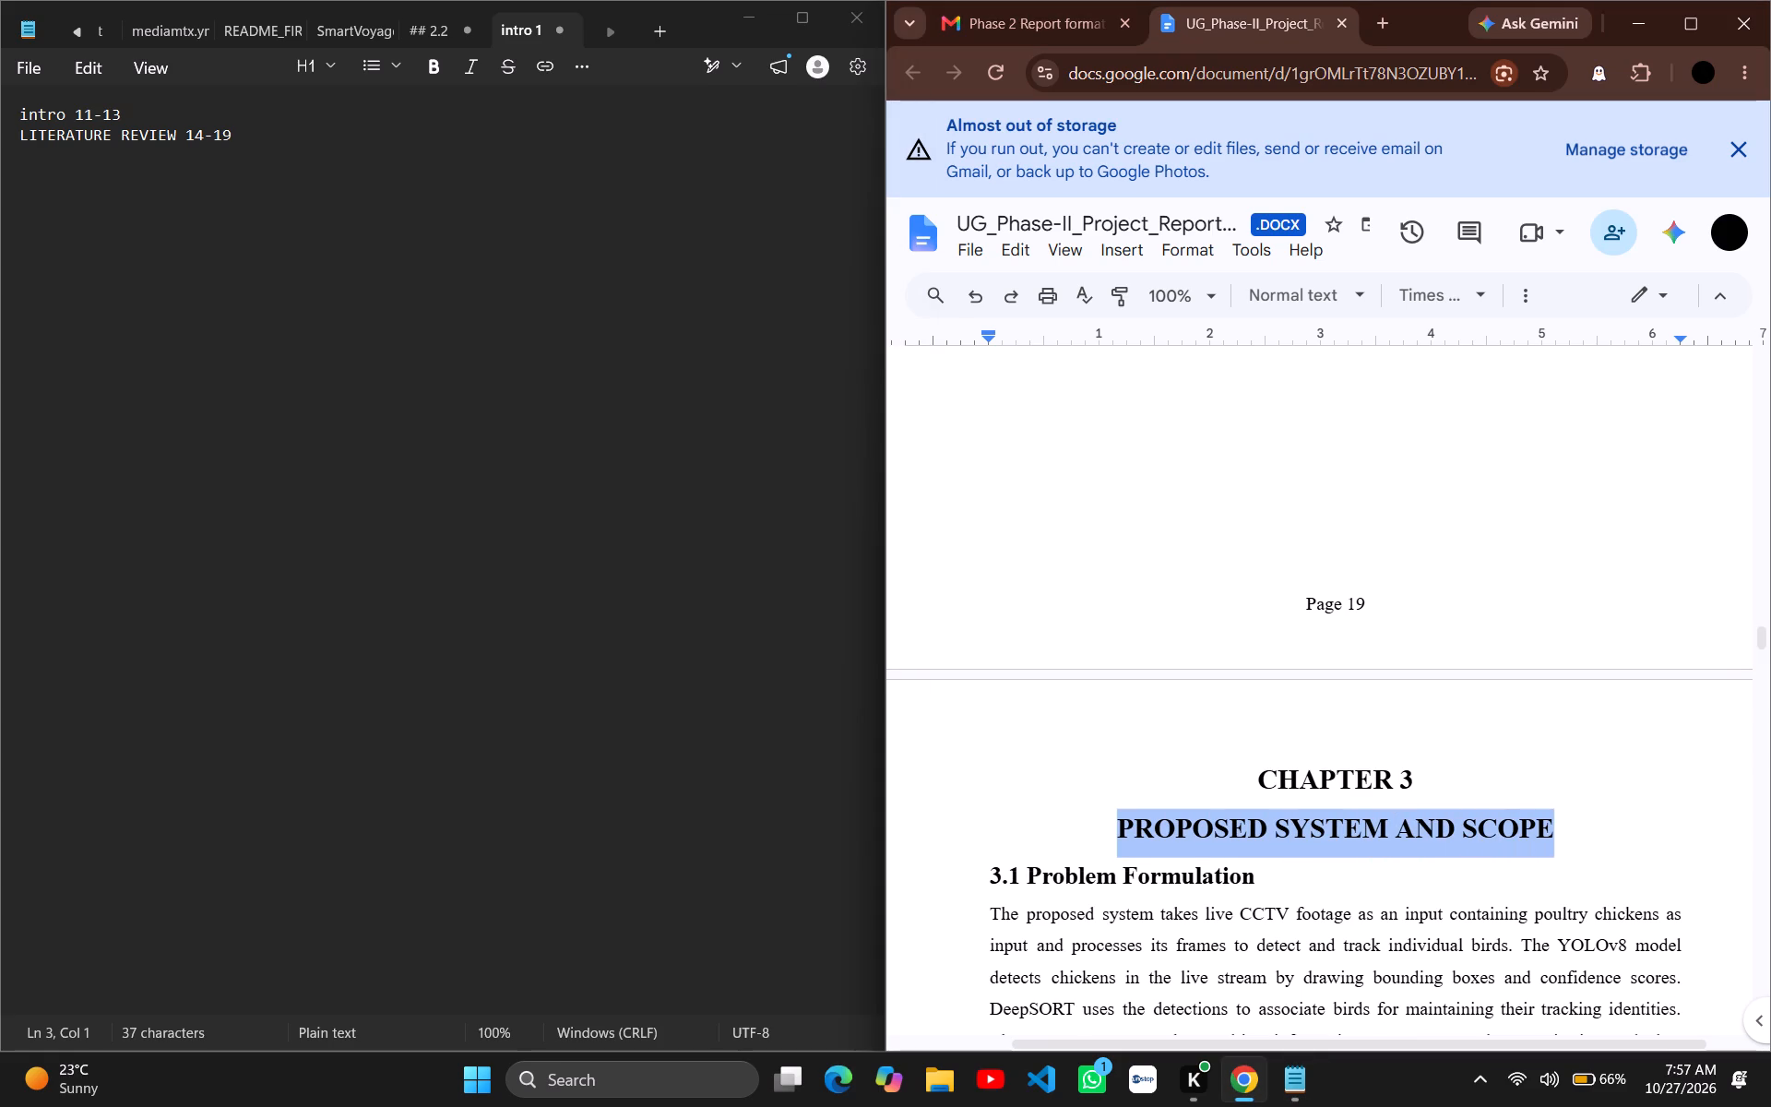
pyautogui.hotkey('ctrl', 'c')
pyautogui.click(101, 179)
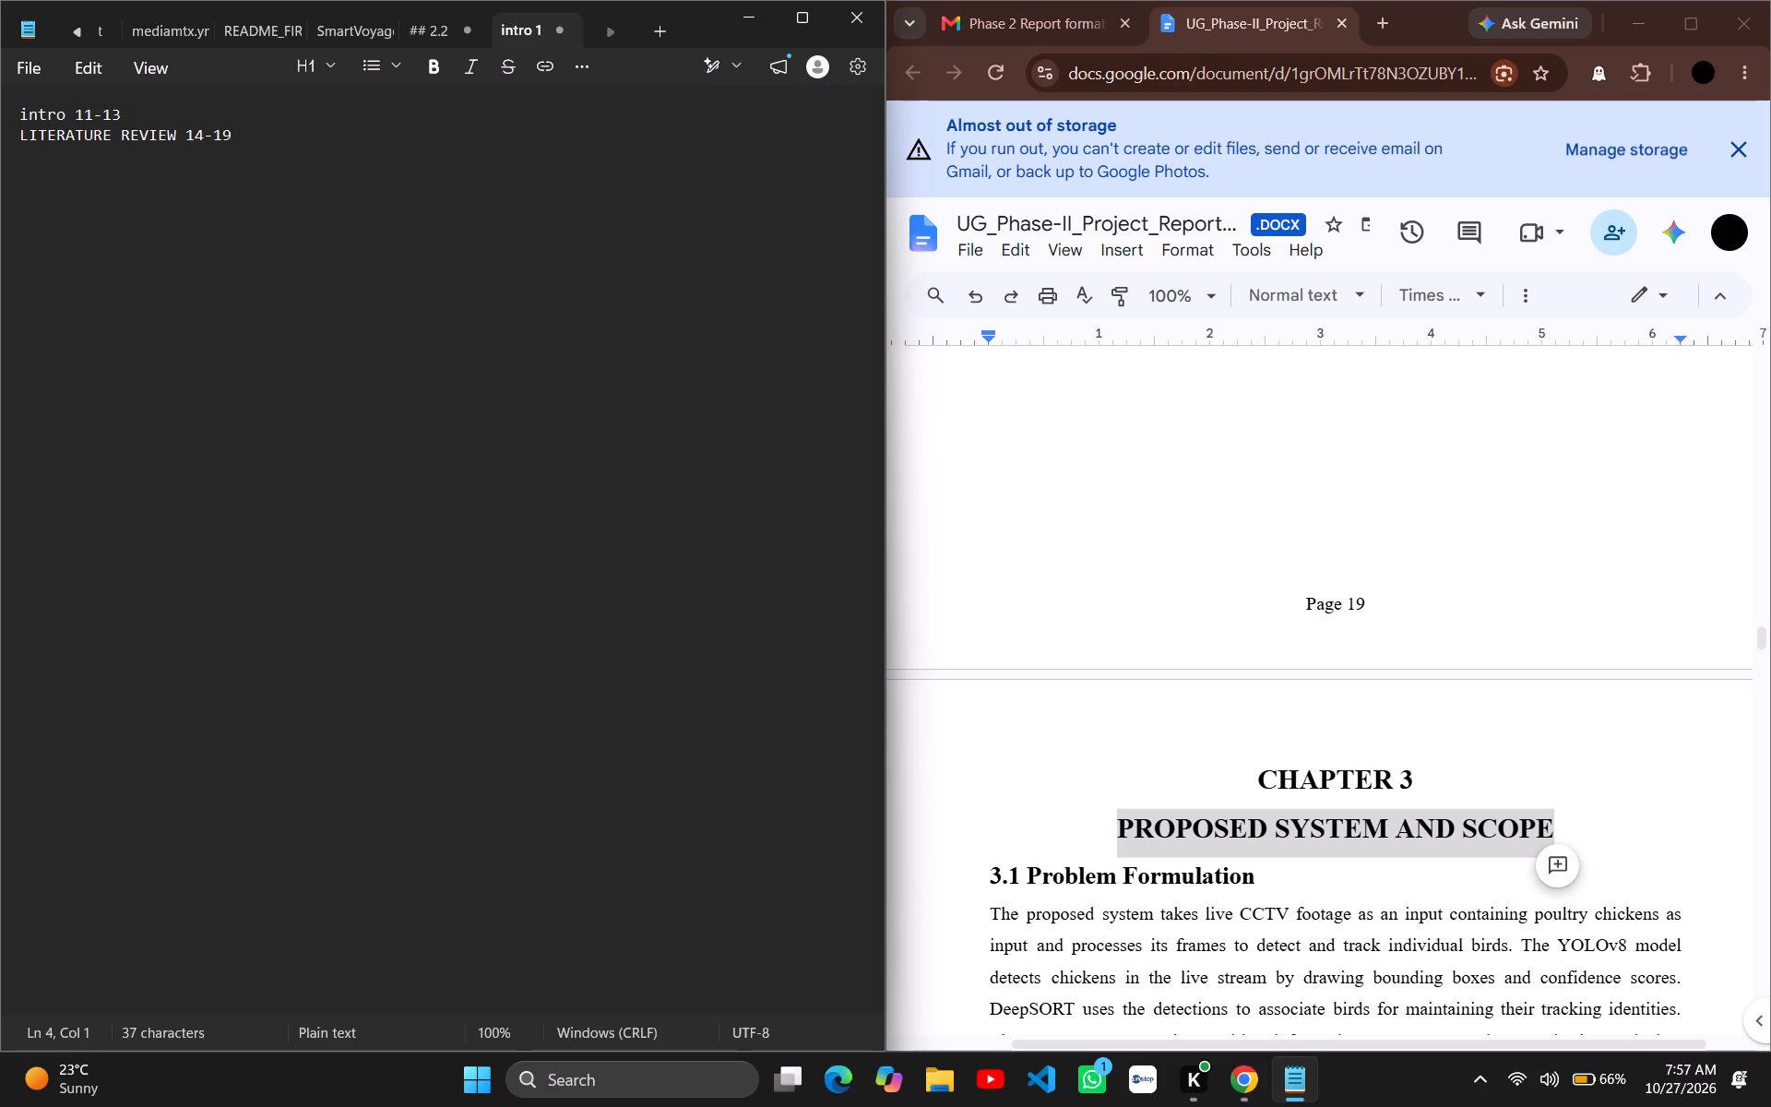
pyautogui.hotkey('ctrl', 'v')
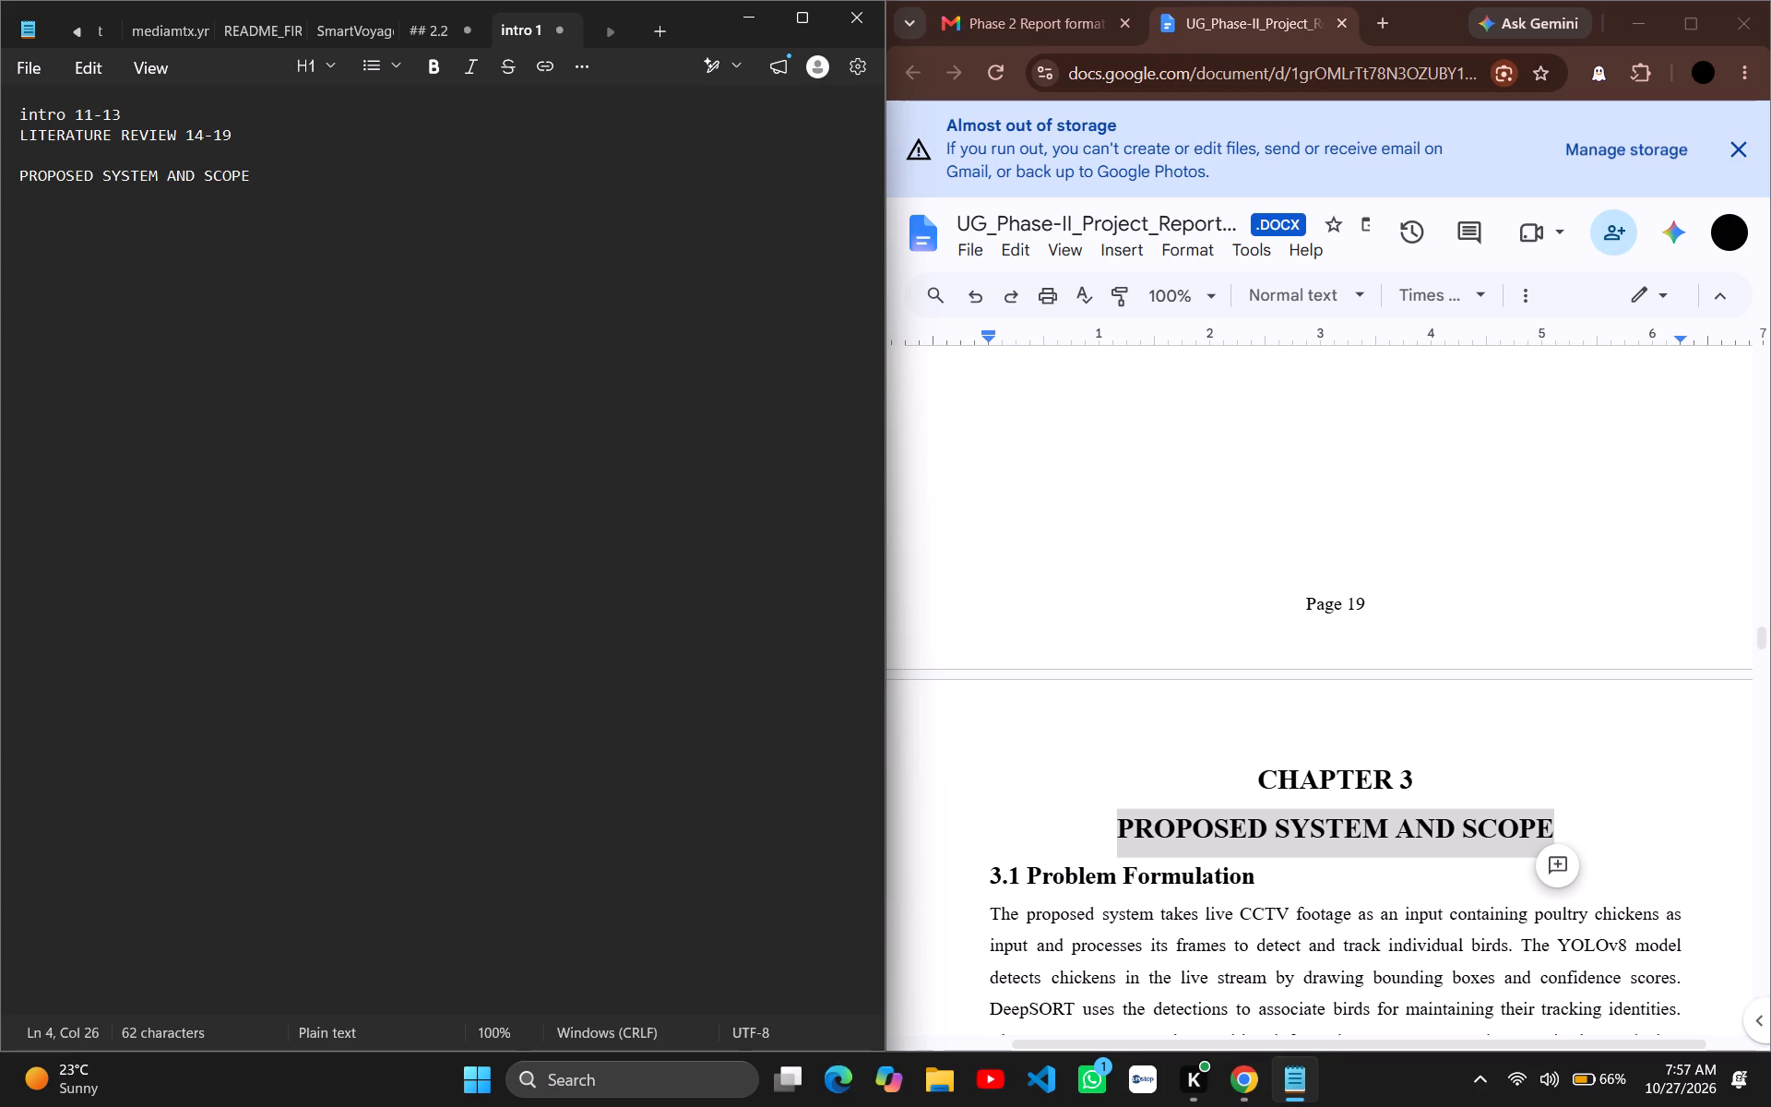
# Find Chapter 3's first and last pages in the report and append the page range 20-24 to the PROPOSED SYSTEM AND SCOPE line.
pyautogui.click(1217, 834)
pyautogui.scroll(-1, 1242, 866)
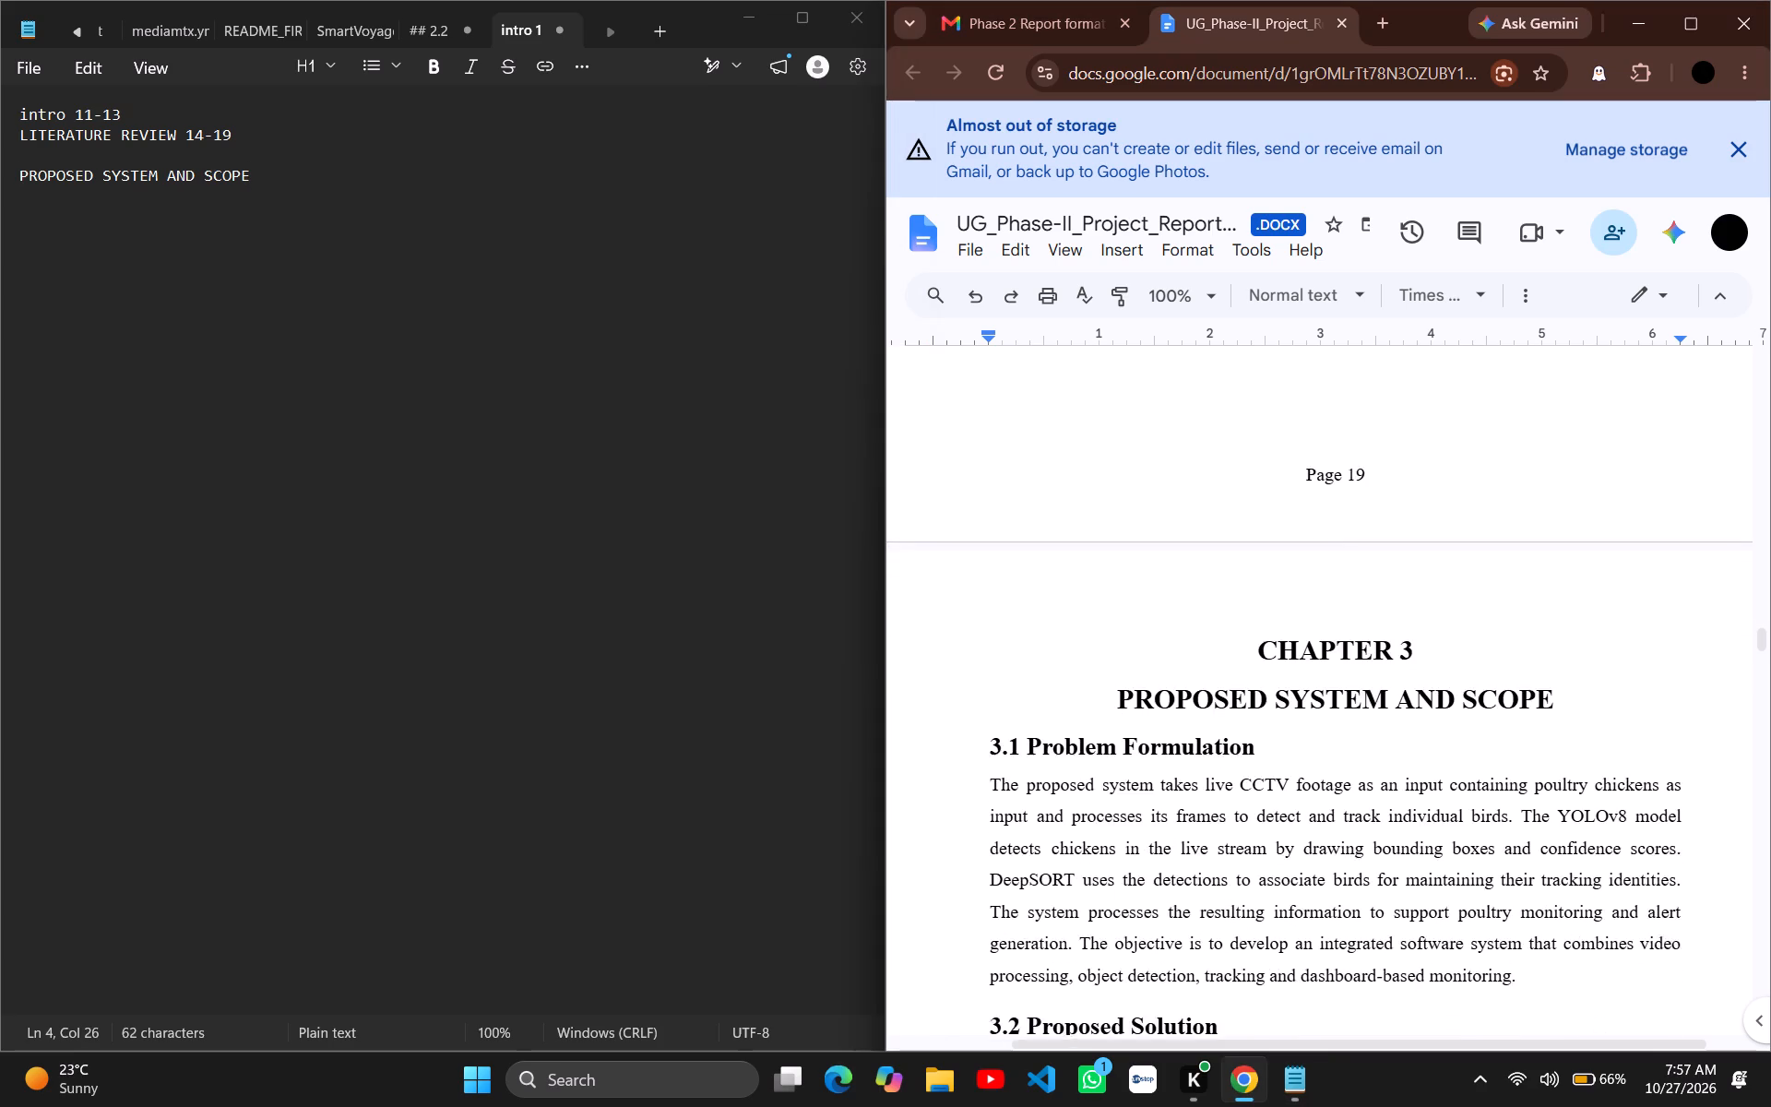
pyautogui.scroll(-3, 1242, 866)
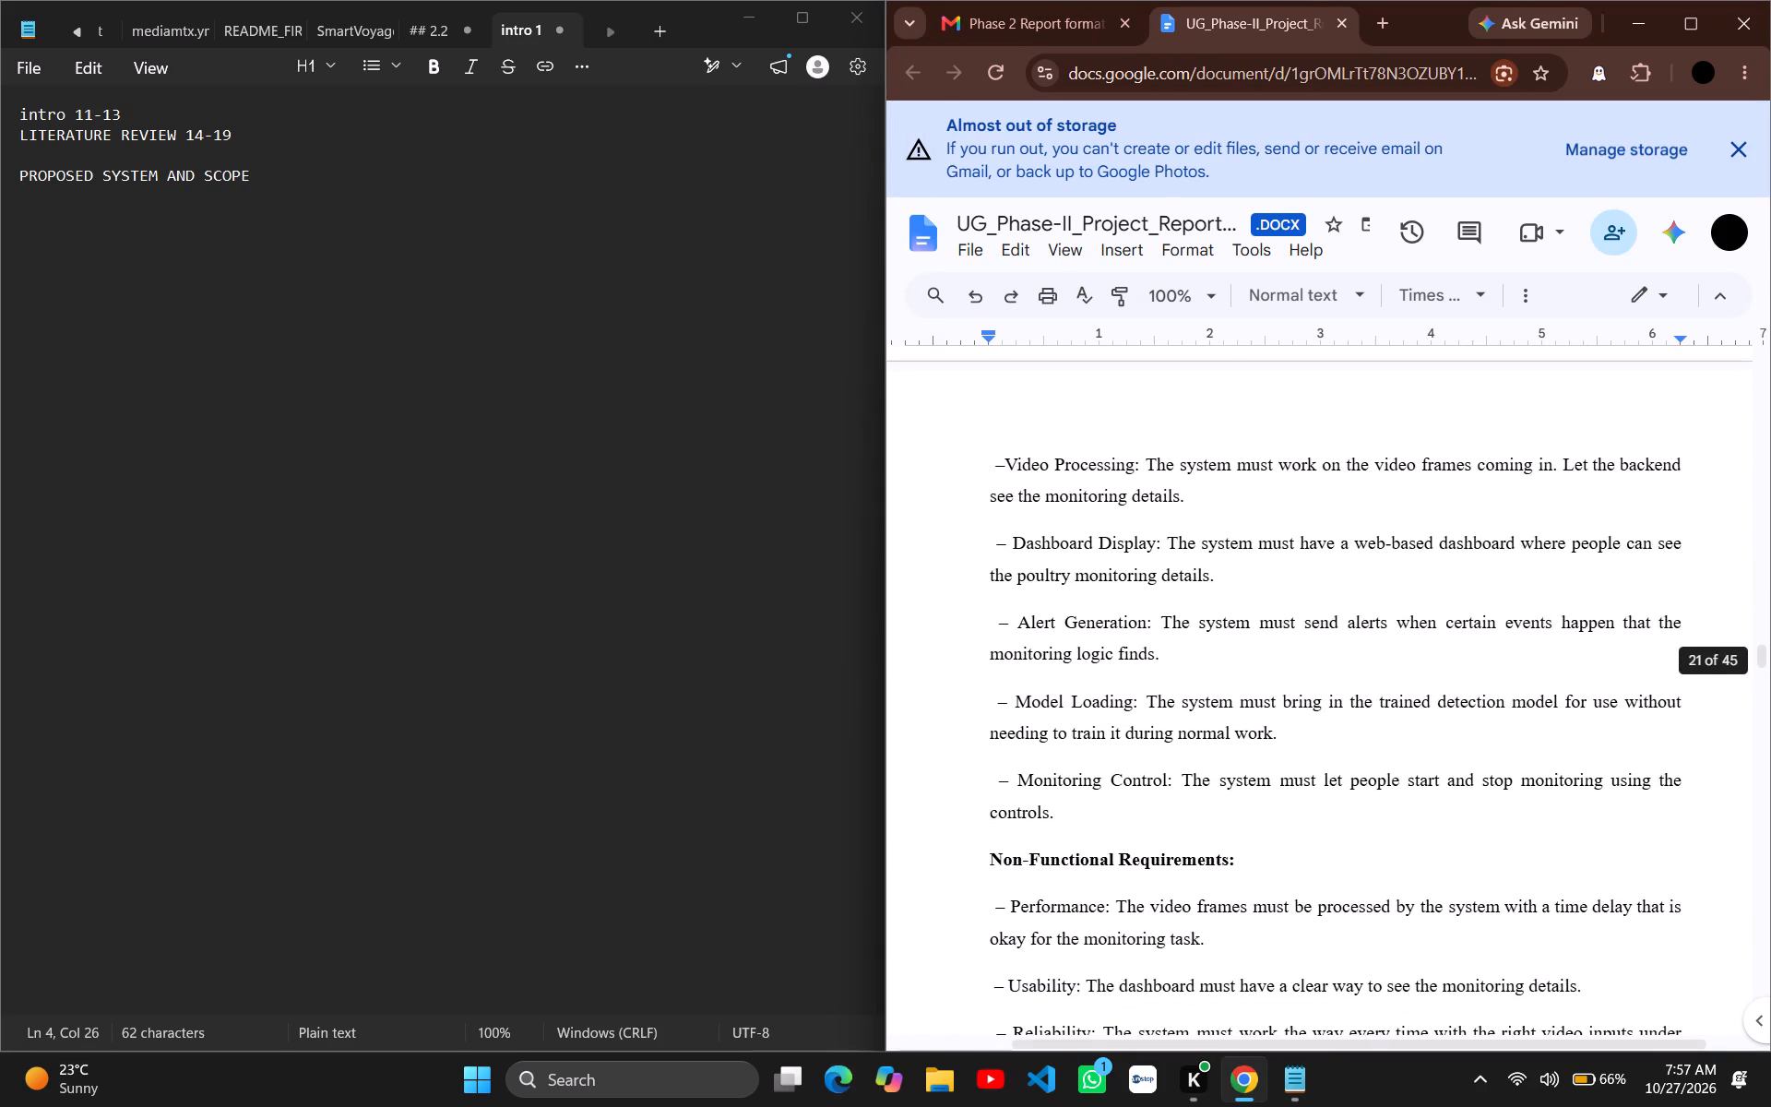
pyautogui.scroll(2, 1242, 866)
pyautogui.scroll(-2, 1242, 866)
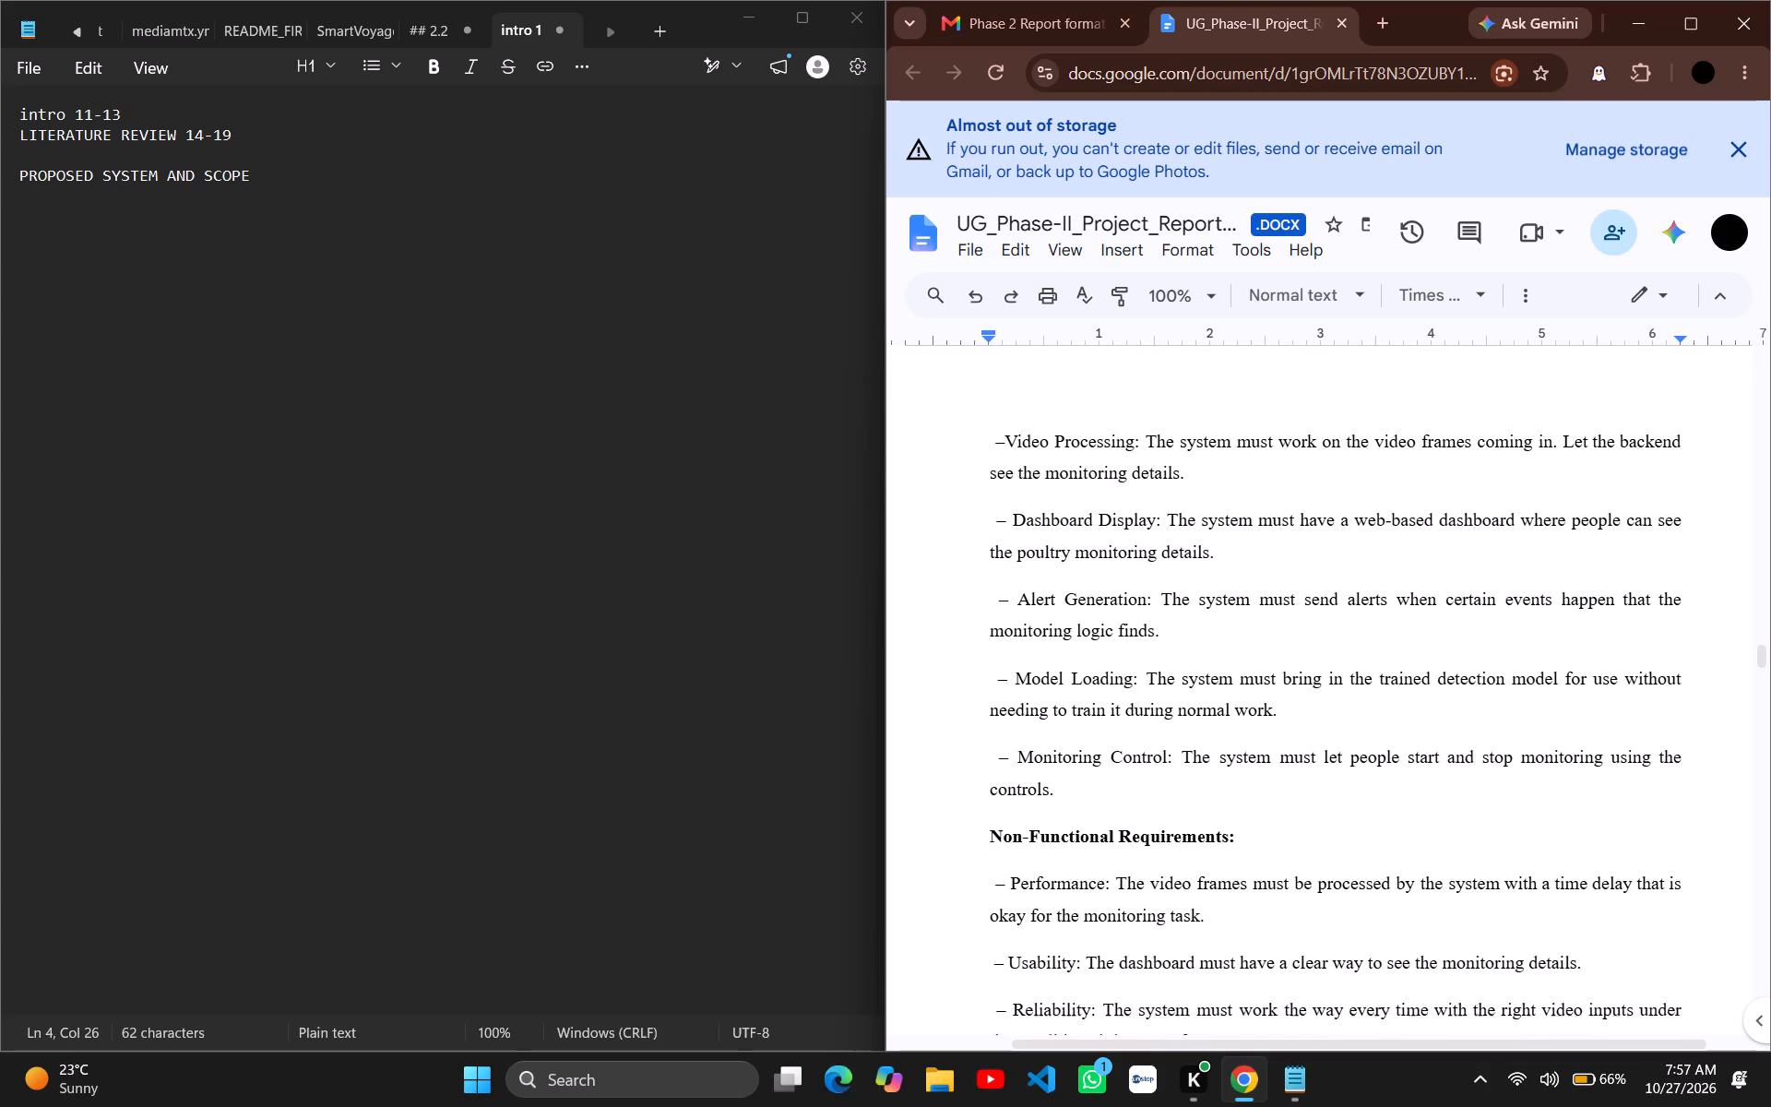
pyautogui.scroll(-4, 1242, 866)
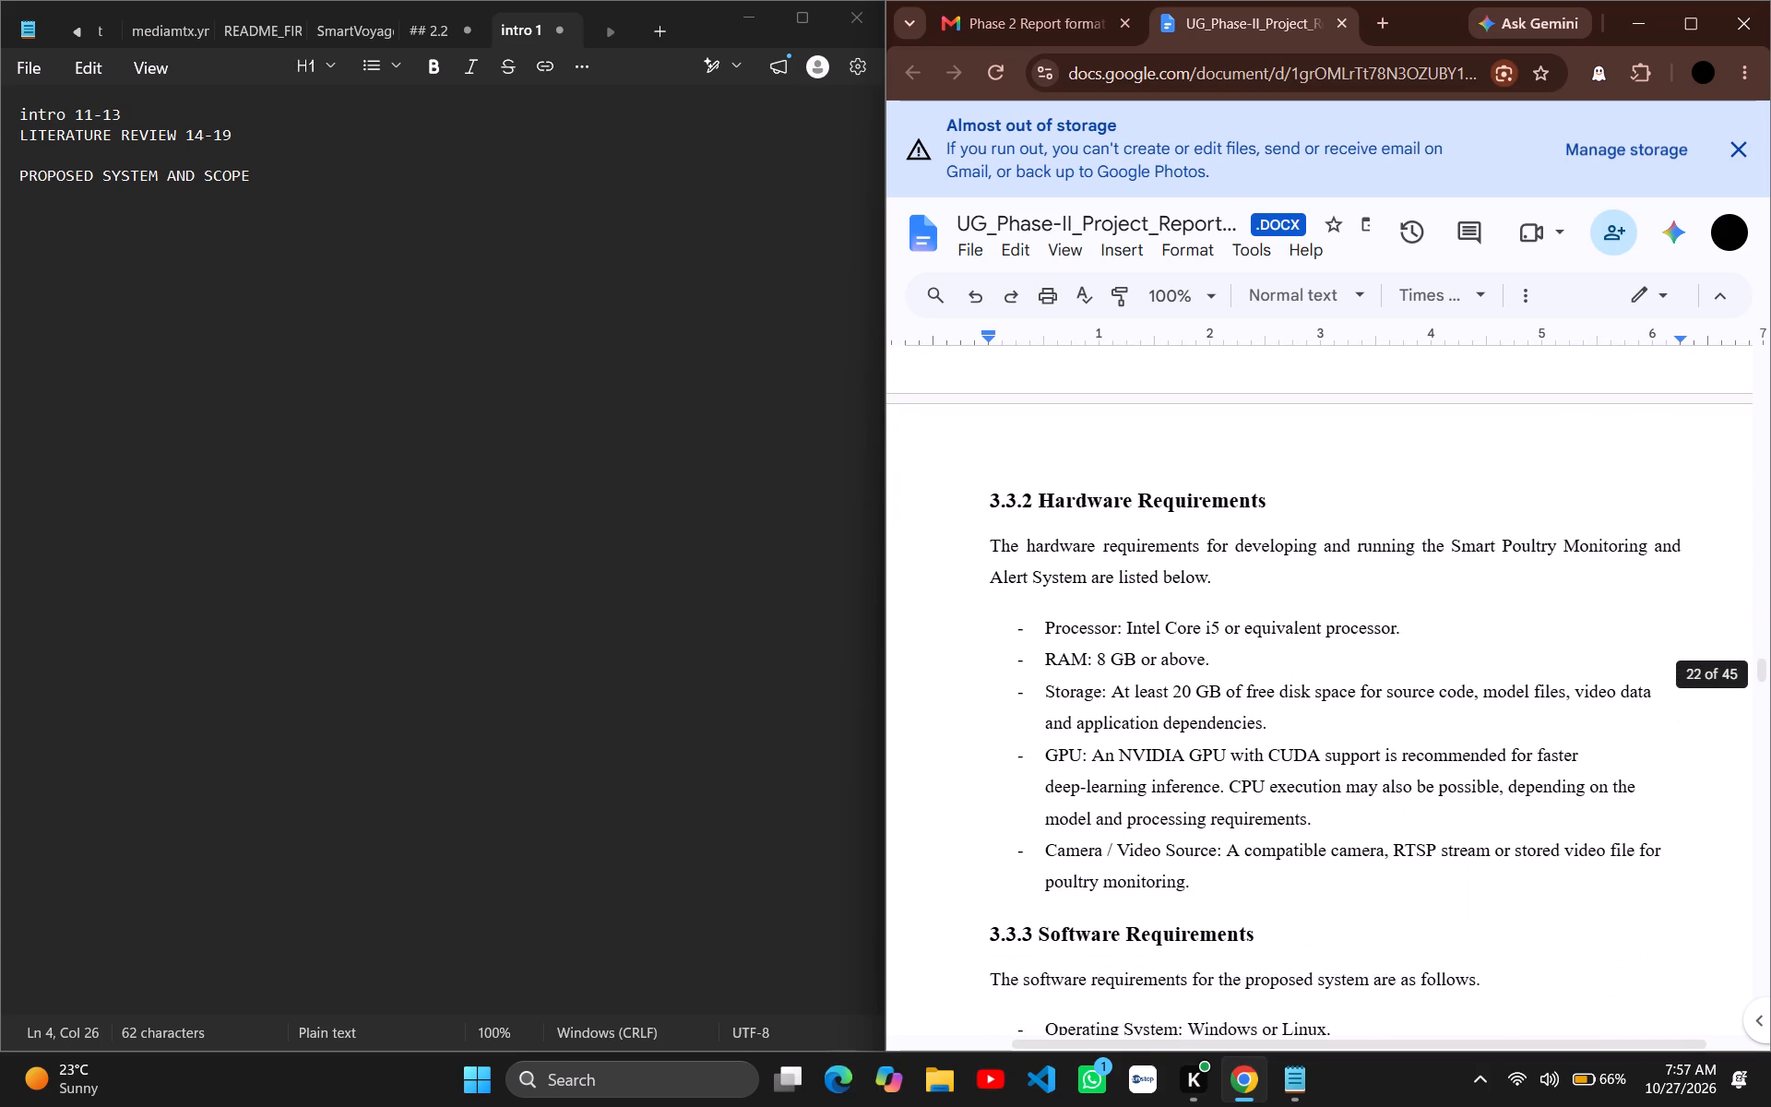
pyautogui.scroll(-3, 1242, 866)
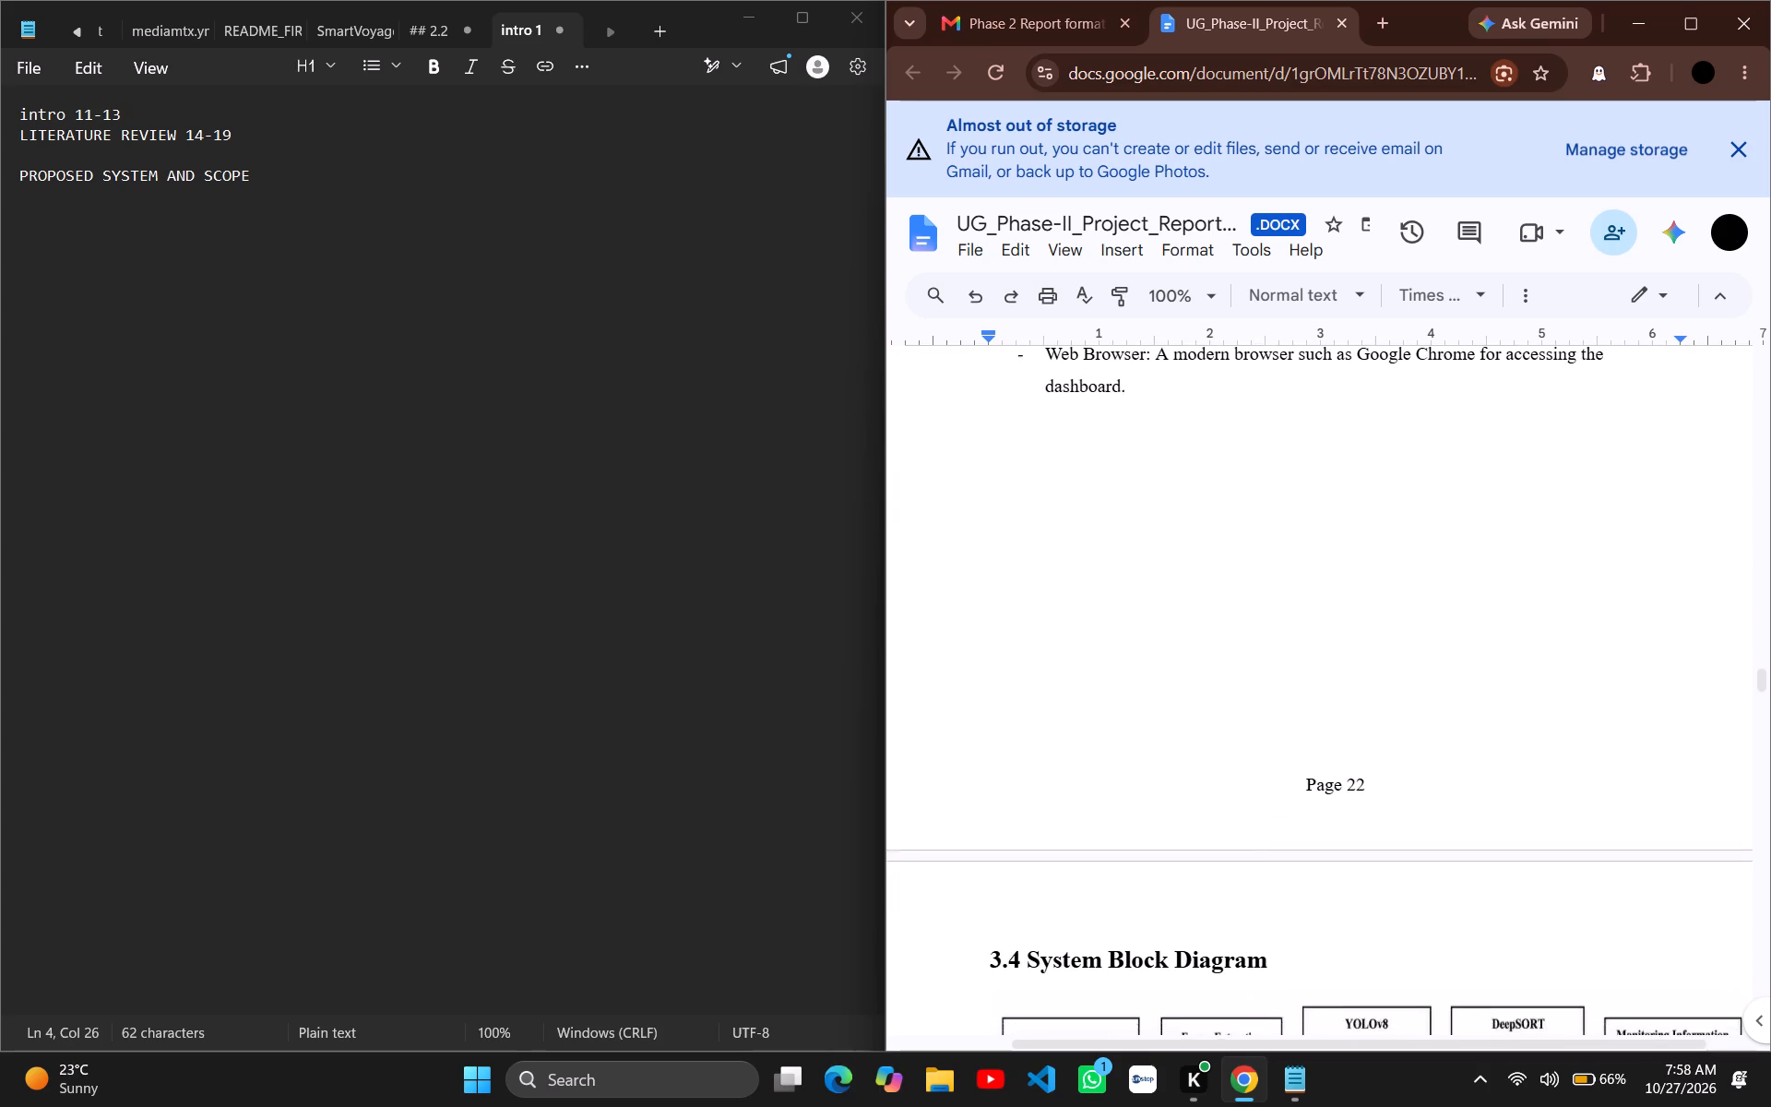
pyautogui.scroll(-4, 1242, 866)
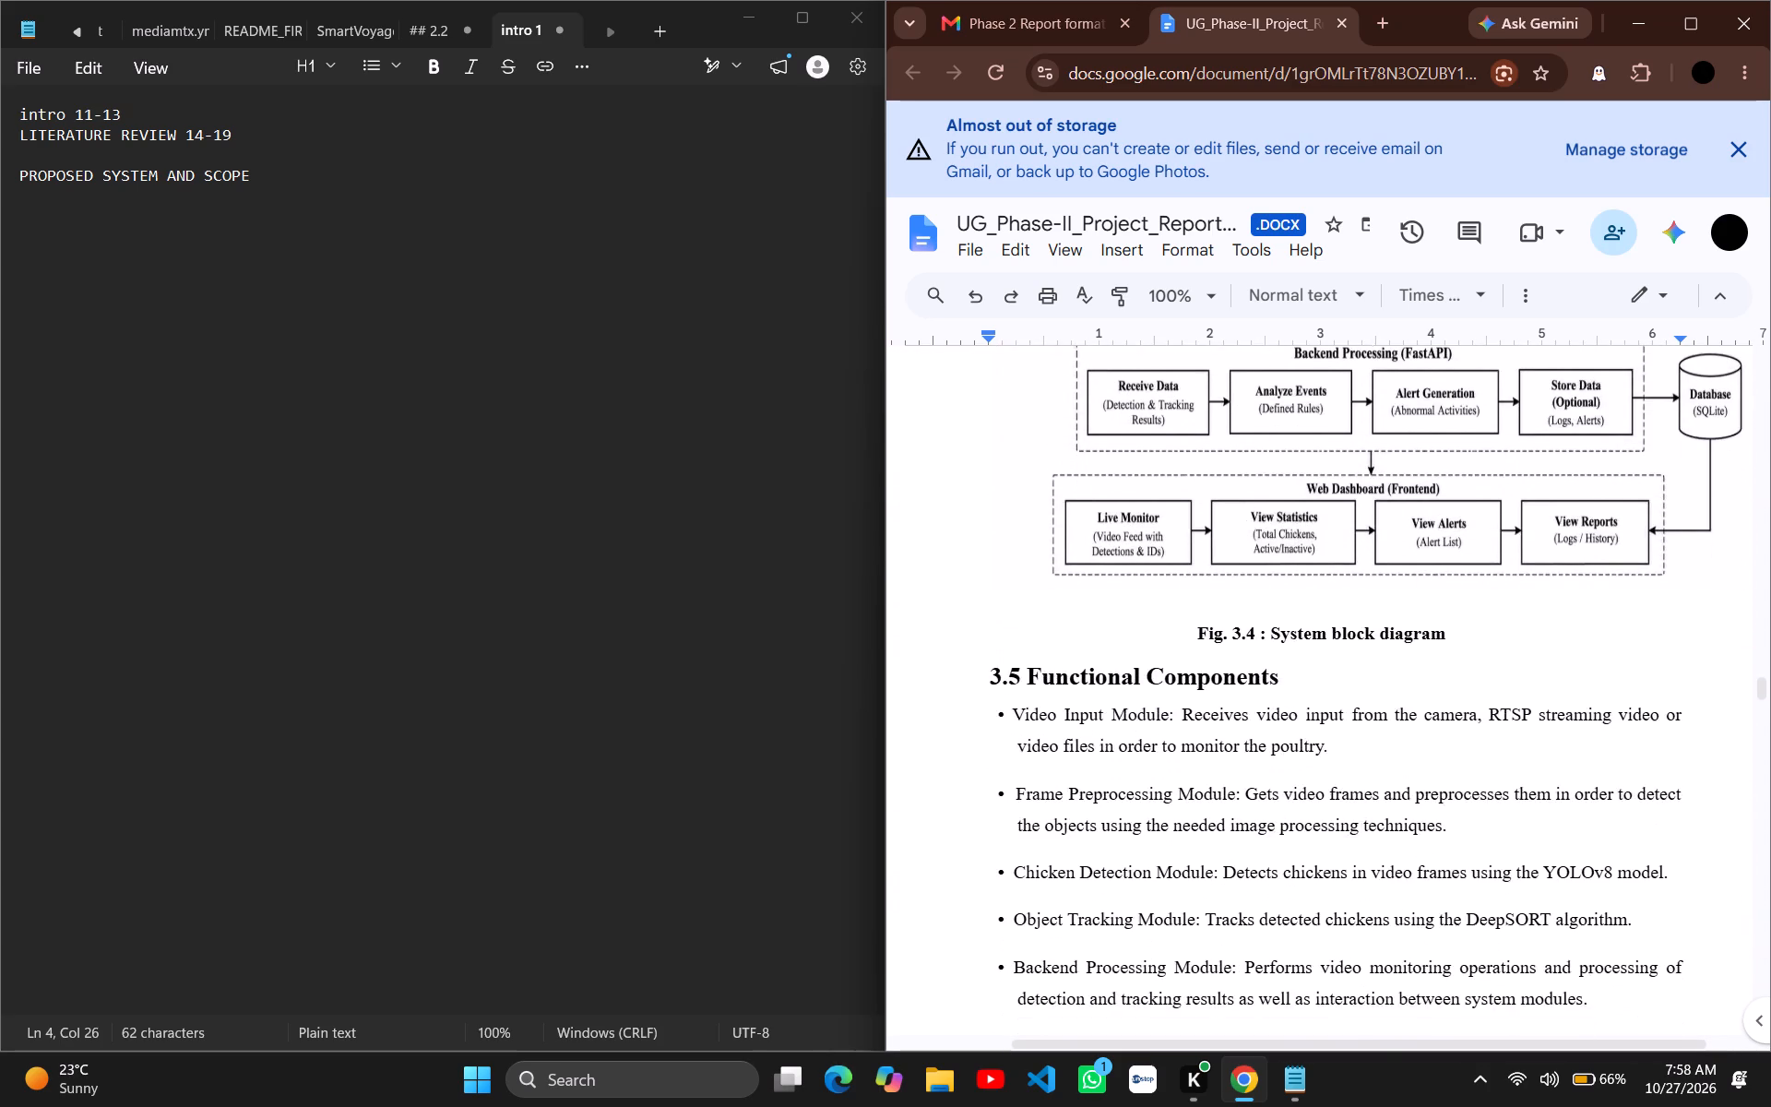
pyautogui.scroll(-3, 1242, 866)
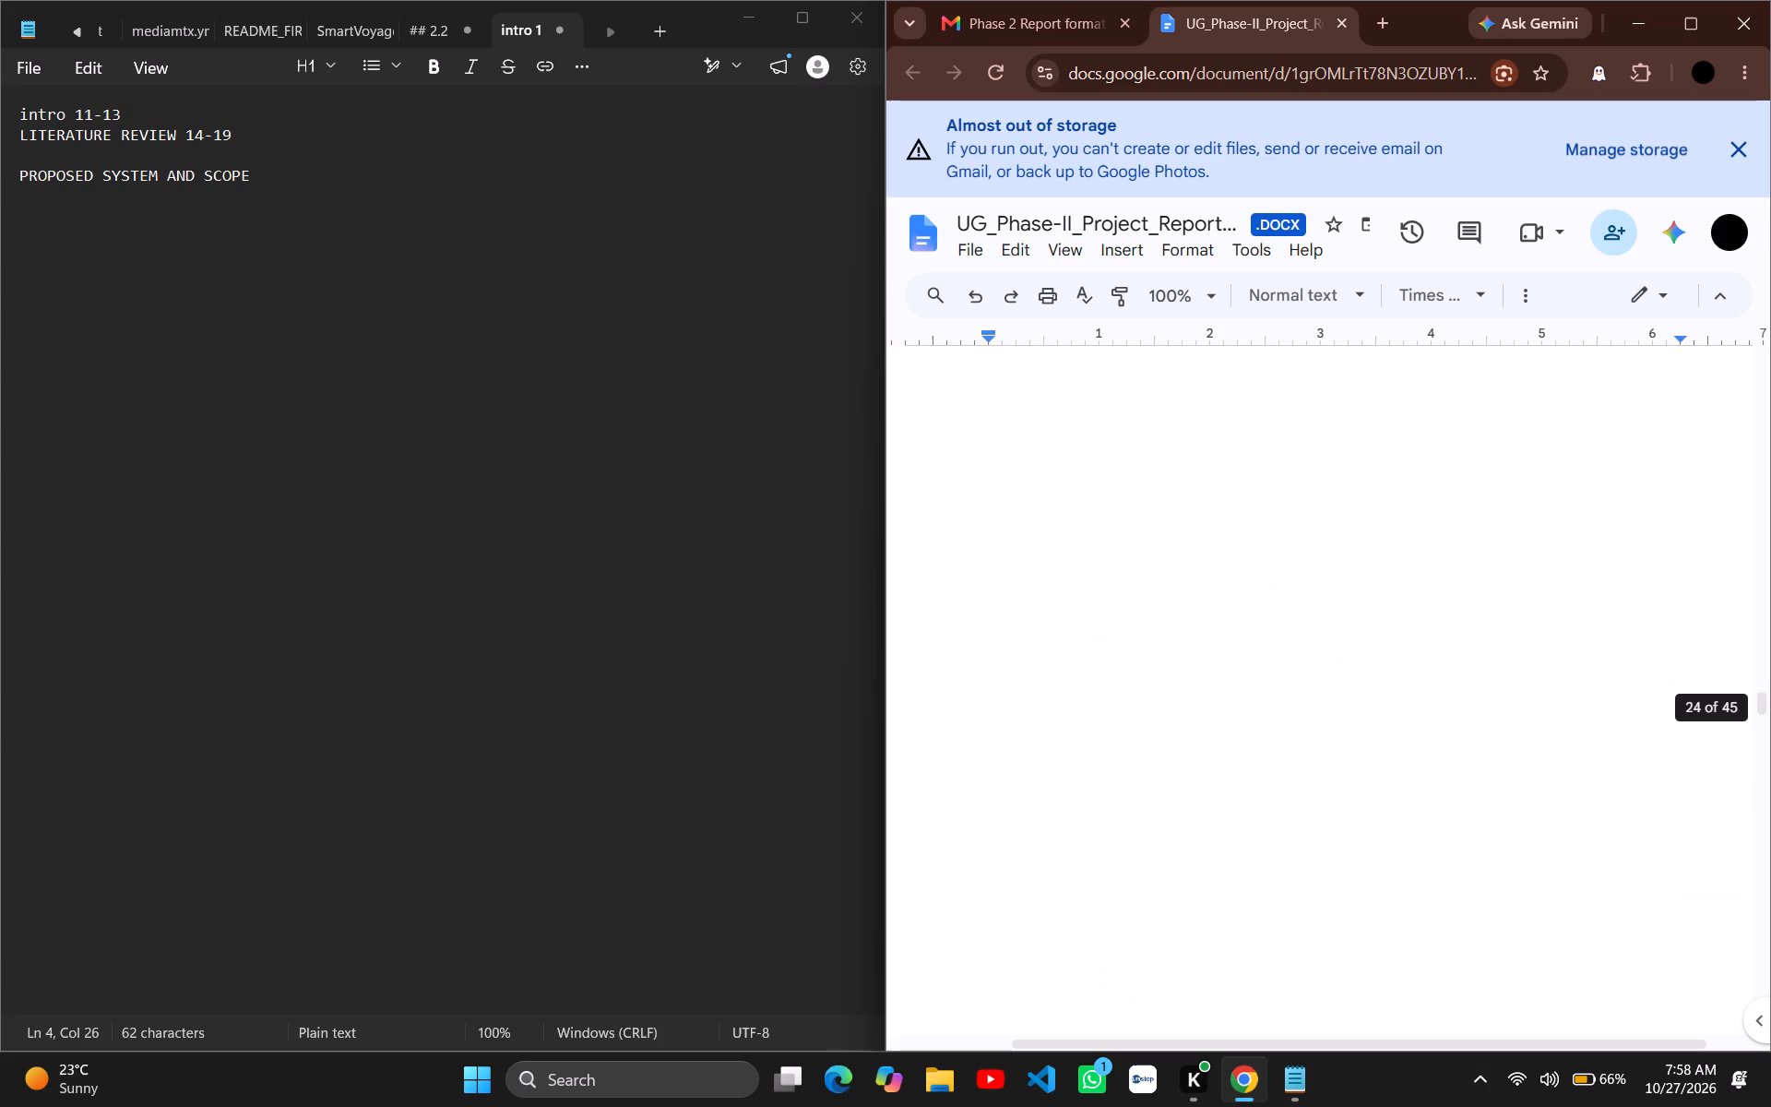
pyautogui.scroll(-3, 1242, 866)
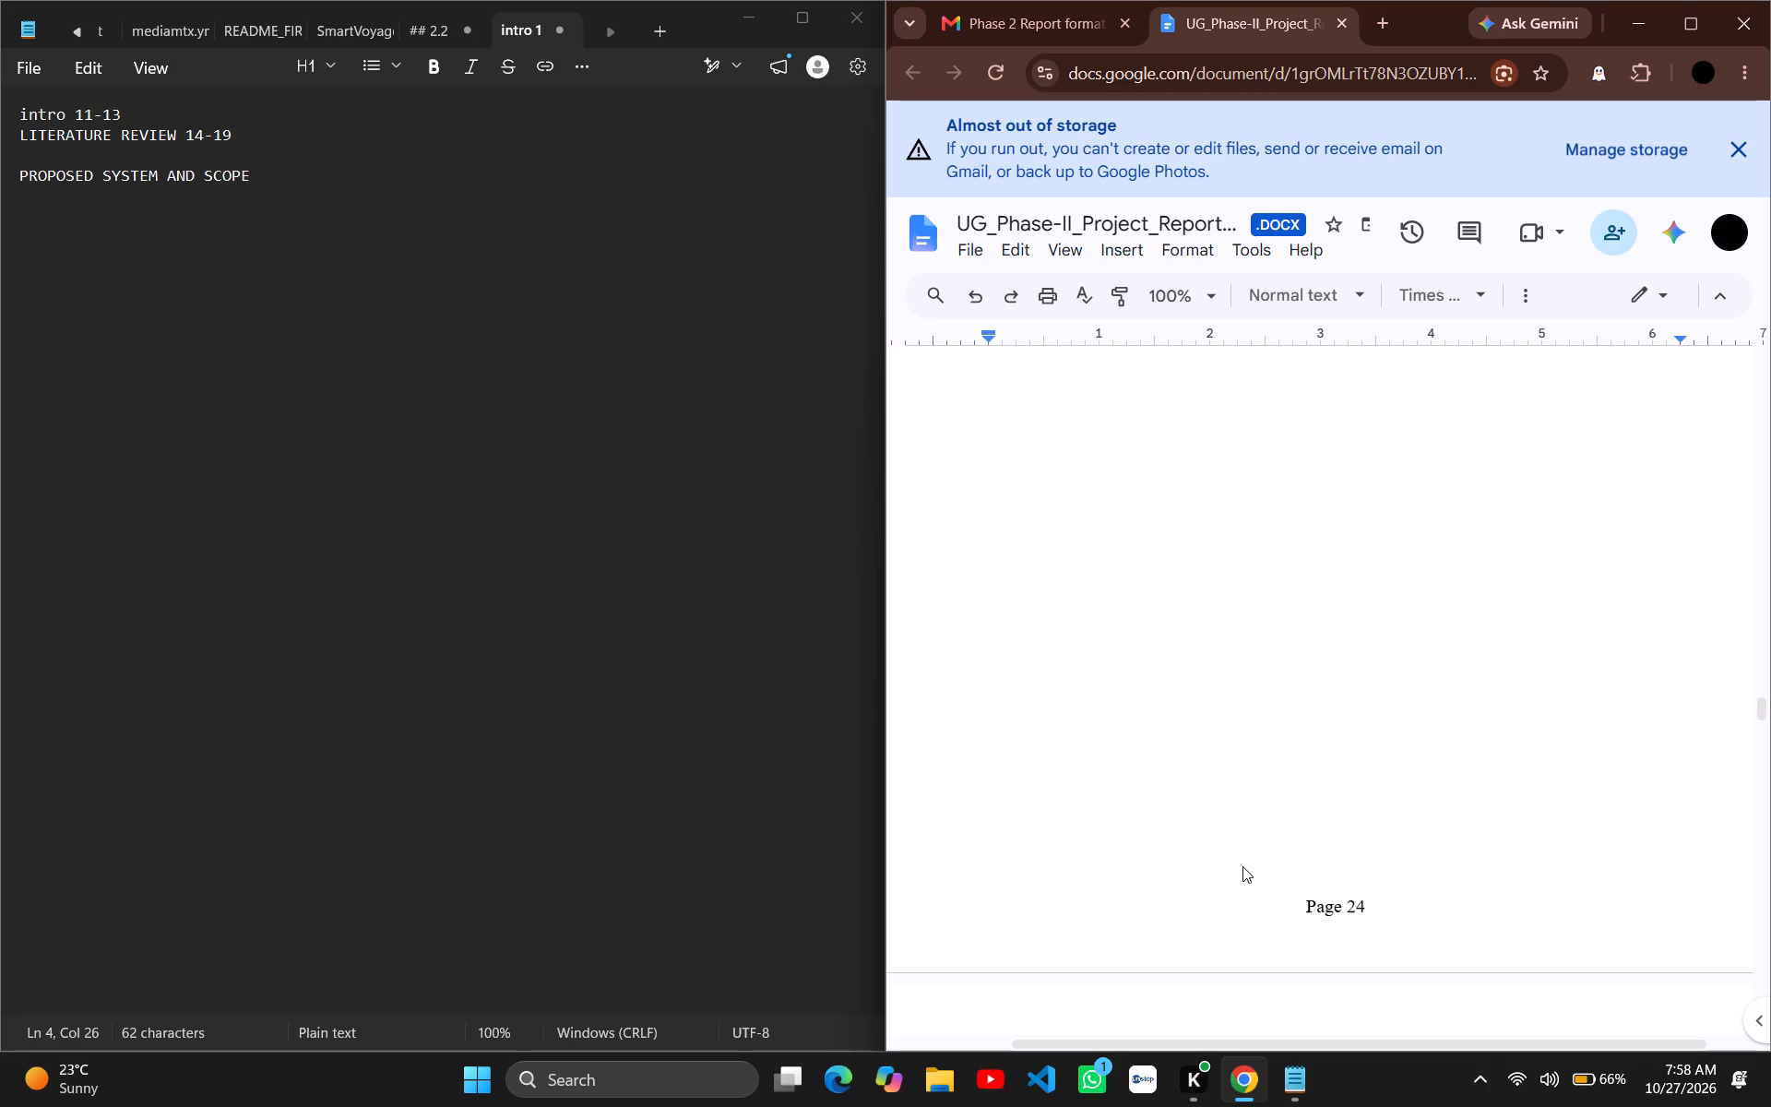
pyautogui.scroll(-1, 1242, 866)
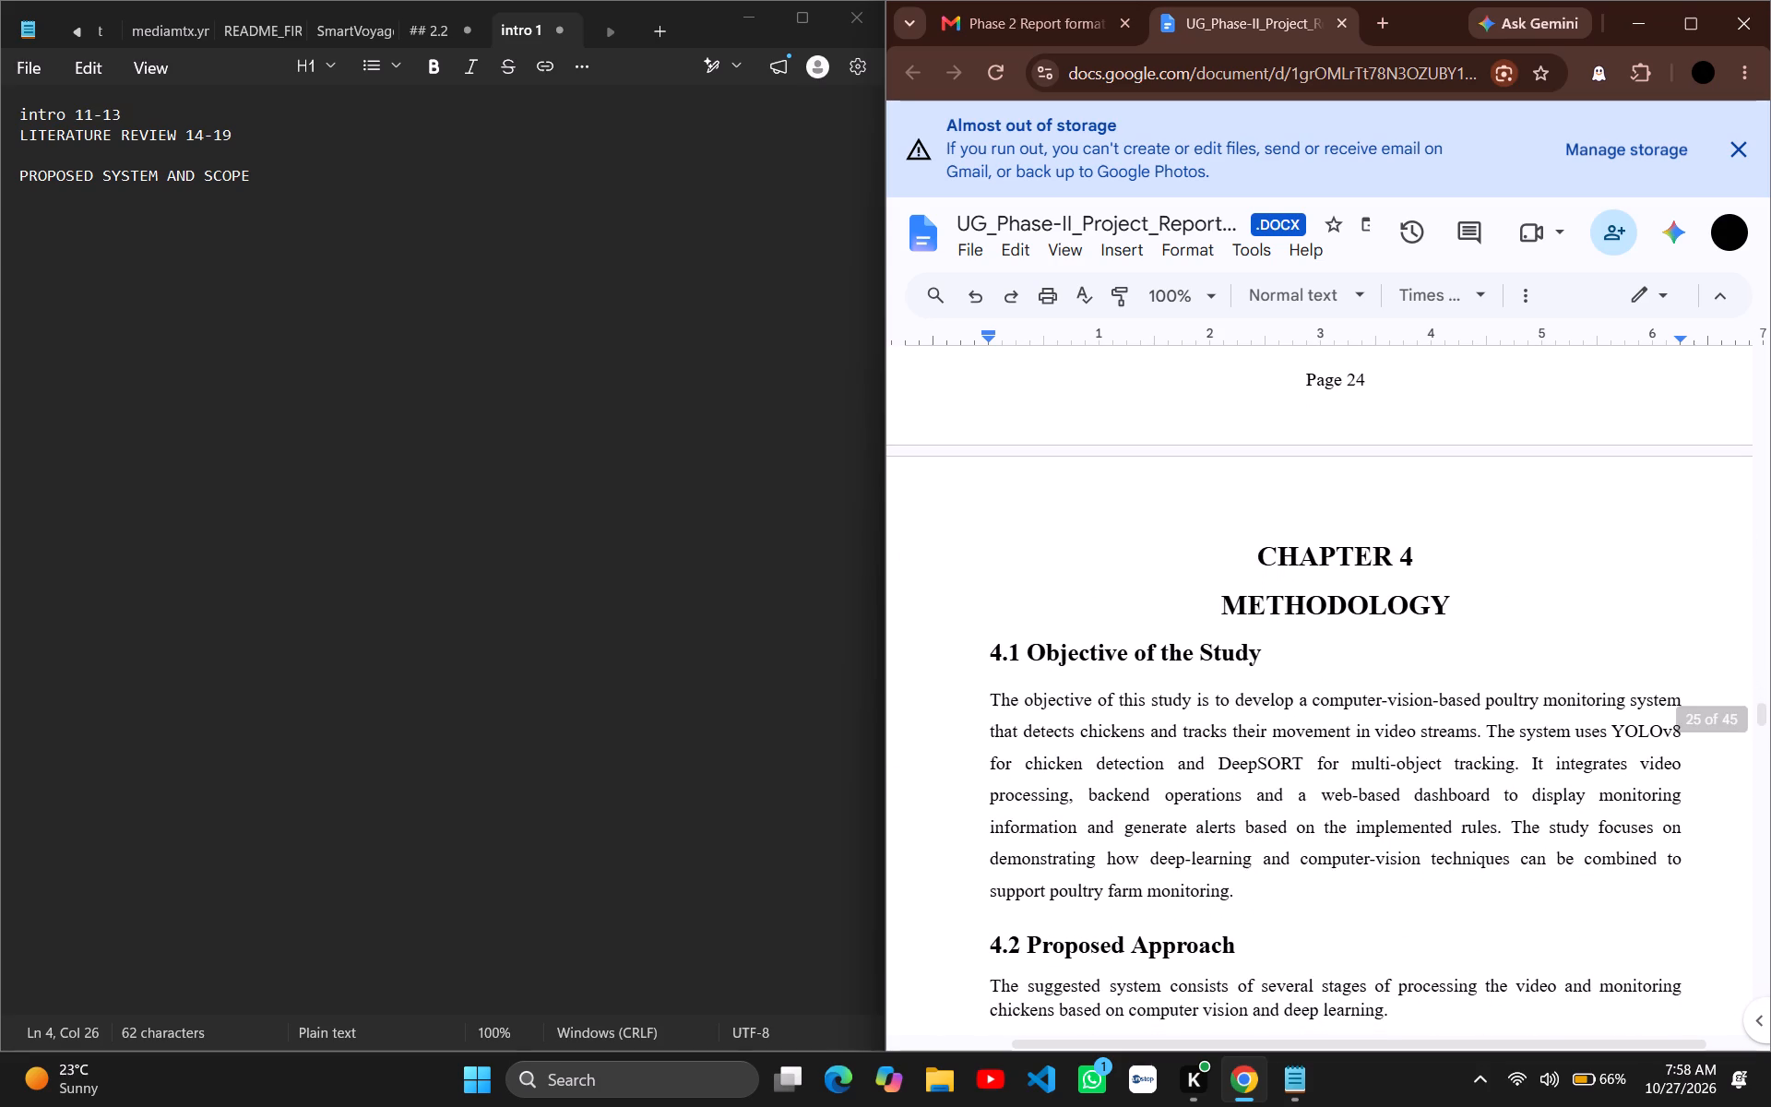
pyautogui.click(341, 166)
pyautogui.press('space')
pyautogui.write('20-24')
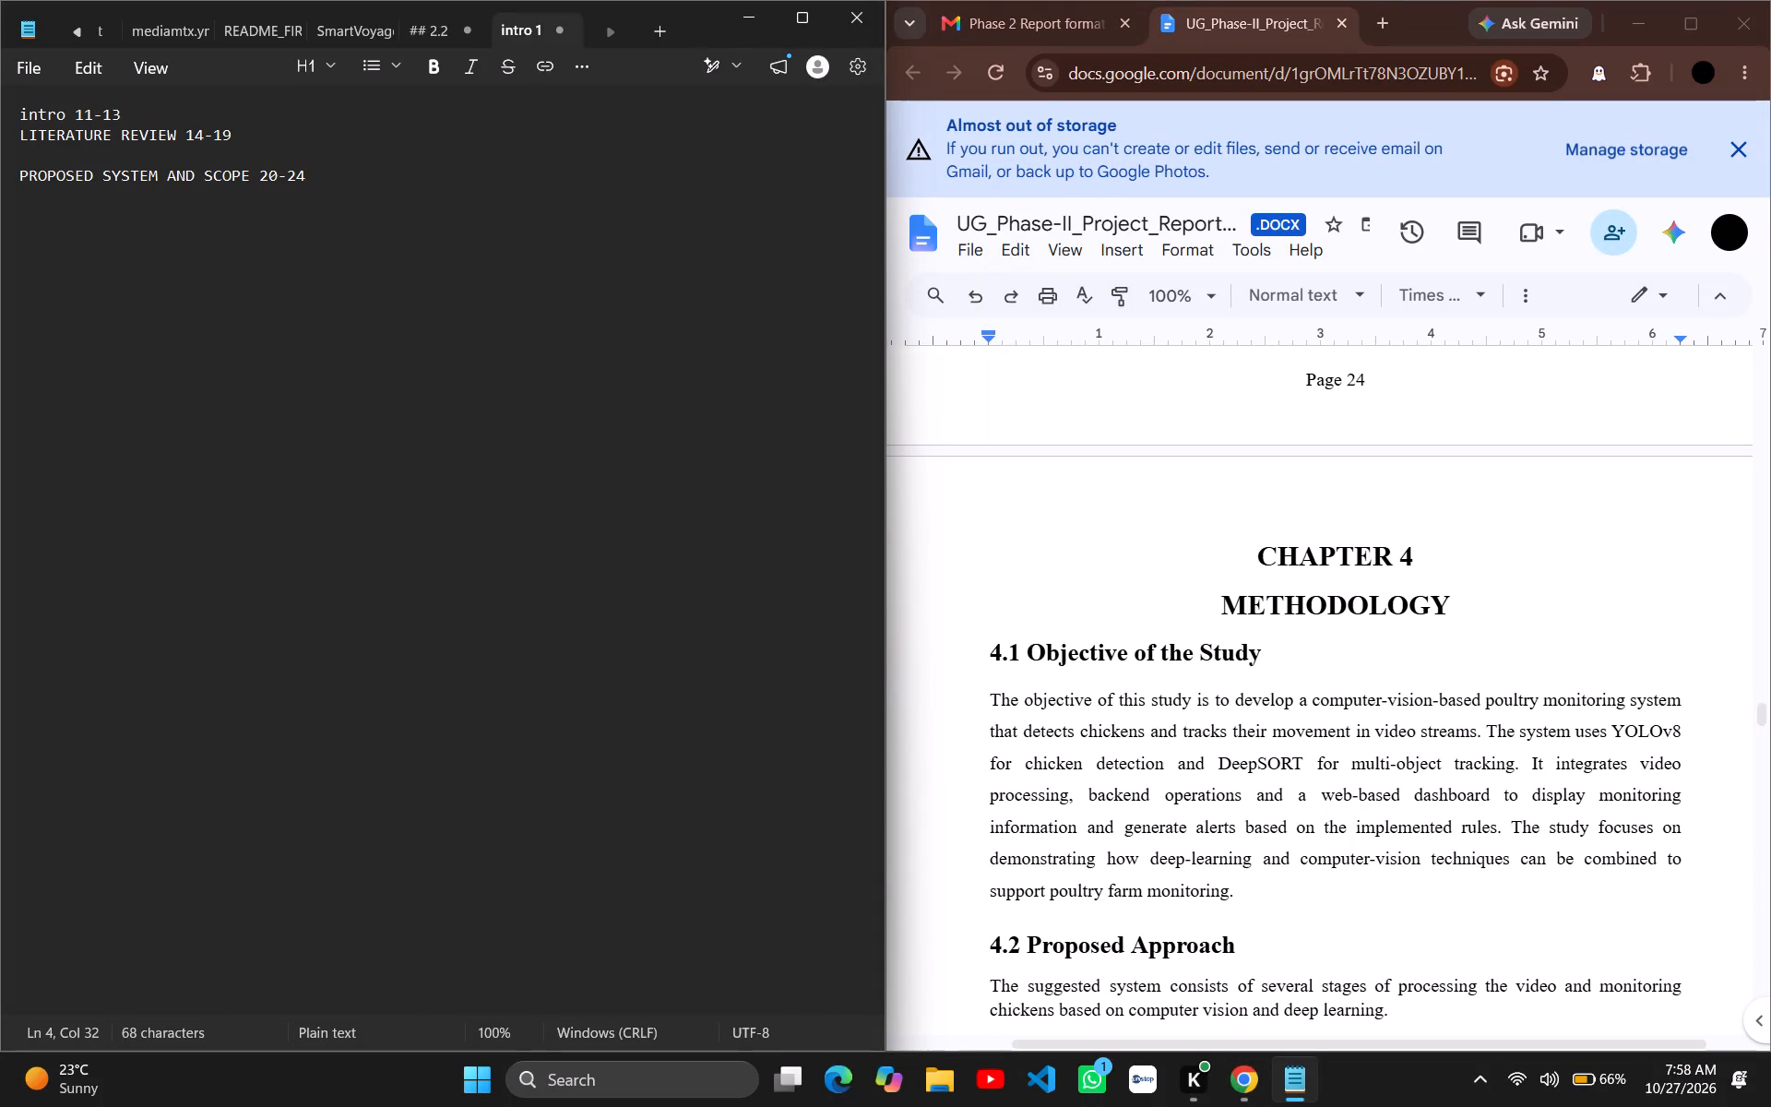
# Copy the Chapter 4 heading METHODOLOGY from the report onto a new line of the note below PROPOSED SYSTEM AND SCOPE.
pyautogui.press('Return')
pyautogui.moveTo(1214, 599); pyautogui.dragTo(1455, 613)
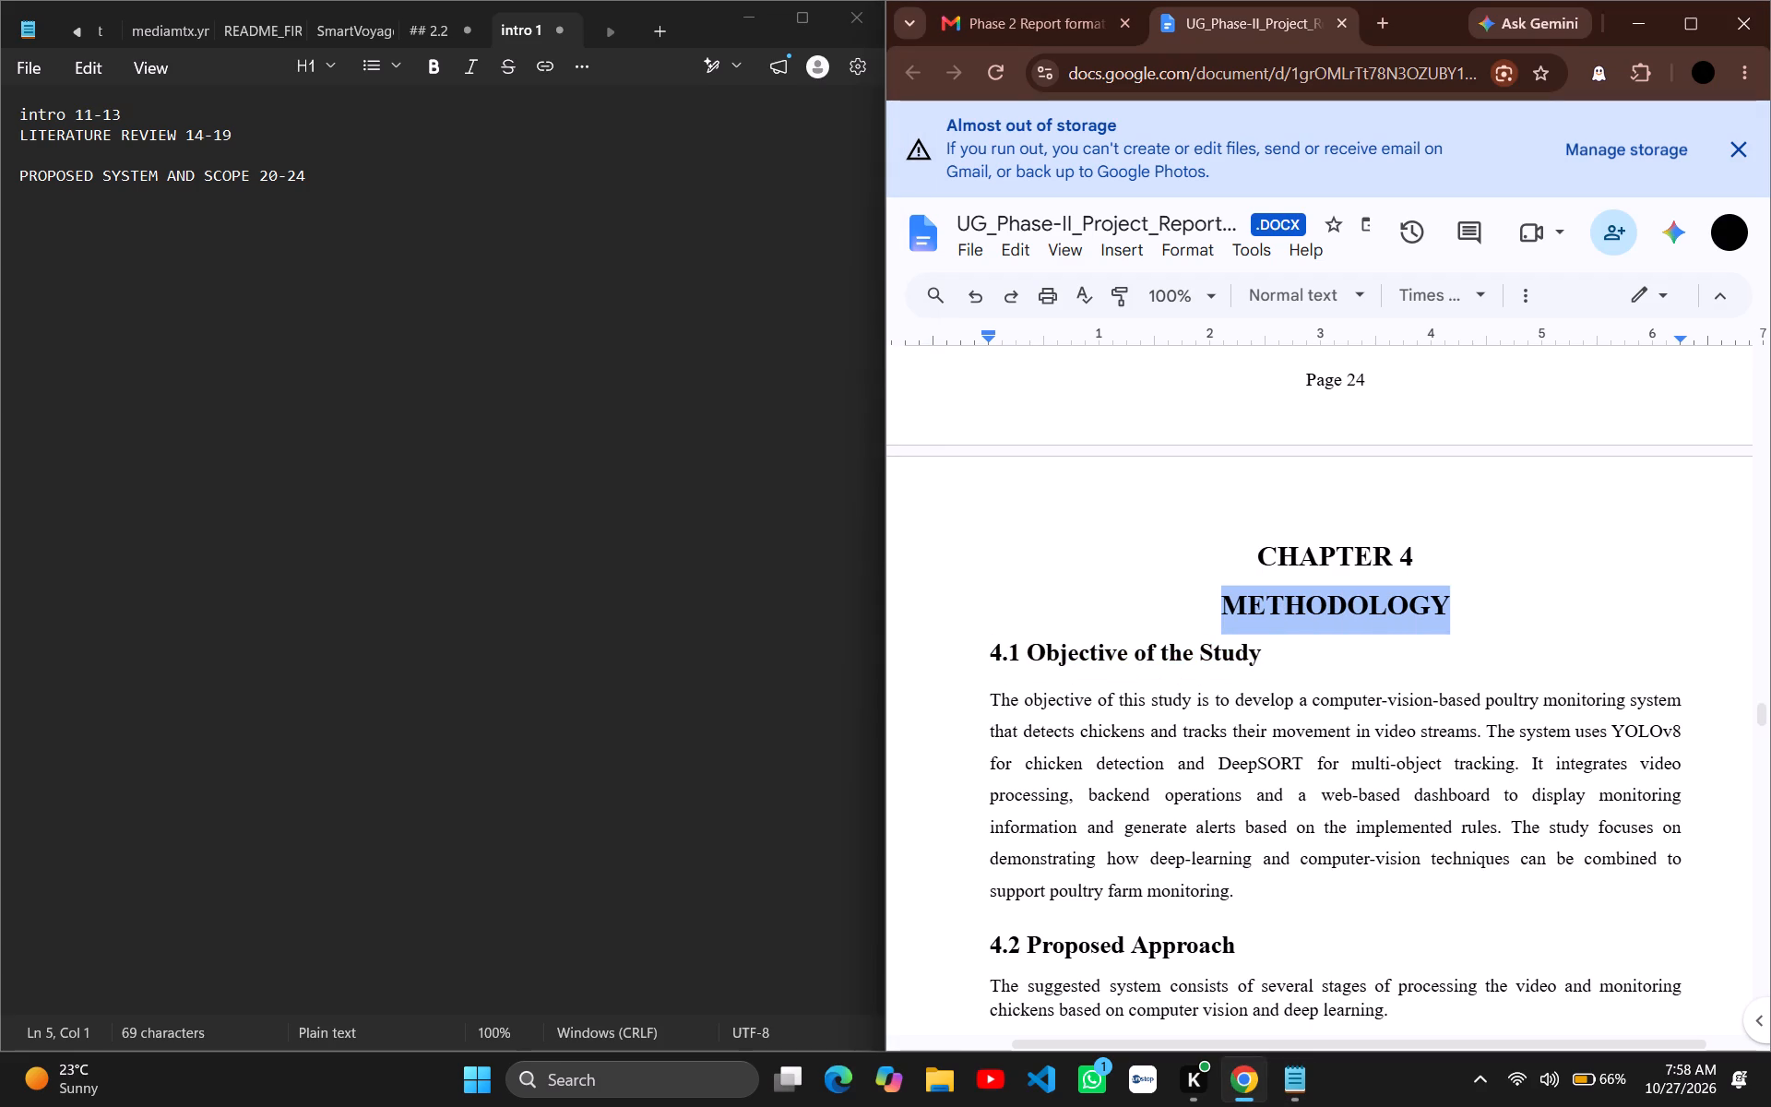
pyautogui.moveTo(1455, 613); pyautogui.dragTo(1455, 609)
pyautogui.hotkey('ctrl', 'c')
pyautogui.click(20, 207)
pyautogui.hotkey('ctrl', 'v')
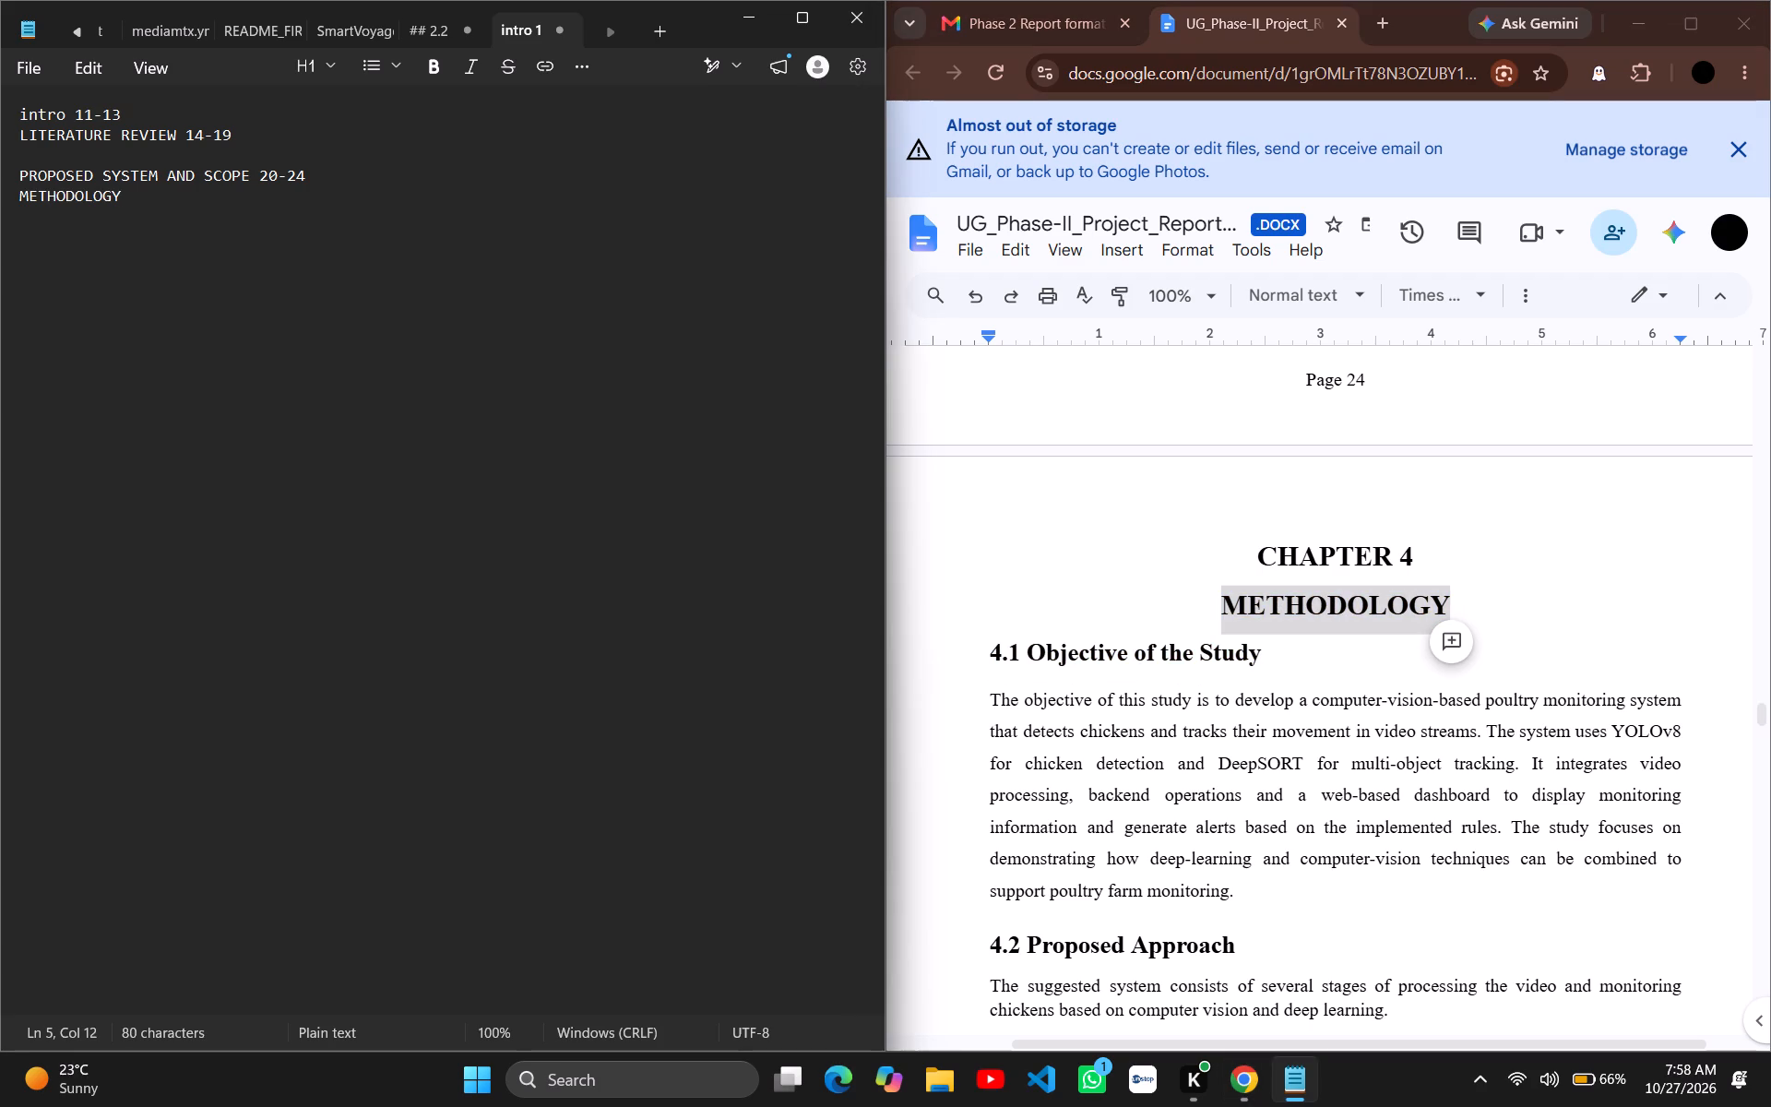
# Find Chapter 4's first and last pages in the report and append the page range 25-28 to the METHODOLOGY line of the note.
pyautogui.press('space')
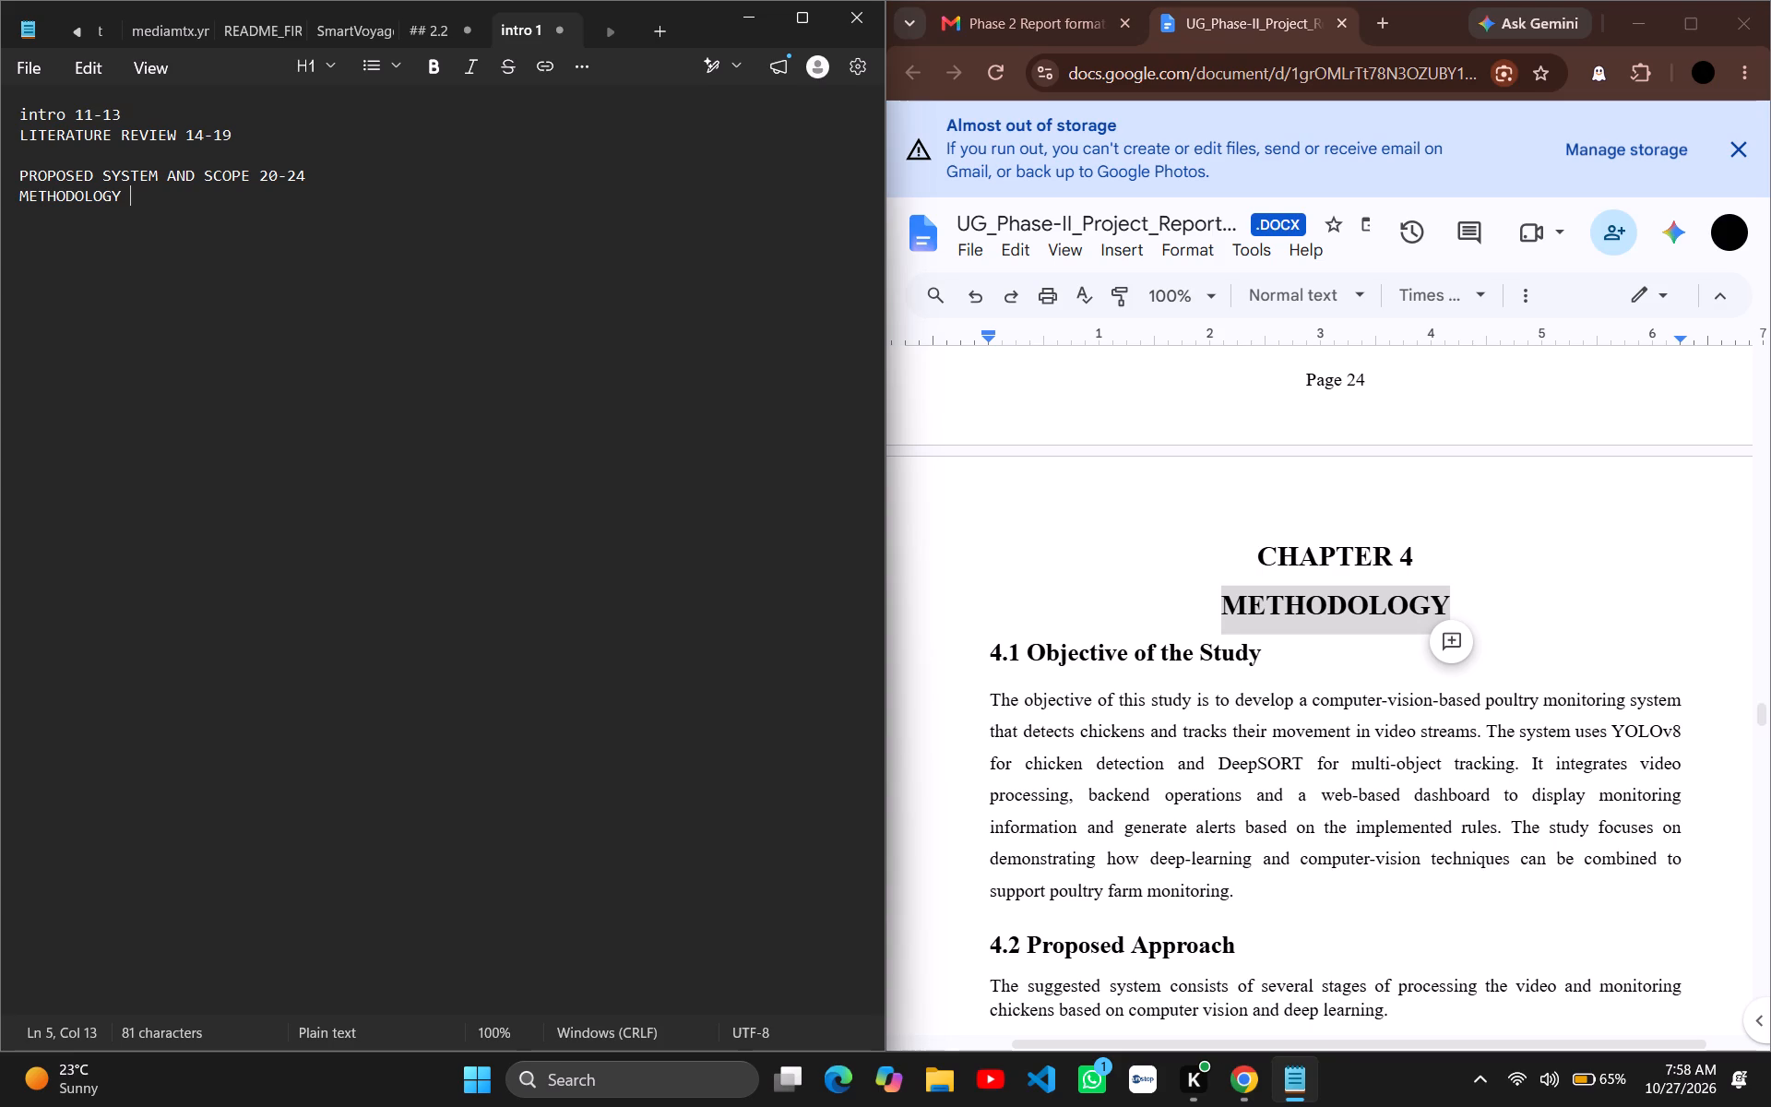
pyautogui.click(1247, 591)
pyautogui.scroll(-1, 1238, 661)
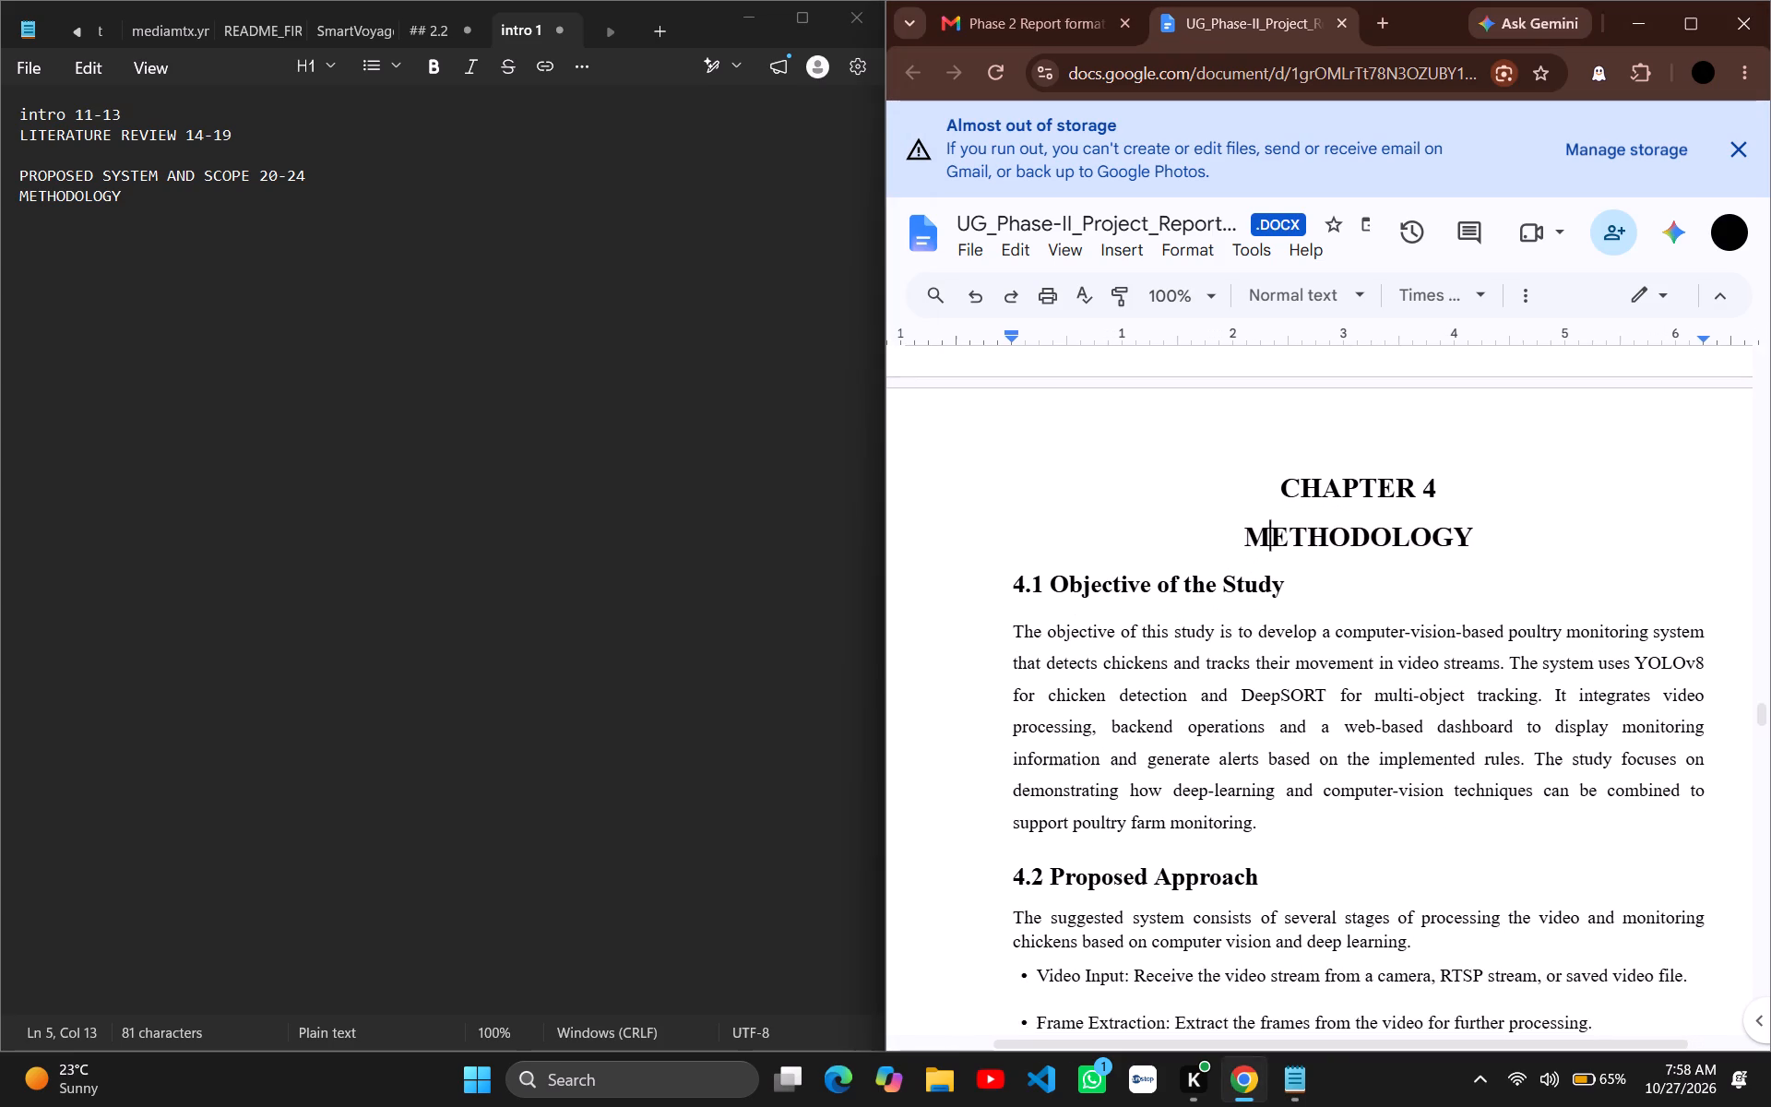
pyautogui.scroll(-2, 1238, 661)
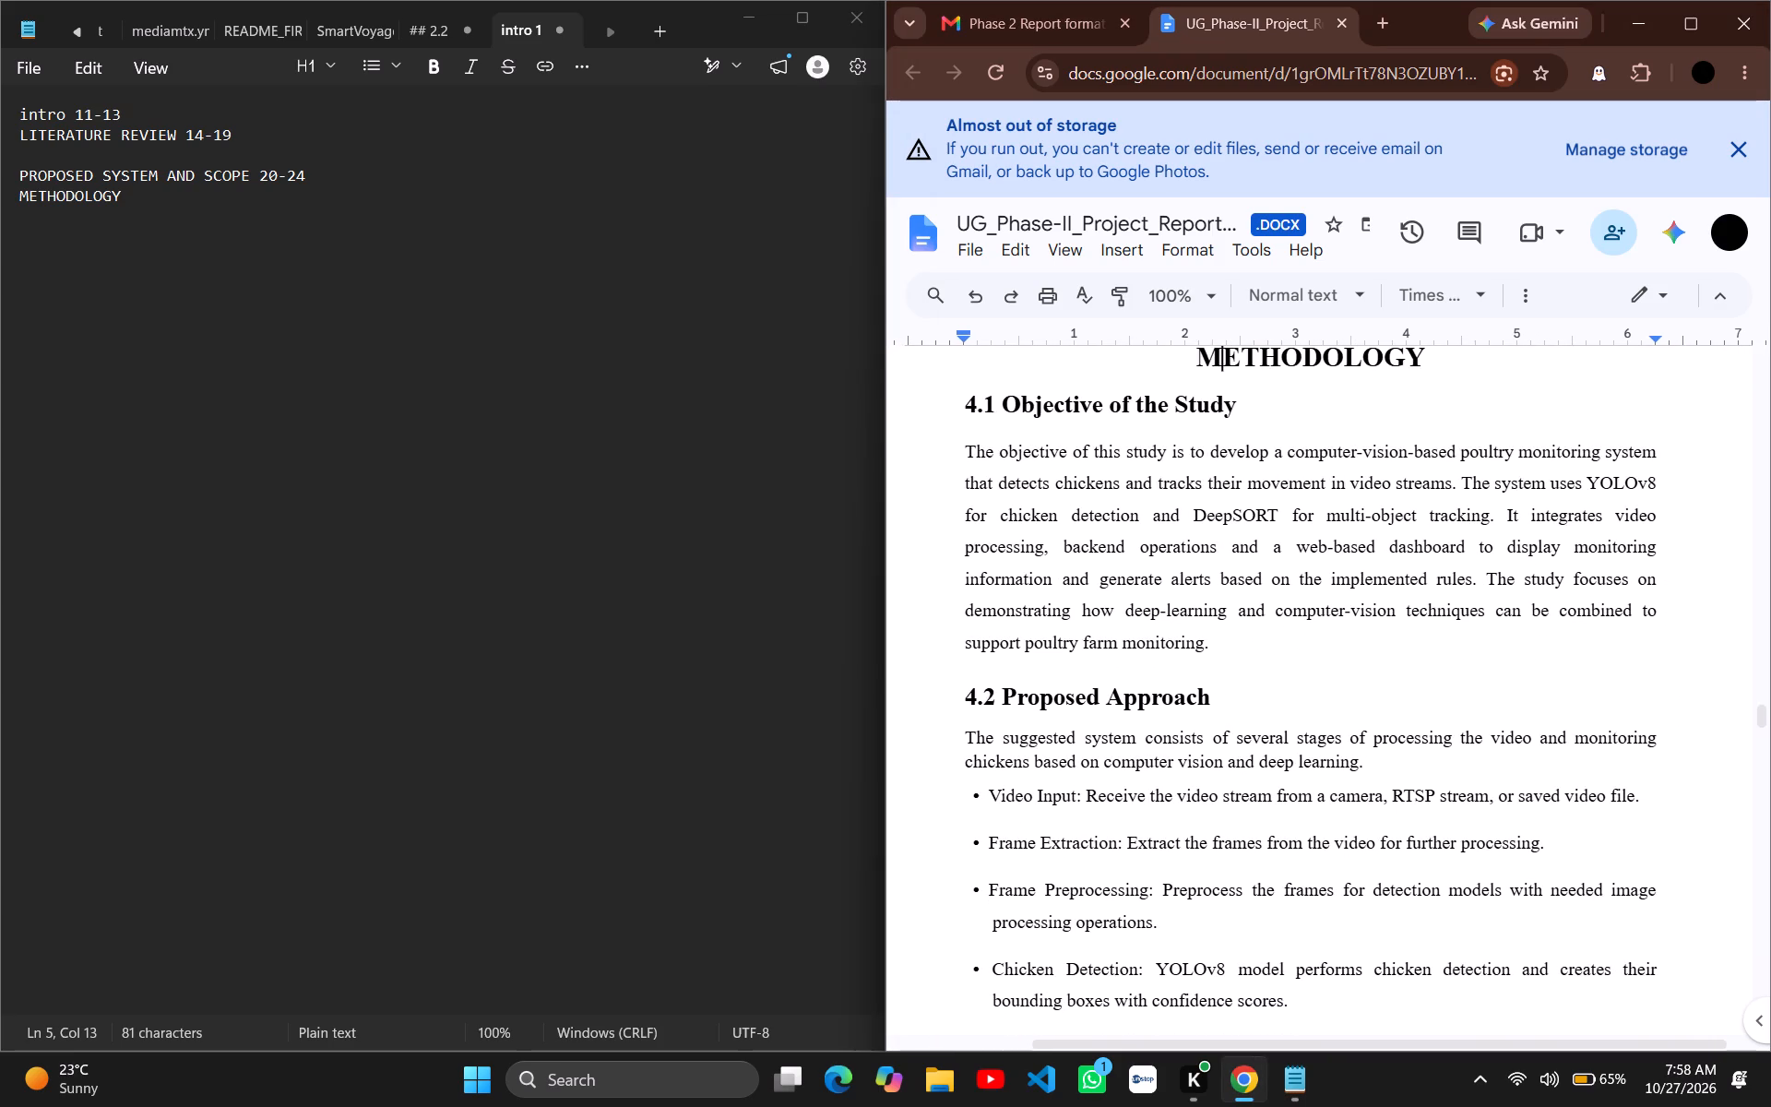
pyautogui.scroll(-4, 1238, 661)
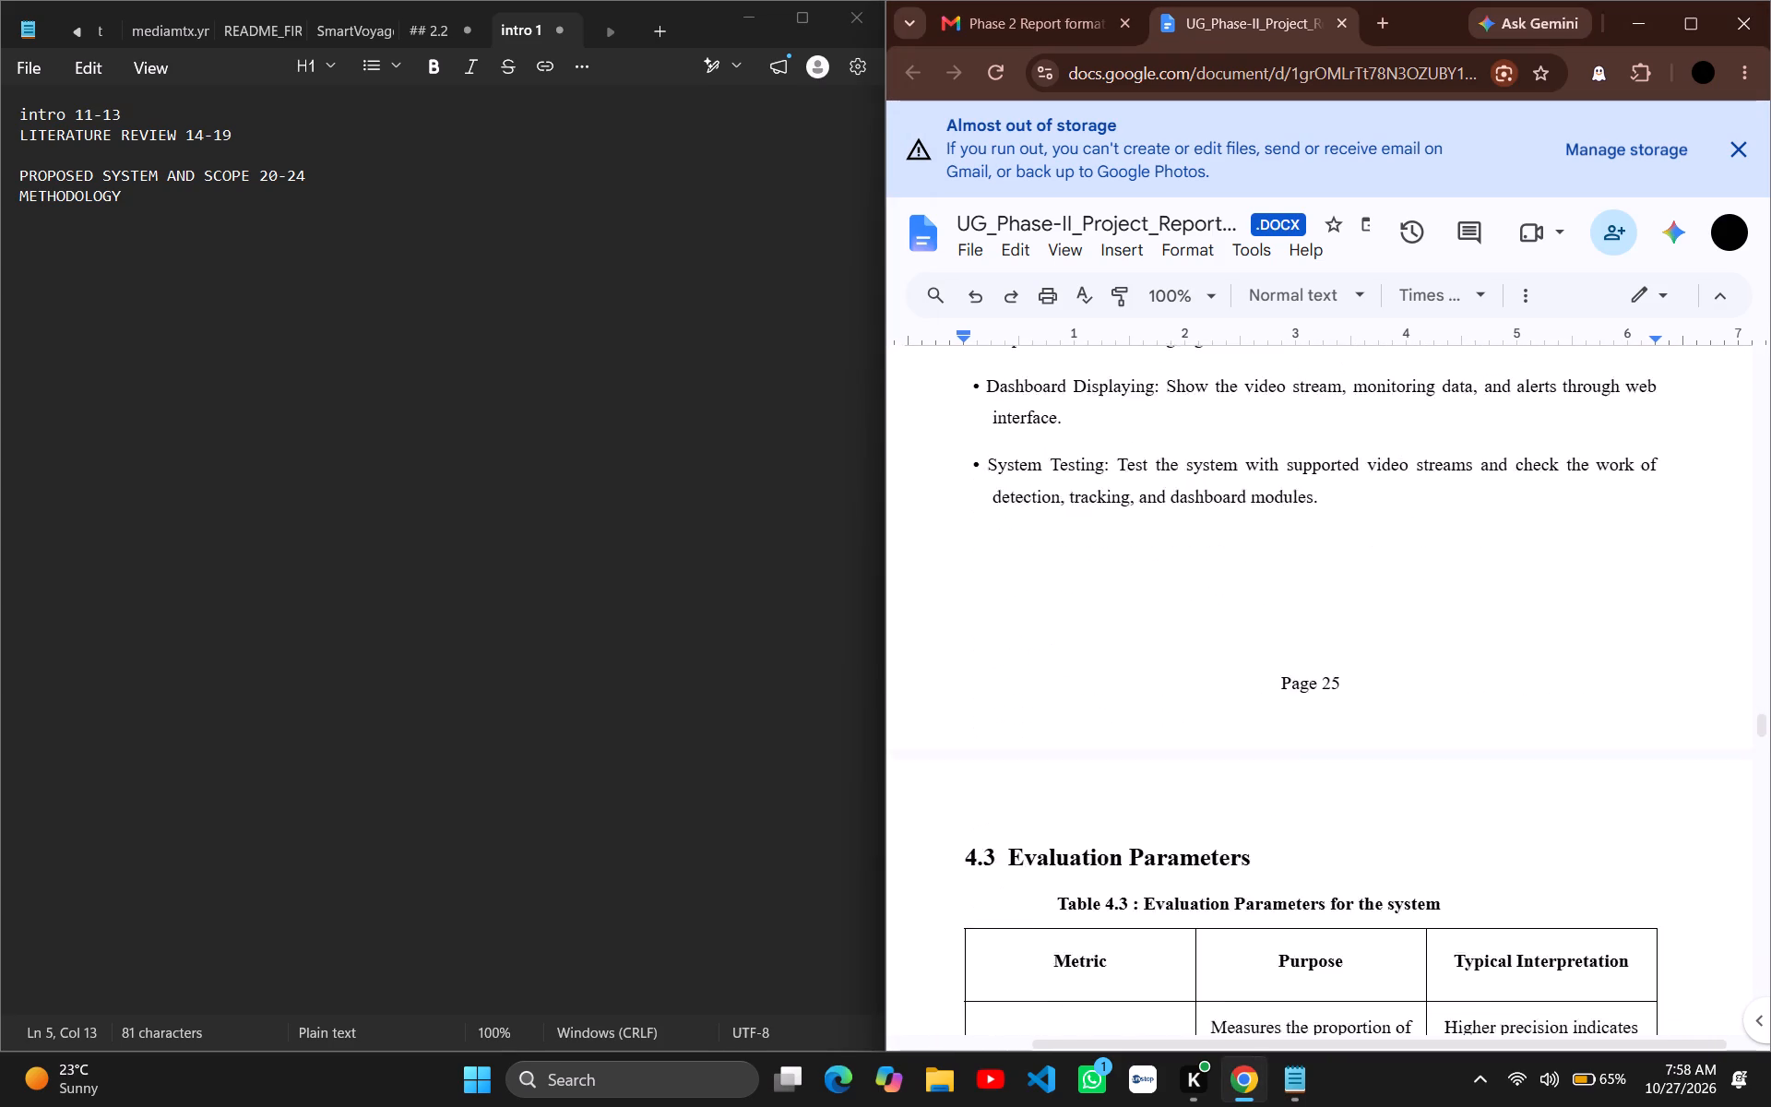
pyautogui.scroll(-4, 1238, 661)
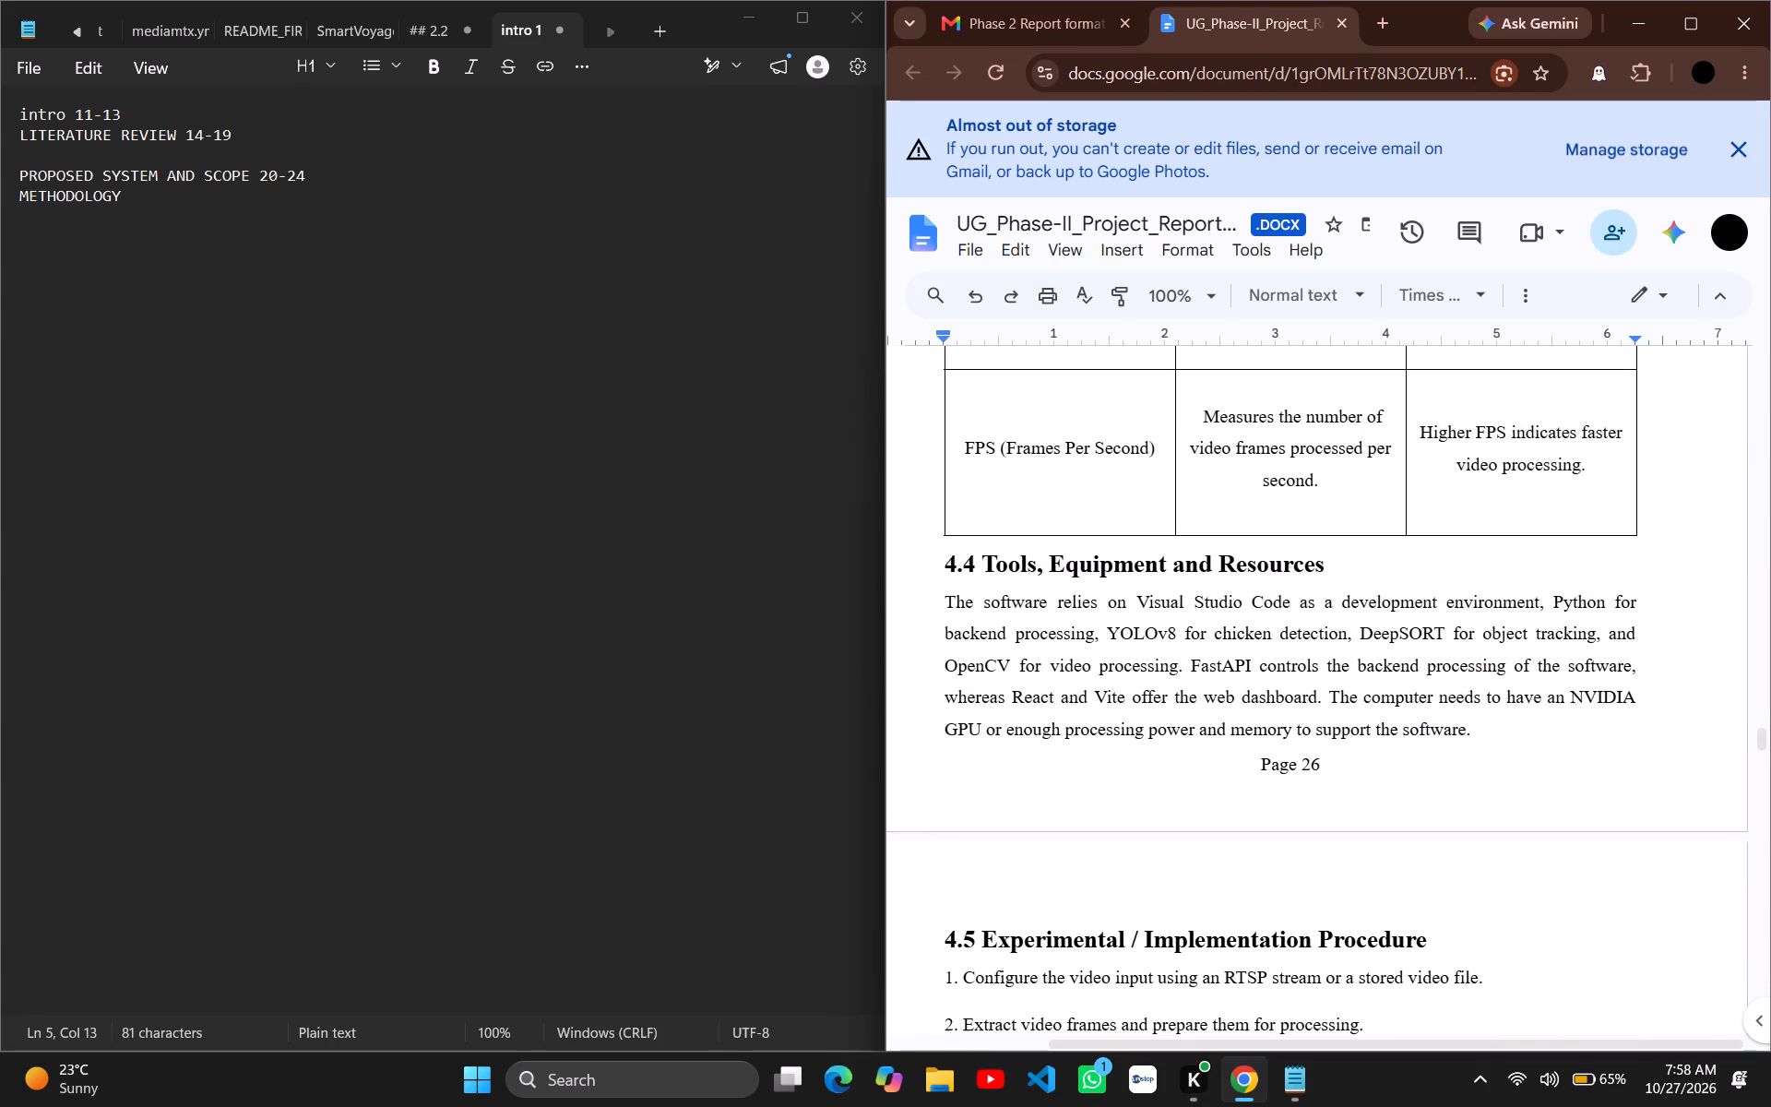
pyautogui.scroll(-4, 1238, 661)
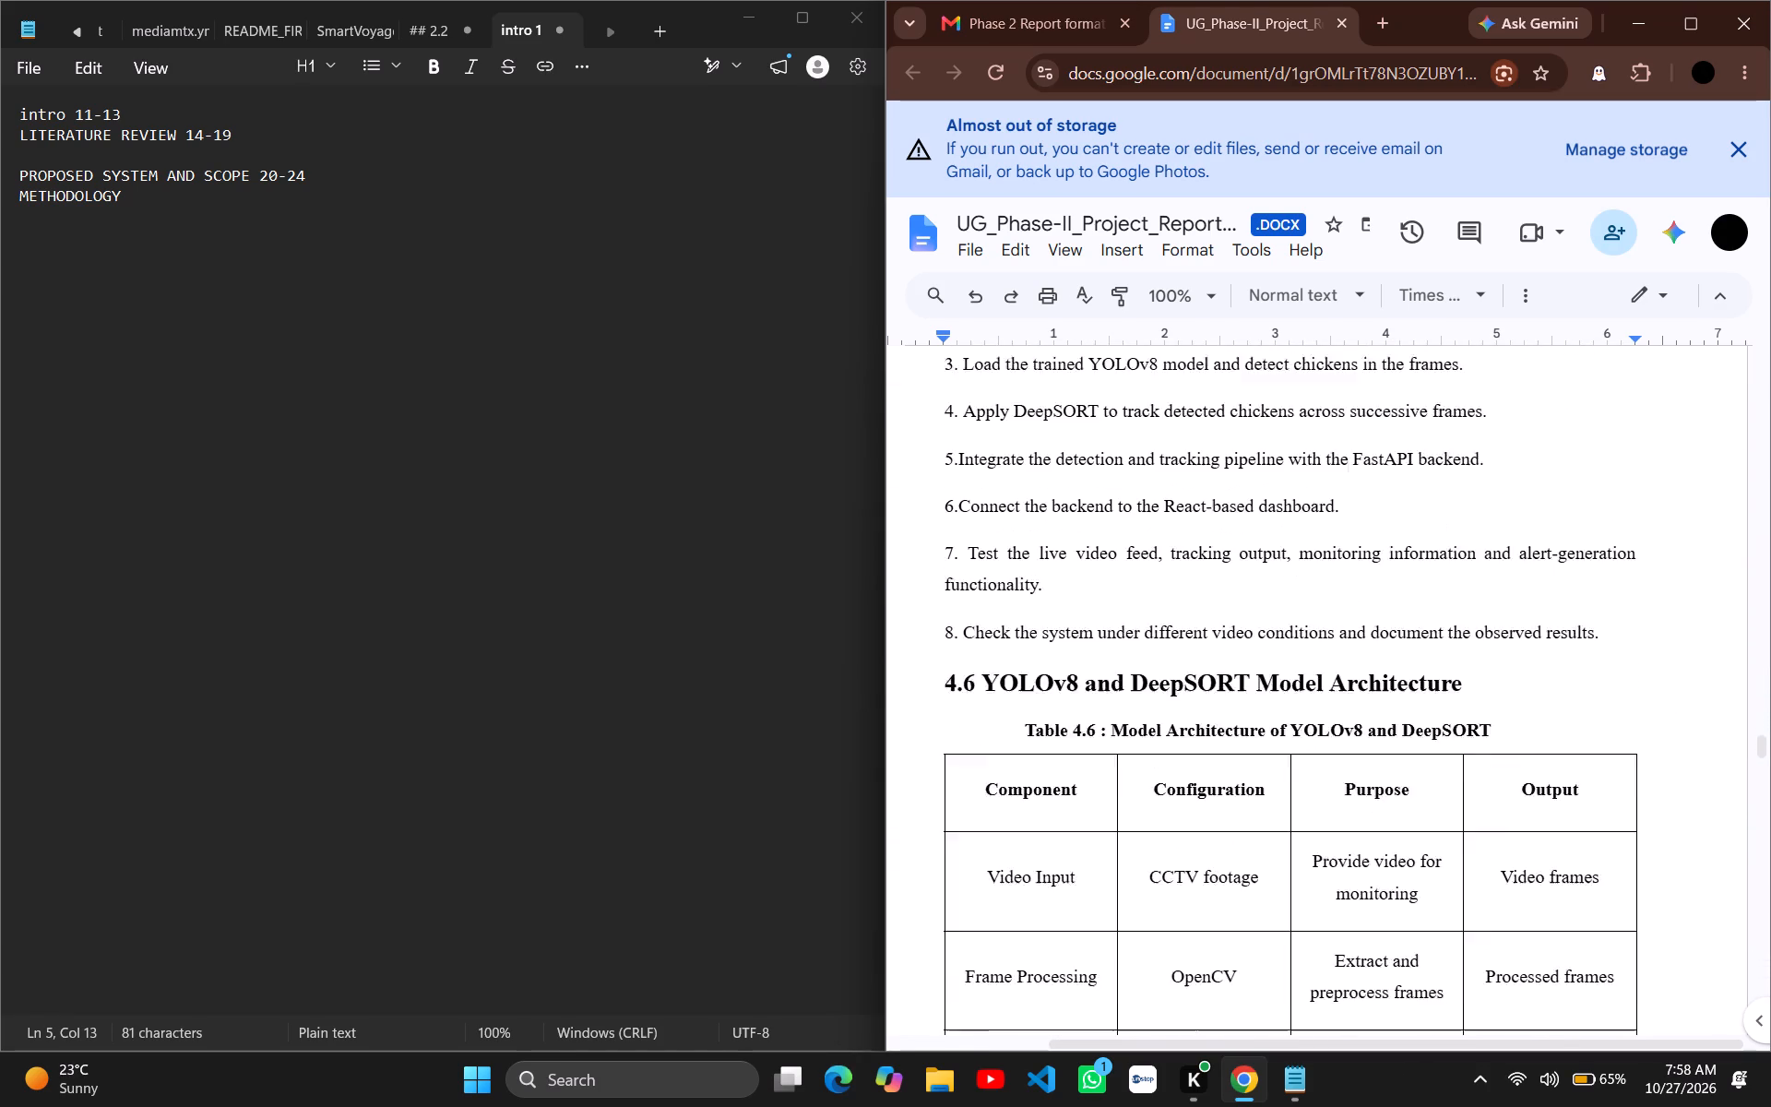
pyautogui.scroll(-4, 1238, 661)
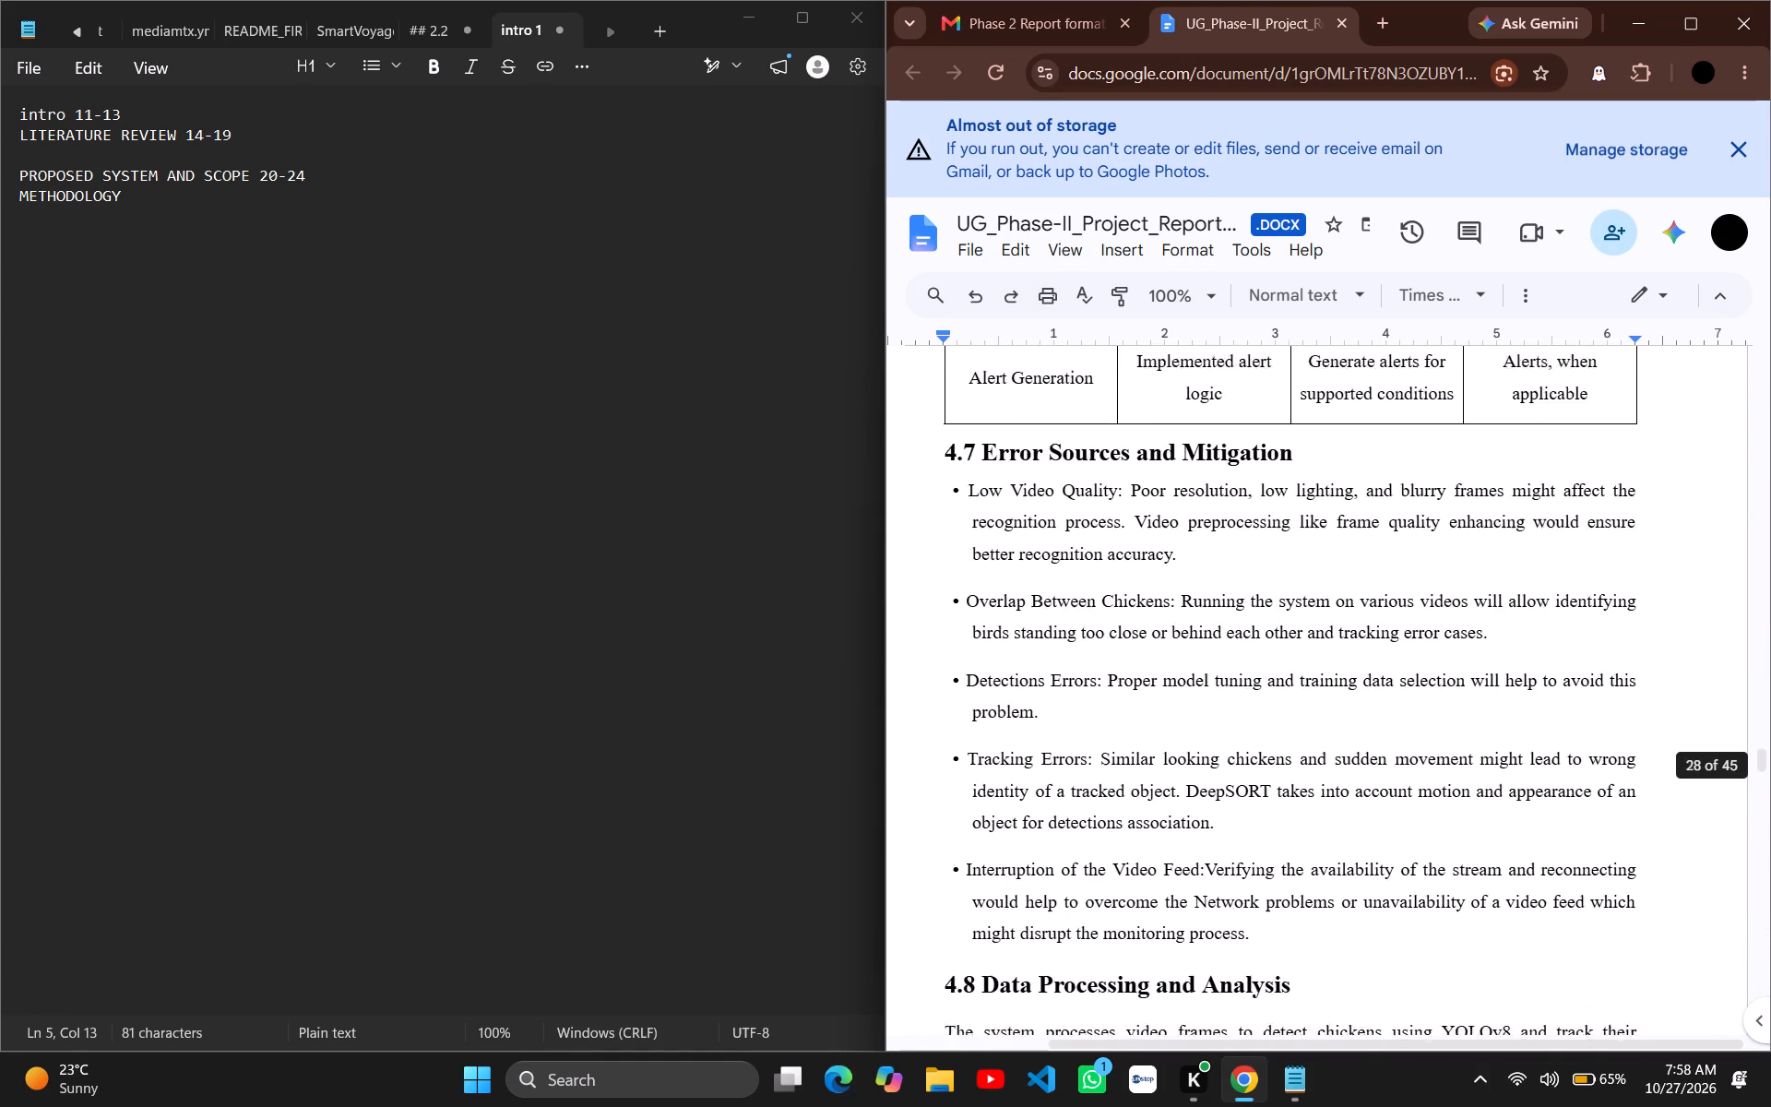
pyautogui.scroll(-2, 1238, 661)
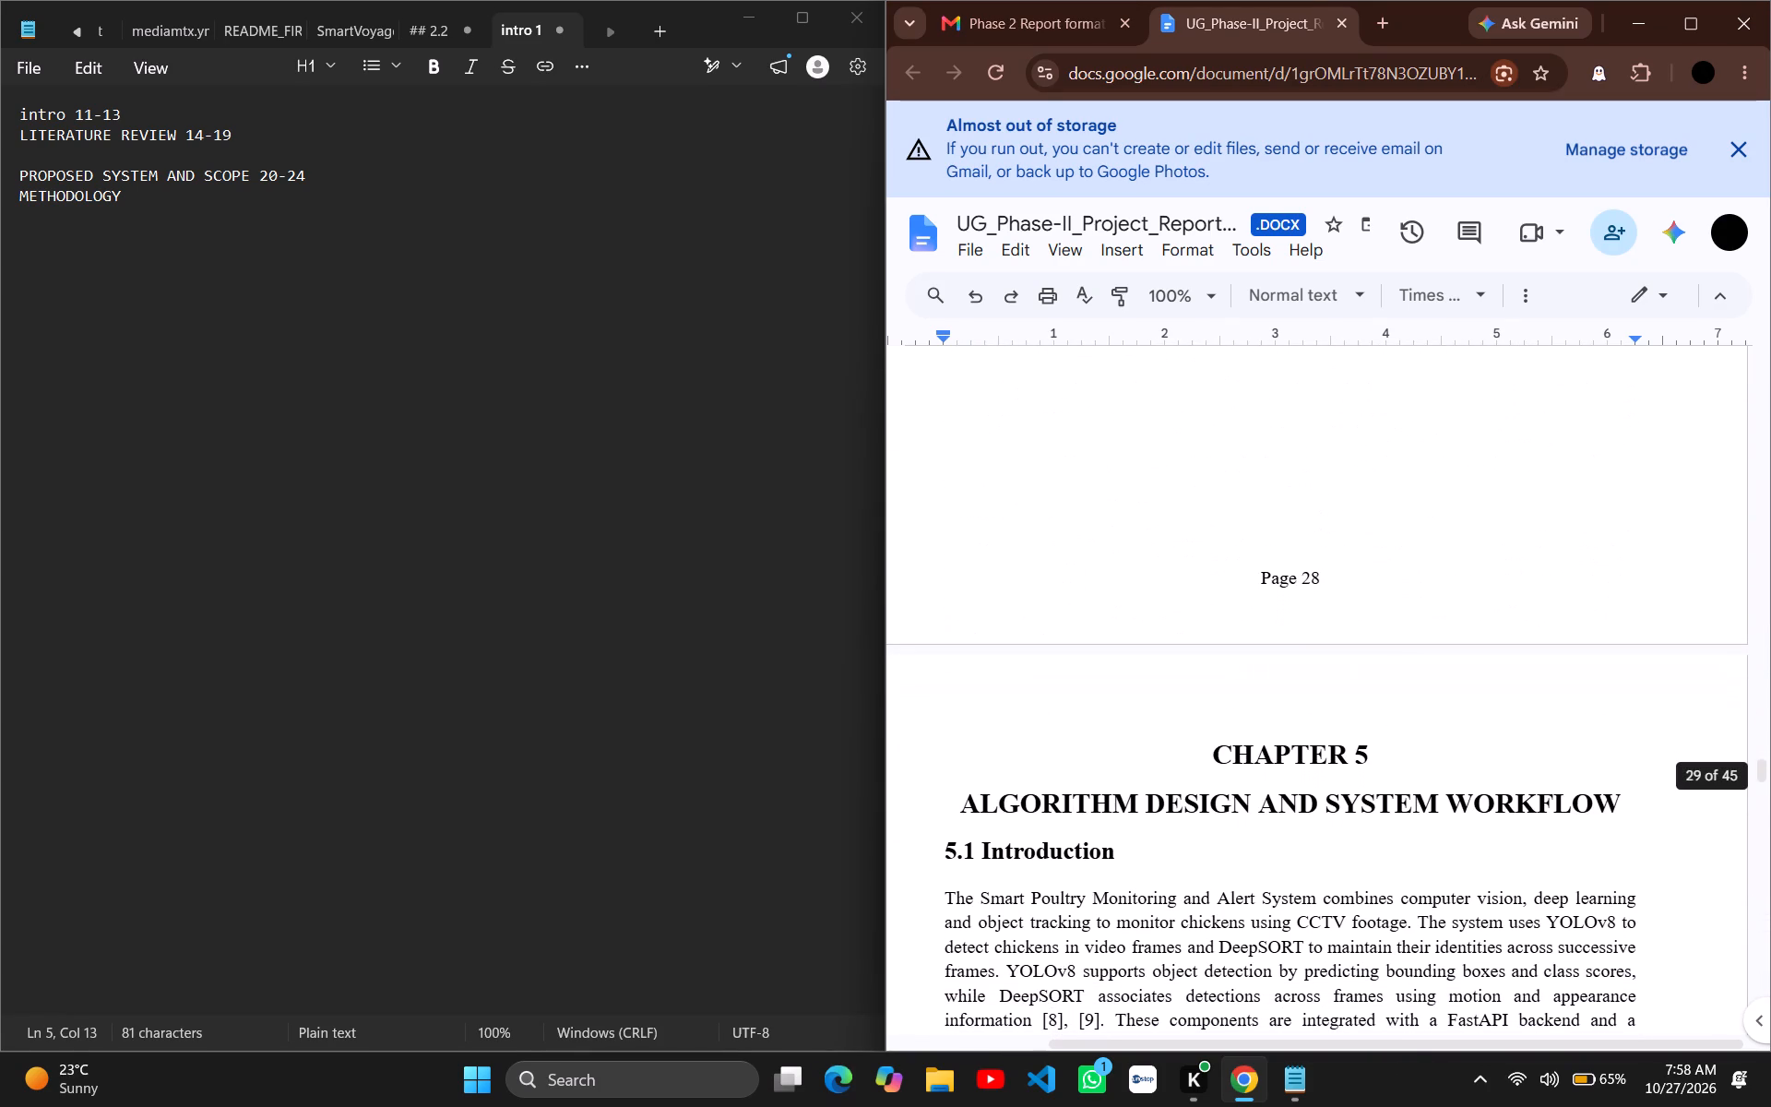
pyautogui.click(183, 202)
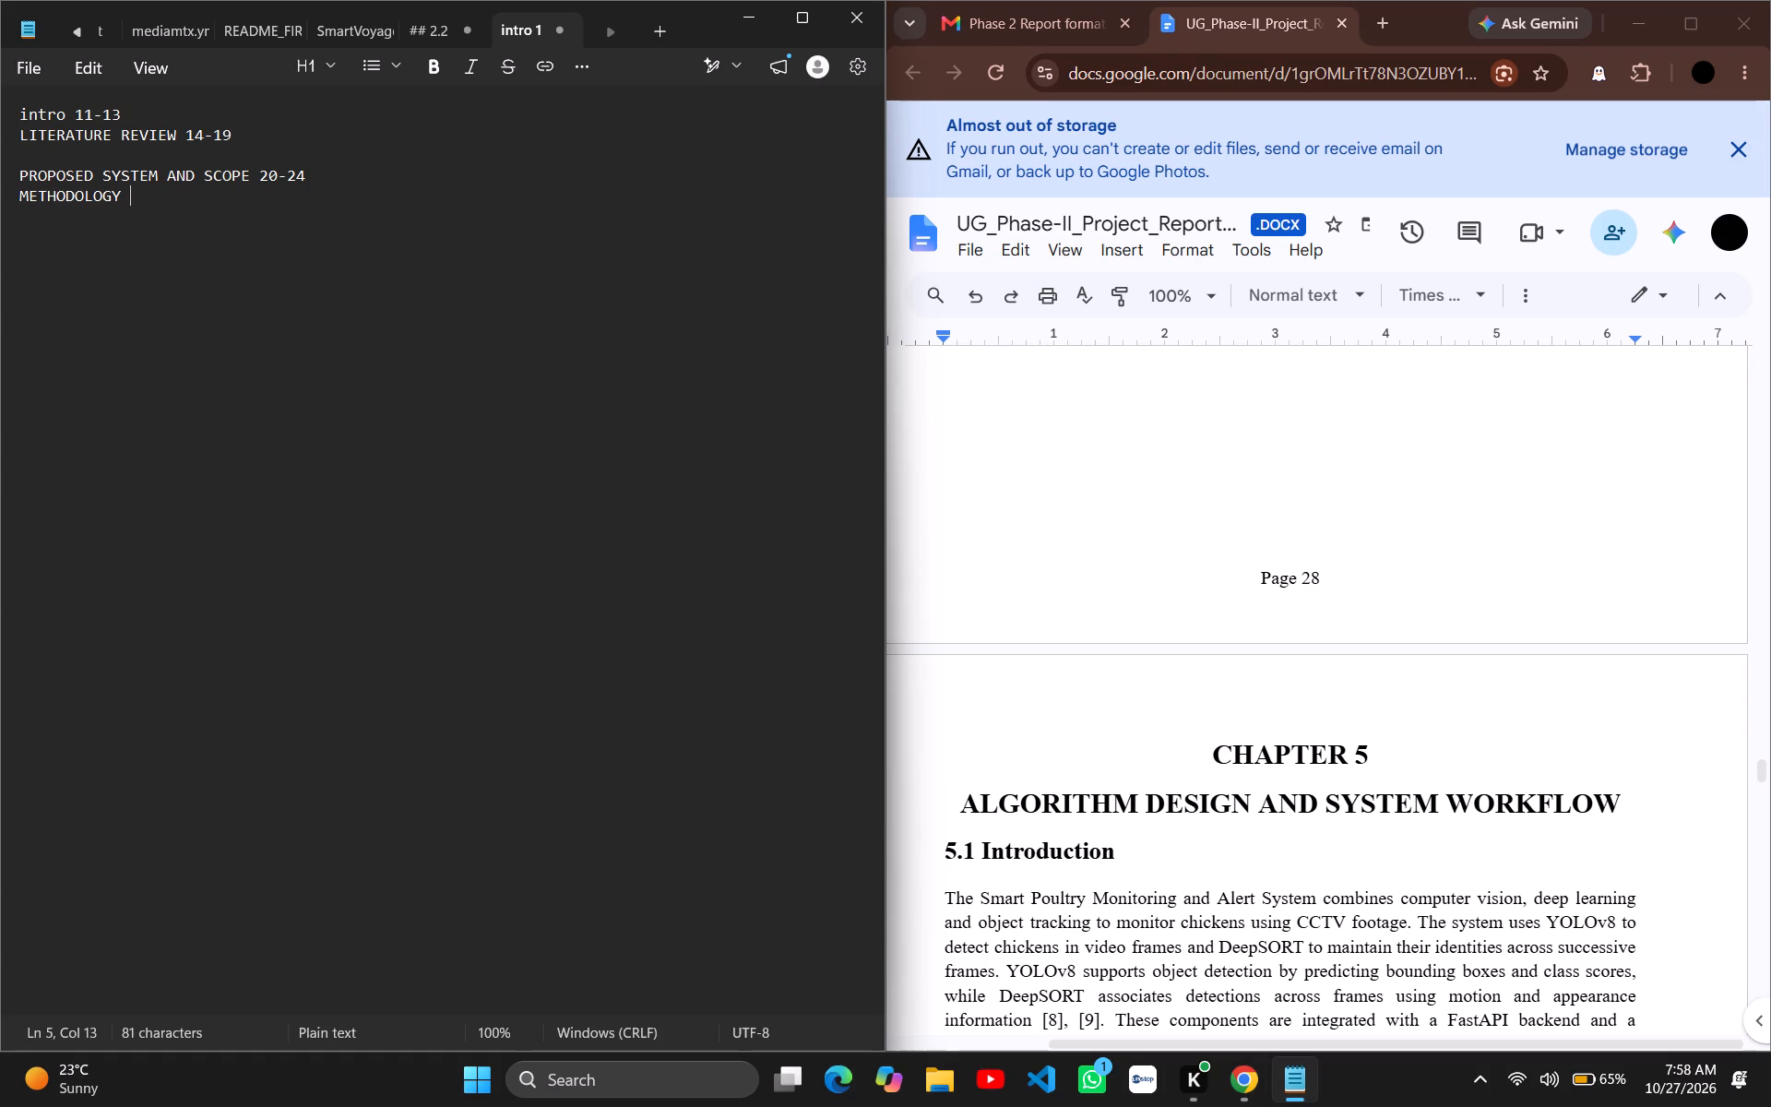
pyautogui.write('25-28')
# Copy the Chapter 5 heading ALGORITHM DESIGN AND SYSTEM WORKFLOW from the report onto a new line of the note below METHODOLOGY.
pyautogui.scroll(-2, 1050, 727)
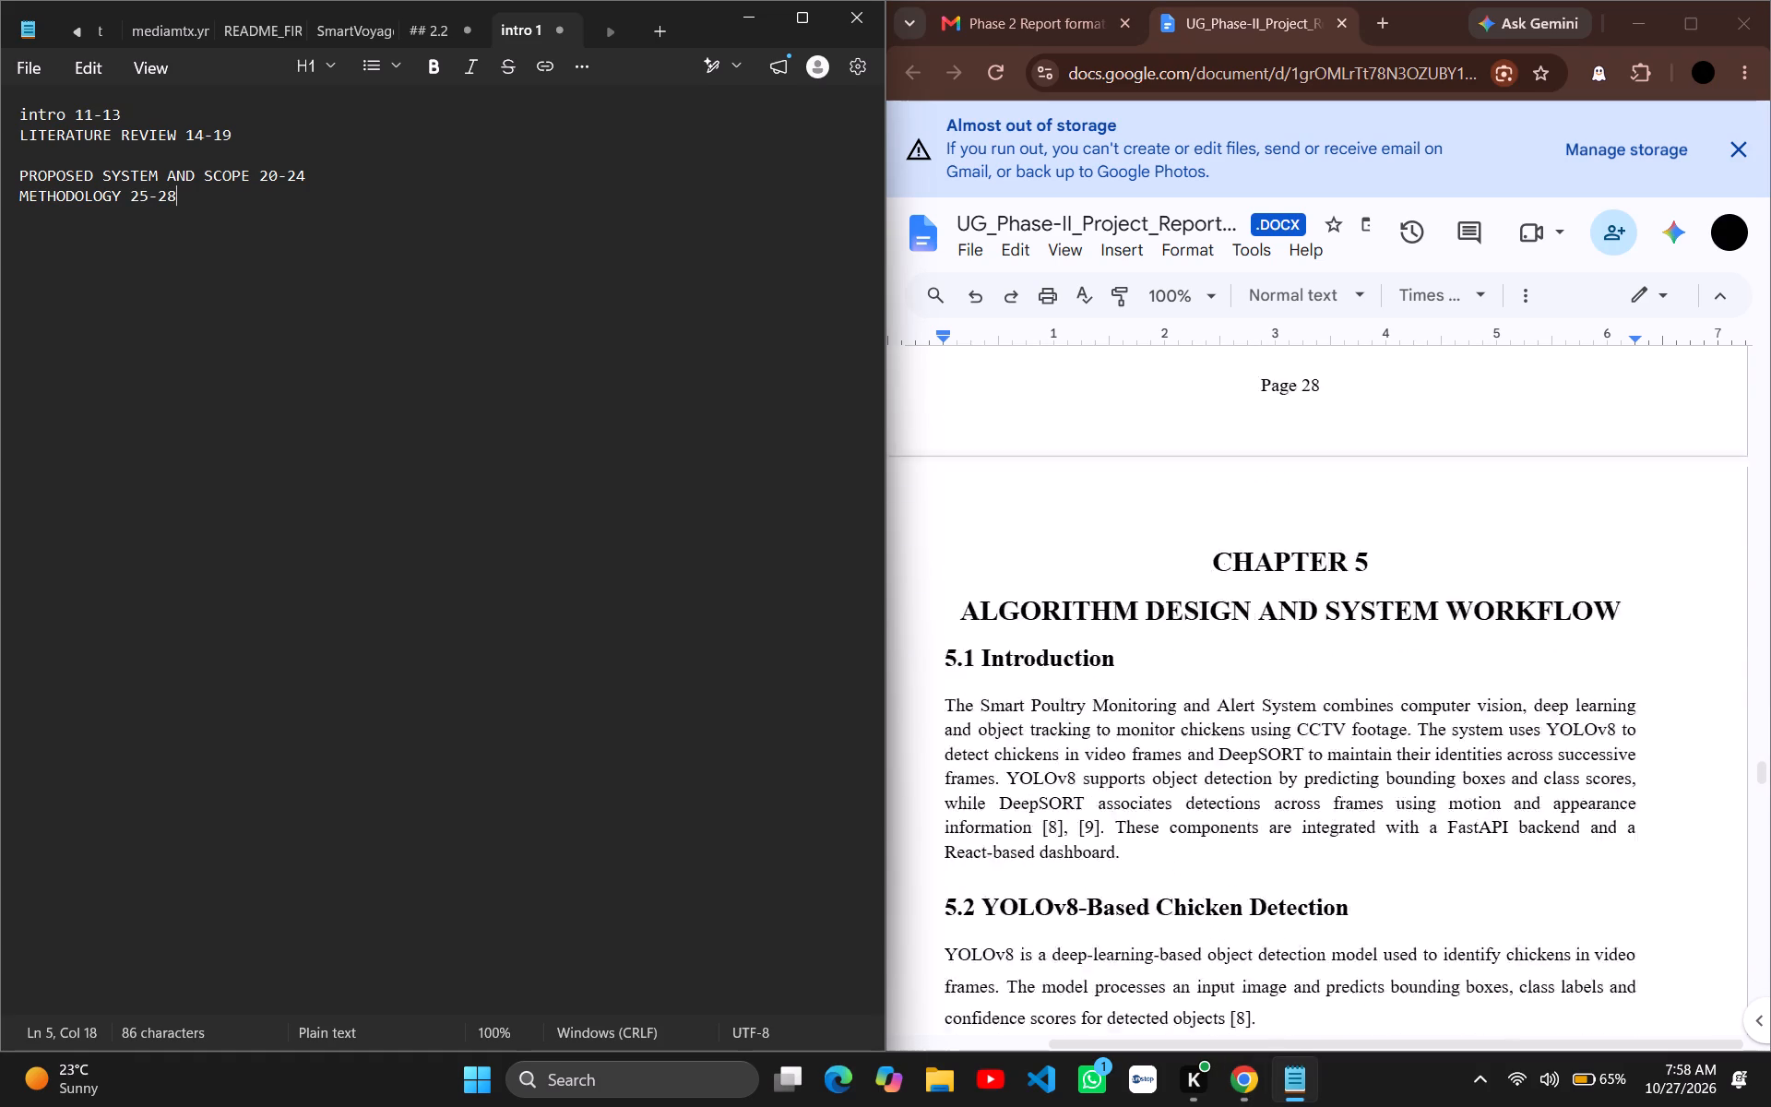
pyautogui.scroll(-2, 1050, 727)
pyautogui.scroll(1, 1050, 727)
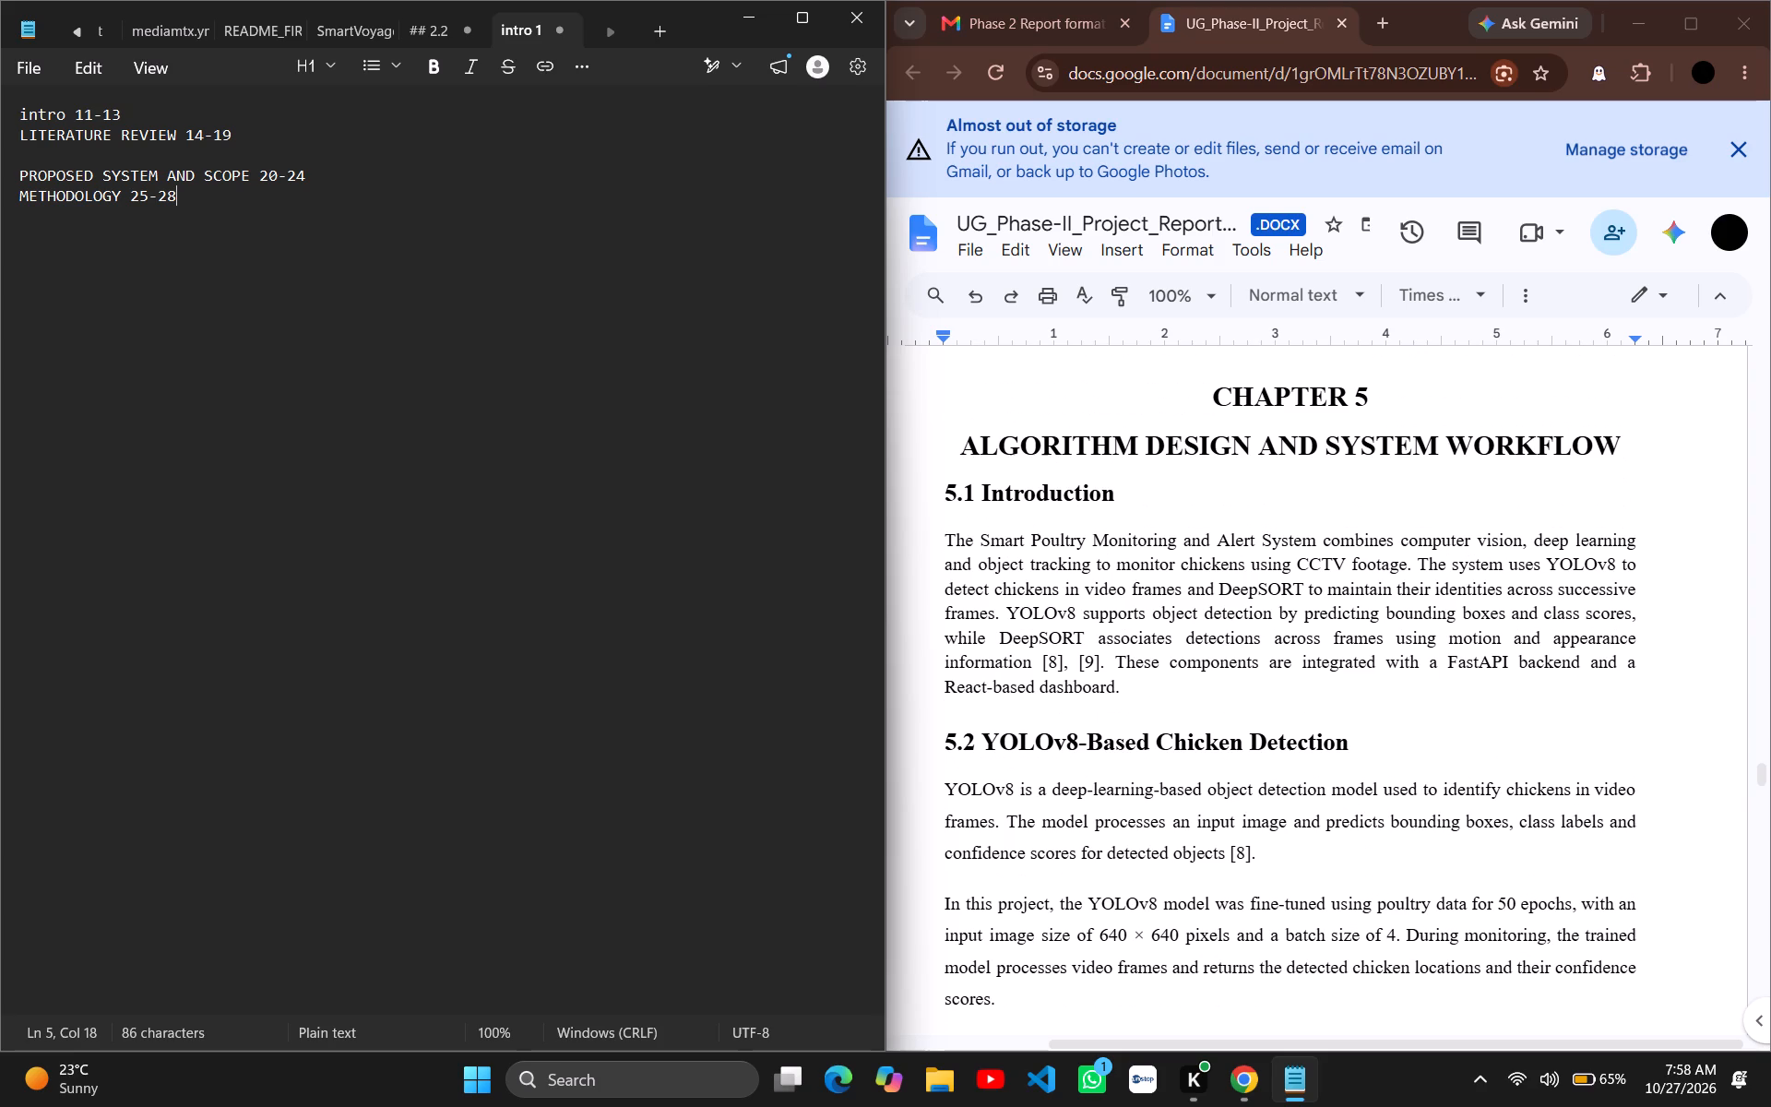
pyautogui.press('Return')
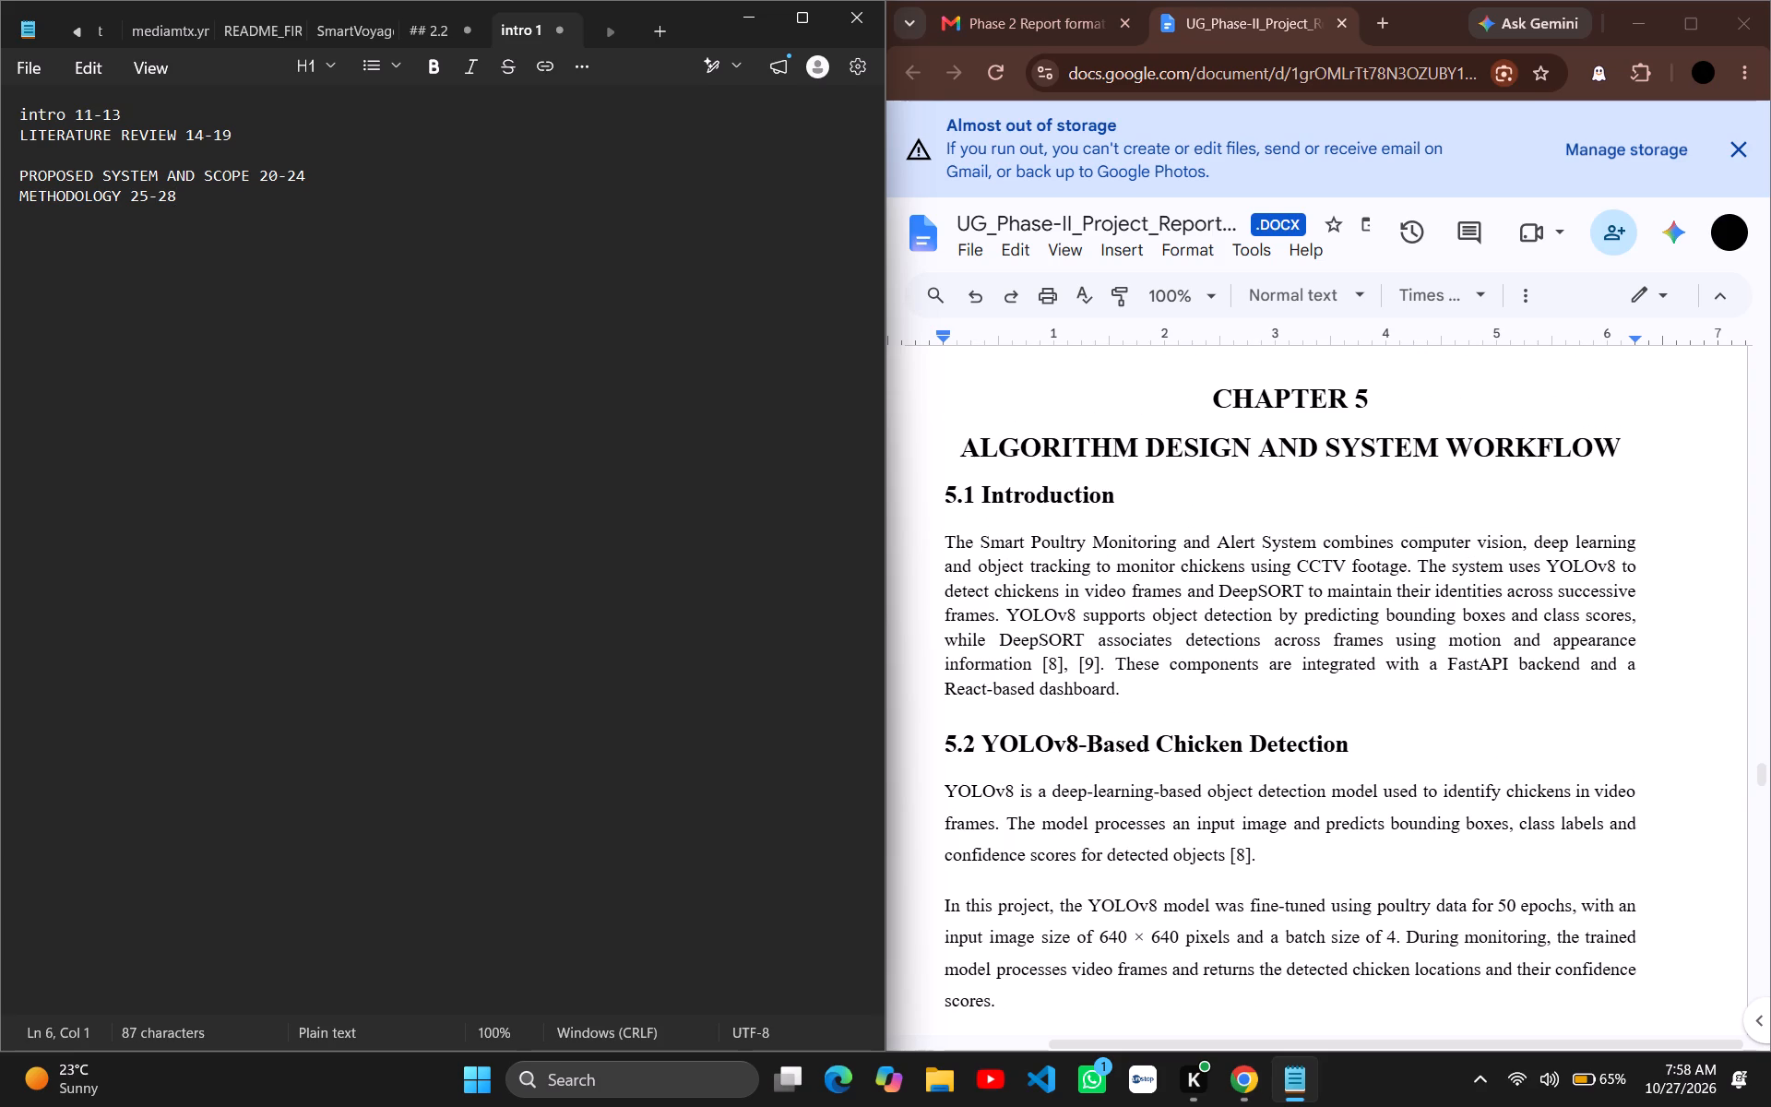
pyautogui.moveTo(963, 441); pyautogui.dragTo(1392, 485)
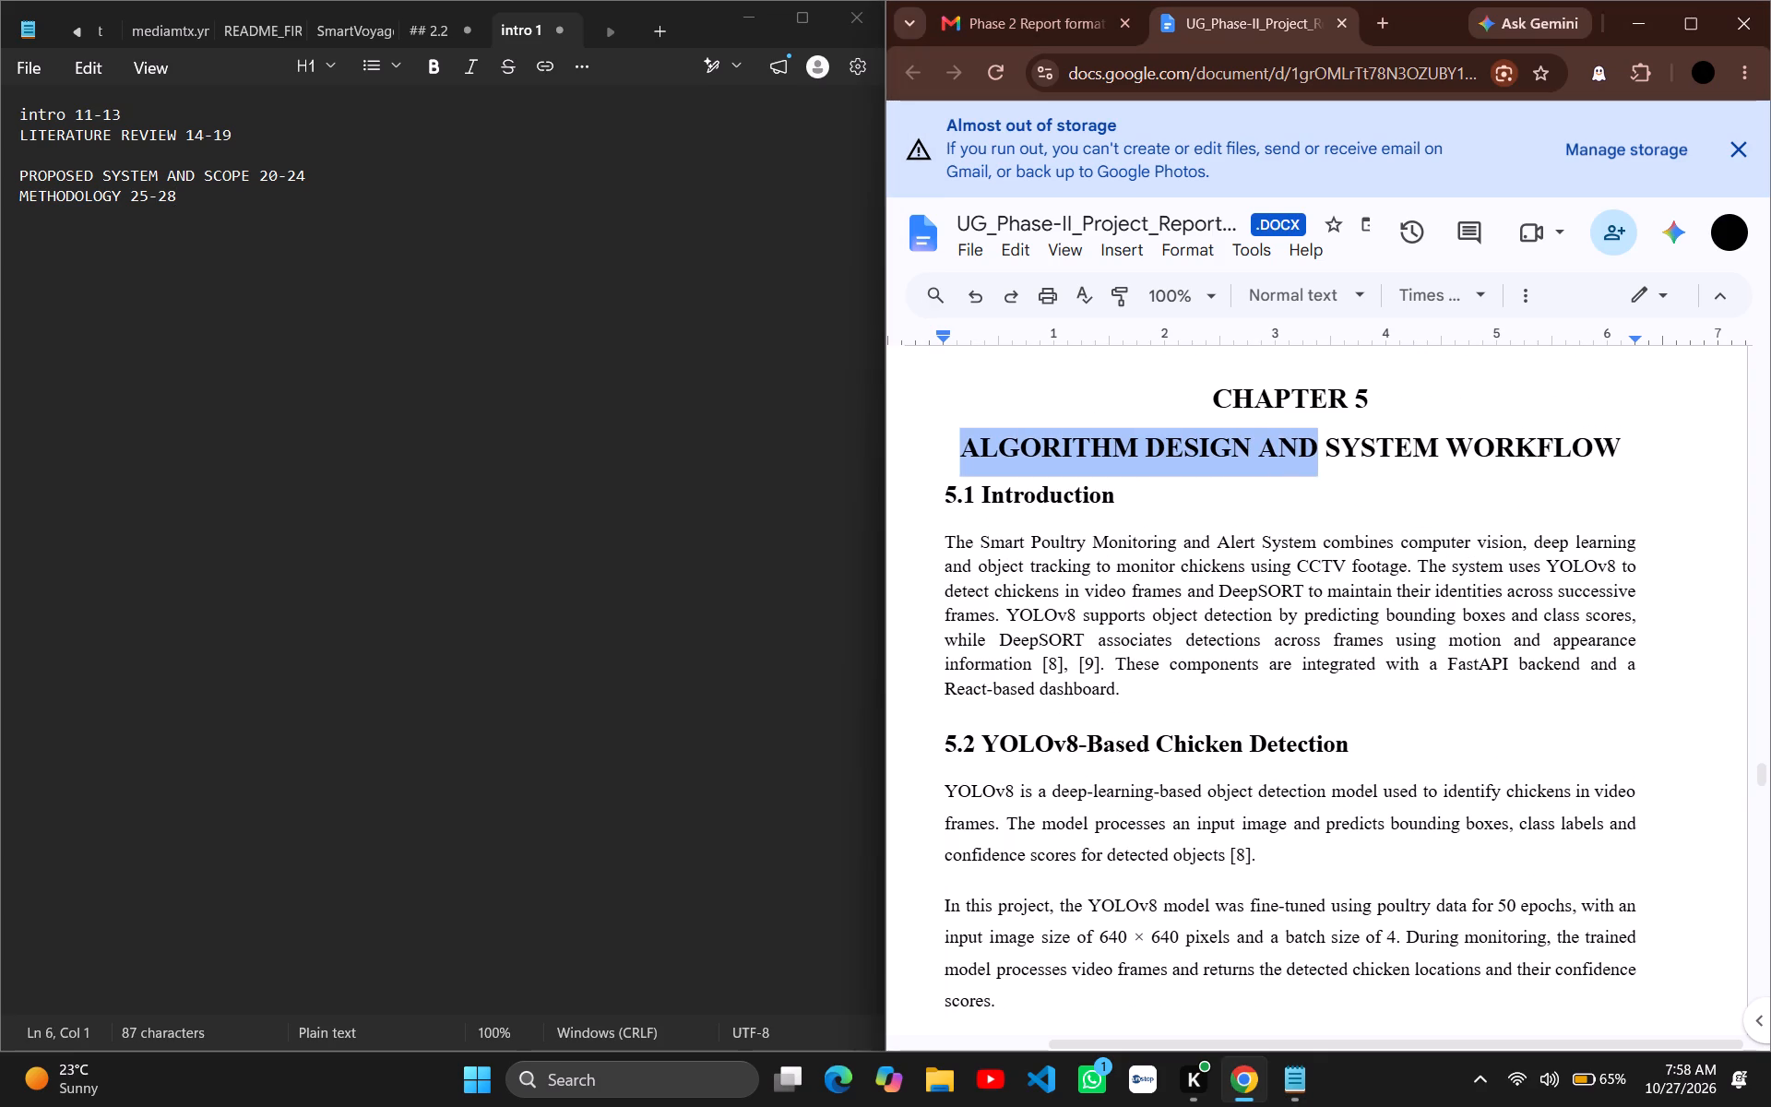
pyautogui.moveTo(1392, 485); pyautogui.dragTo(1613, 445)
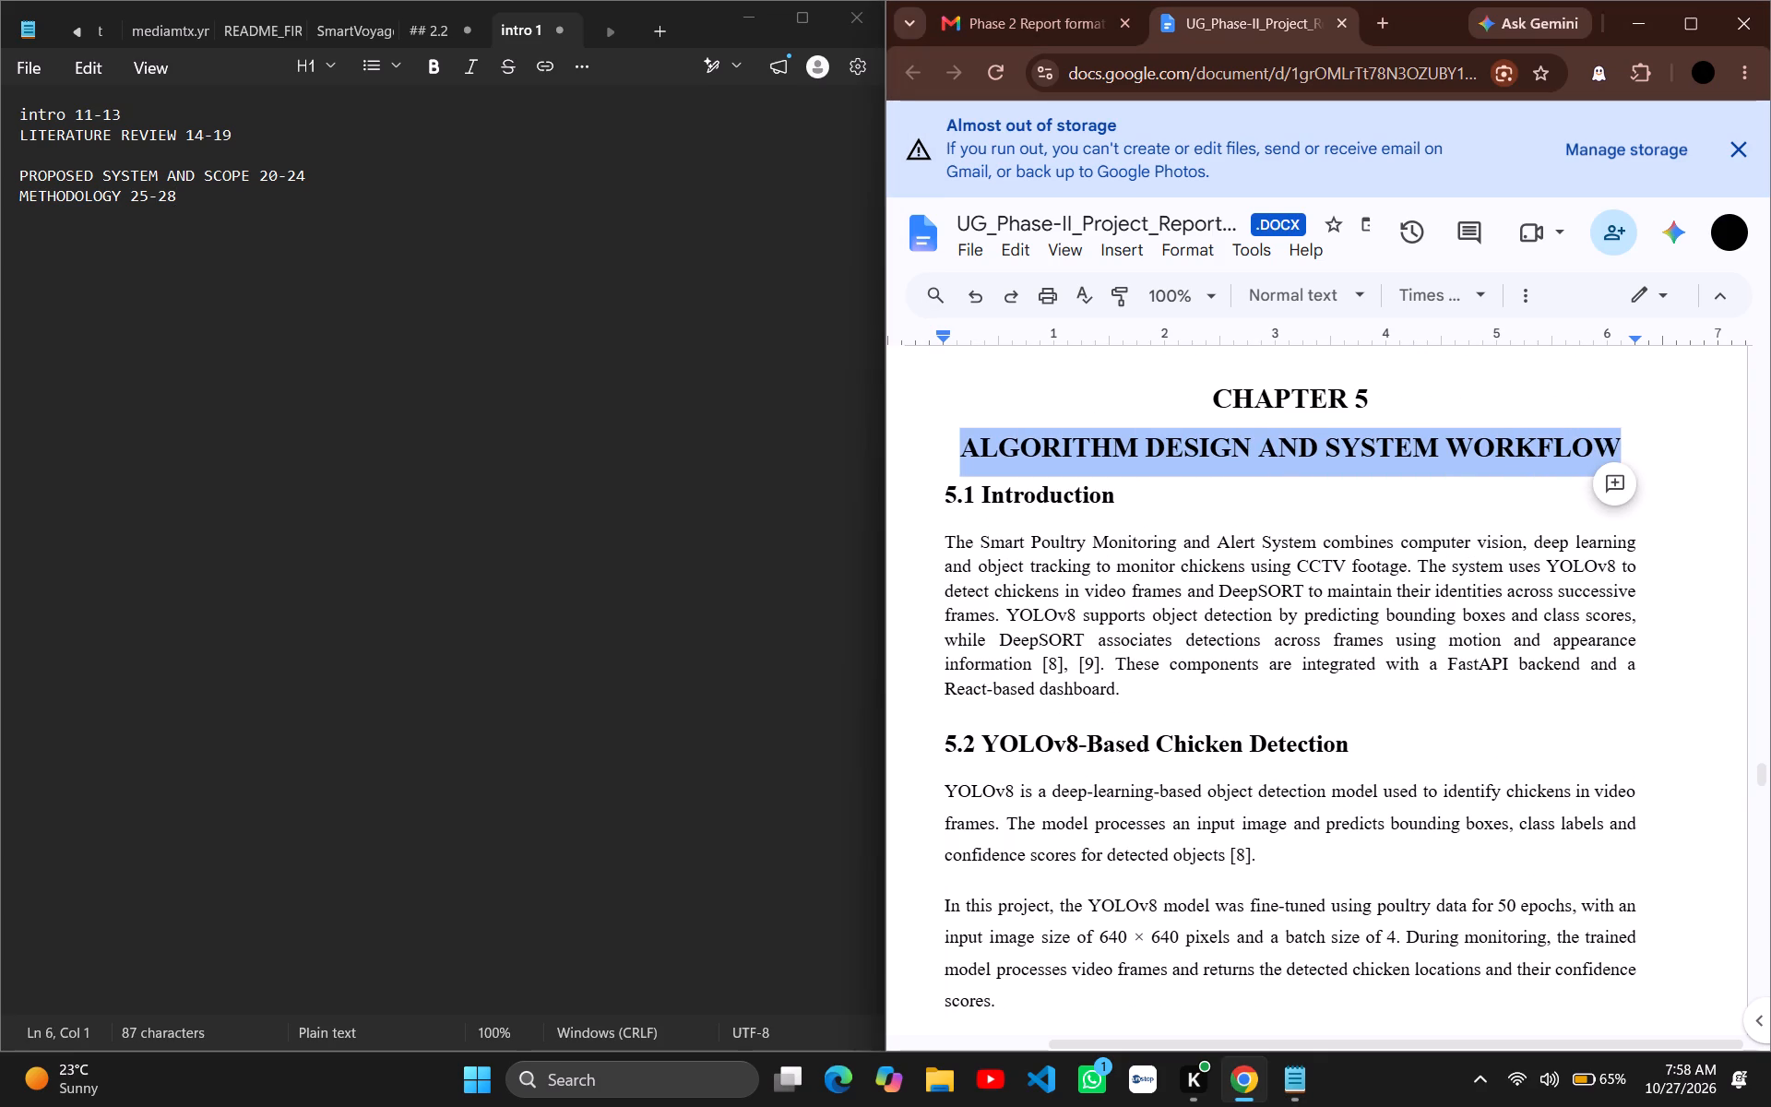
pyautogui.hotkey('ctrl', 'c')
pyautogui.click(28, 214)
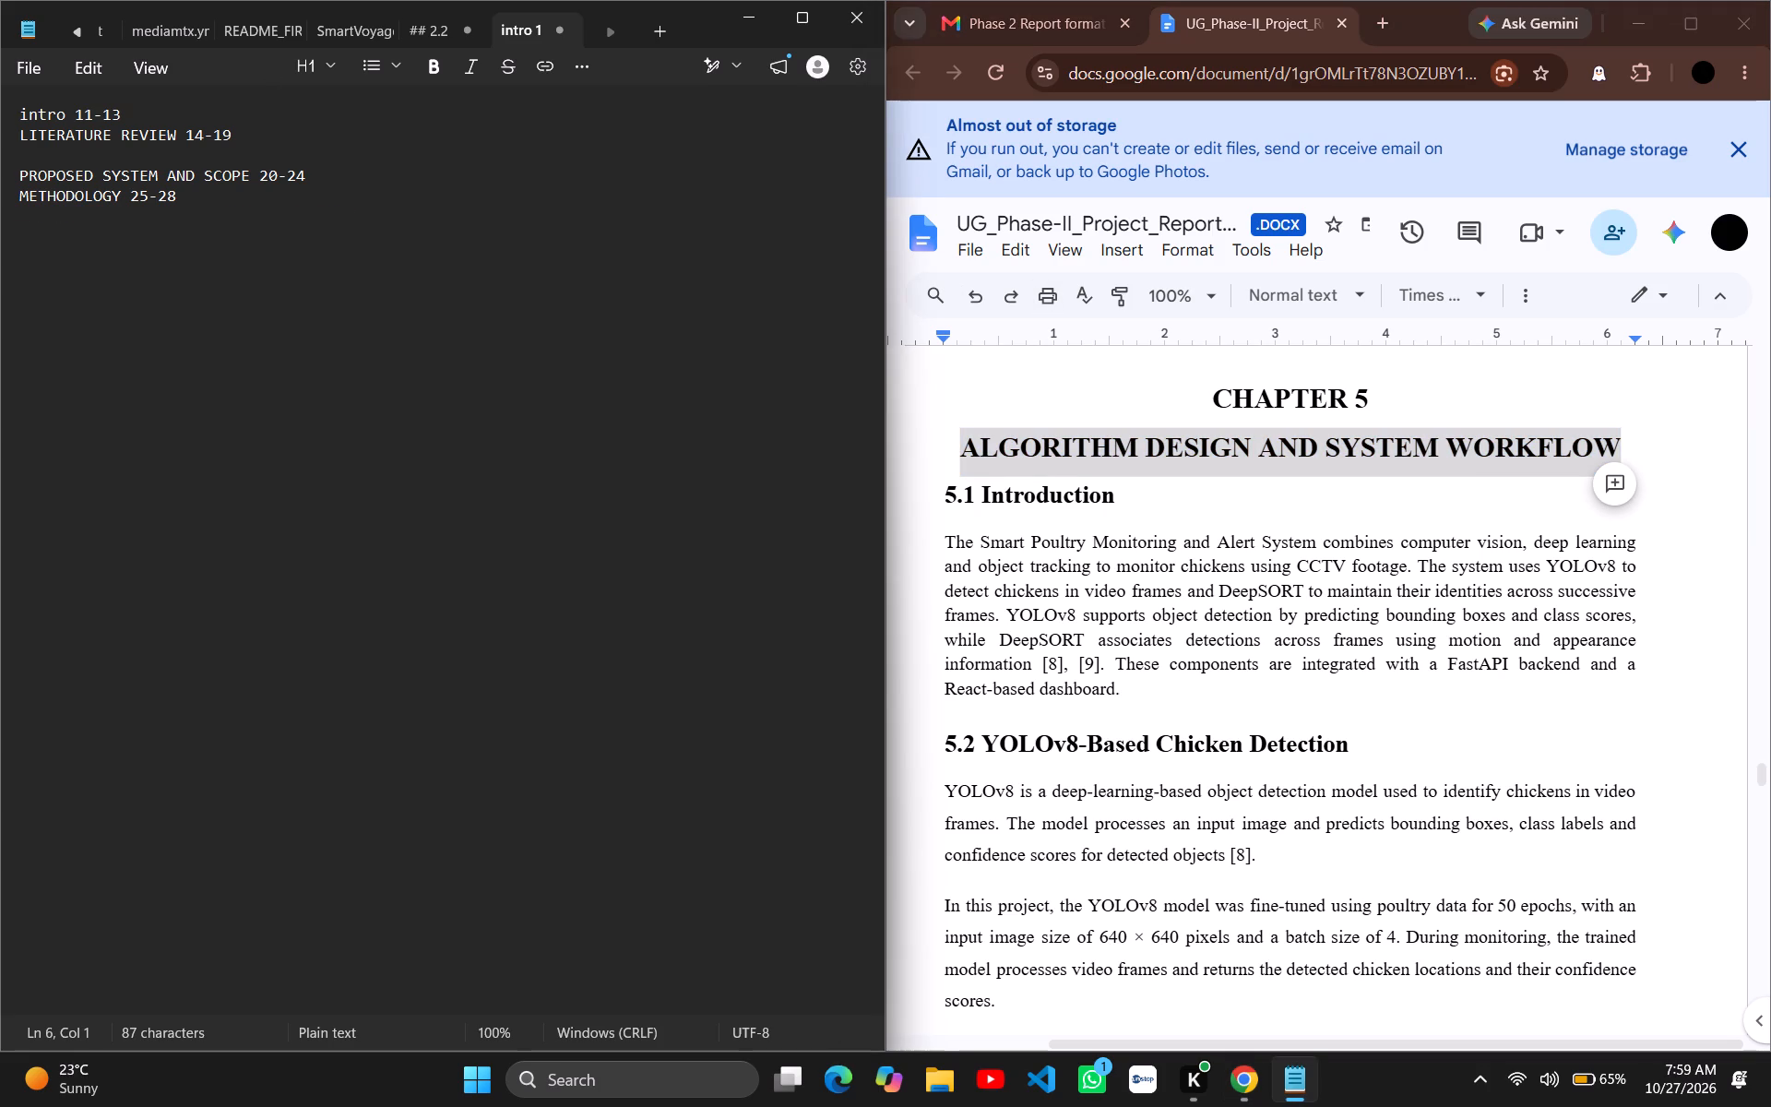
pyautogui.hotkey('ctrl', 'v')
# Find Chapter 5's first and last pages in the report and append the page range 29-31 to the ALGORITHM DESIGN AND SYSTEM WORKFLOW line.
pyautogui.press('space')
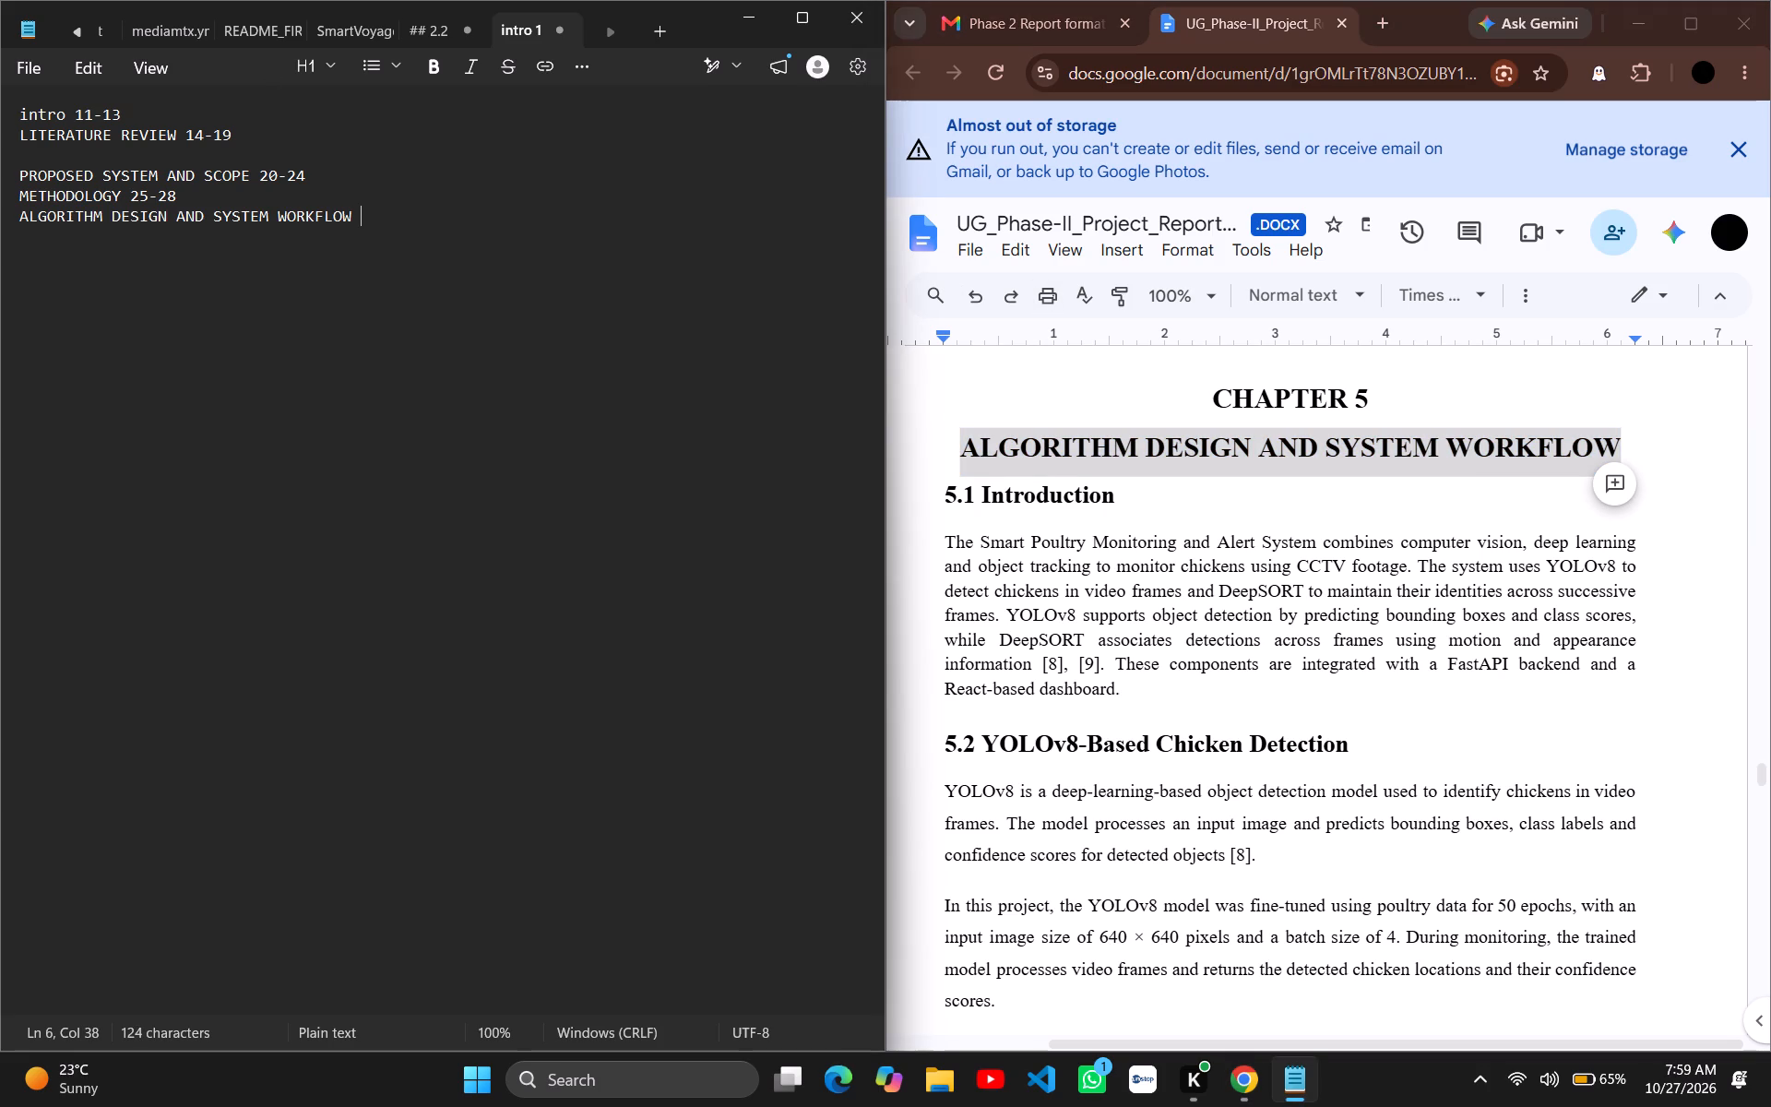
pyautogui.click(1197, 569)
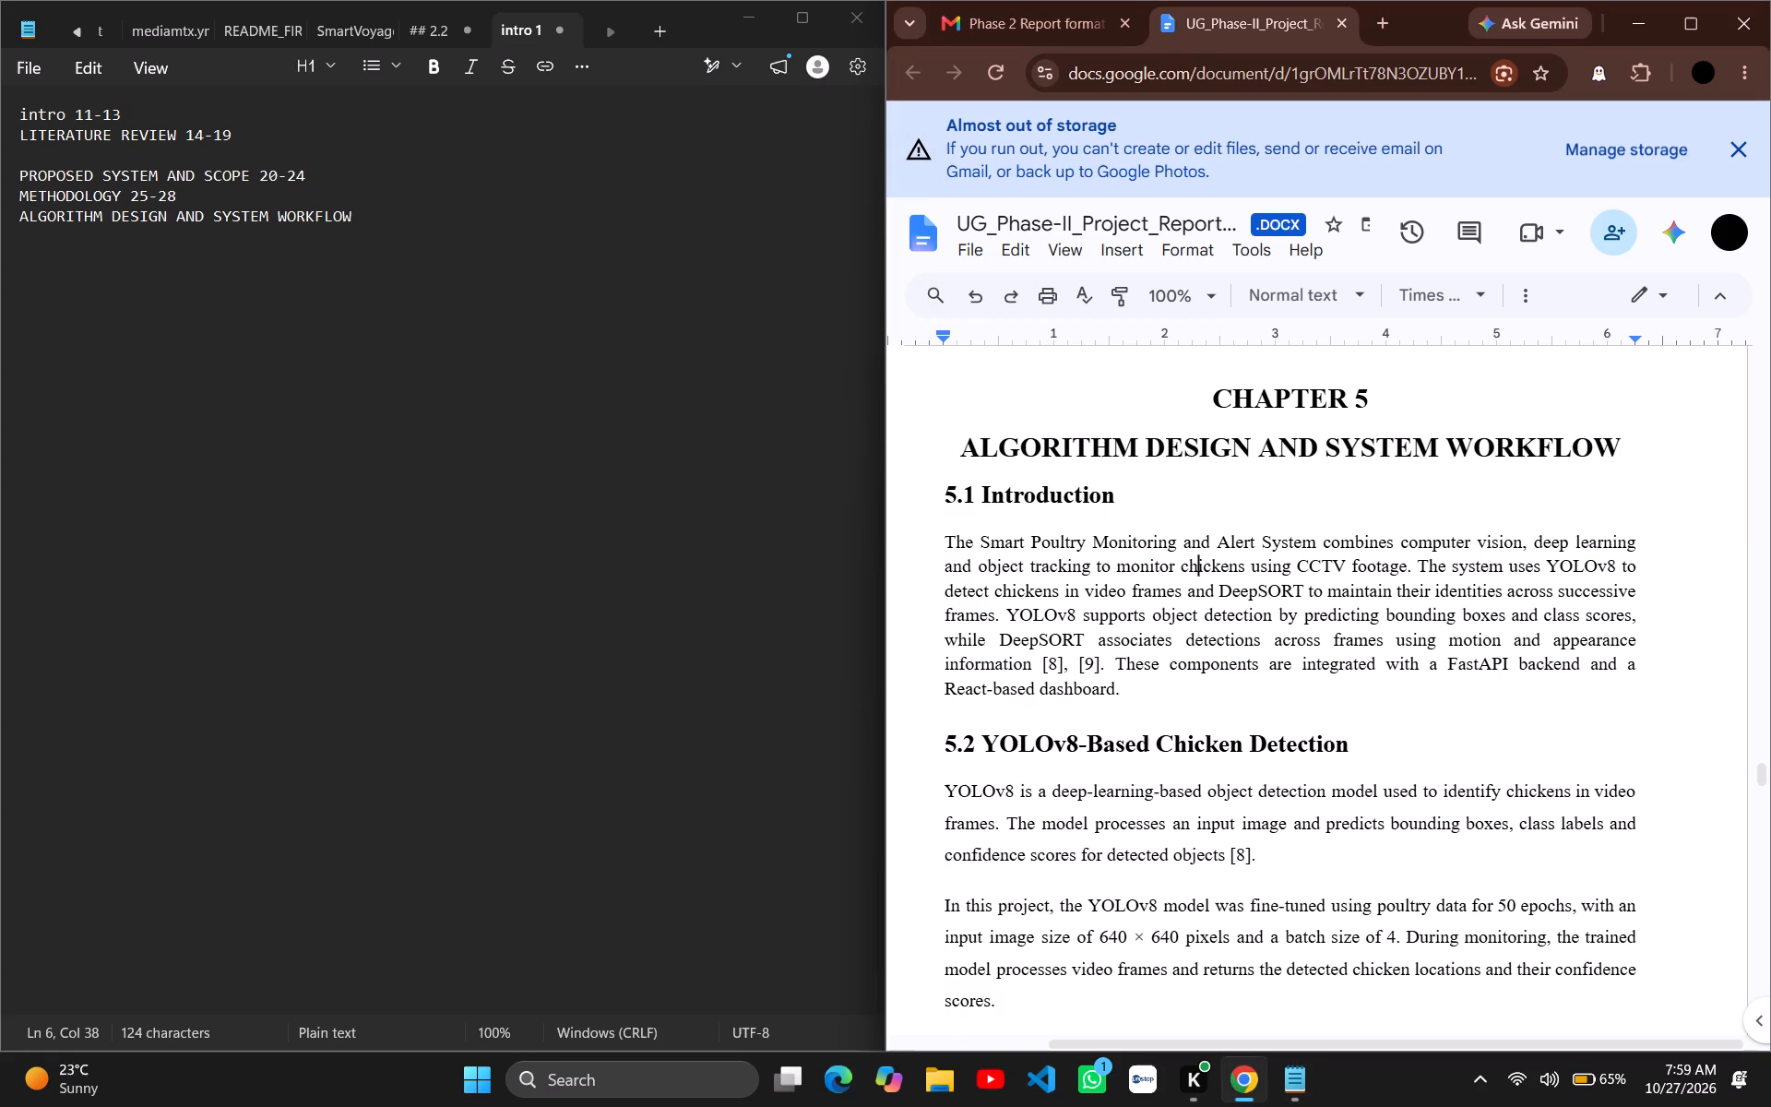
pyautogui.scroll(-2, 1183, 637)
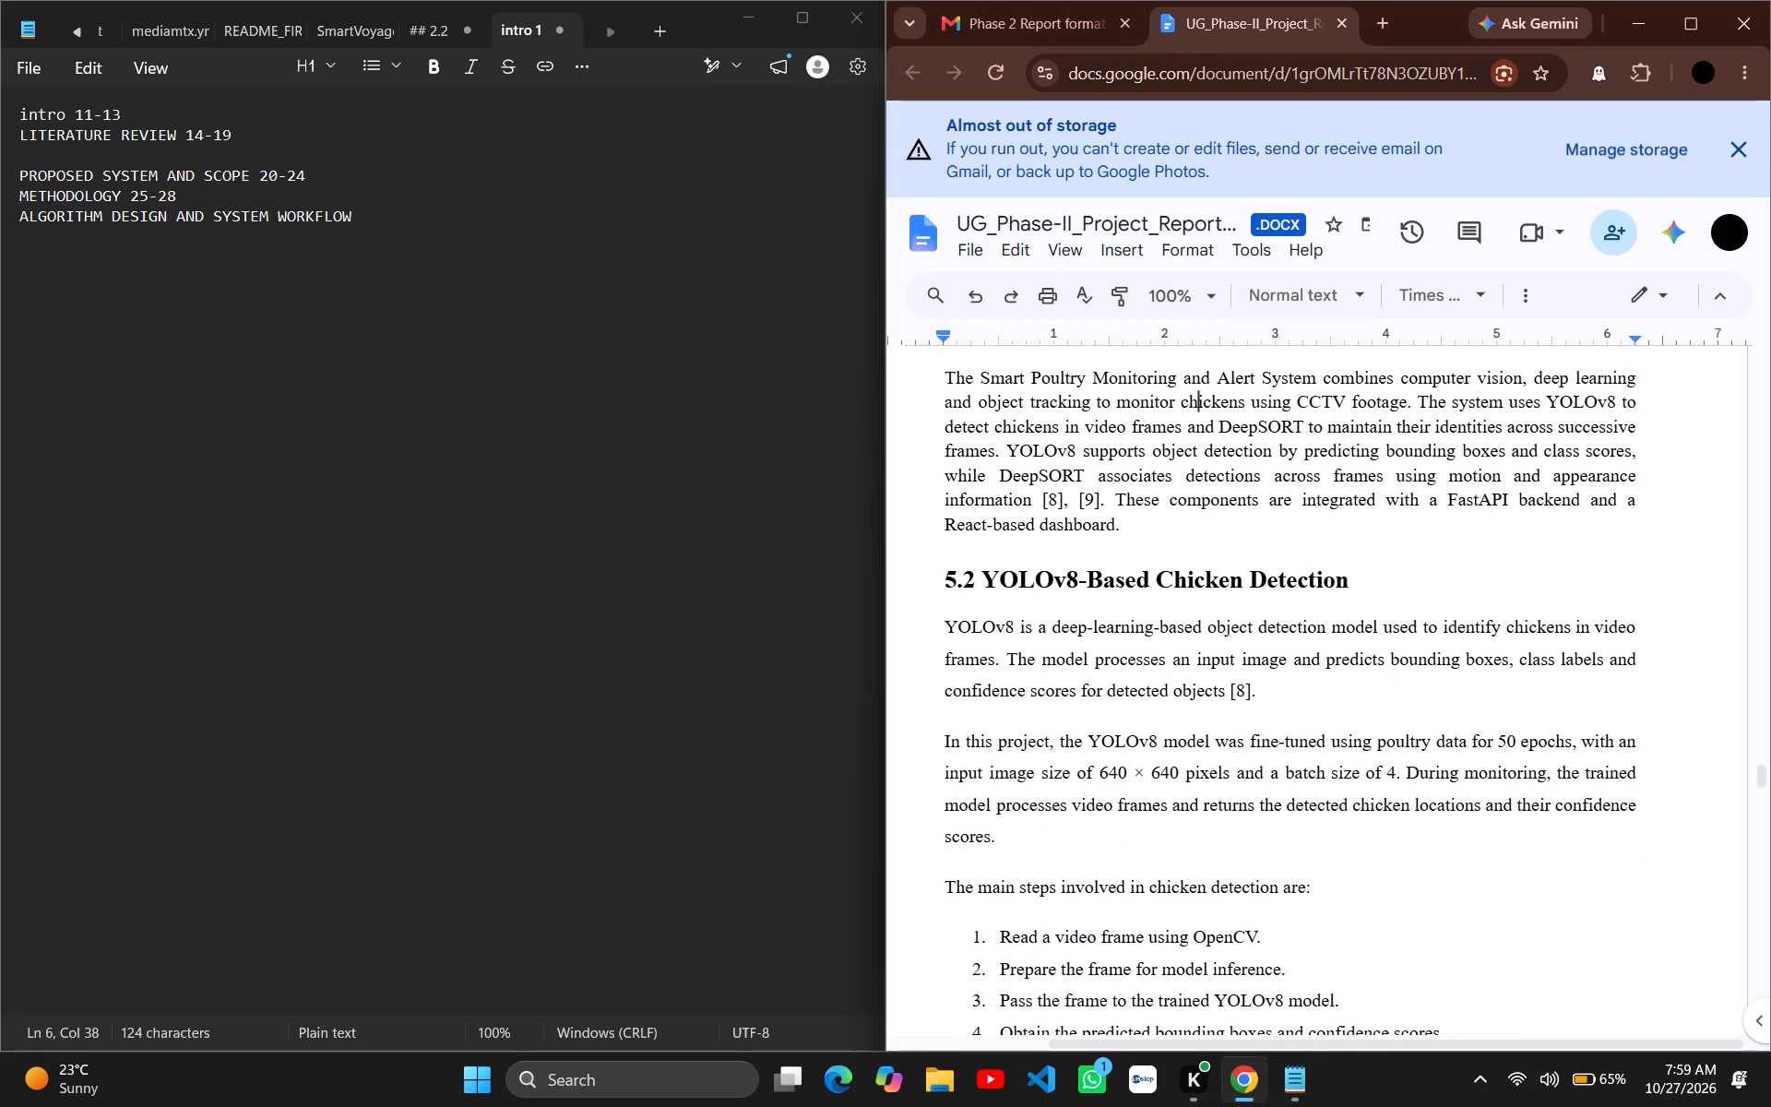
pyautogui.scroll(-4, 1183, 637)
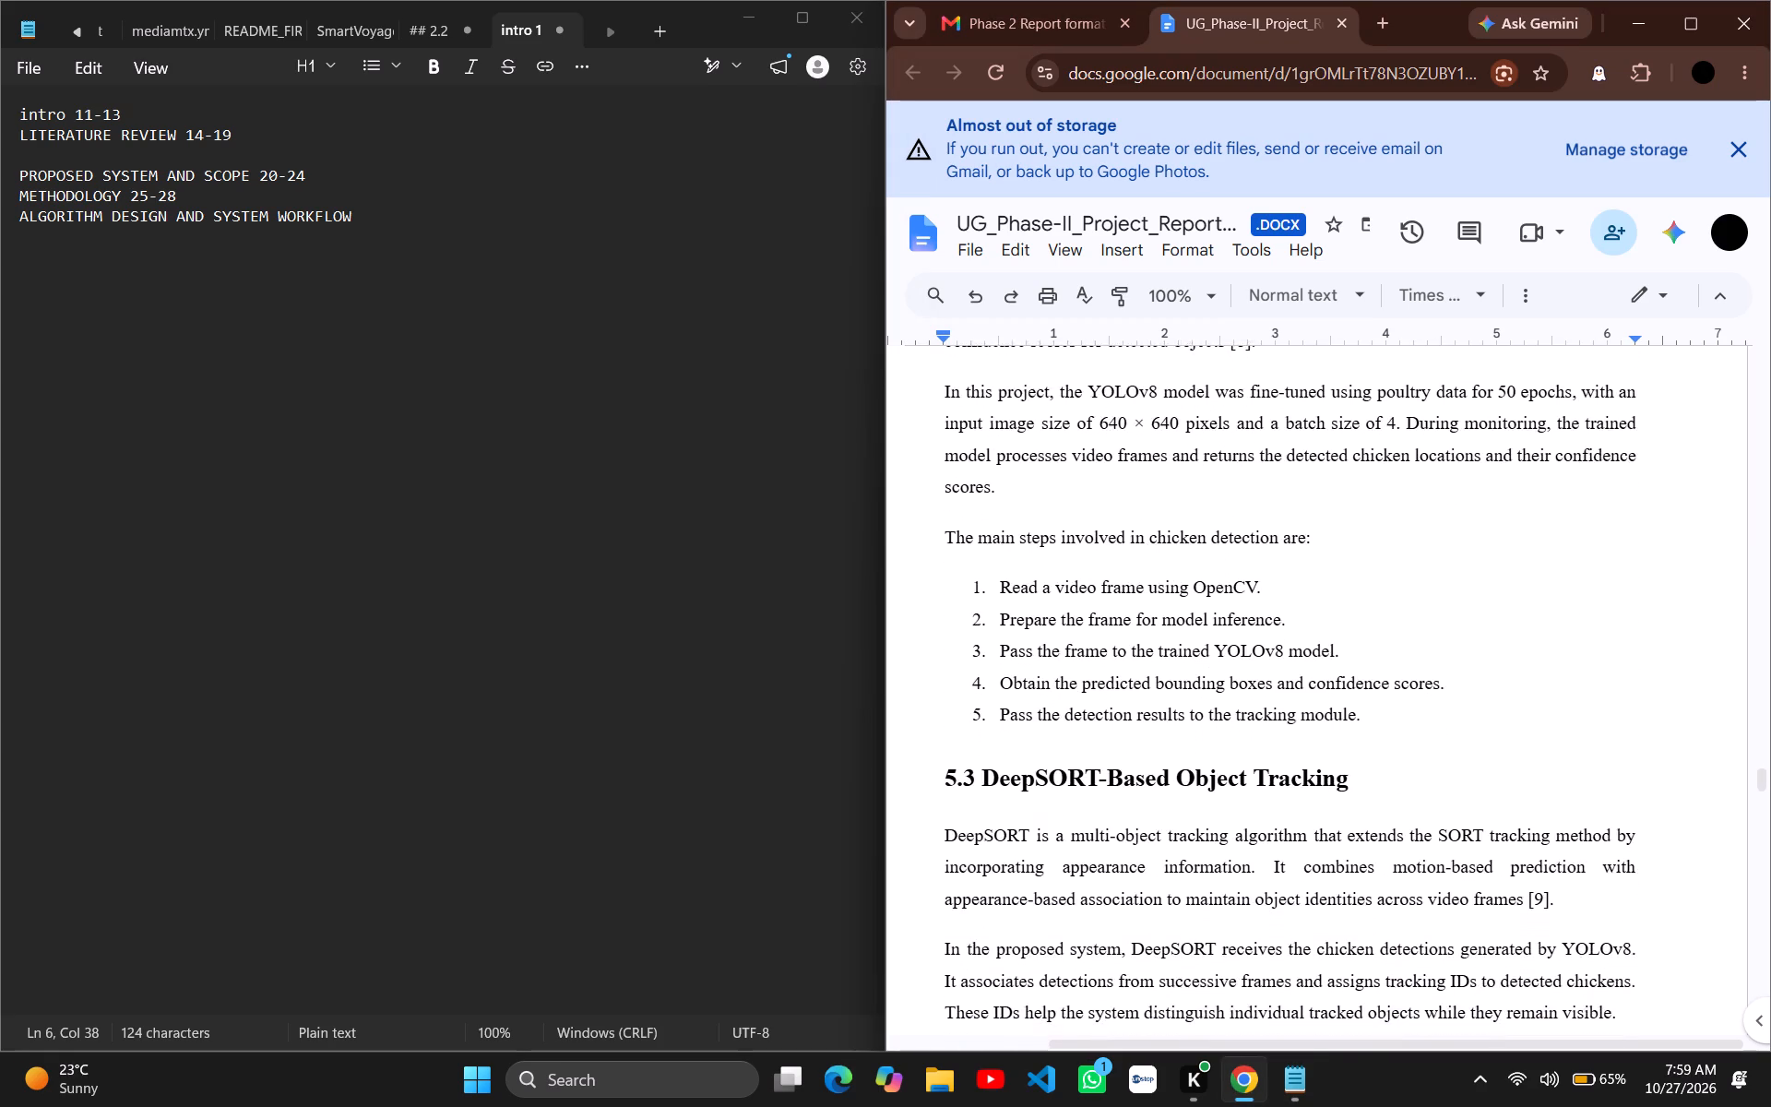
pyautogui.scroll(-4, 1183, 637)
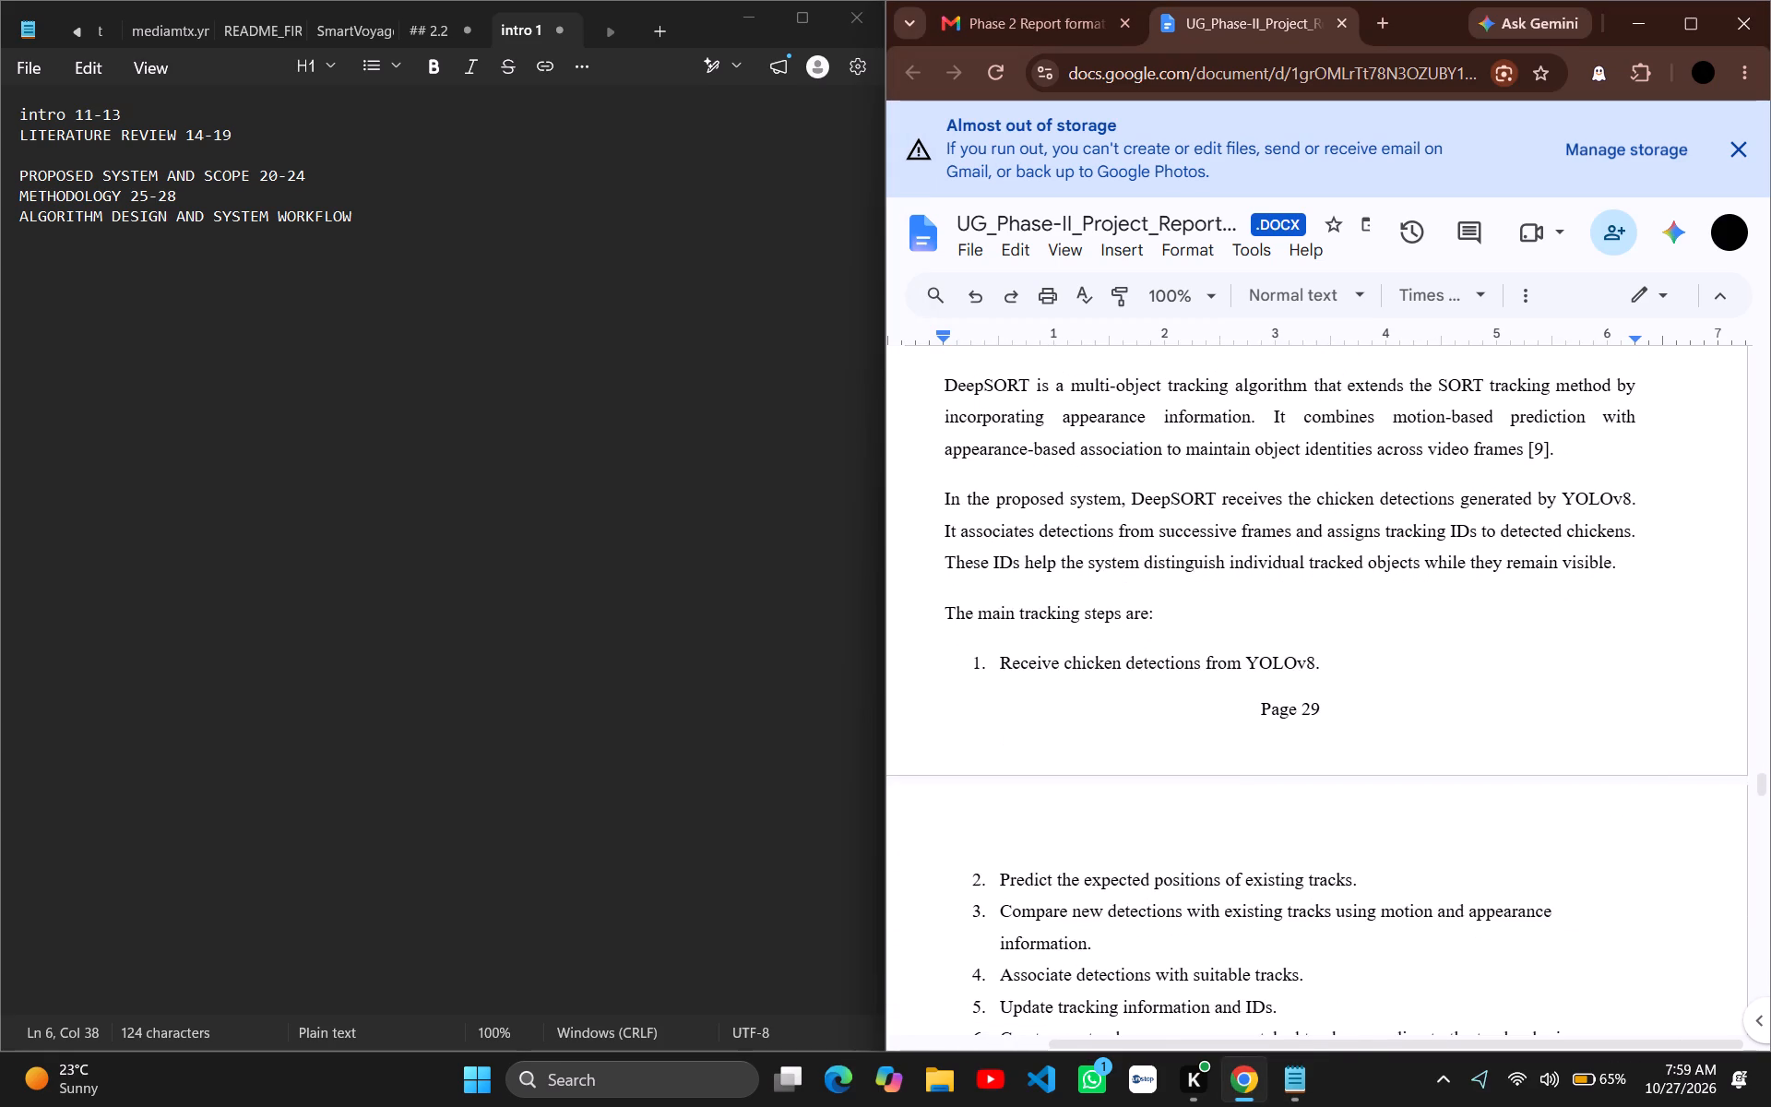
pyautogui.scroll(-2, 1183, 637)
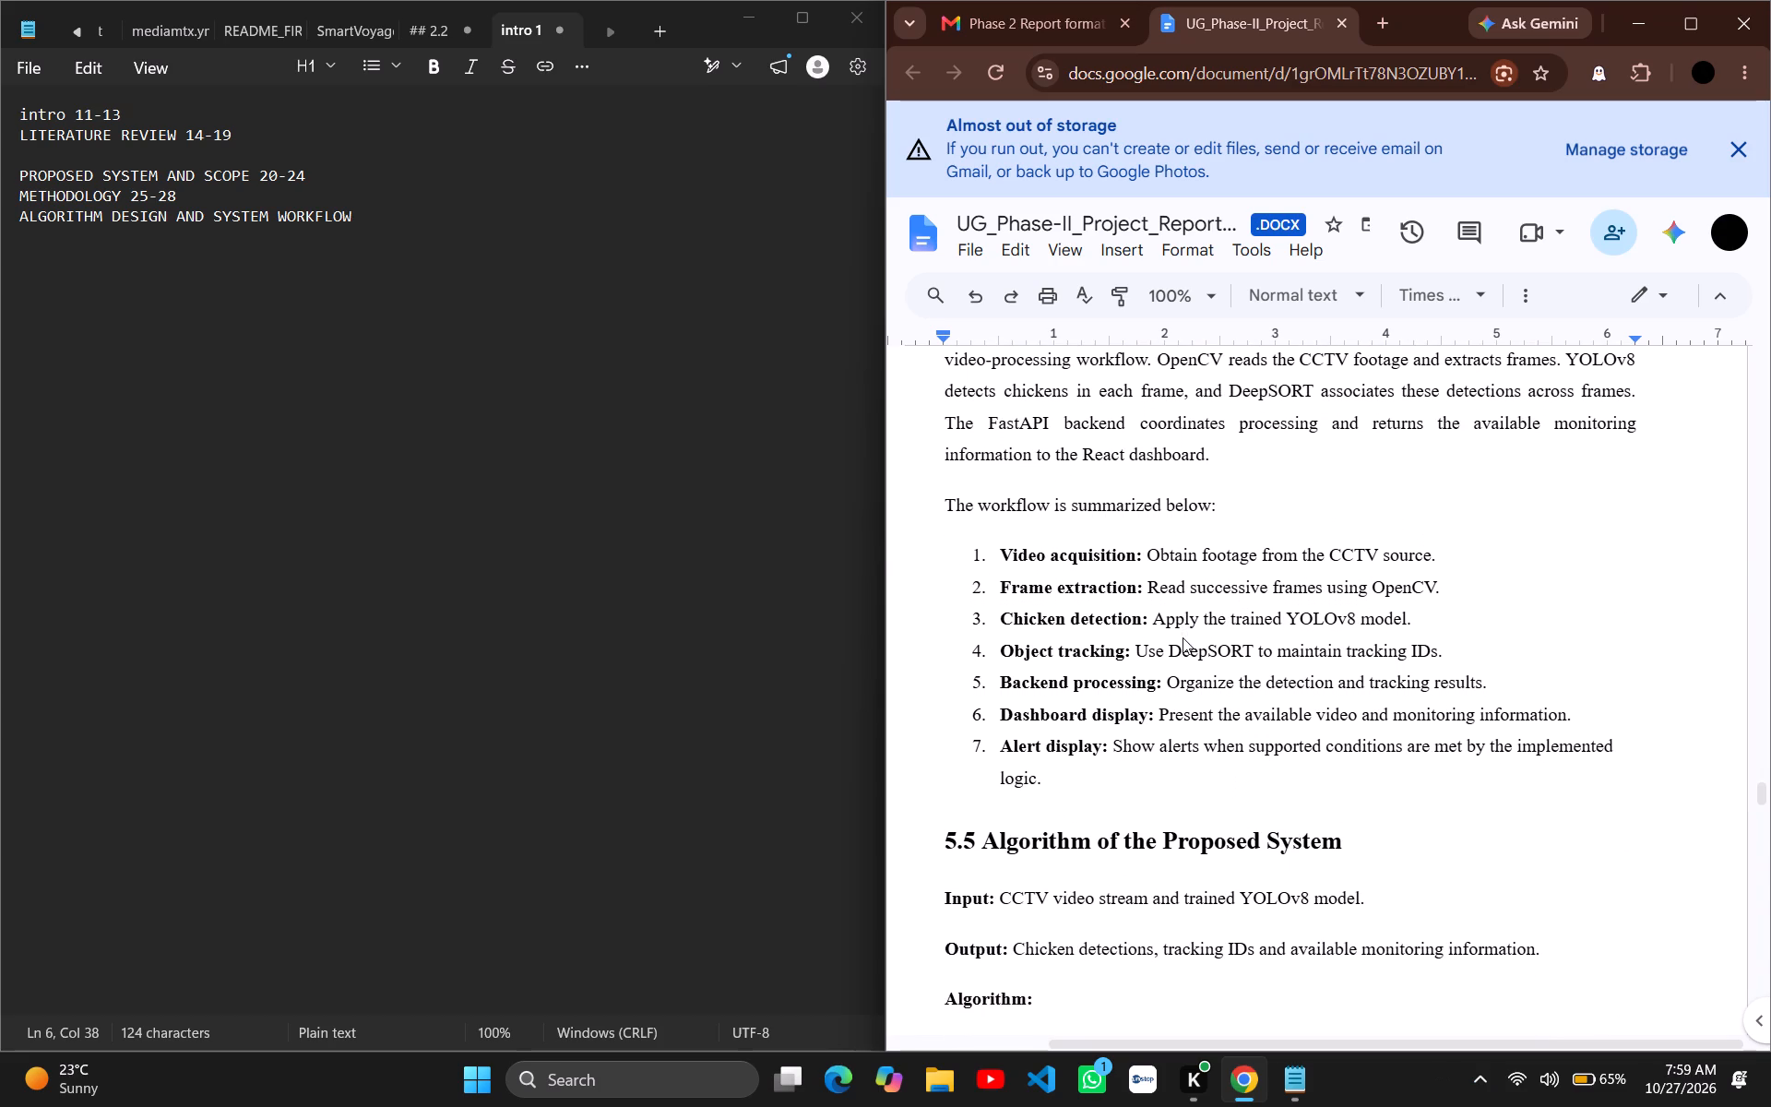
pyautogui.scroll(-1, 1183, 637)
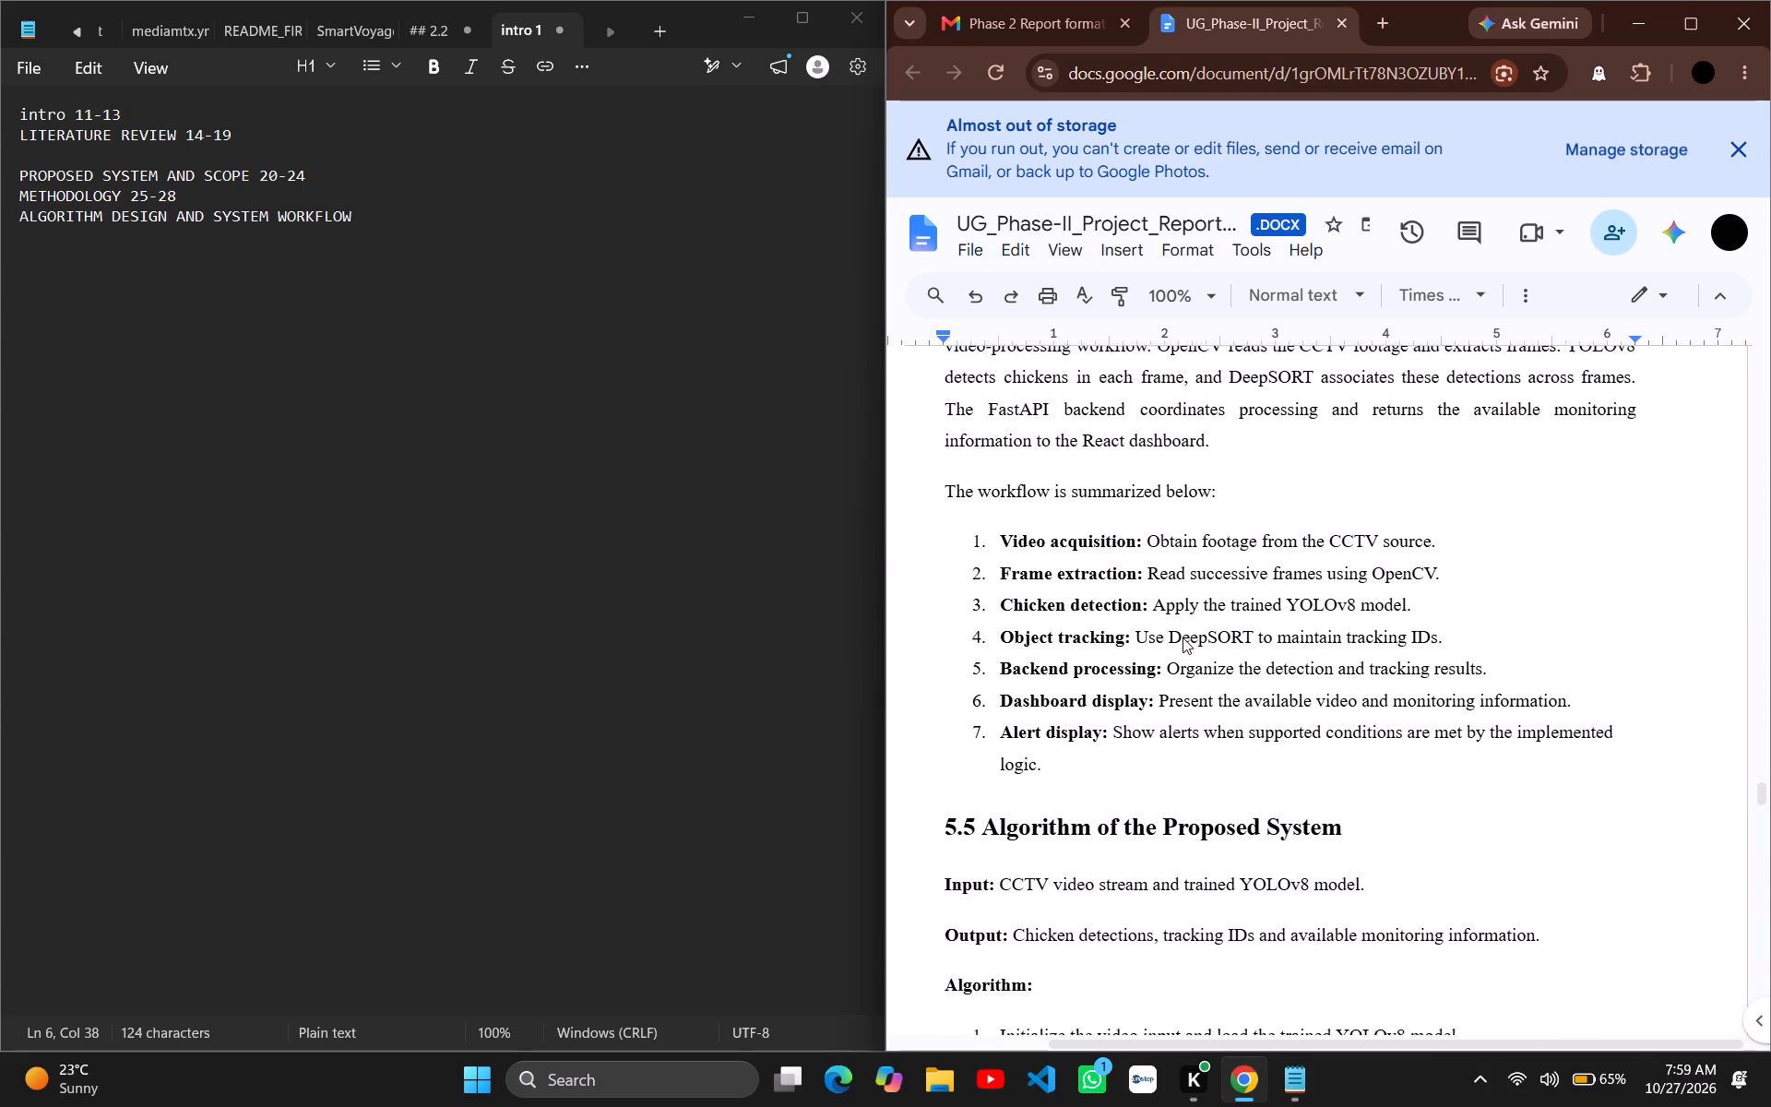
pyautogui.scroll(-3, 1183, 637)
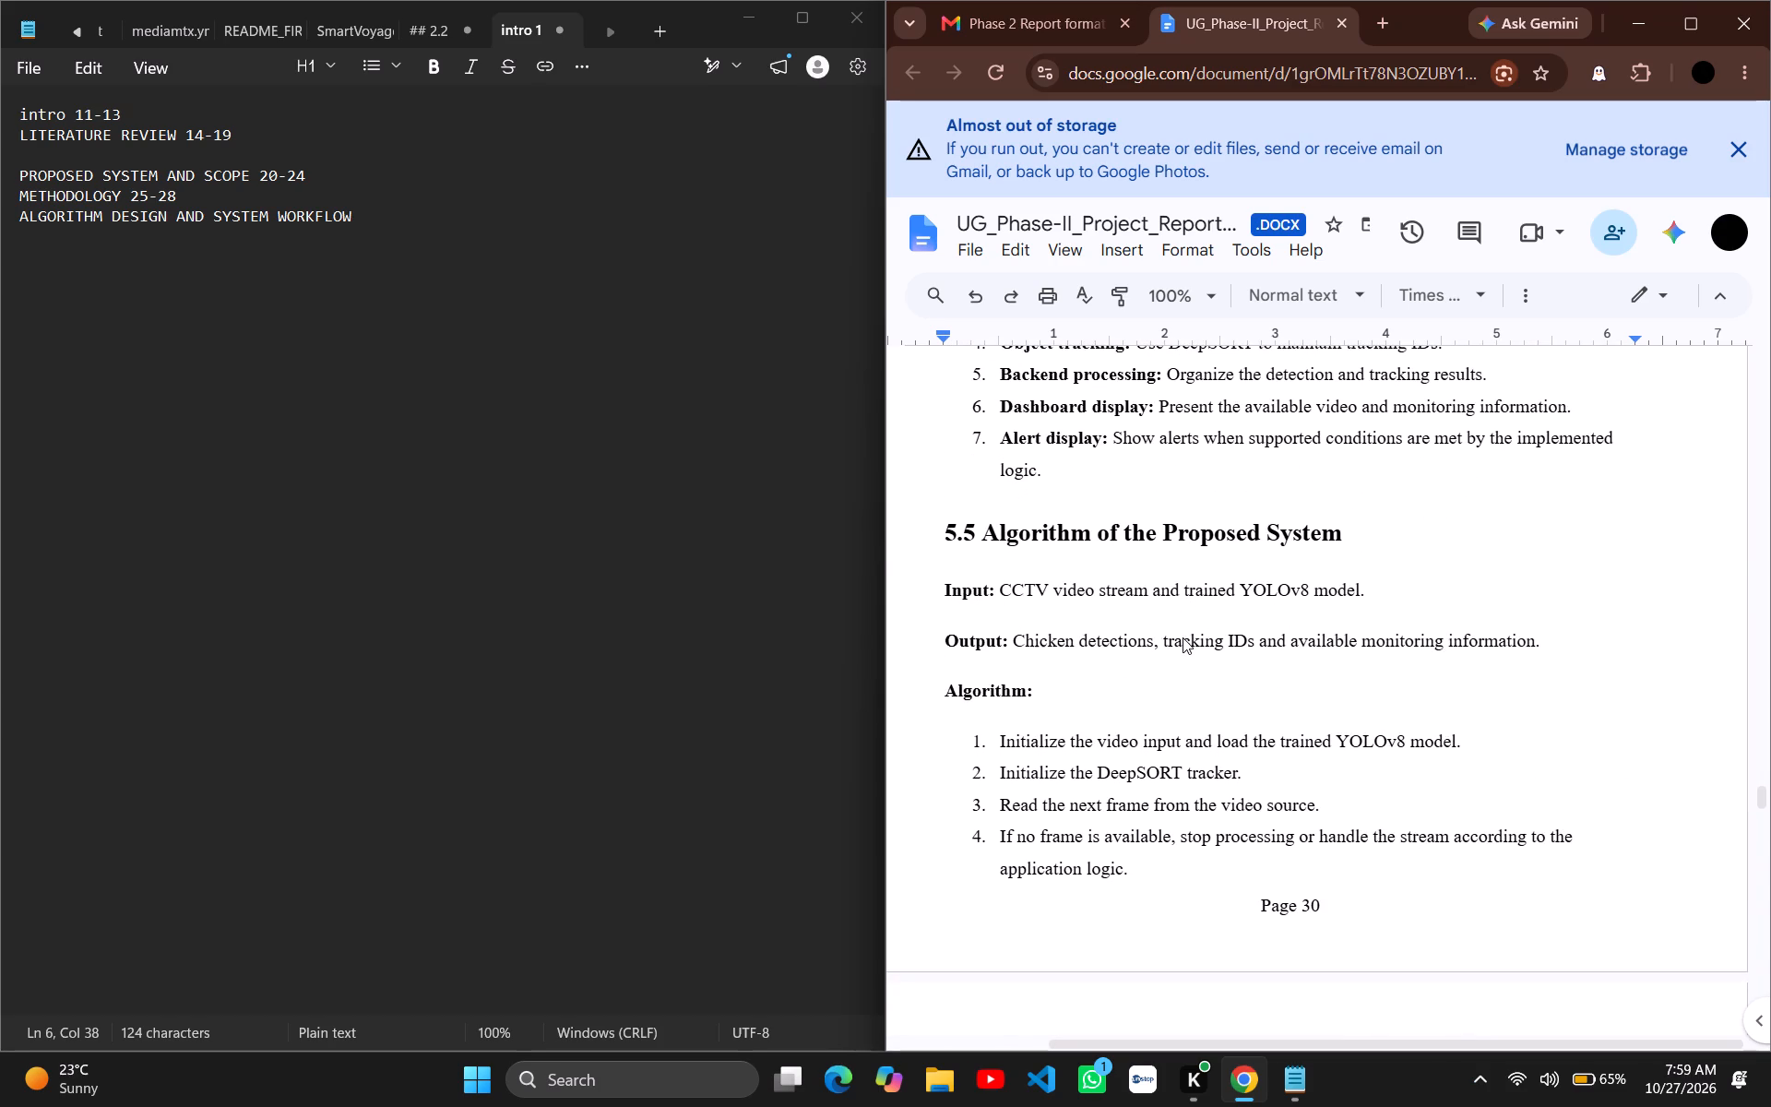
pyautogui.scroll(-3, 1183, 637)
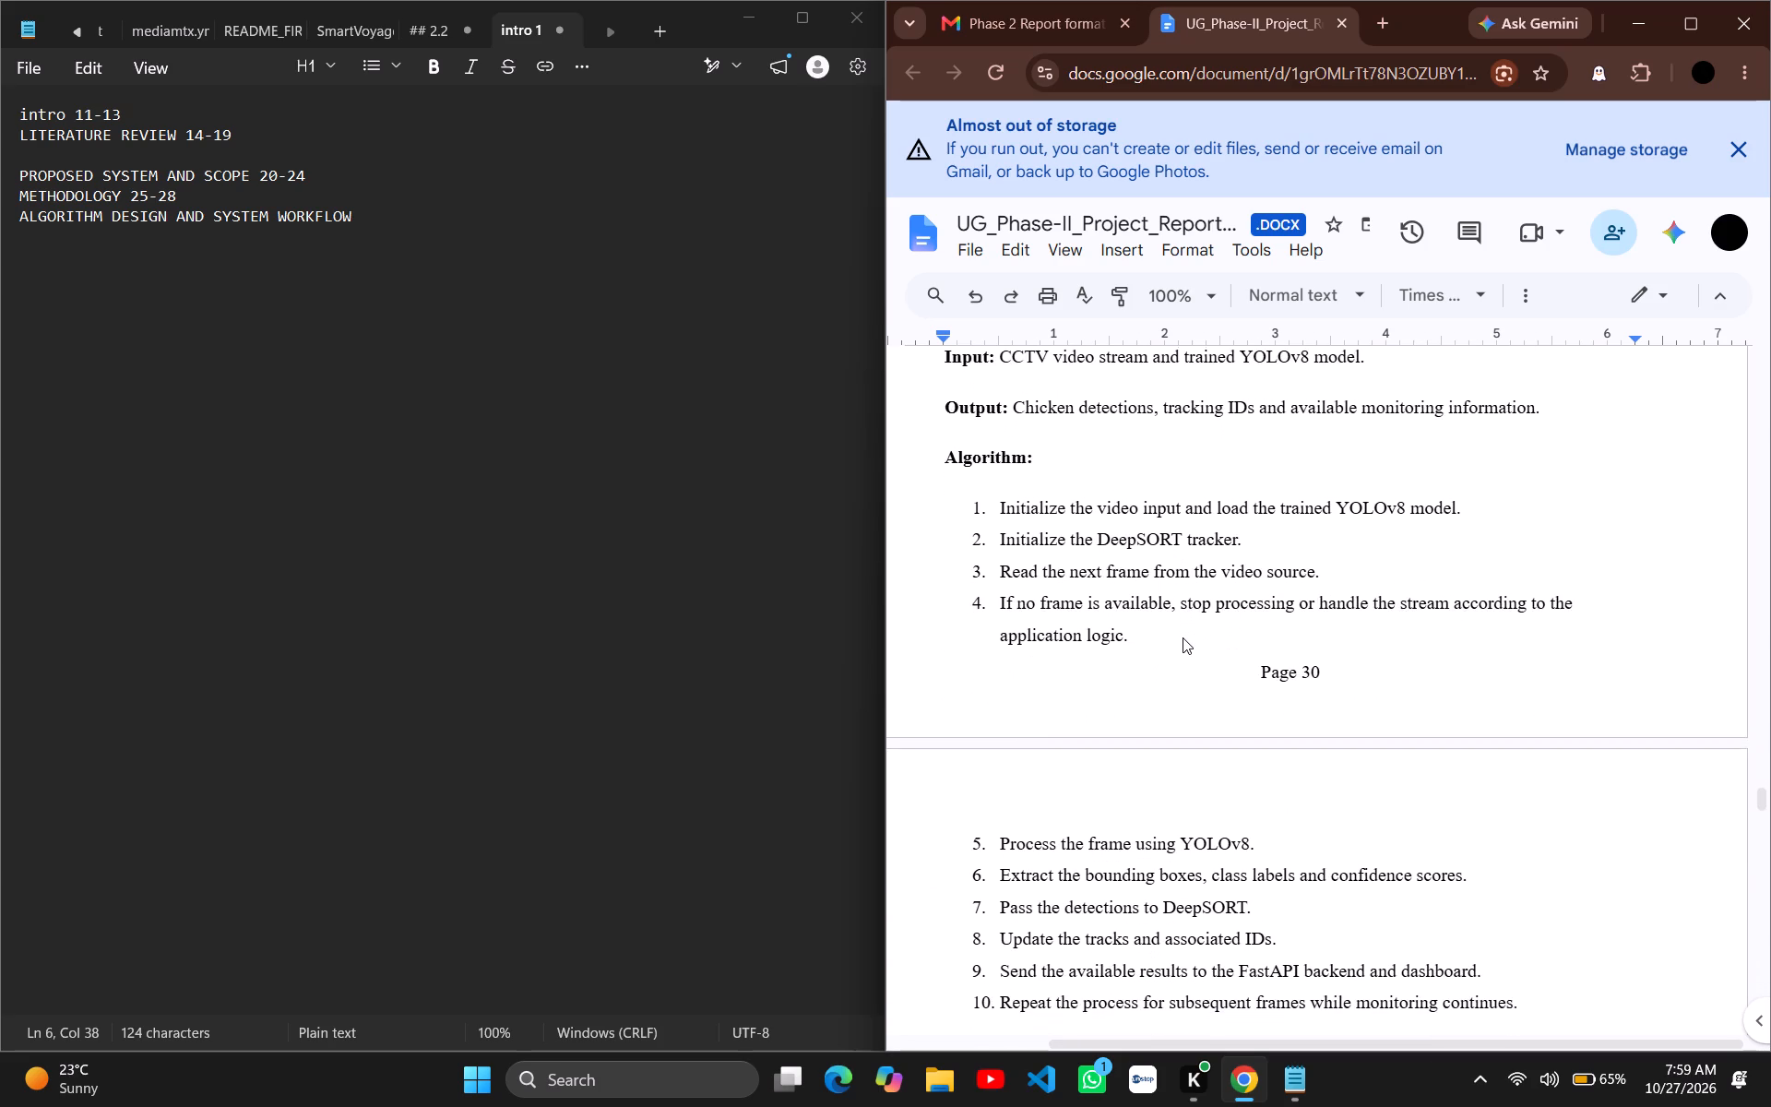
pyautogui.scroll(-2, 1183, 637)
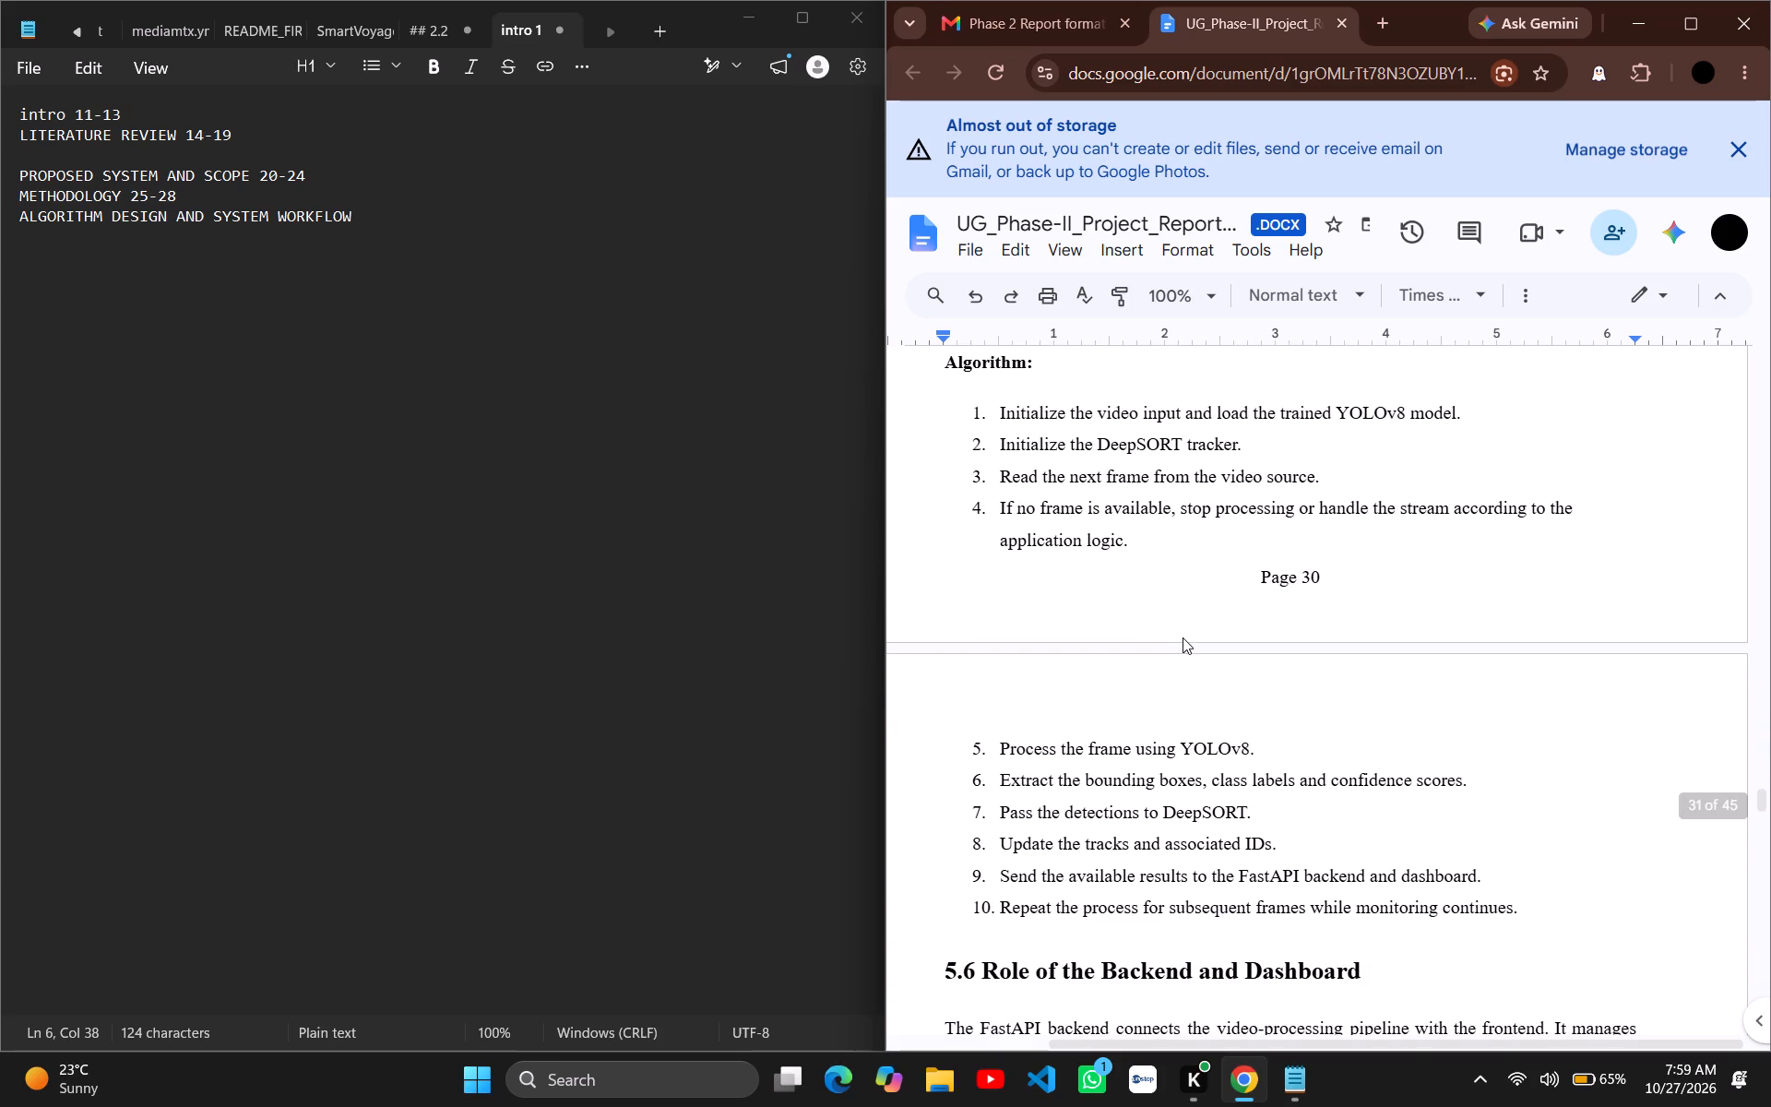
pyautogui.scroll(-3, 1183, 637)
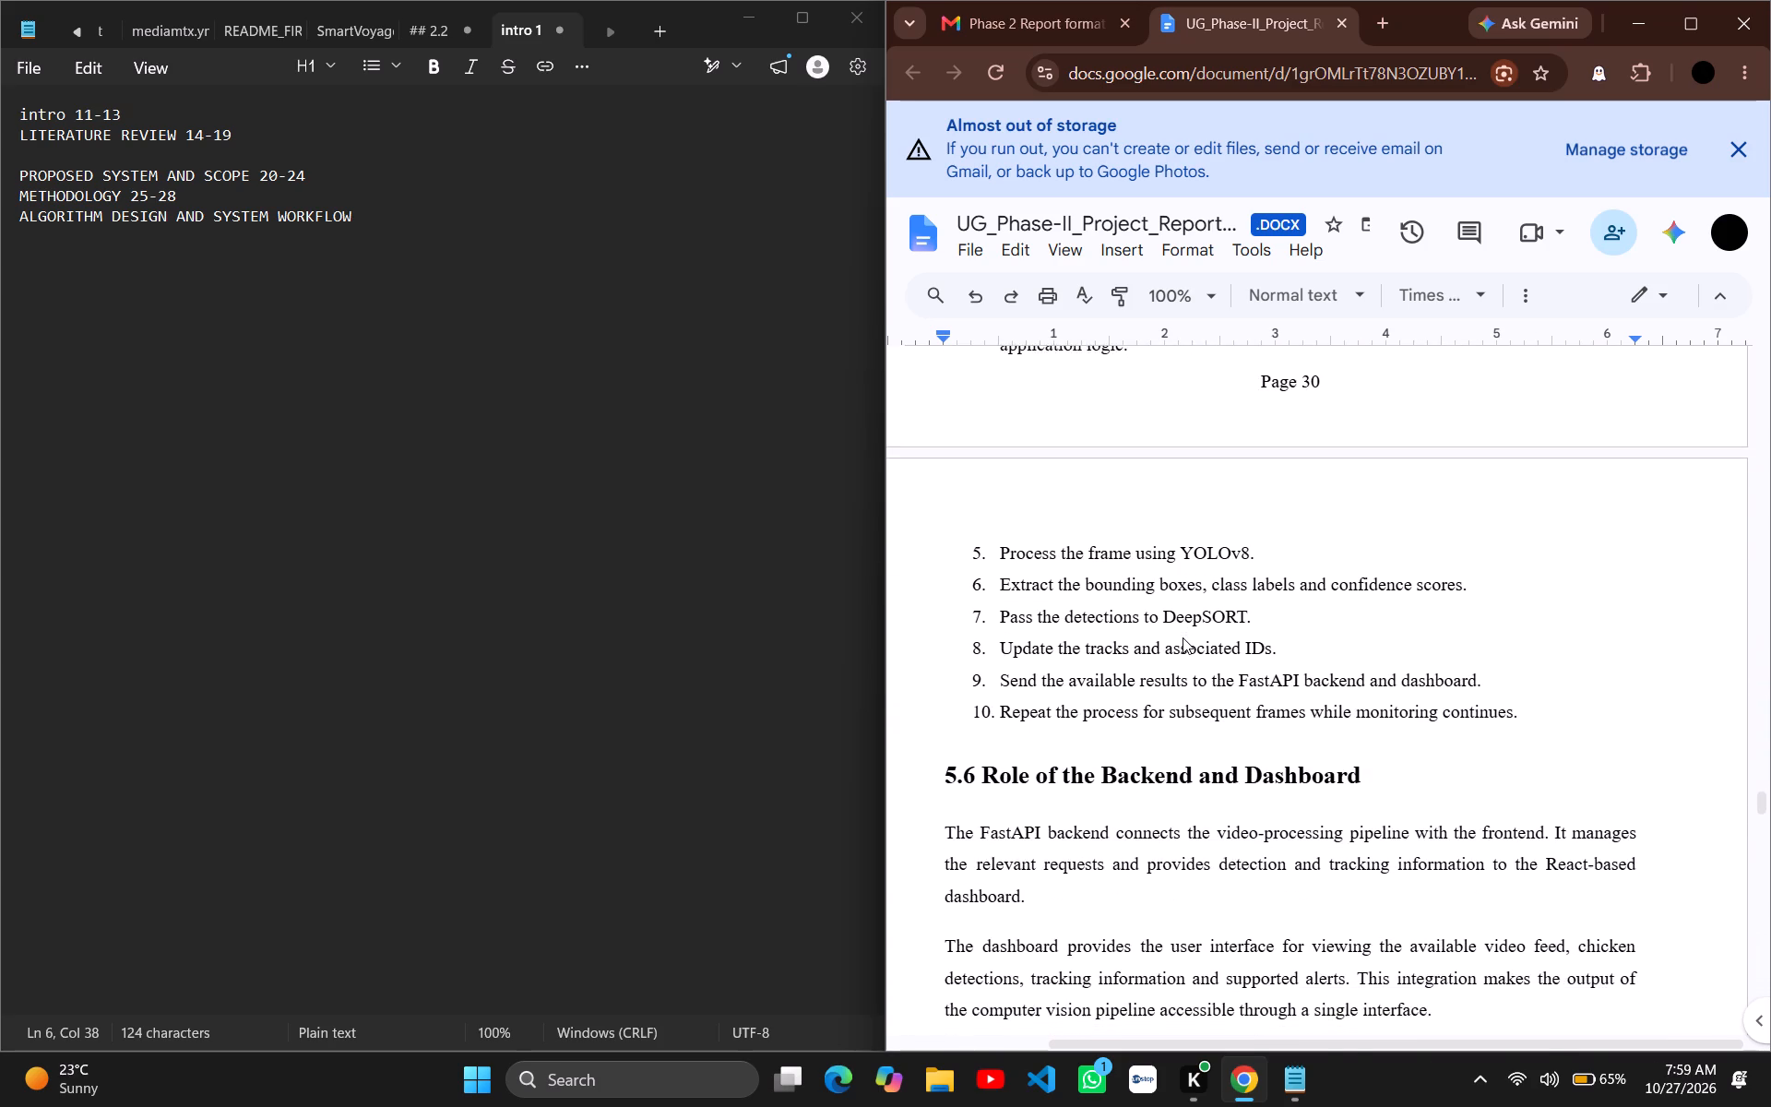
pyautogui.scroll(-2, 1183, 637)
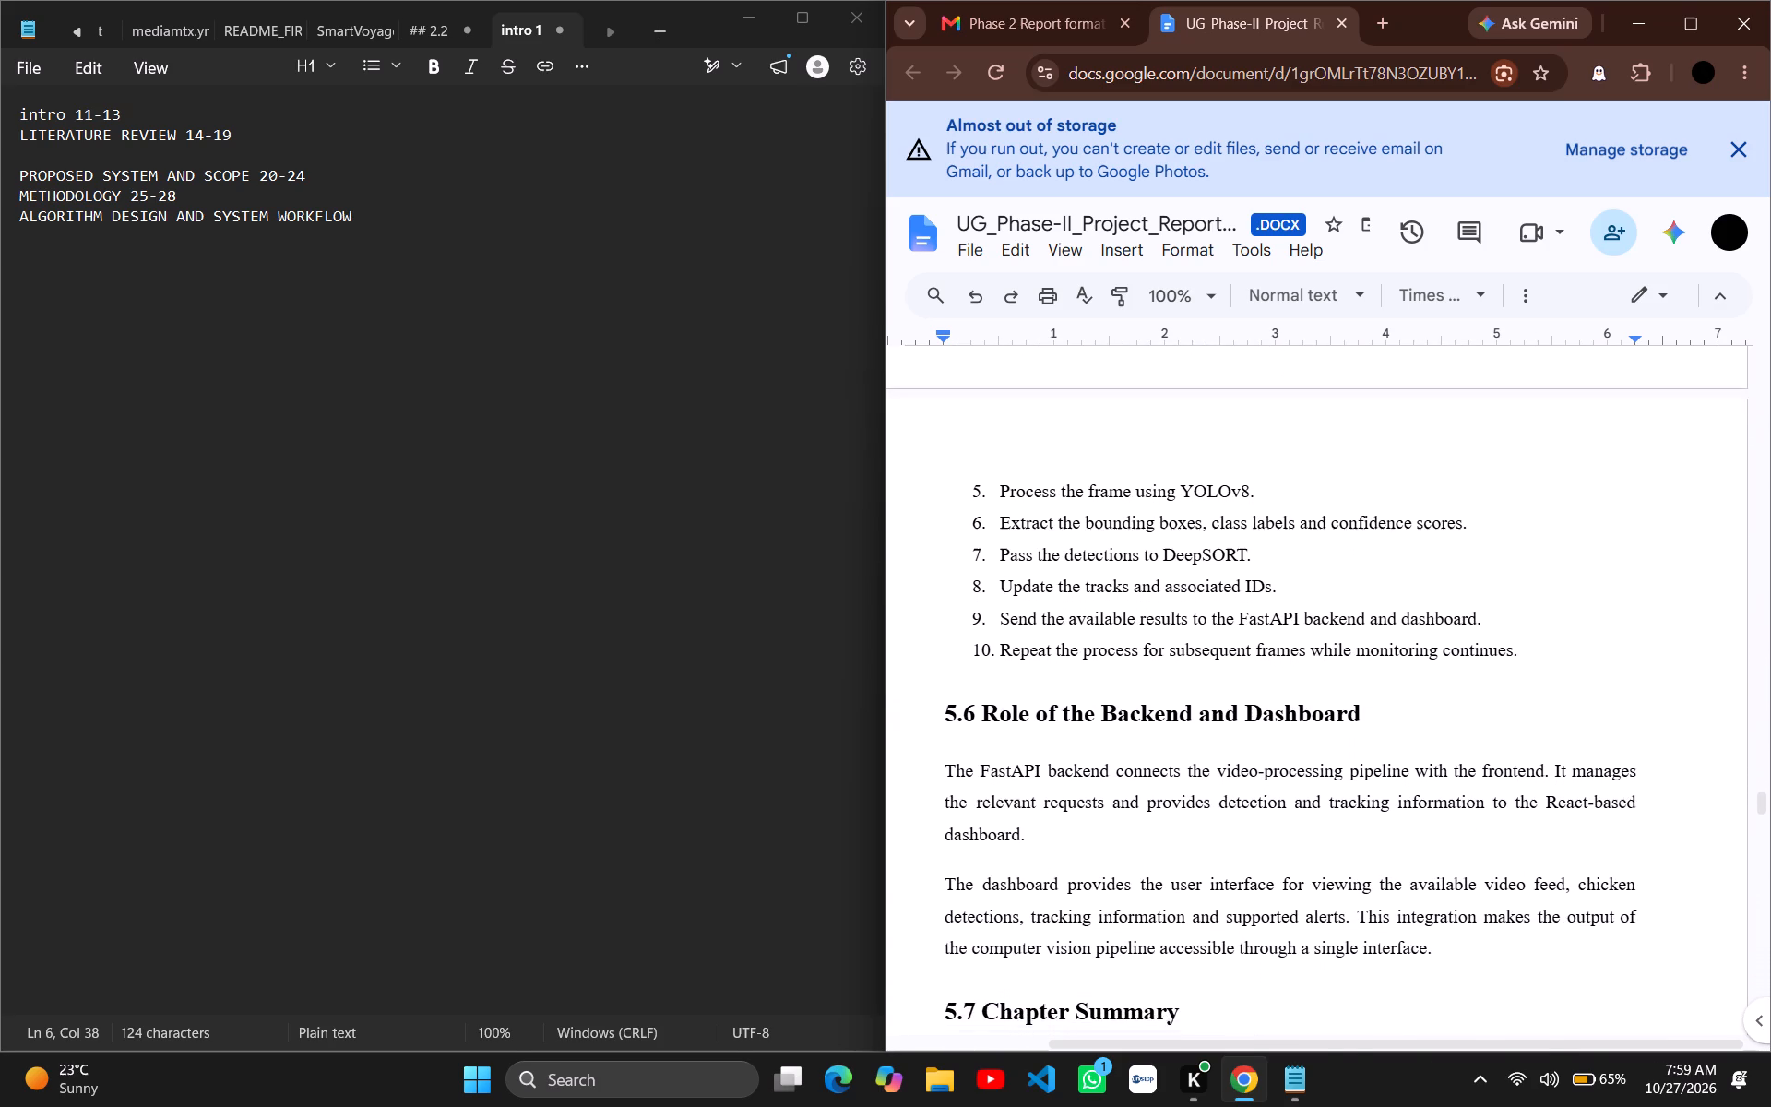
pyautogui.scroll(-3, 1183, 637)
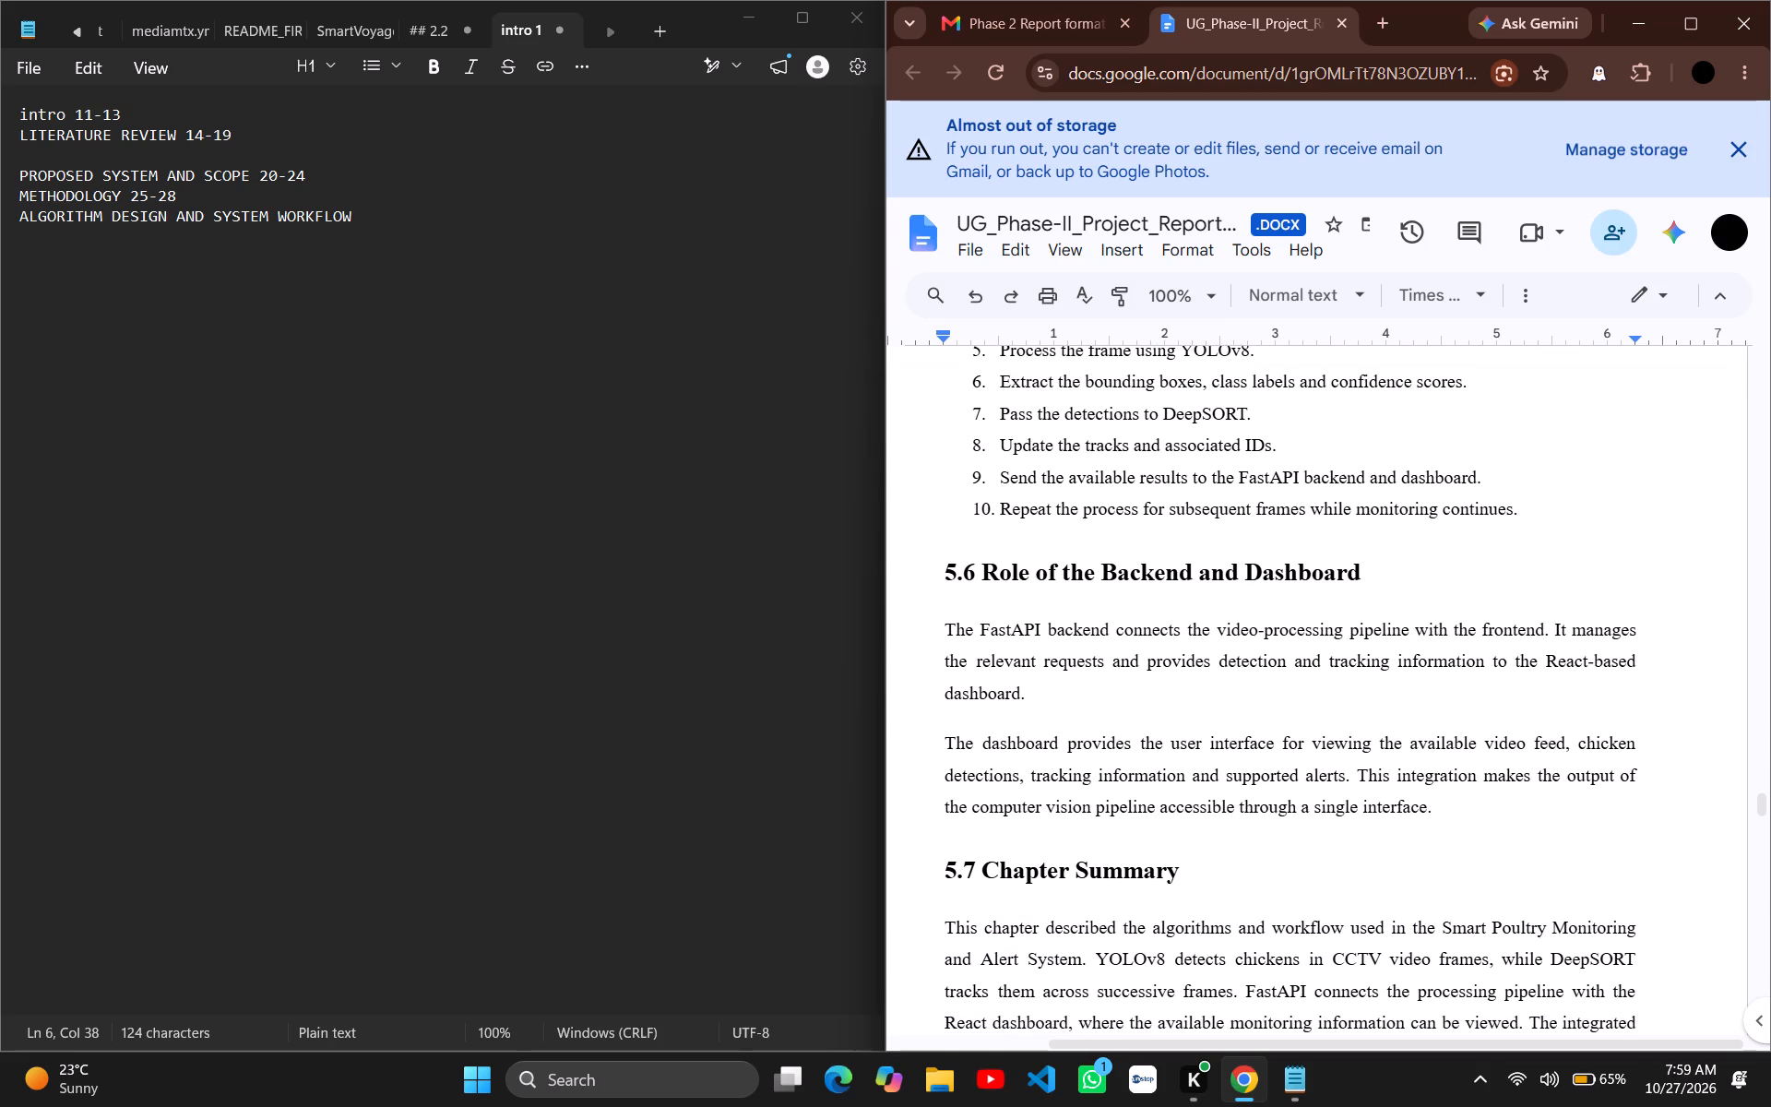
pyautogui.scroll(-4, 1183, 637)
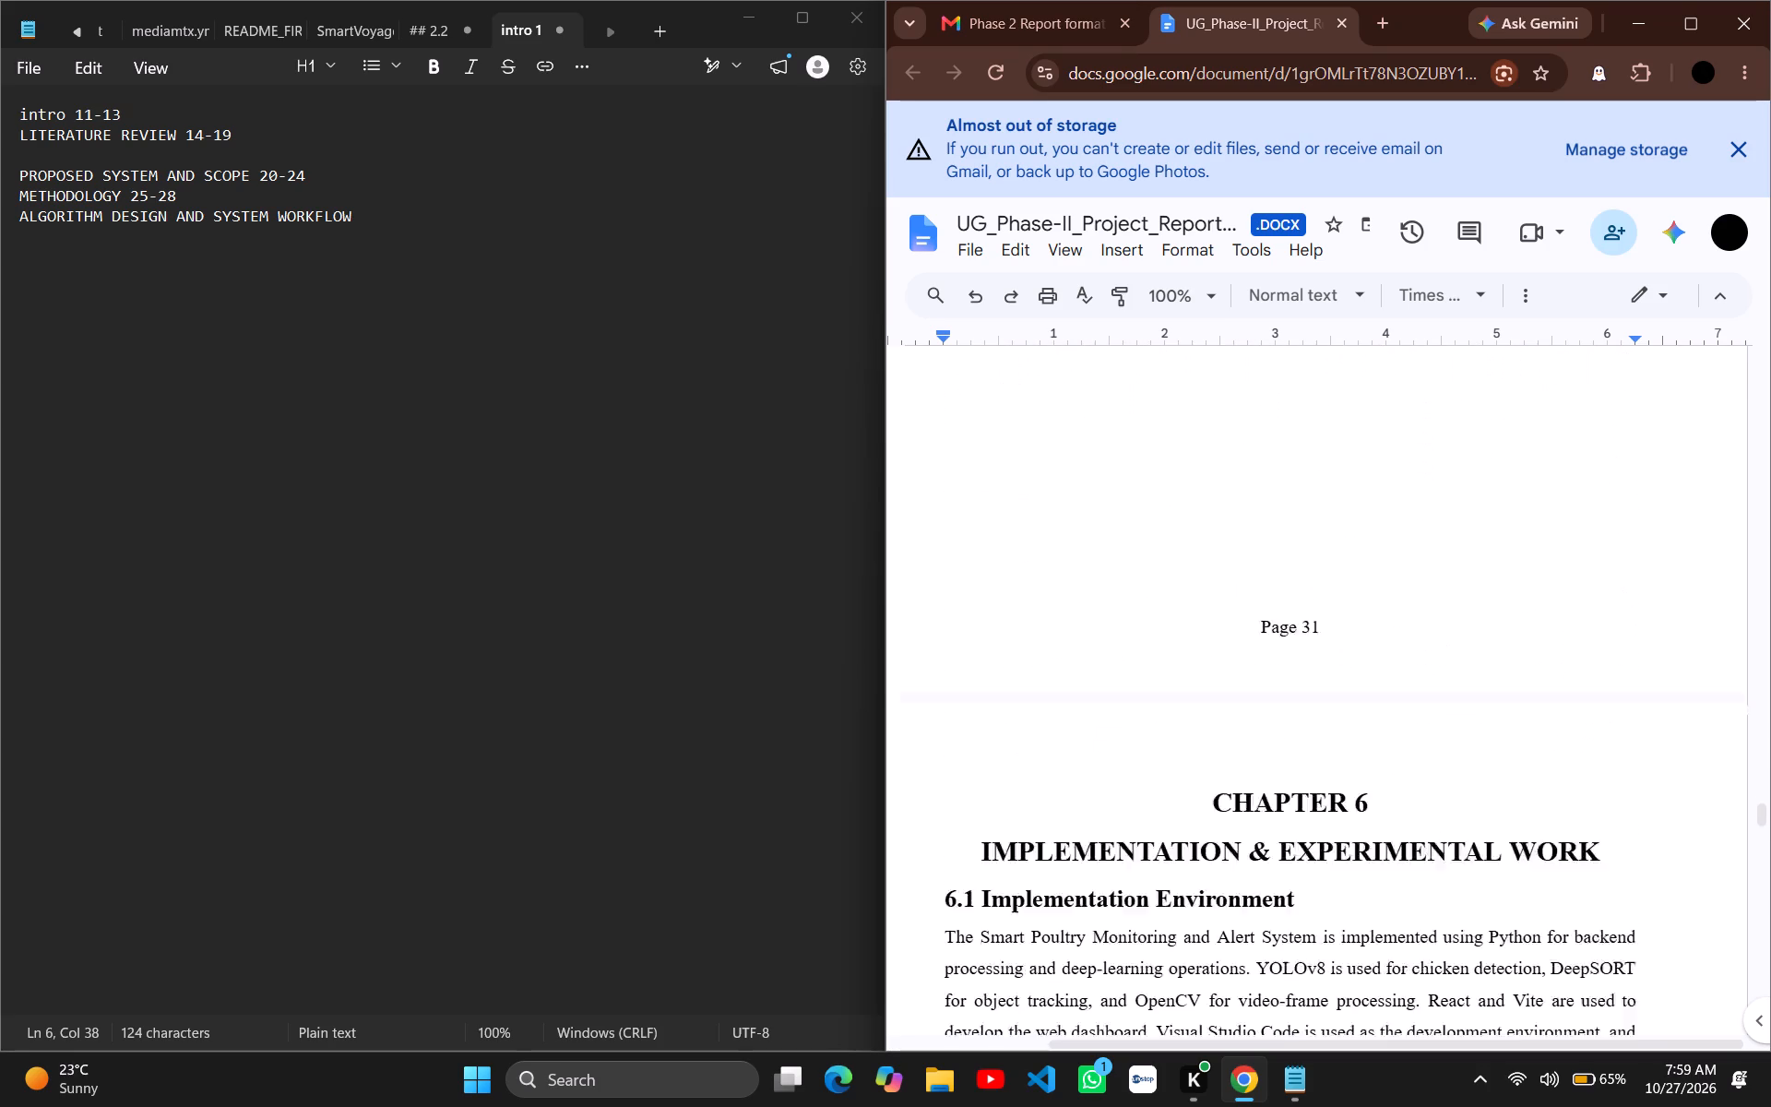
pyautogui.scroll(-1, 1183, 637)
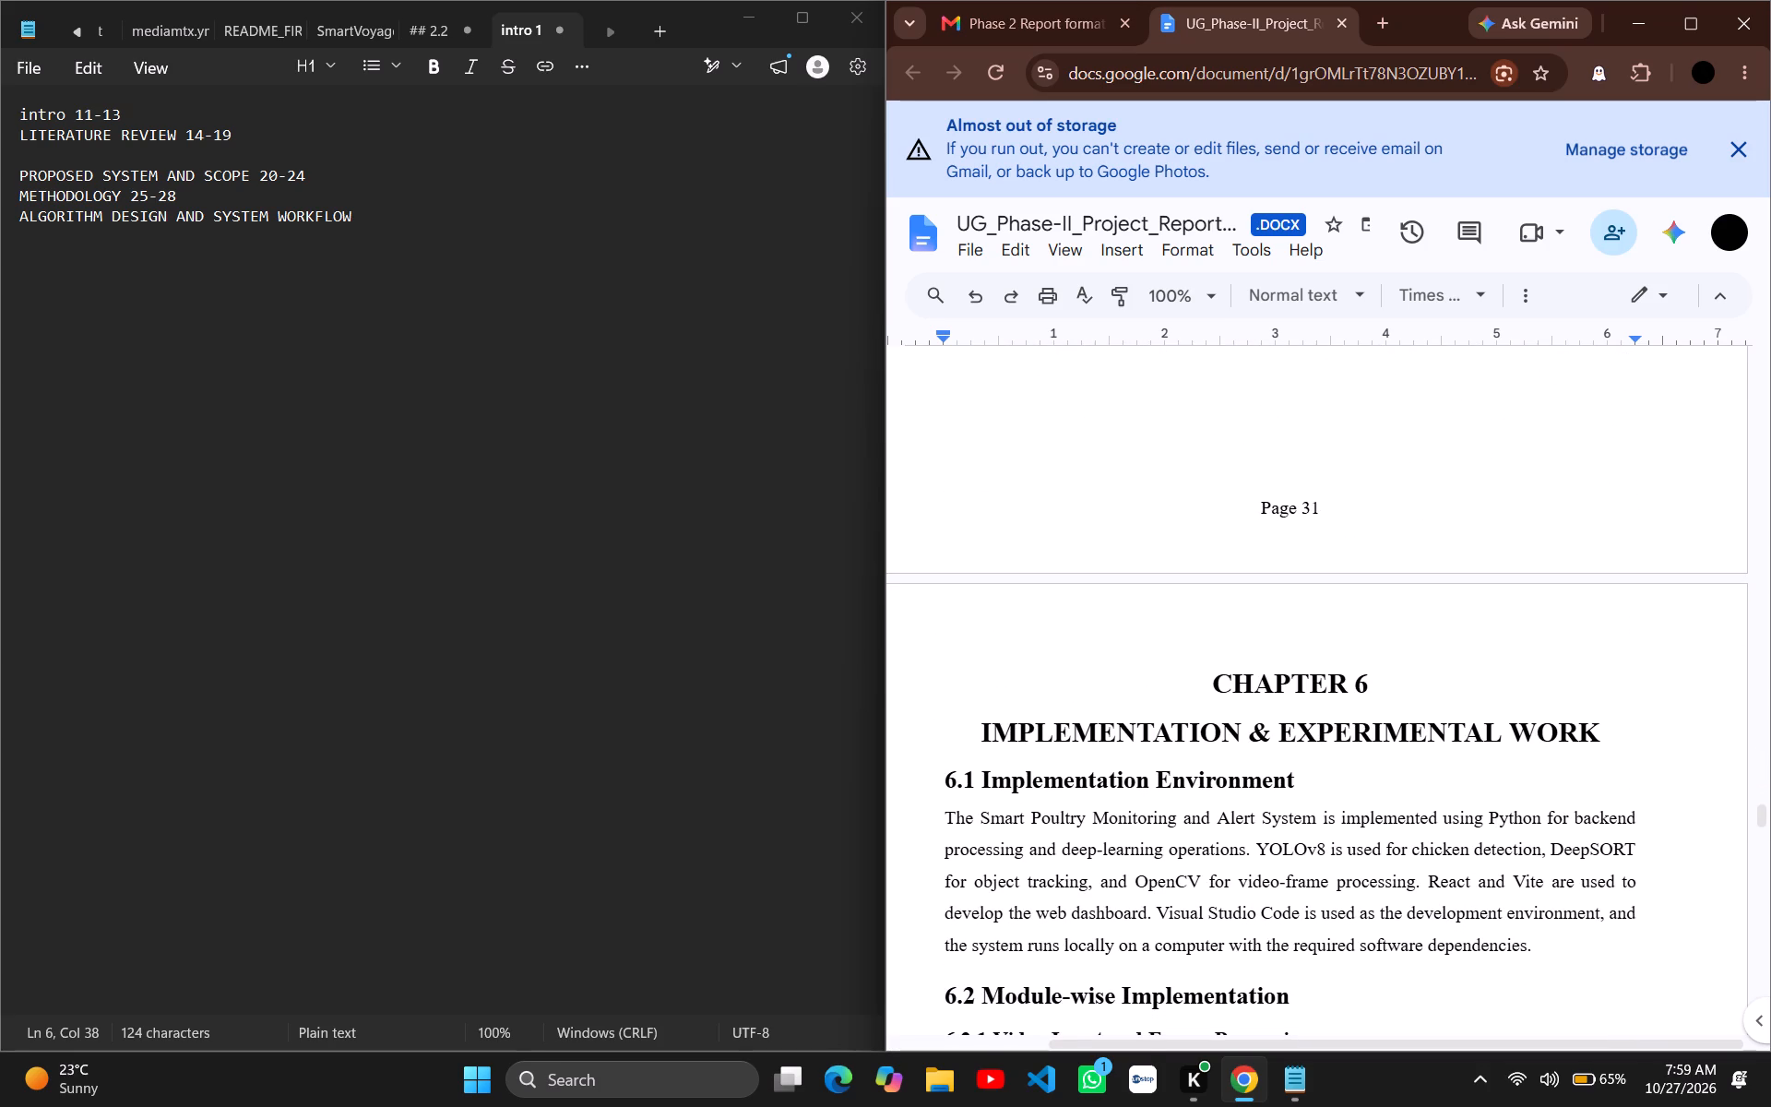
pyautogui.click(384, 221)
pyautogui.write('29')
pyautogui.write('-31')
# Copy the Chapter 6 heading IMPLEMENTATION & EXPERIMENTAL WORK from the report onto a new line of the note below ALGORITHM DESIGN AND SYSTEM WORKFLOW.
pyautogui.press('Return')
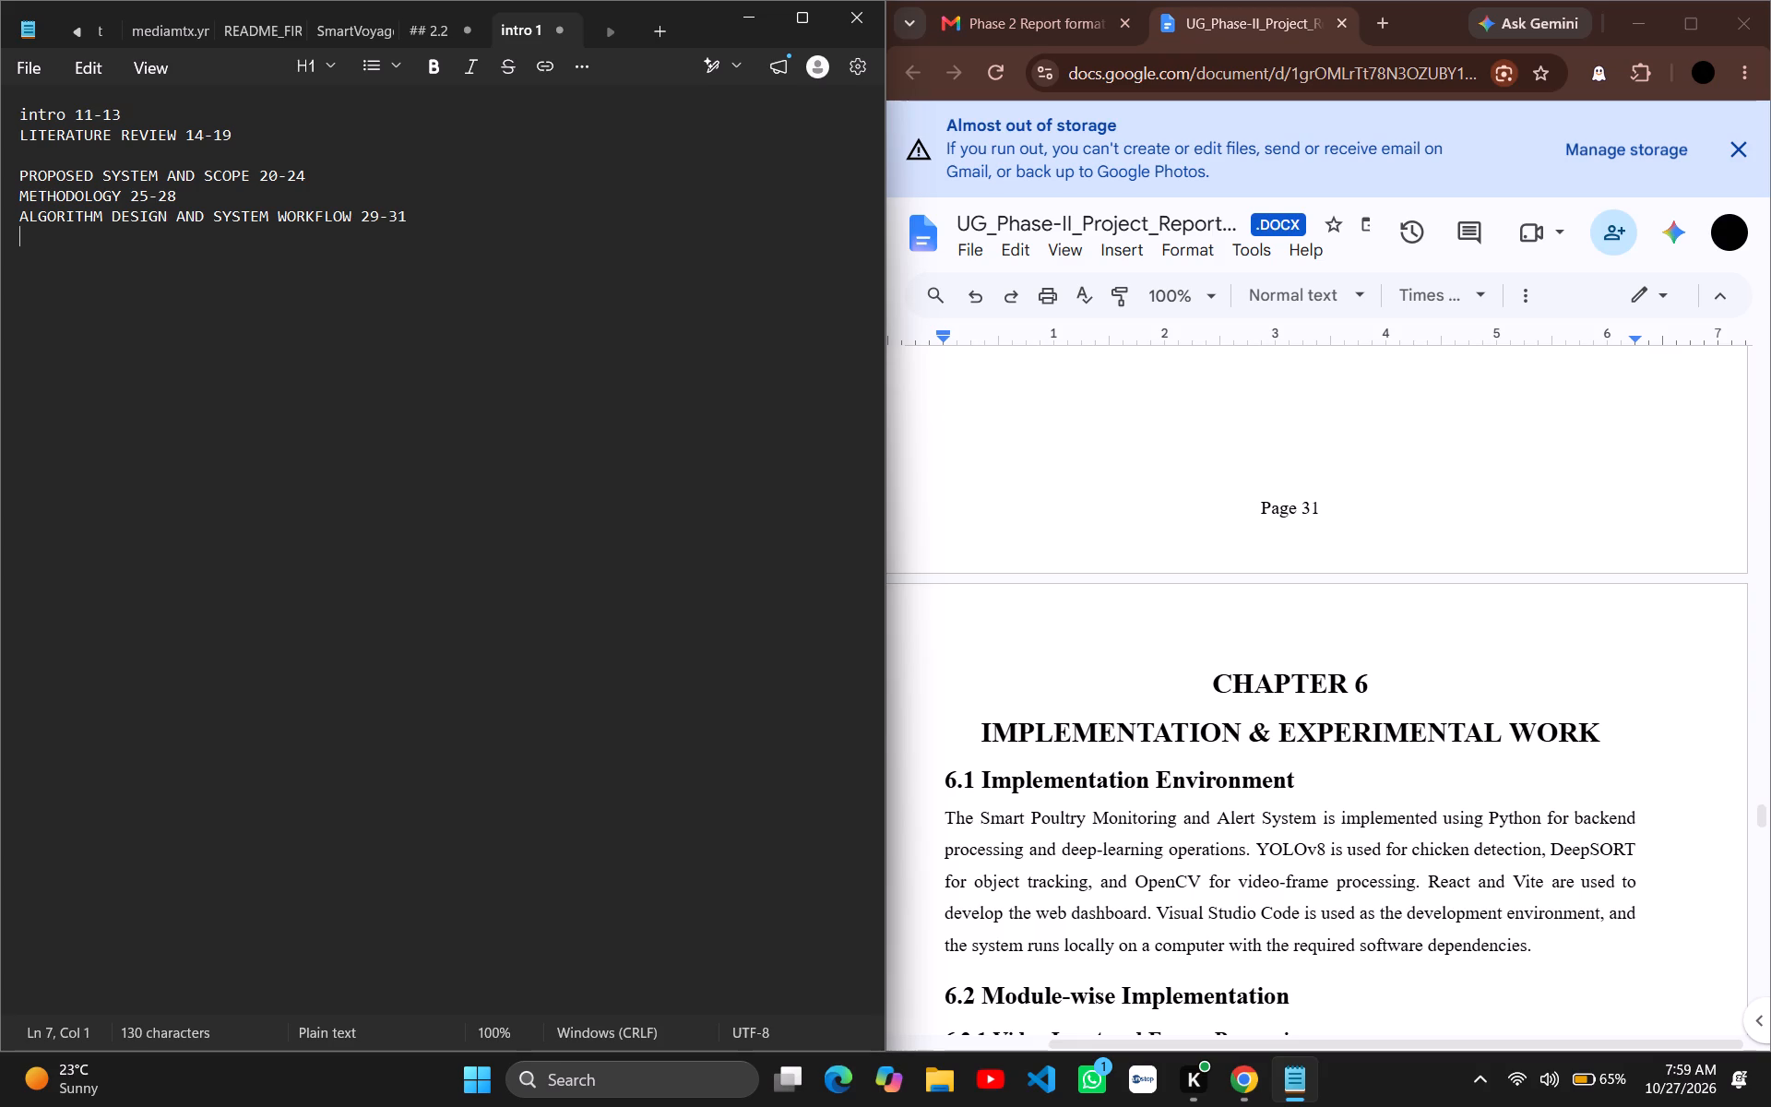
pyautogui.moveTo(979, 726); pyautogui.dragTo(1563, 741)
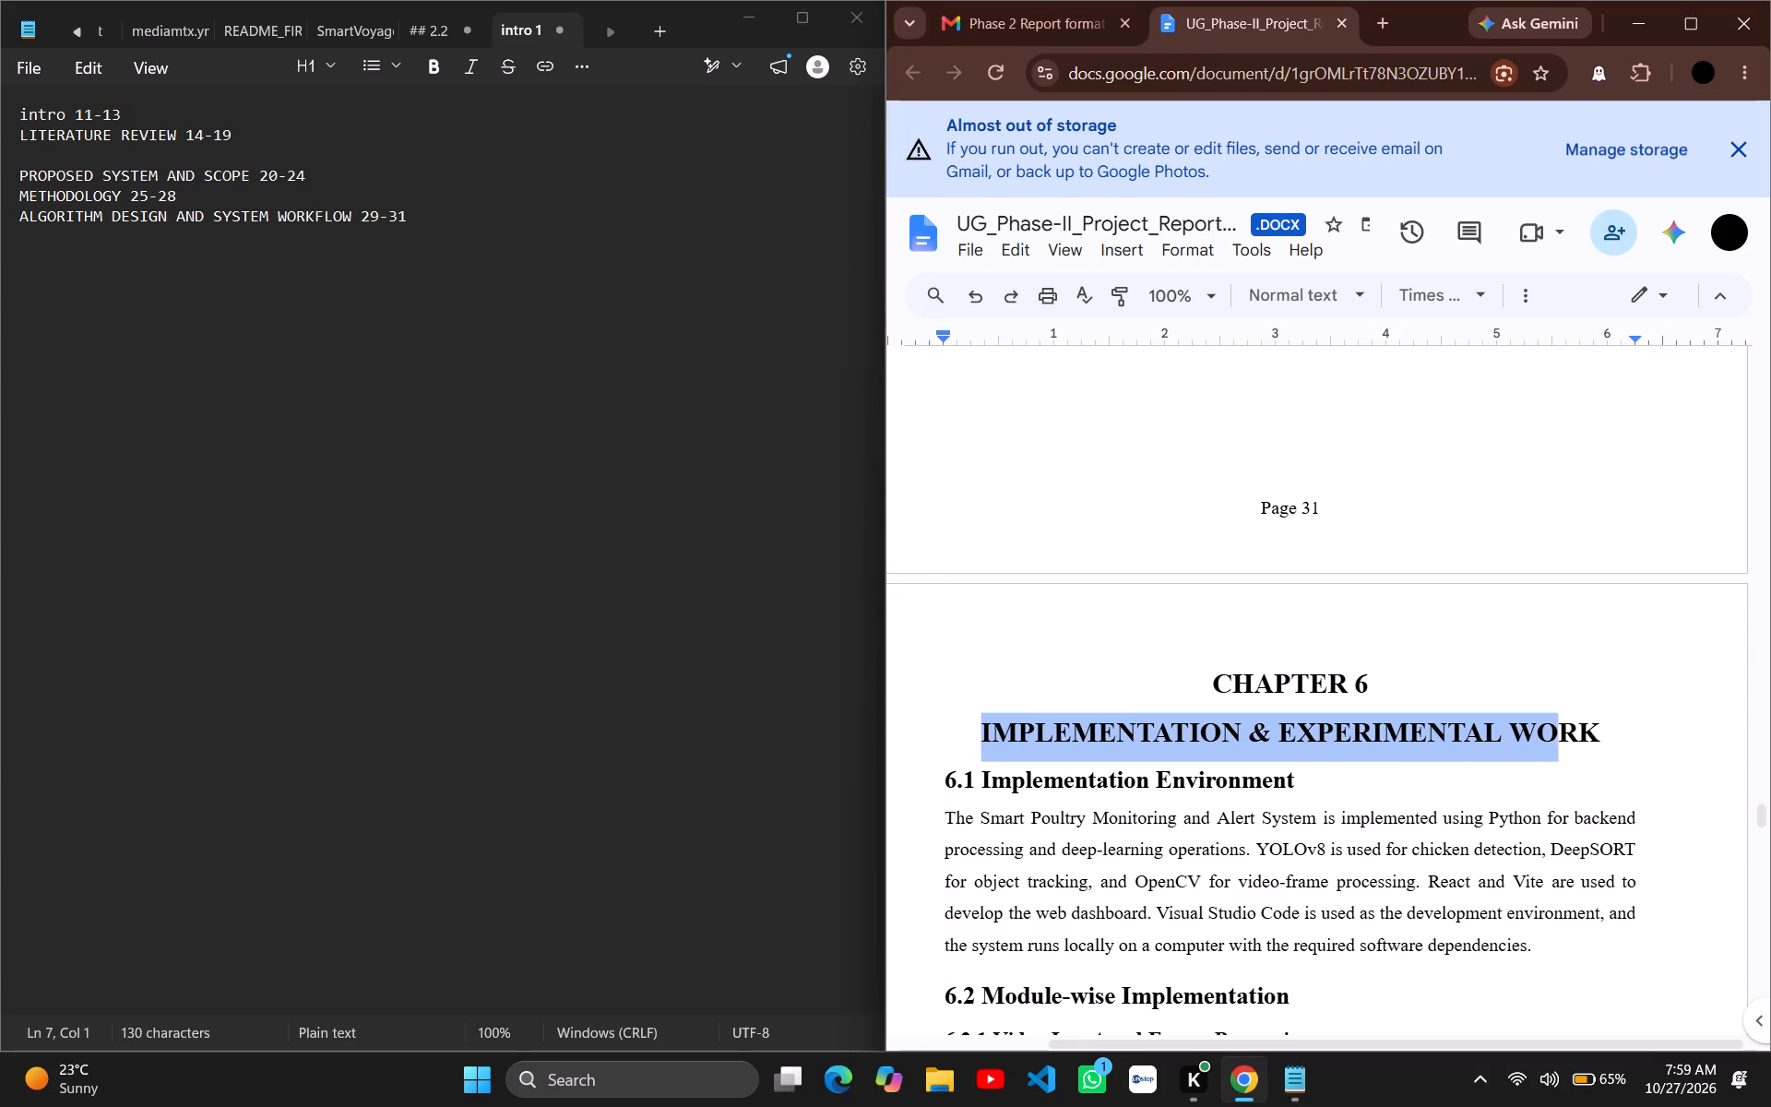
pyautogui.moveTo(1563, 741); pyautogui.dragTo(1718, 734)
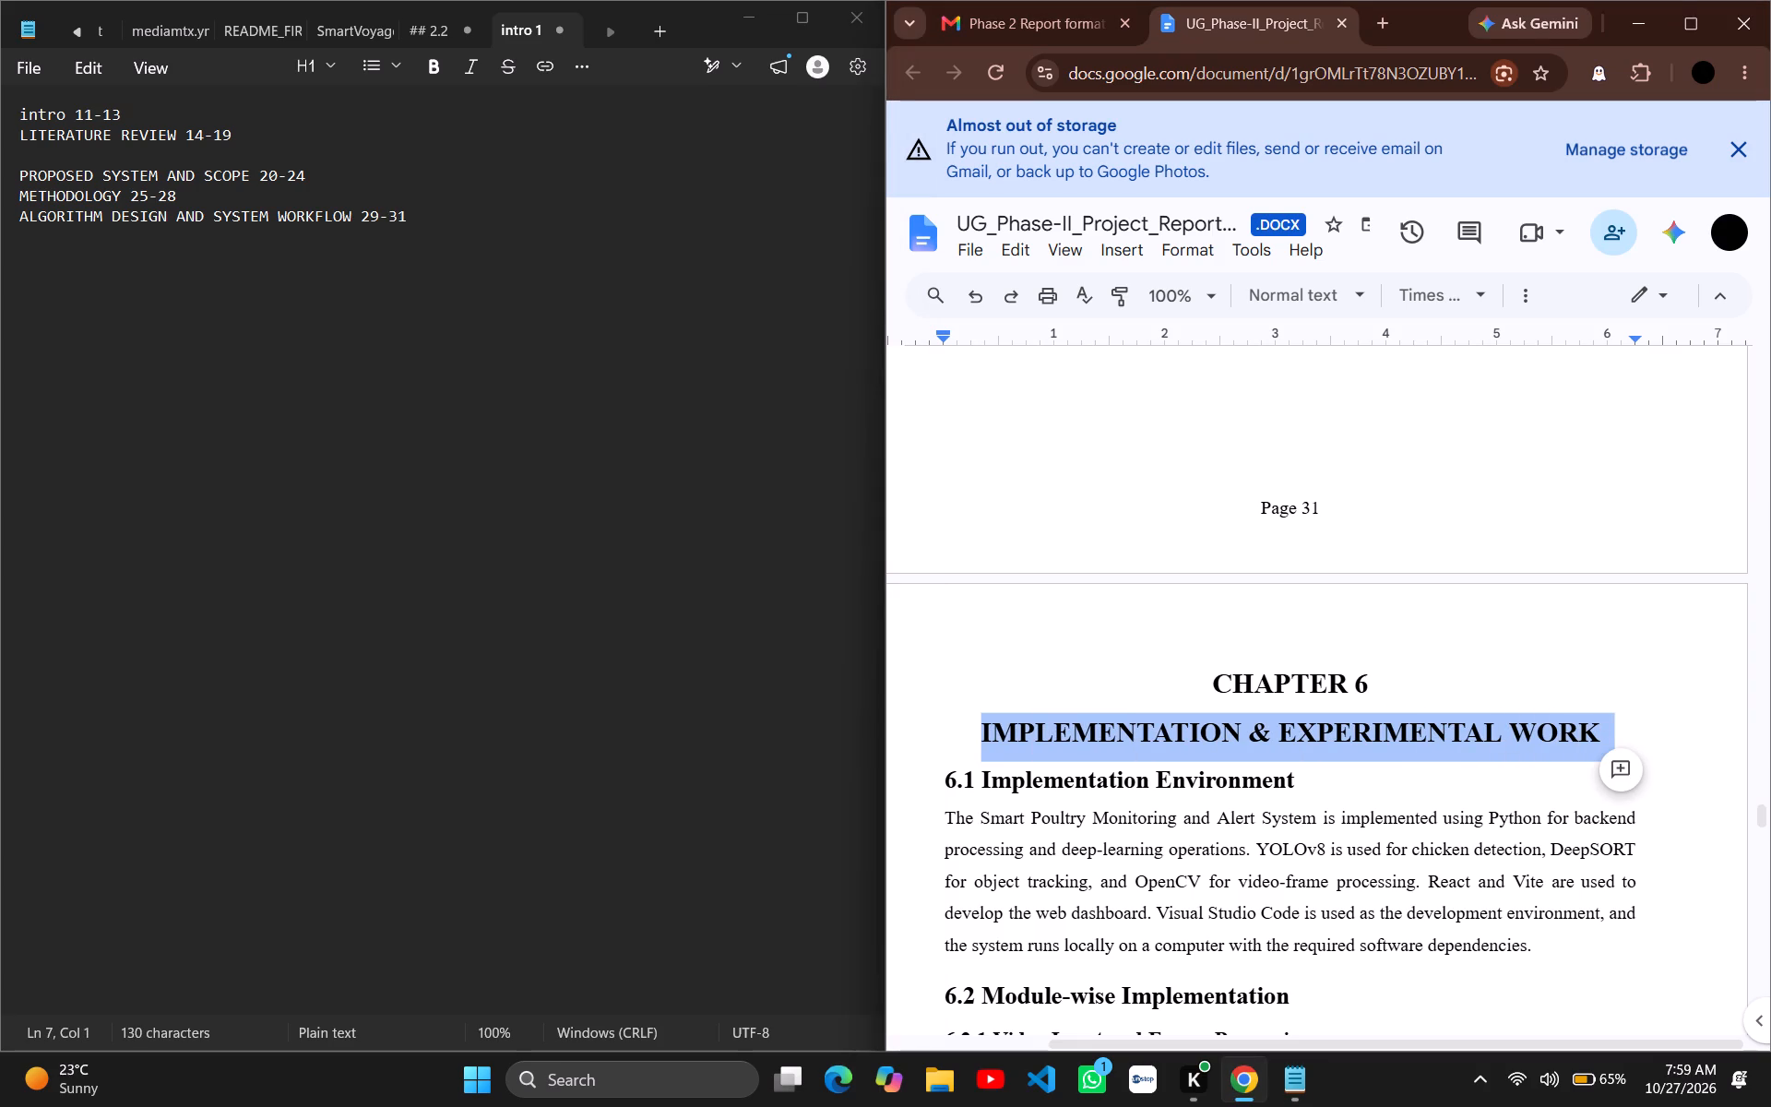
pyautogui.hotkey('ctrl', 'c')
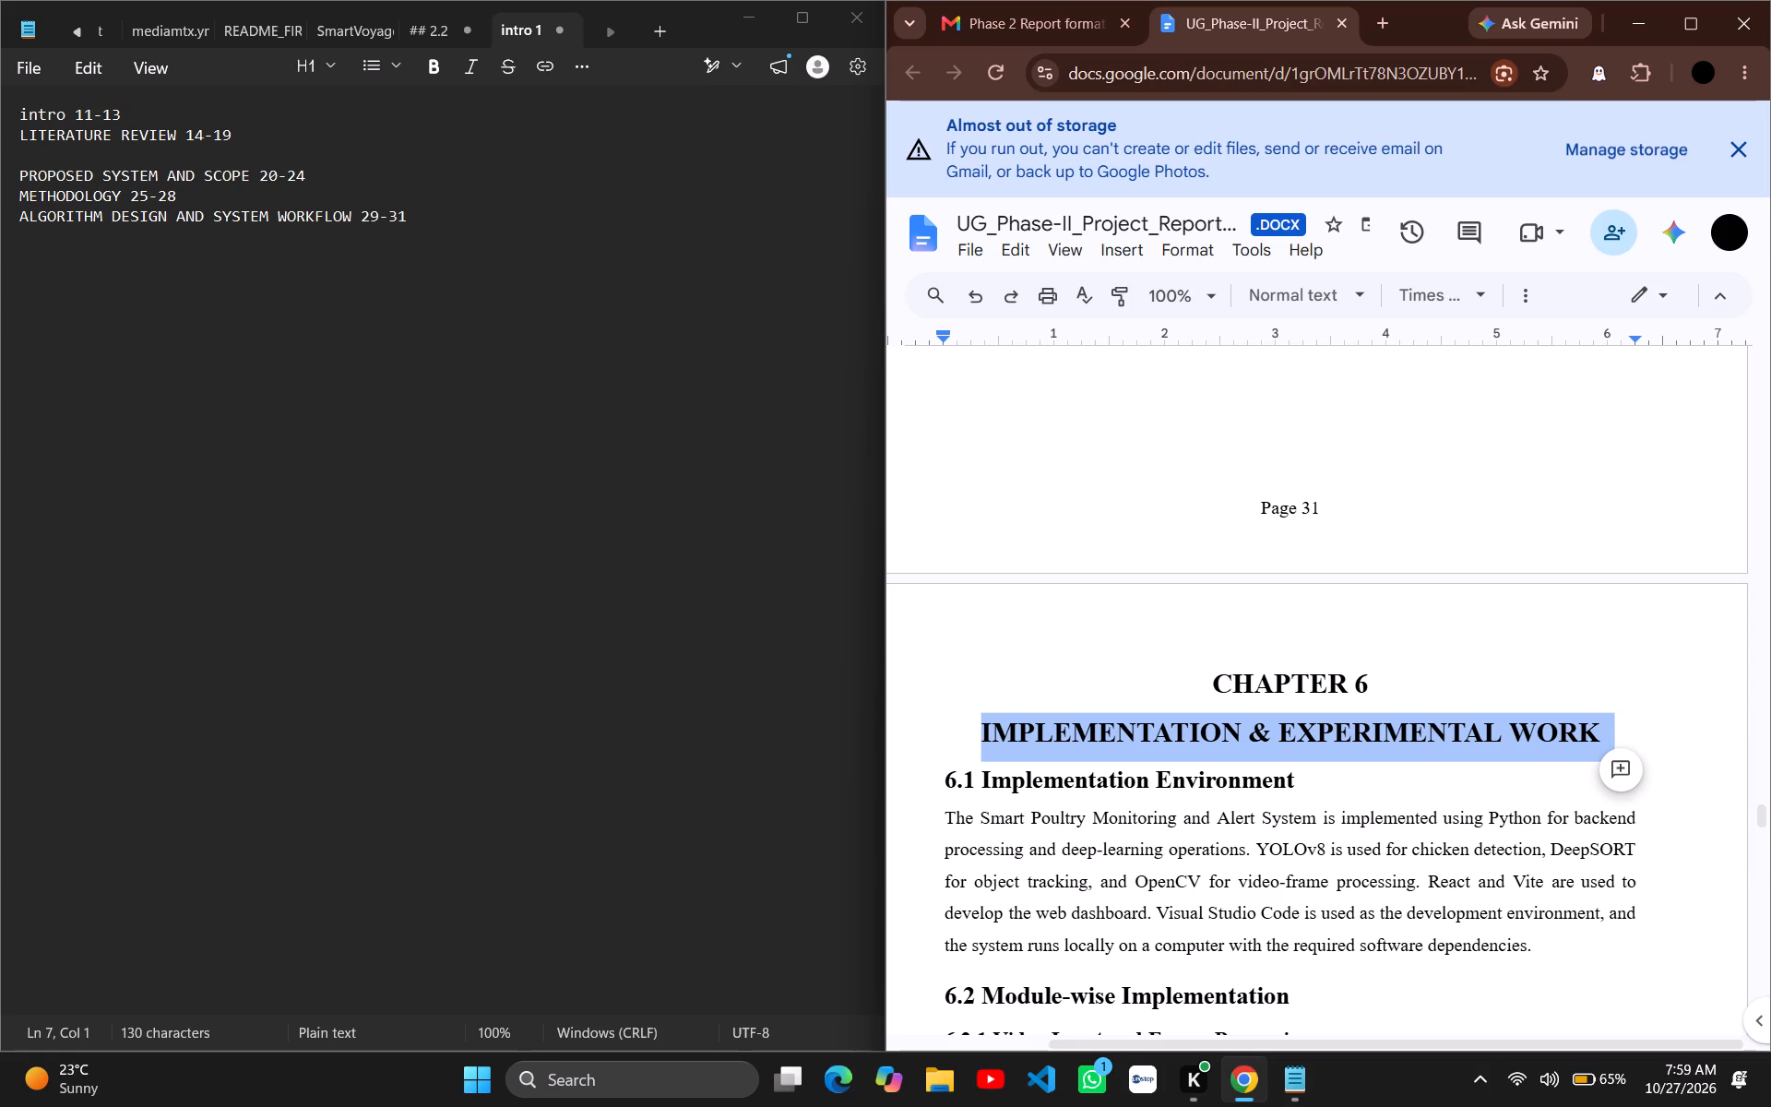
pyautogui.click(28, 233)
pyautogui.hotkey('ctrl', 'v')
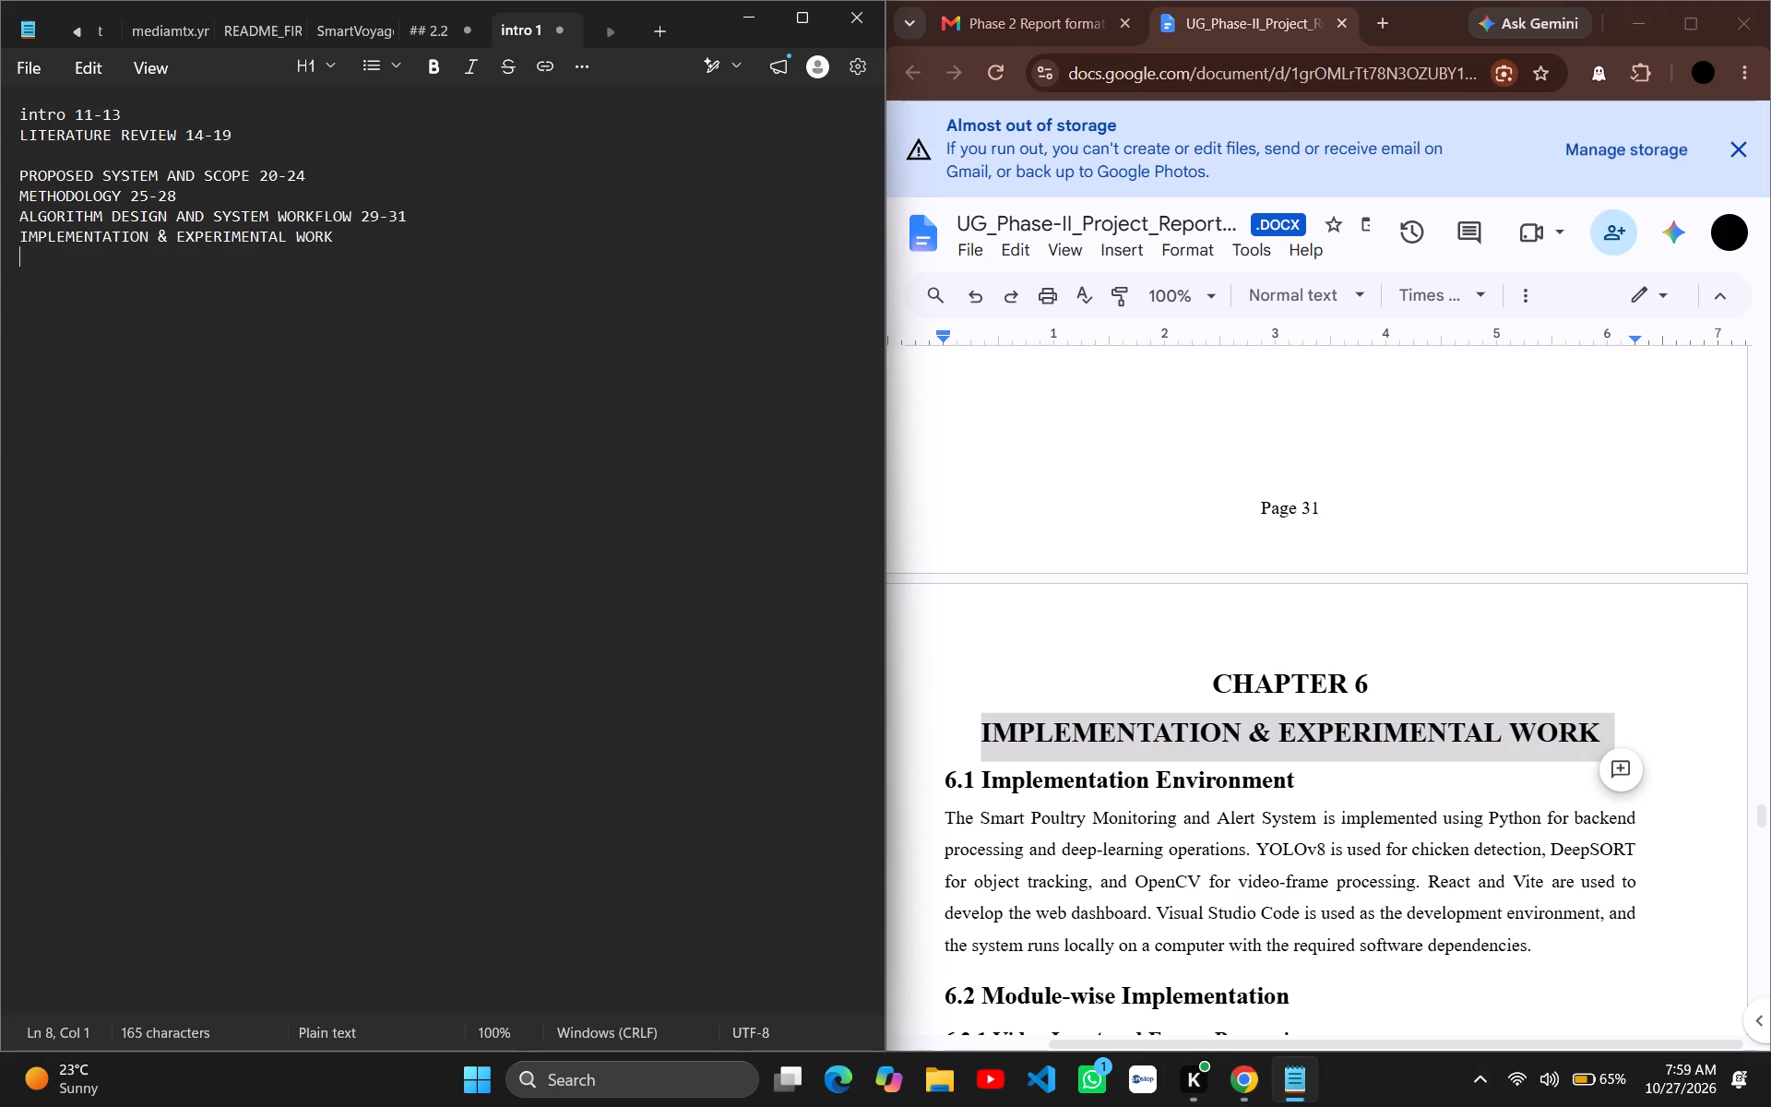
# Find Chapter 6's first and last pages in the report and append the page range 32-38 to the IMPLEMENTATION & EXPERIMENTAL WORK line.
pyautogui.click(1361, 746)
pyautogui.scroll(-1, 1319, 863)
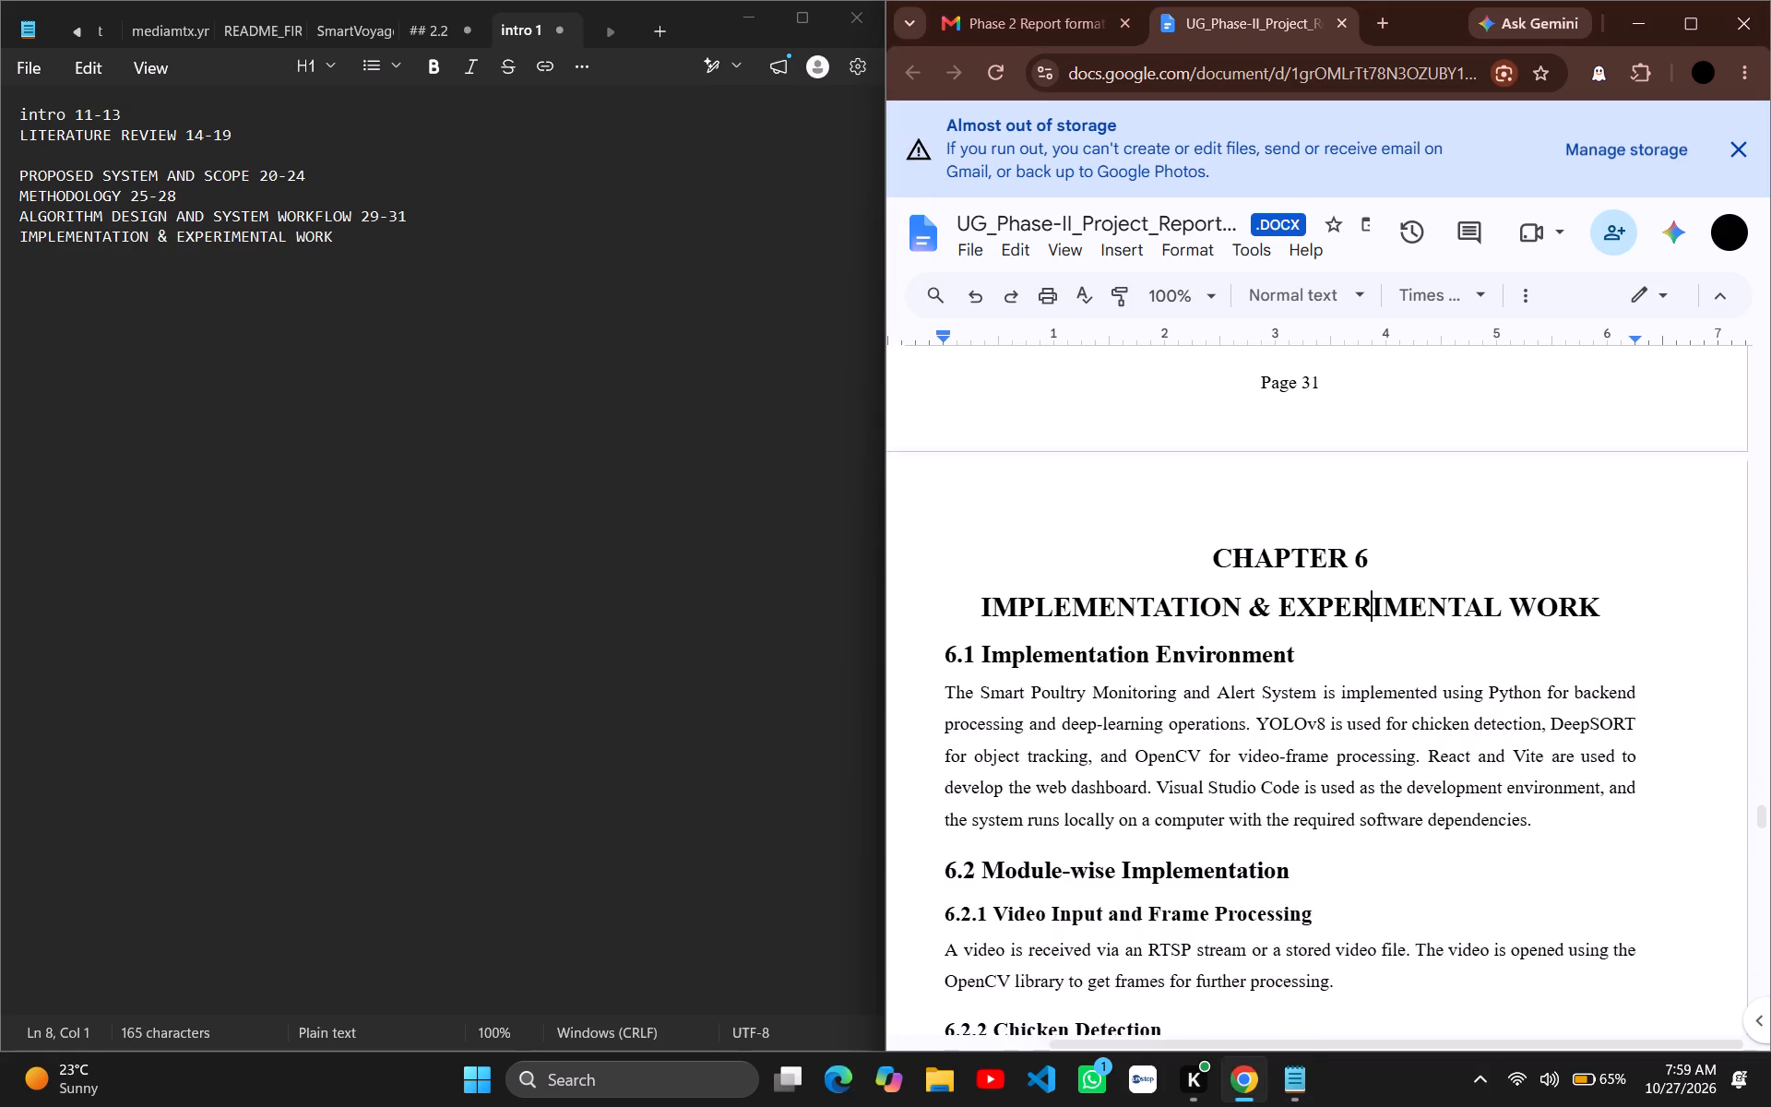
pyautogui.scroll(-3, 1319, 863)
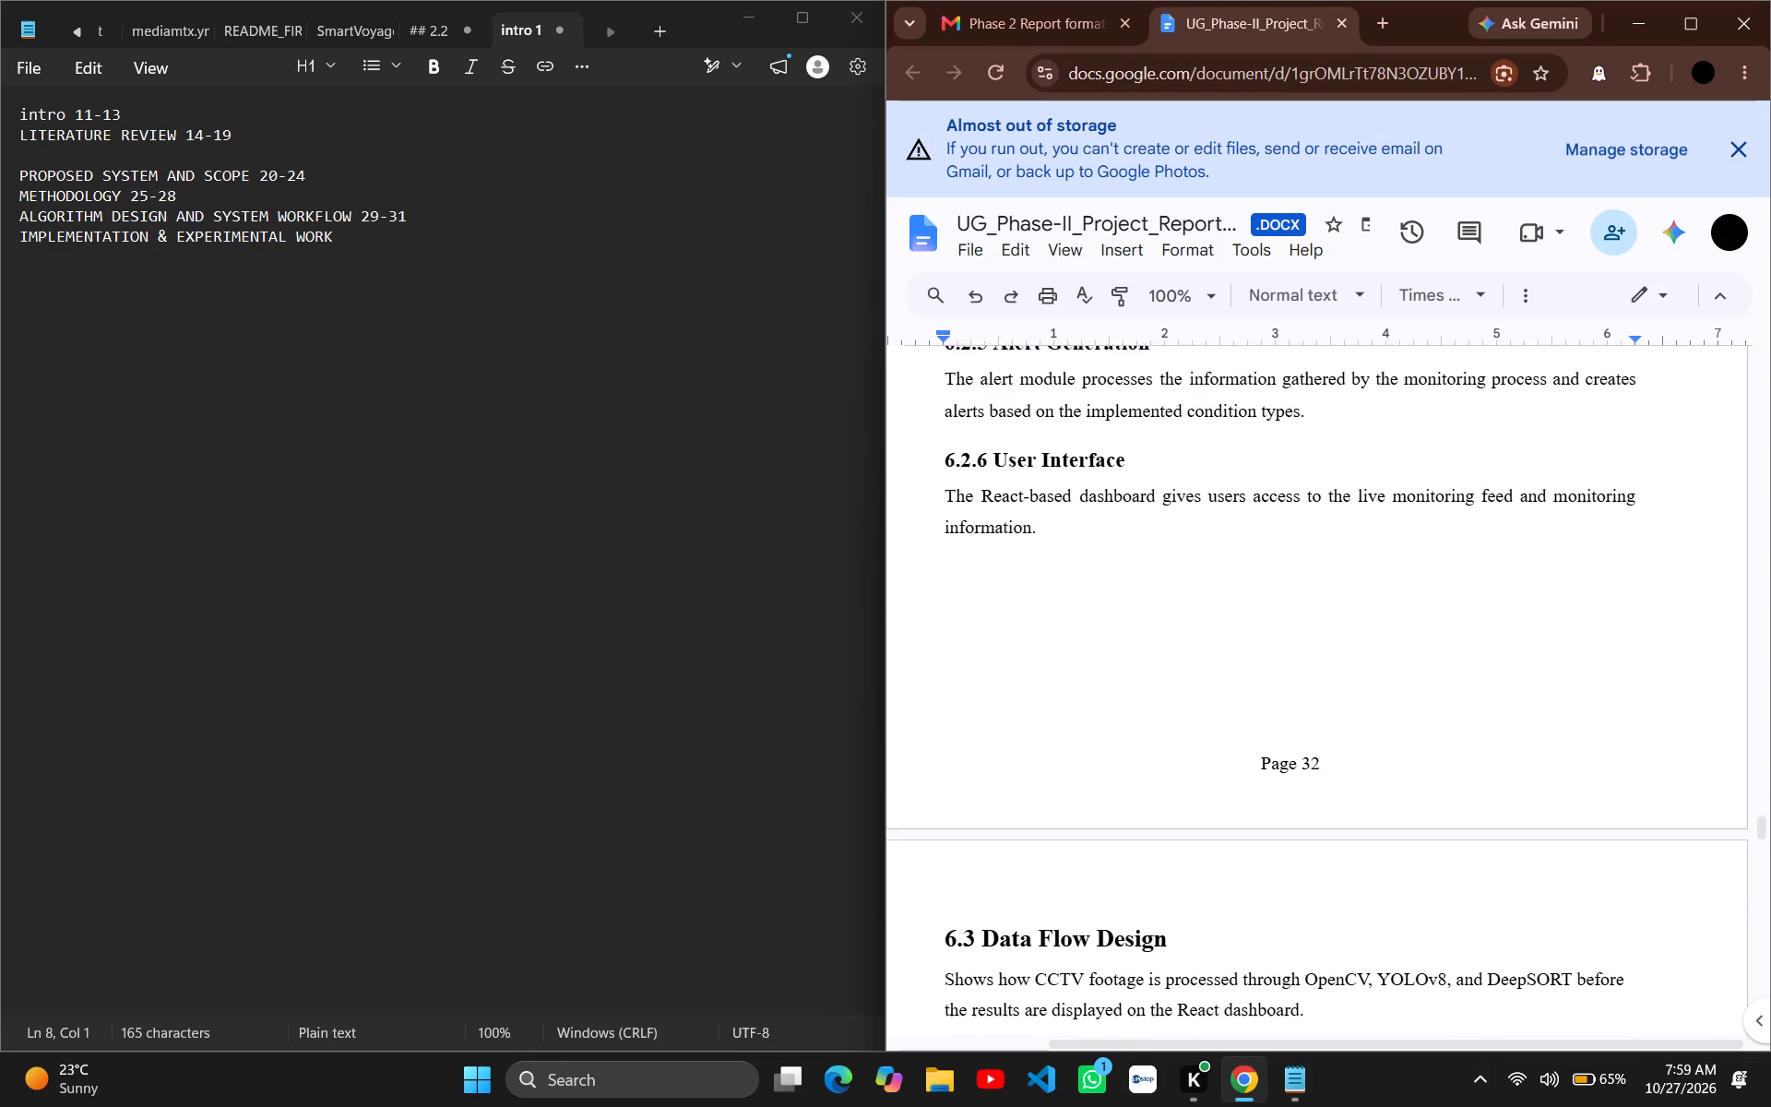
pyautogui.scroll(-3, 1319, 863)
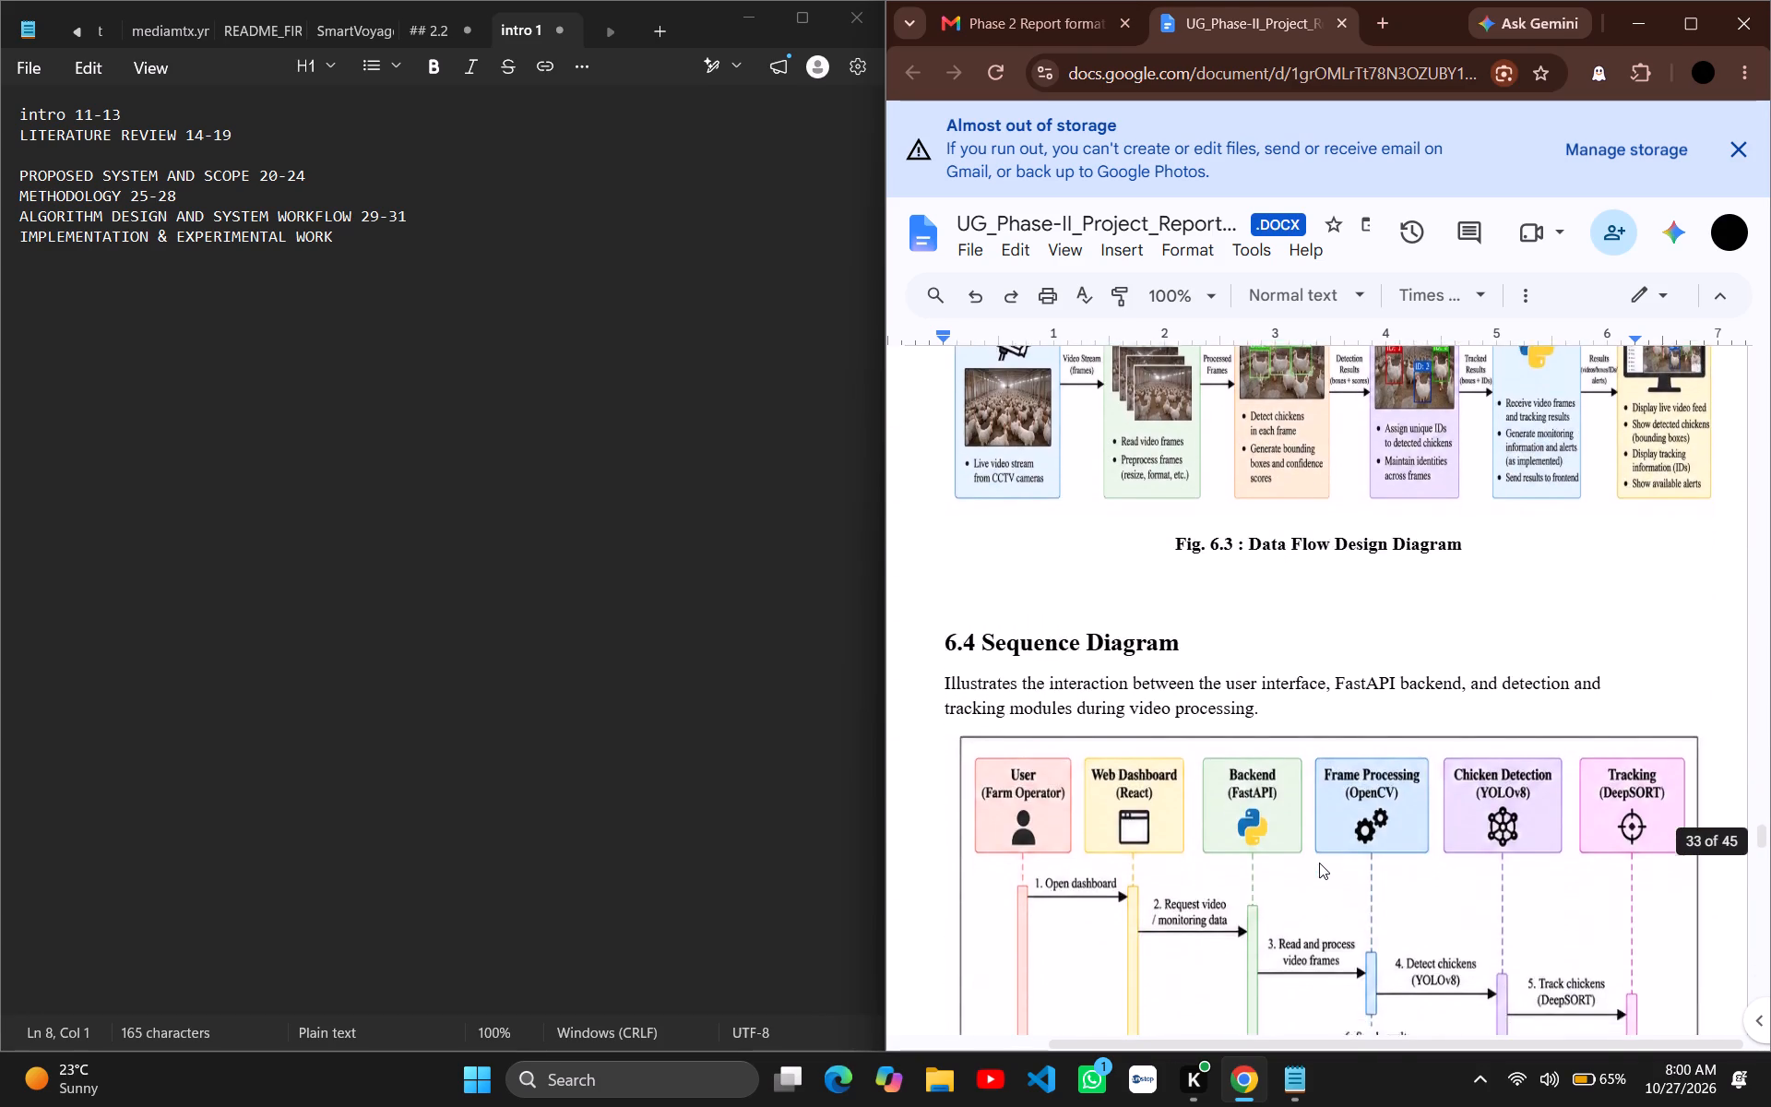
pyautogui.scroll(-6, 1319, 863)
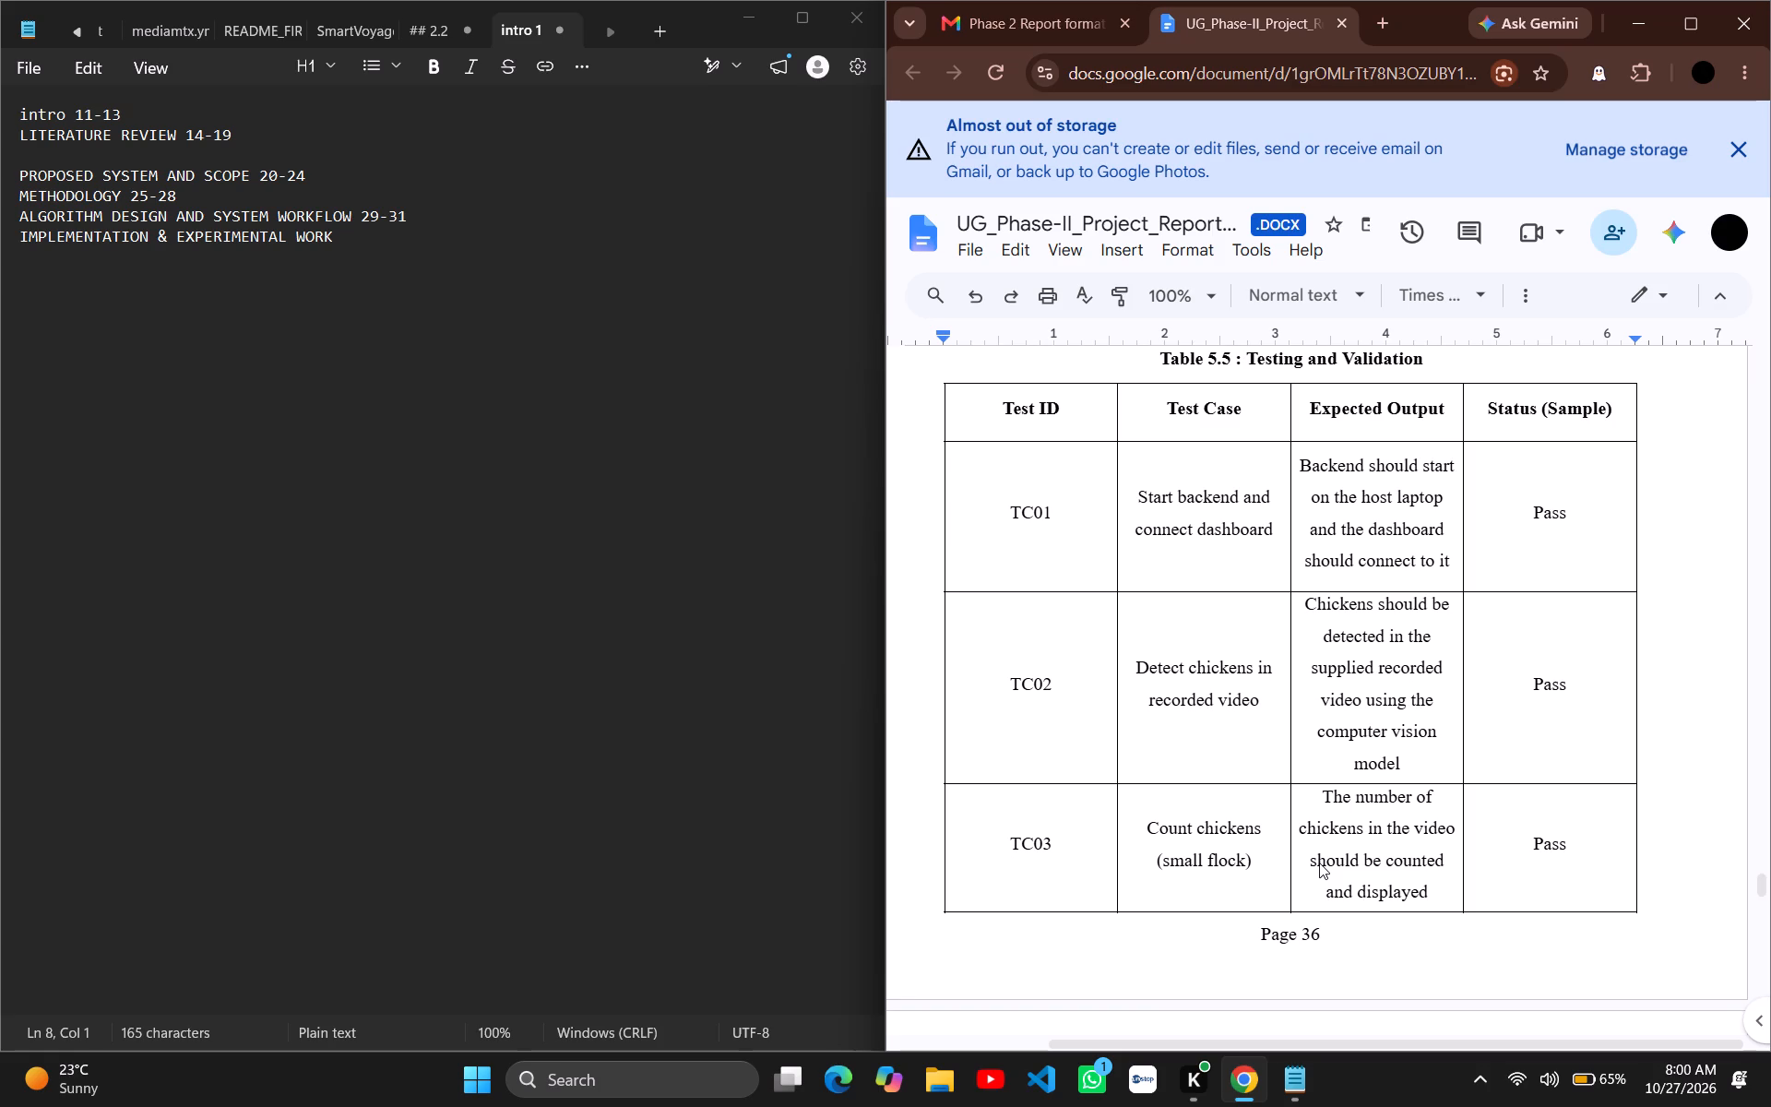
pyautogui.scroll(-2, 1319, 863)
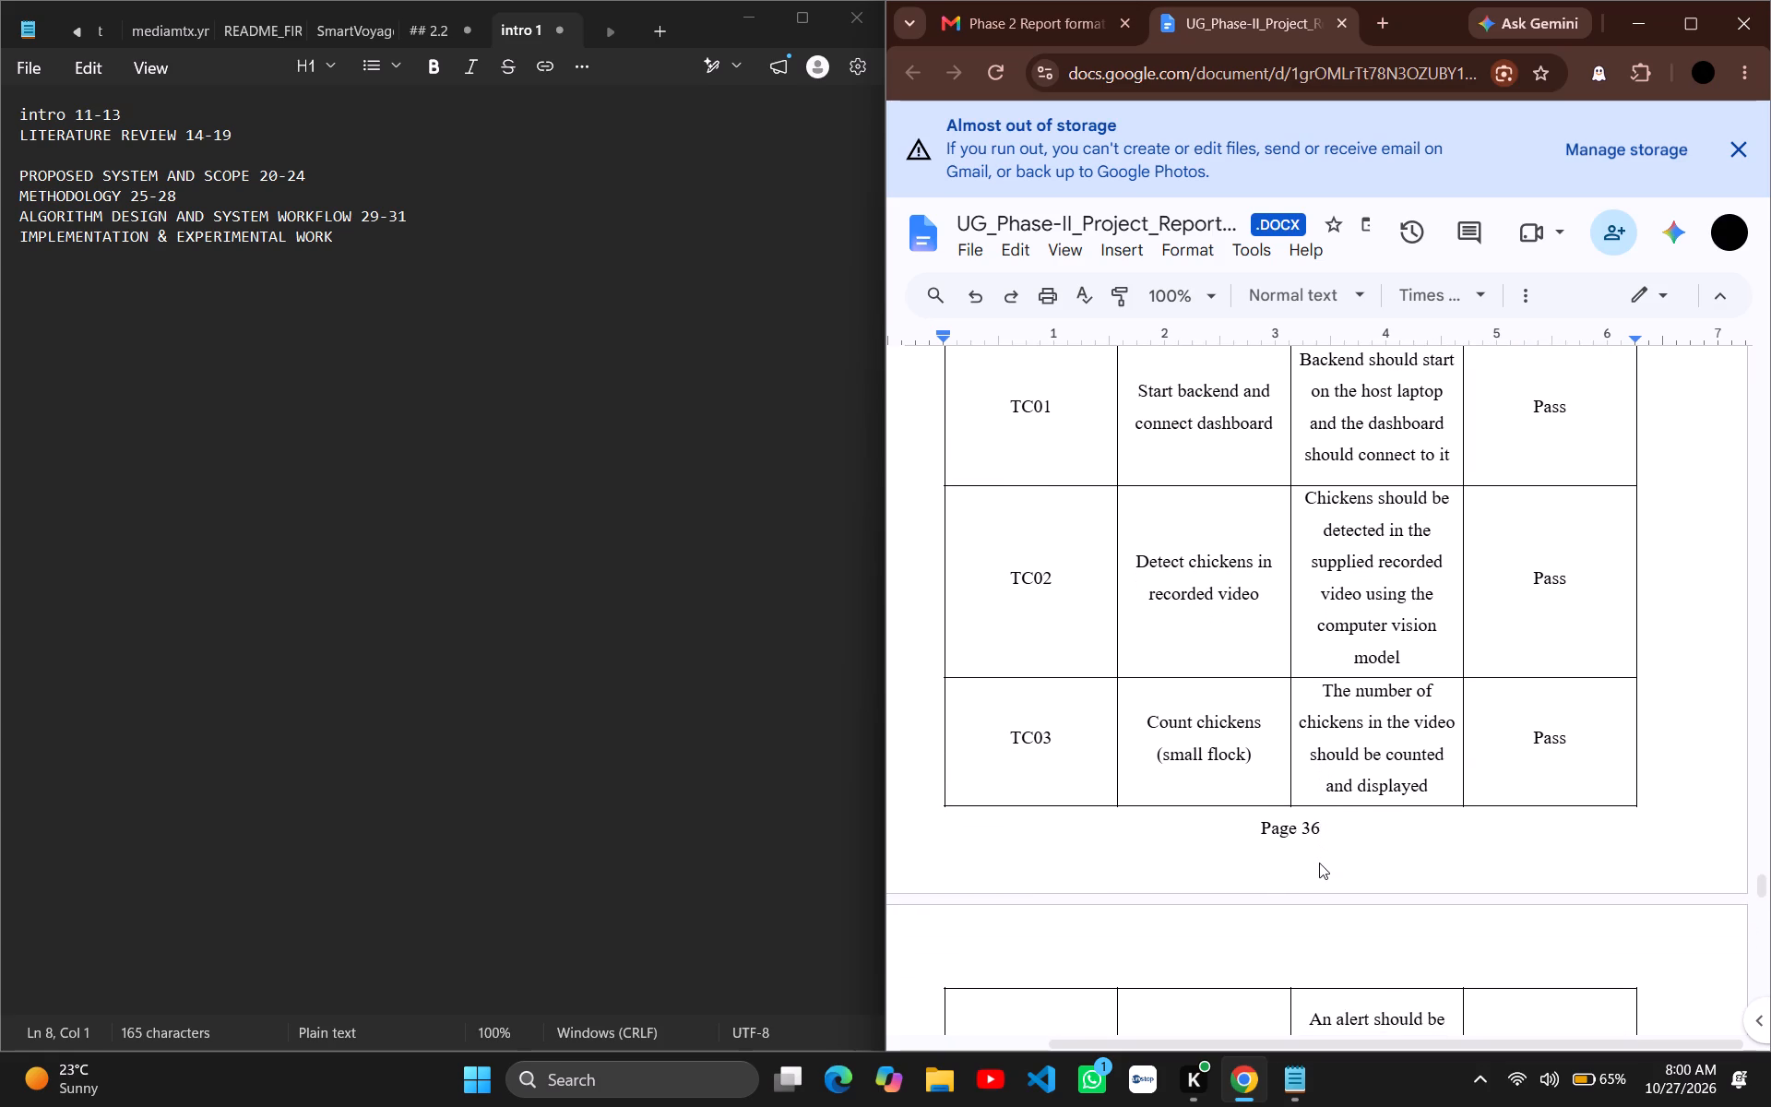
pyautogui.scroll(-3, 1319, 863)
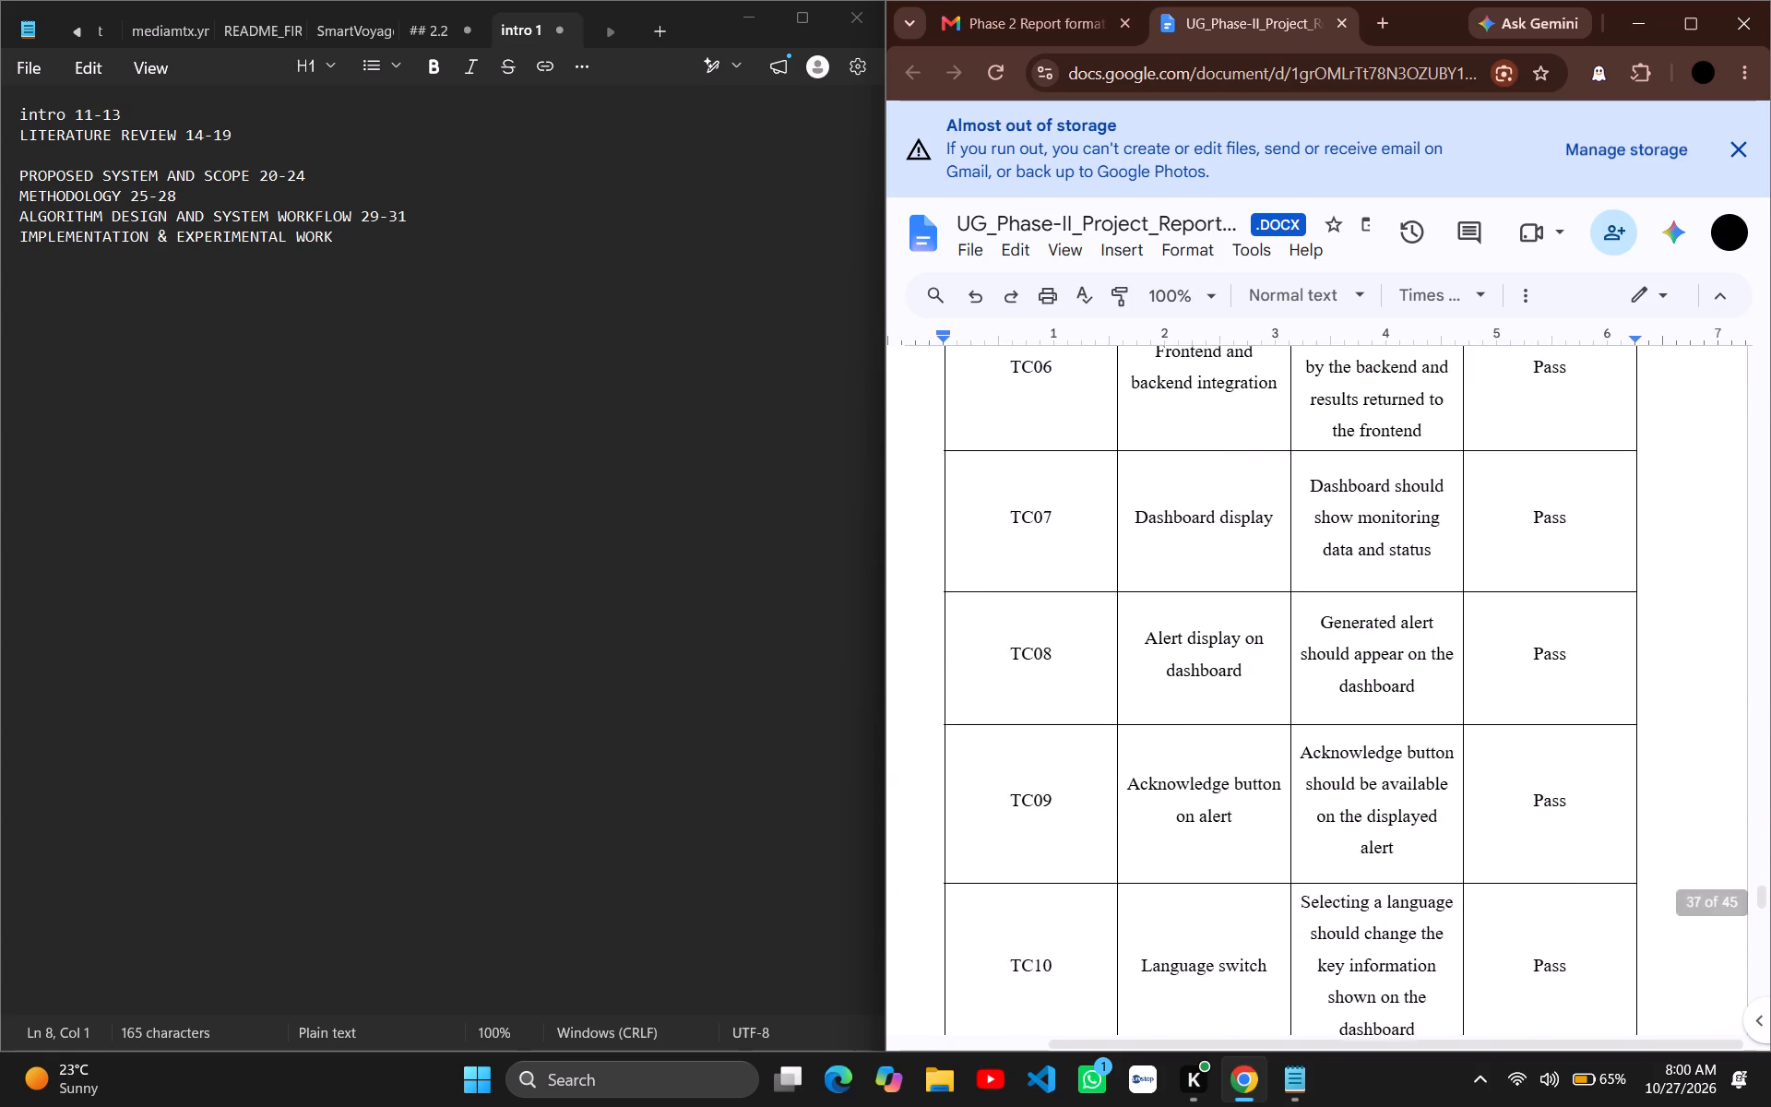
pyautogui.scroll(-2, 1319, 863)
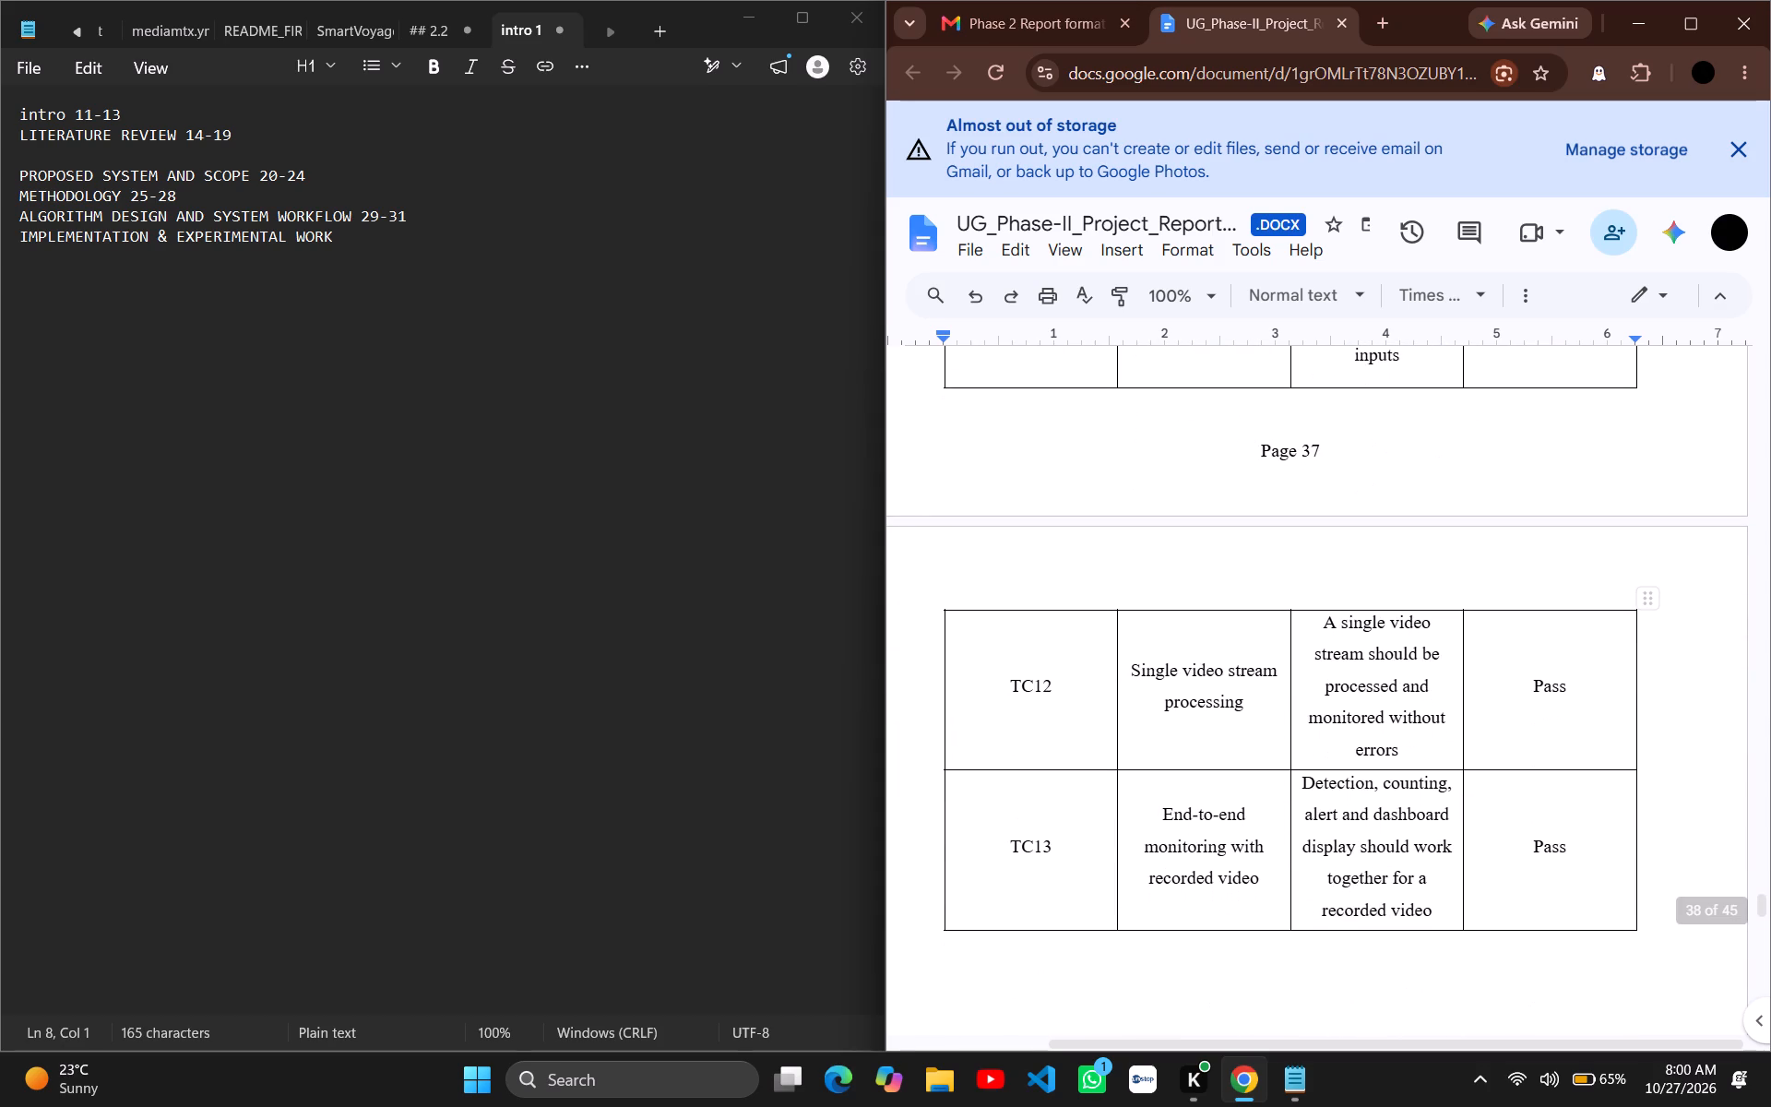
pyautogui.scroll(-3, 1319, 863)
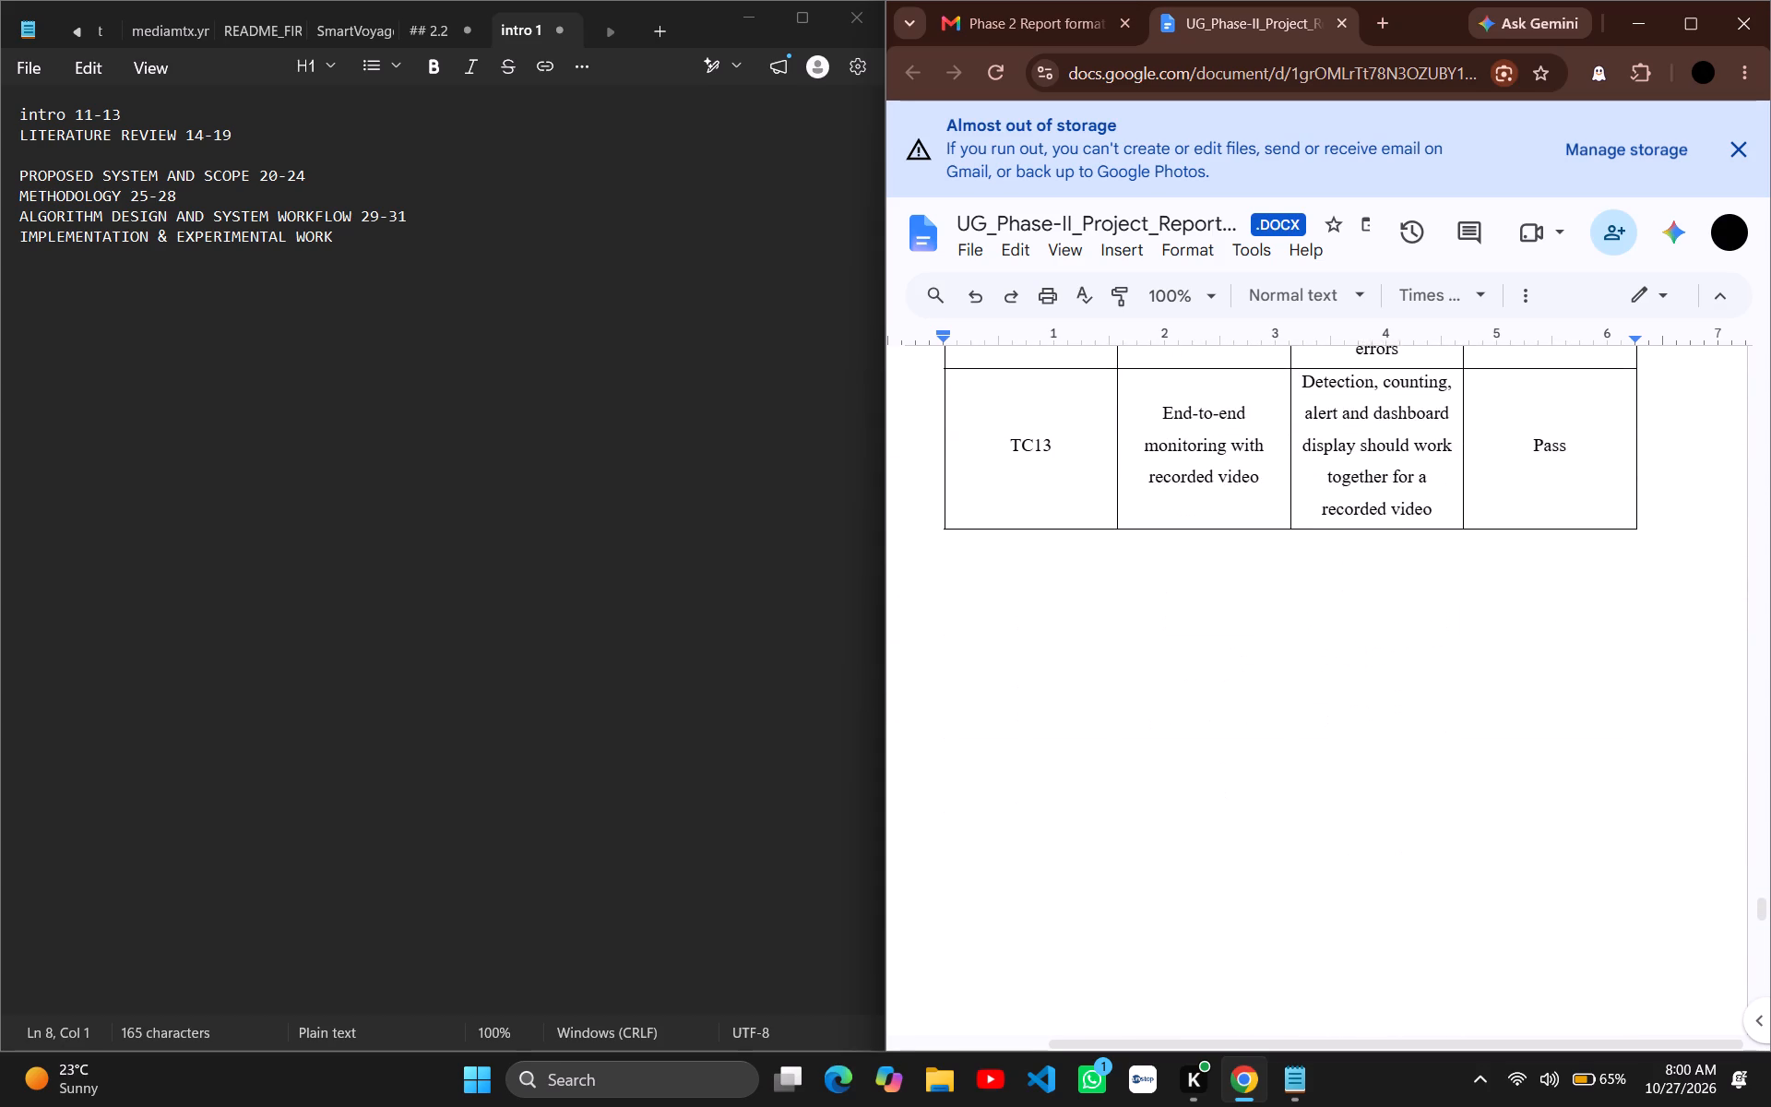
pyautogui.scroll(-2, 1319, 863)
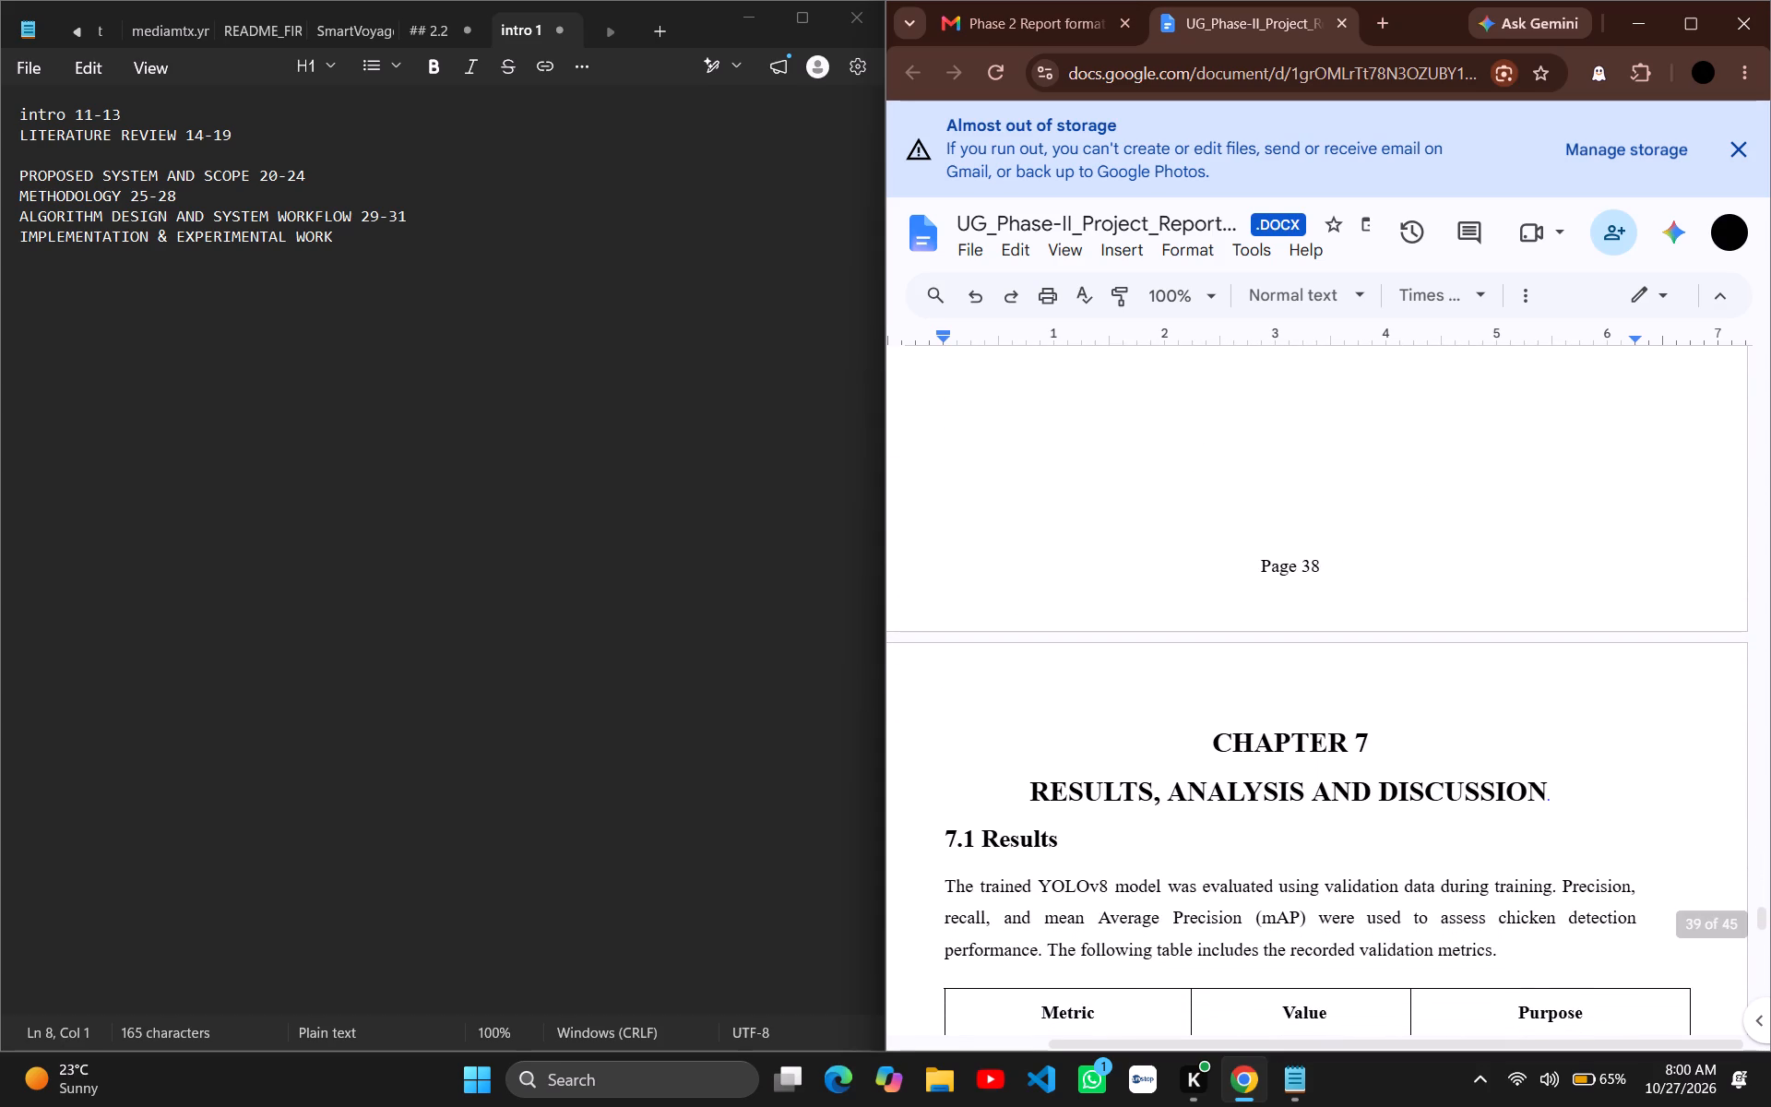
pyautogui.click(363, 233)
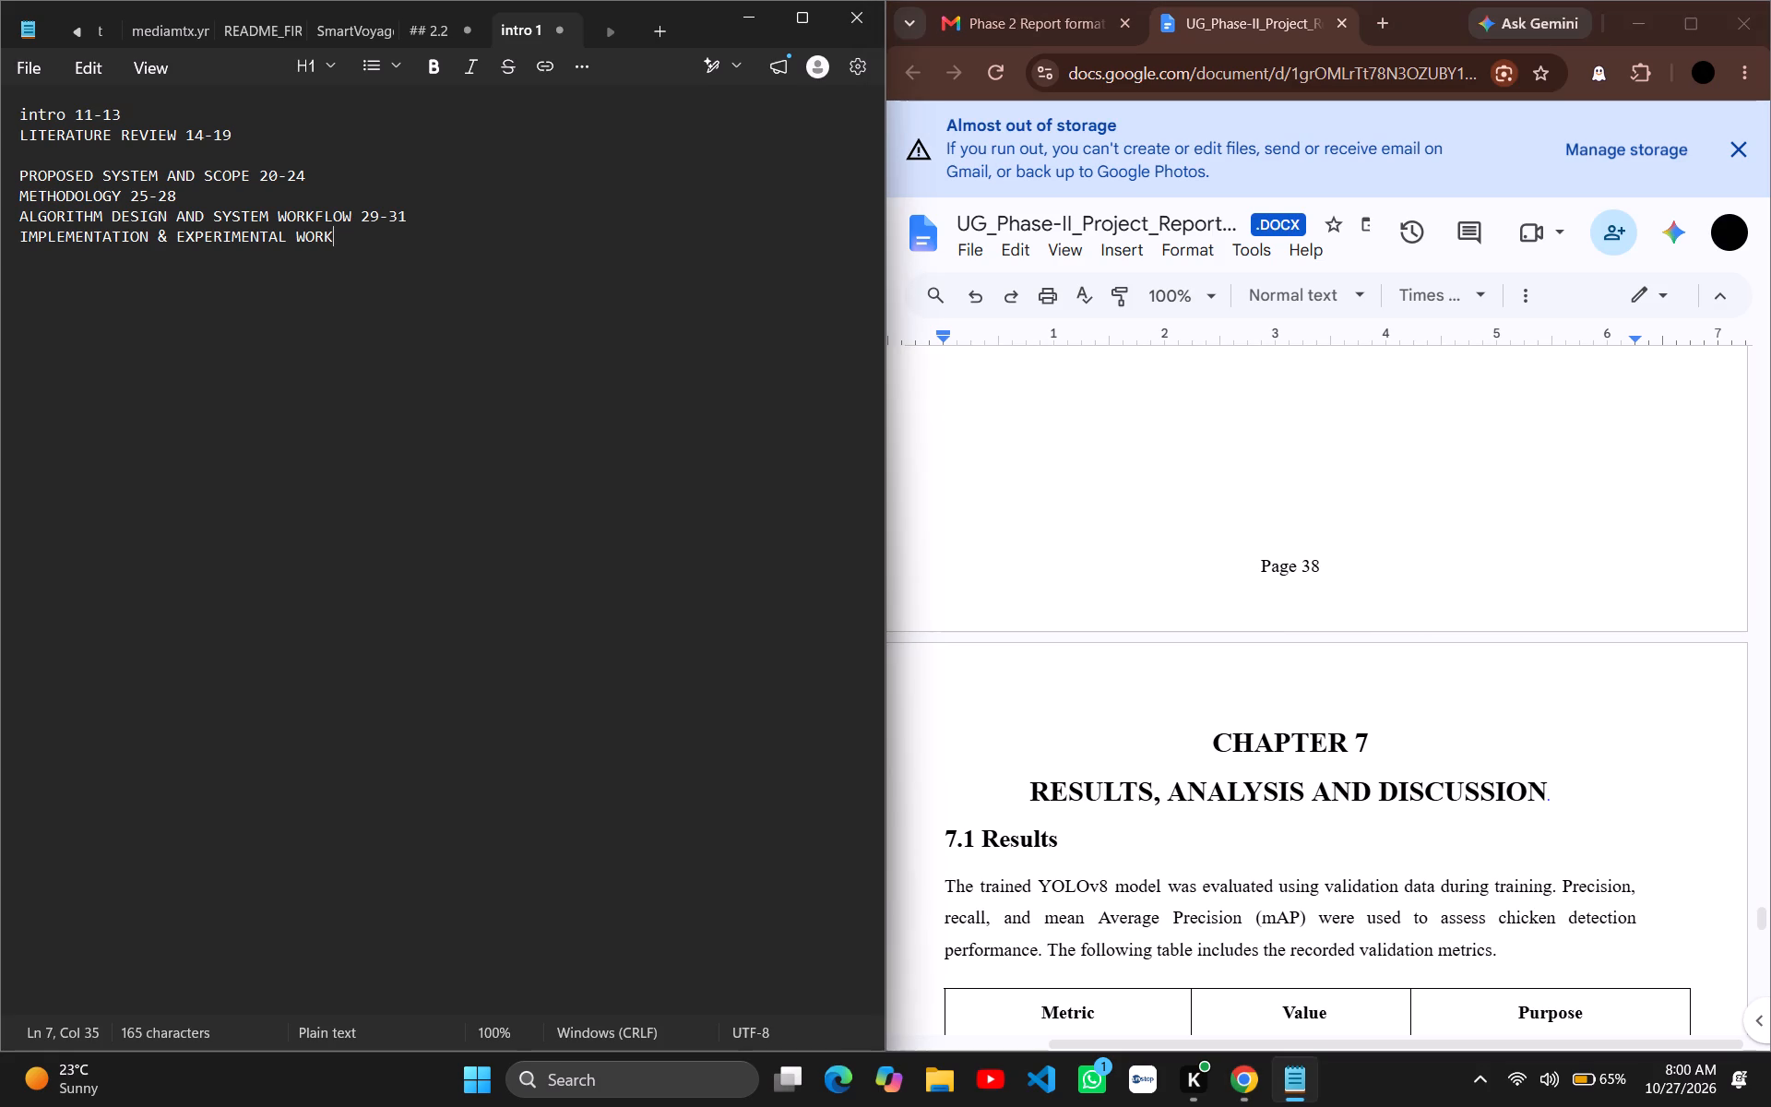
pyautogui.press('space')
pyautogui.write('32-3')
pyautogui.press('8')
# Copy the Chapter 7 heading RESULTS, ANALYSIS AND DISCUSSION. from the report onto a new line of the note below IMPLEMENTATION & EXPERIMENTAL WORK.
pyautogui.scroll(-2, 1222, 716)
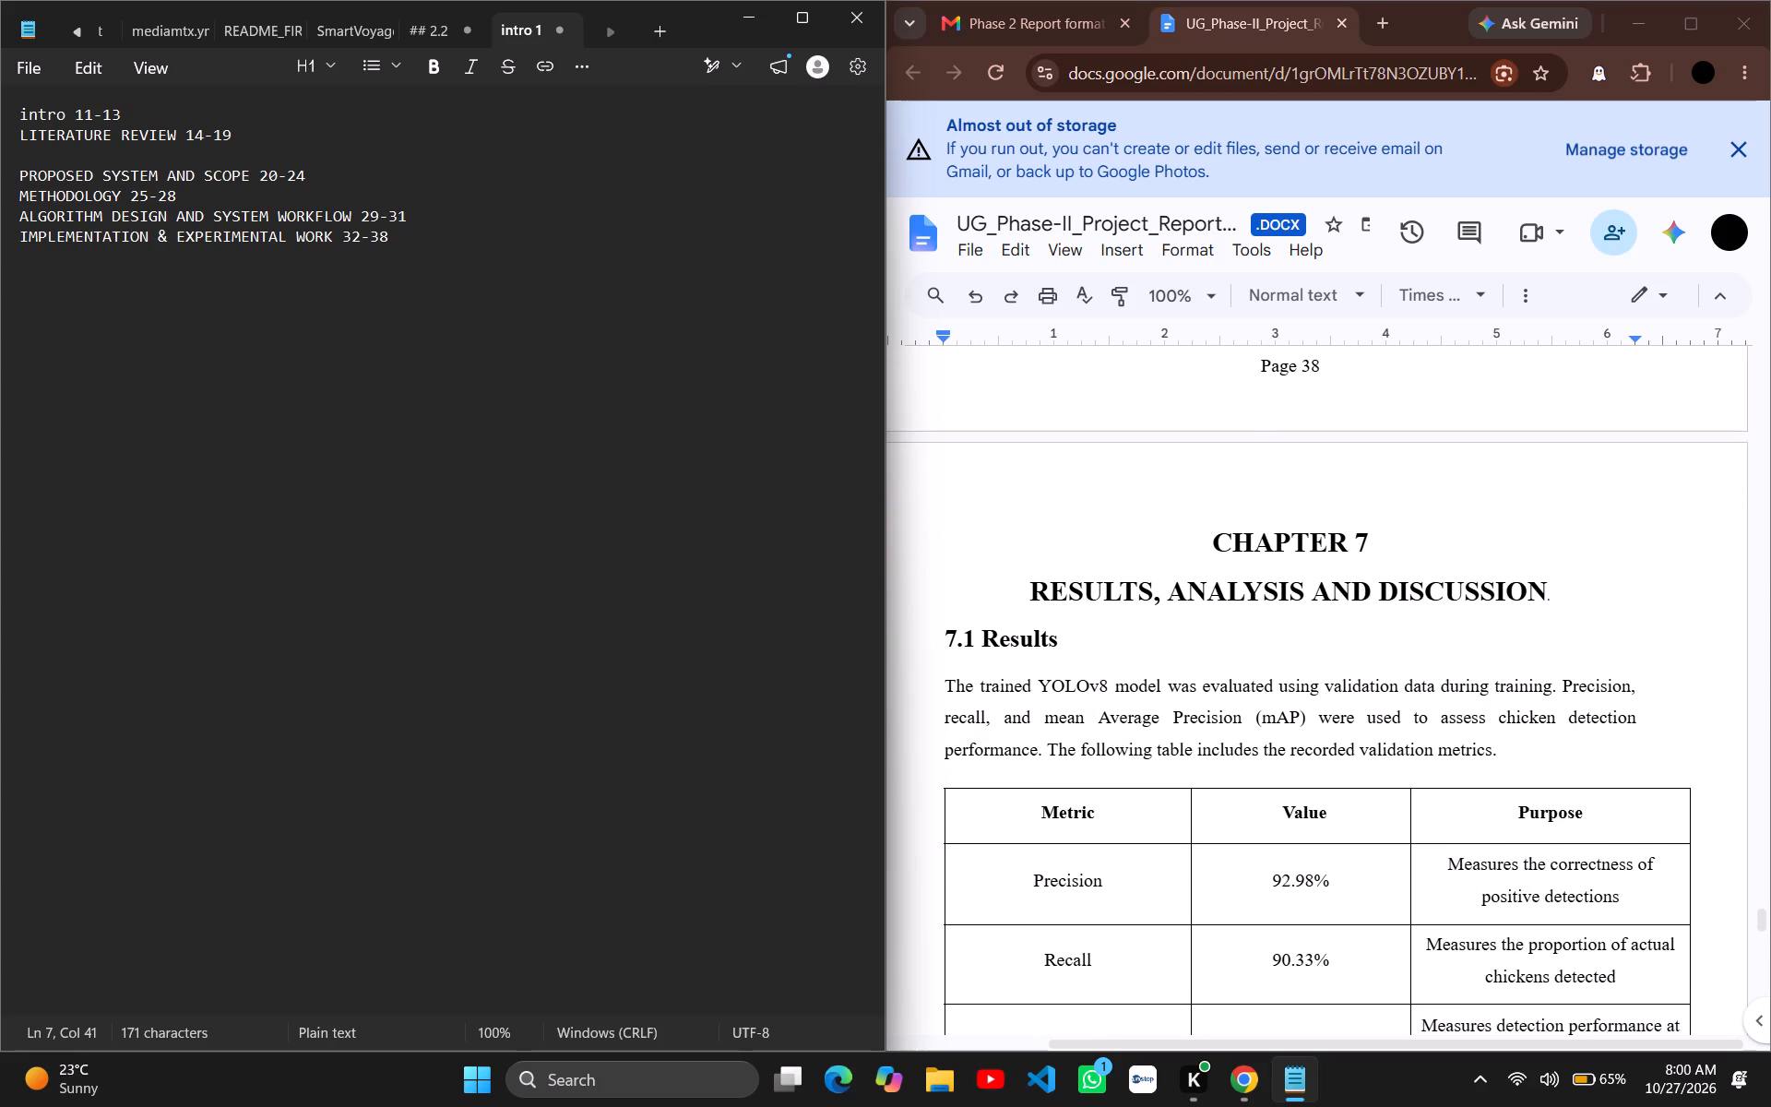
pyautogui.moveTo(1035, 587); pyautogui.dragTo(1166, 604)
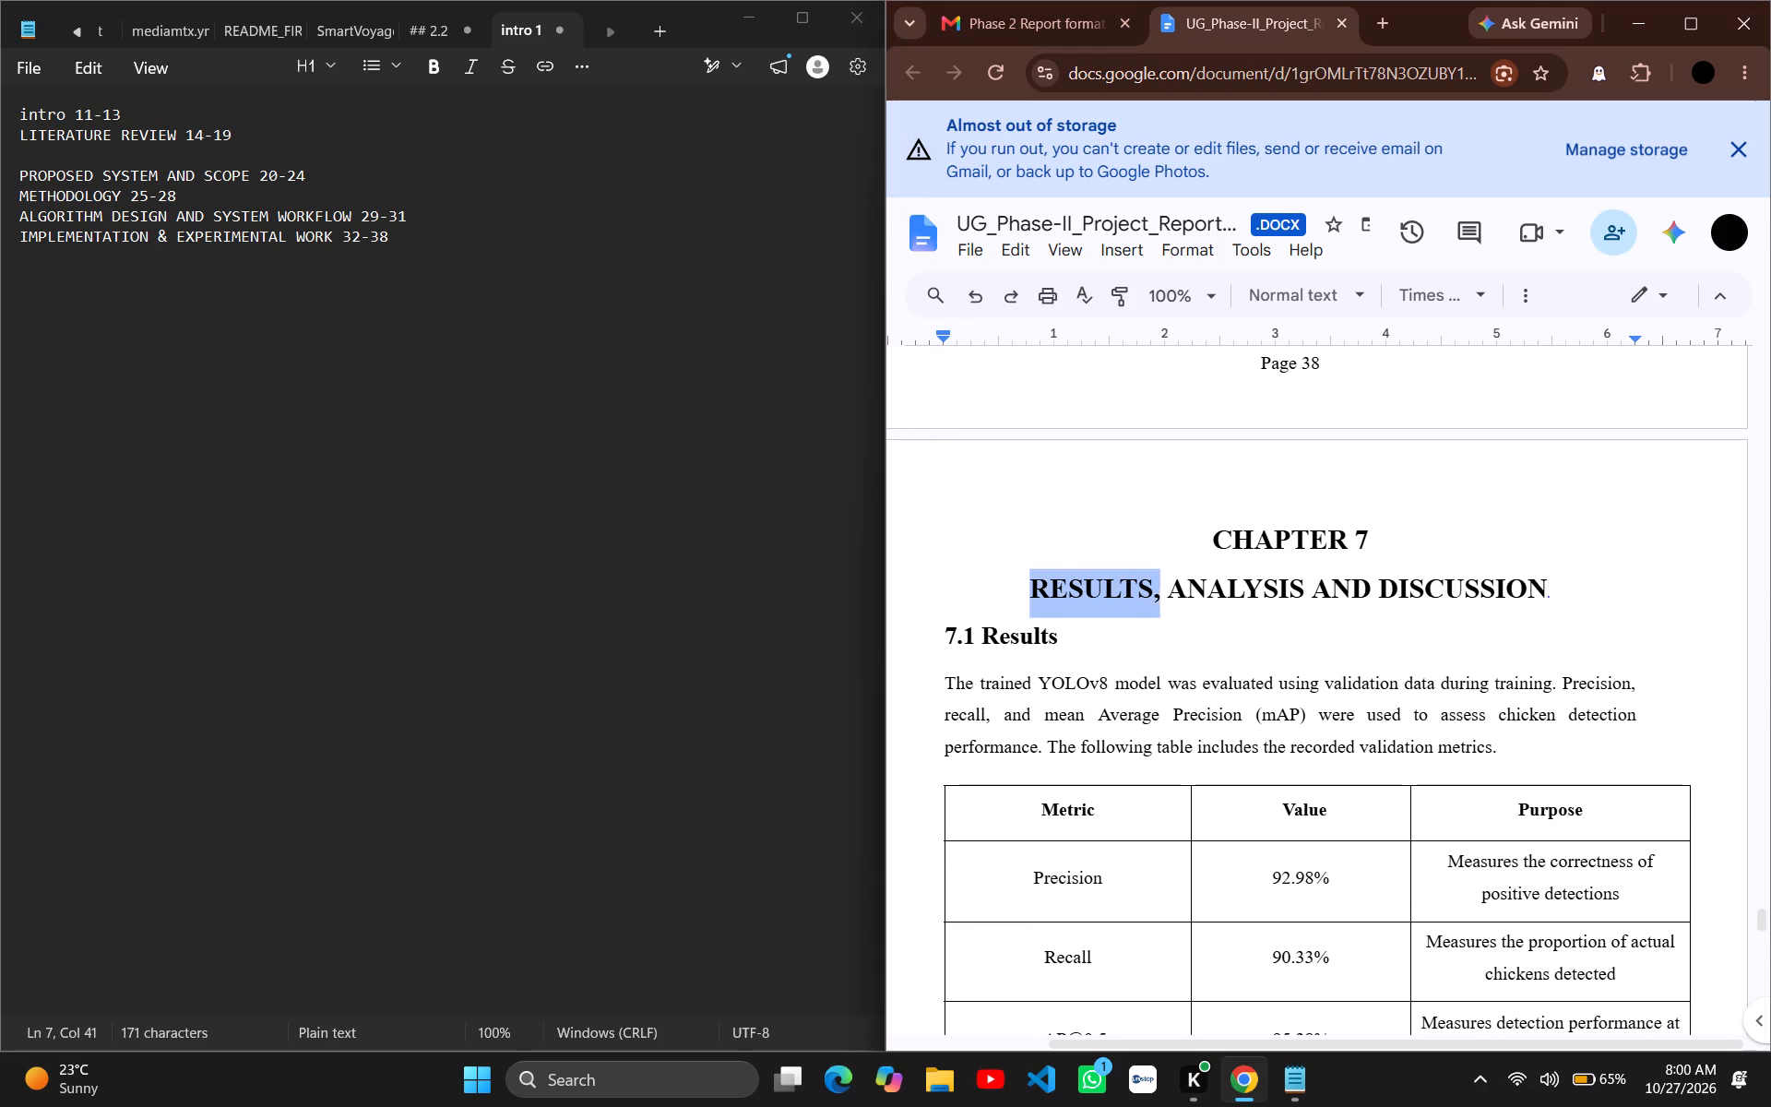
pyautogui.moveTo(1166, 604); pyautogui.dragTo(1529, 577)
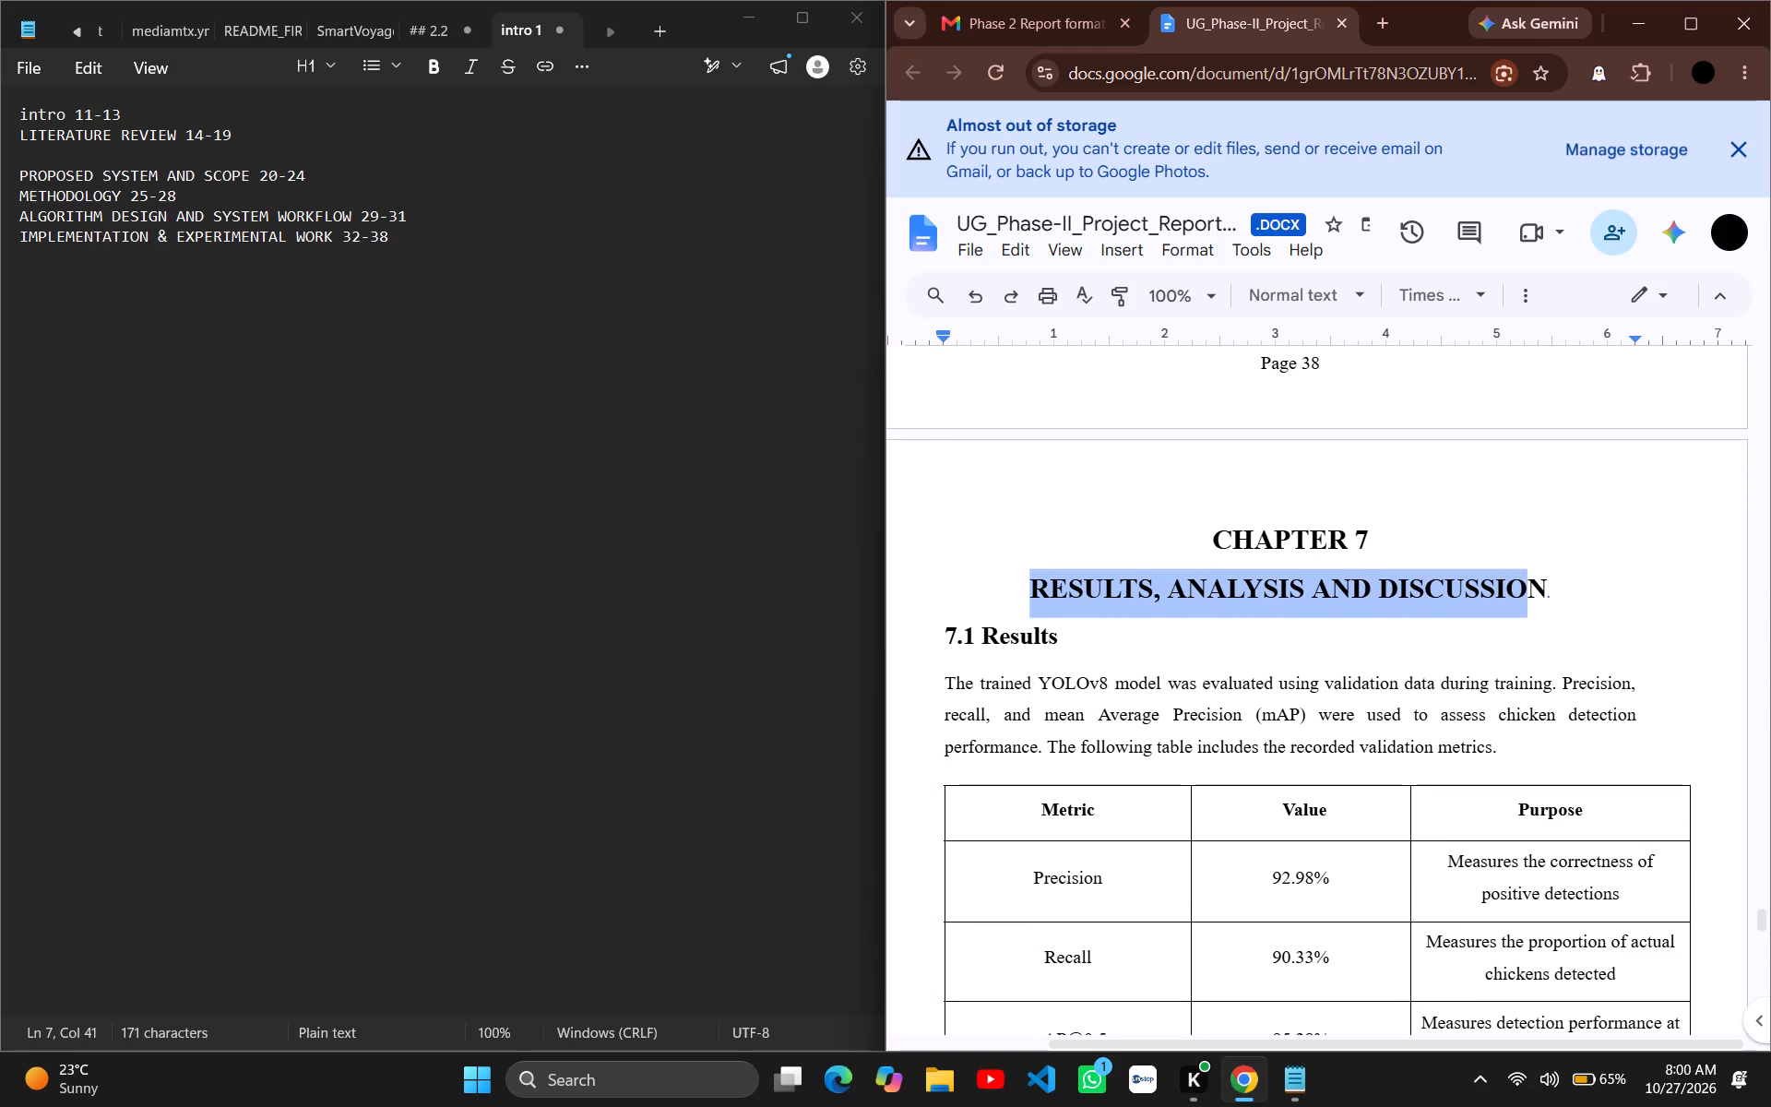
pyautogui.moveTo(1529, 577); pyautogui.dragTo(1594, 579)
pyautogui.hotkey('ctrl', 'c')
pyautogui.click(36, 256)
pyautogui.hotkey('ctrl', 'v')
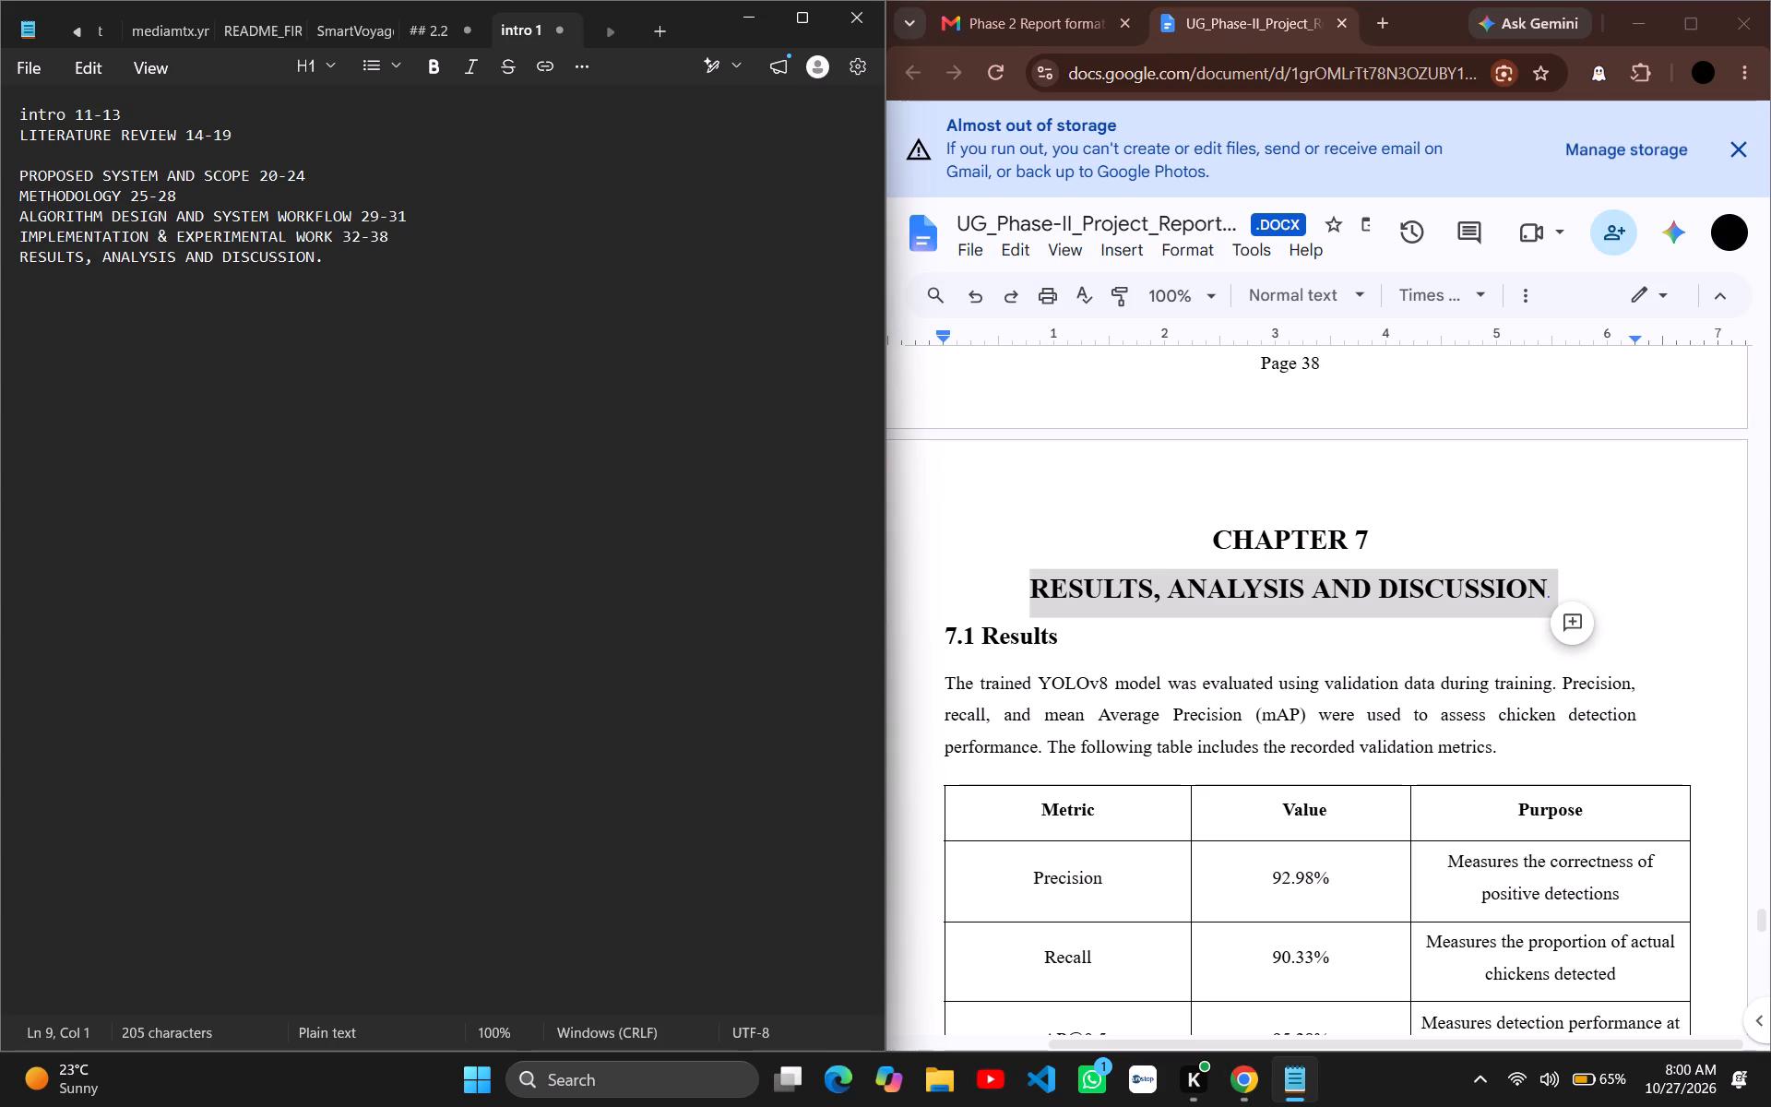
pyautogui.click(327, 256)
pyautogui.press('space')
# Delete the stray full stop at the end of the Chapter 7 heading RESULTS, ANALYSIS AND DISCUSSION in the report.
pyautogui.click(1529, 589)
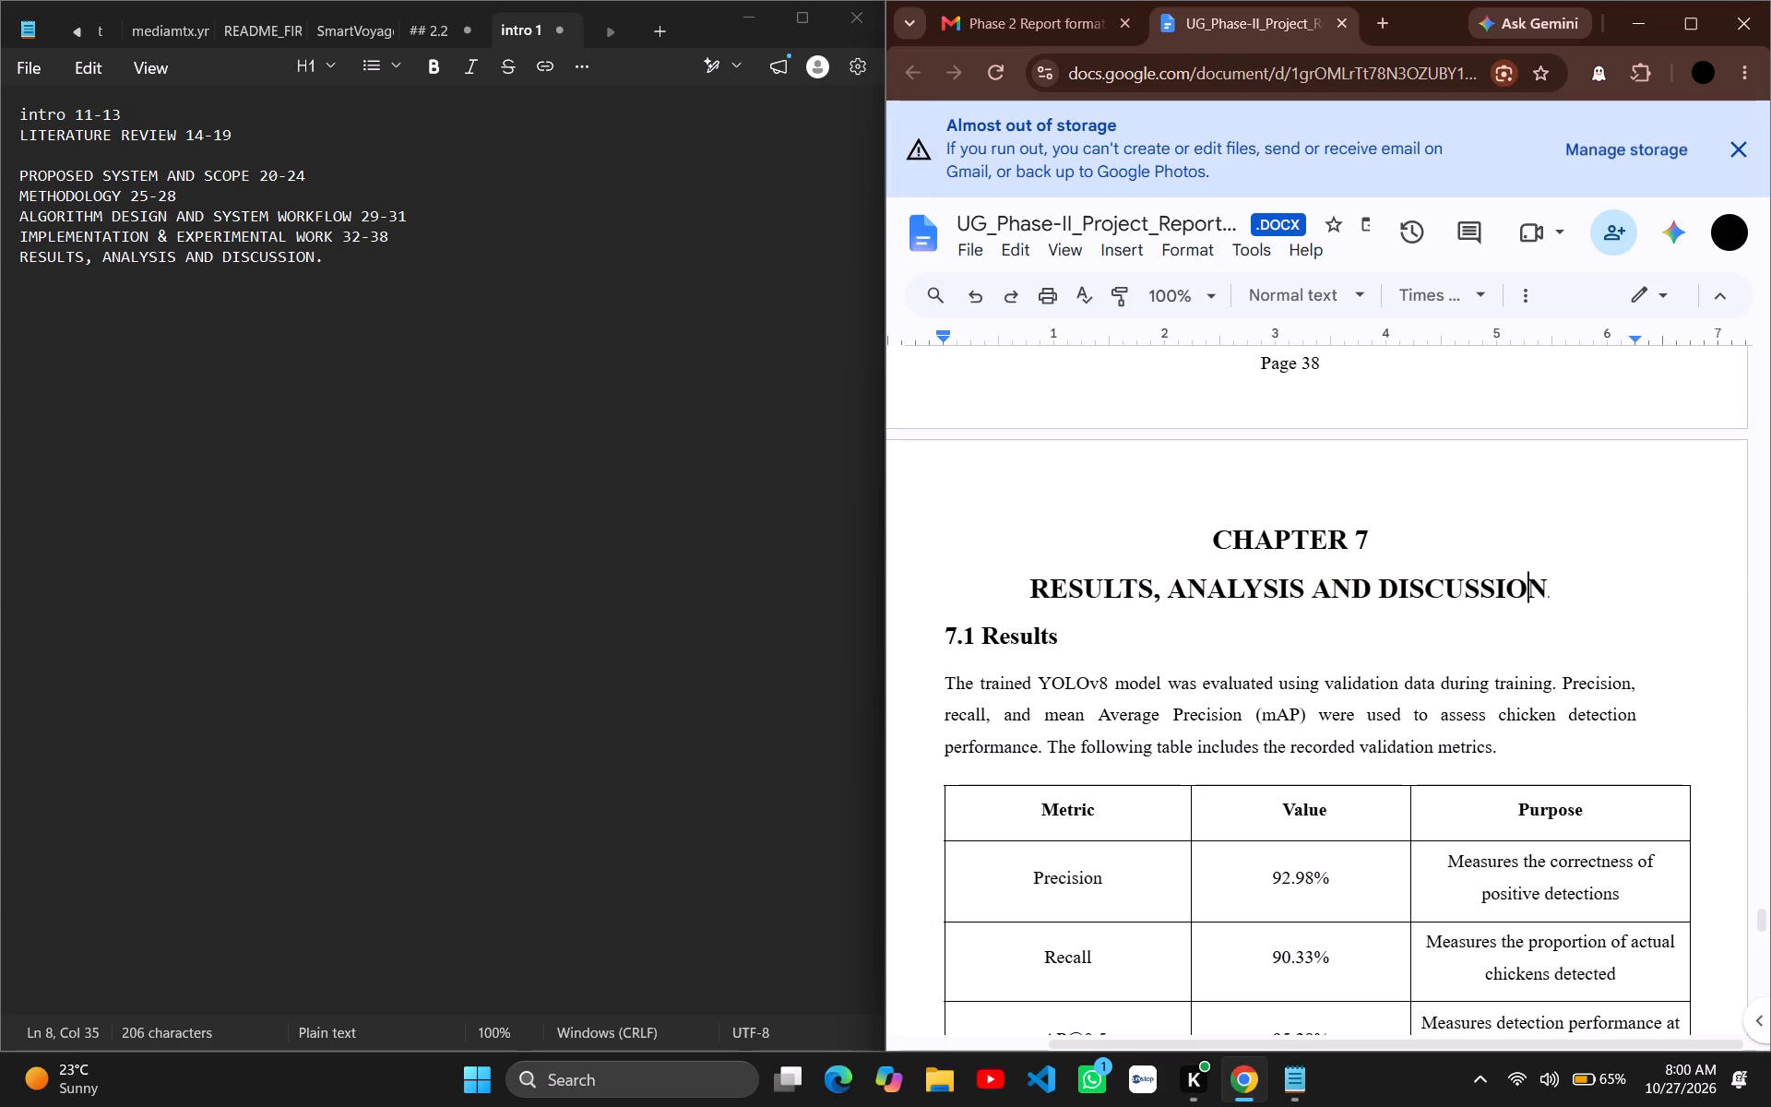
pyautogui.press('Right')
pyautogui.press('Right')
pyautogui.press('BackSpace')
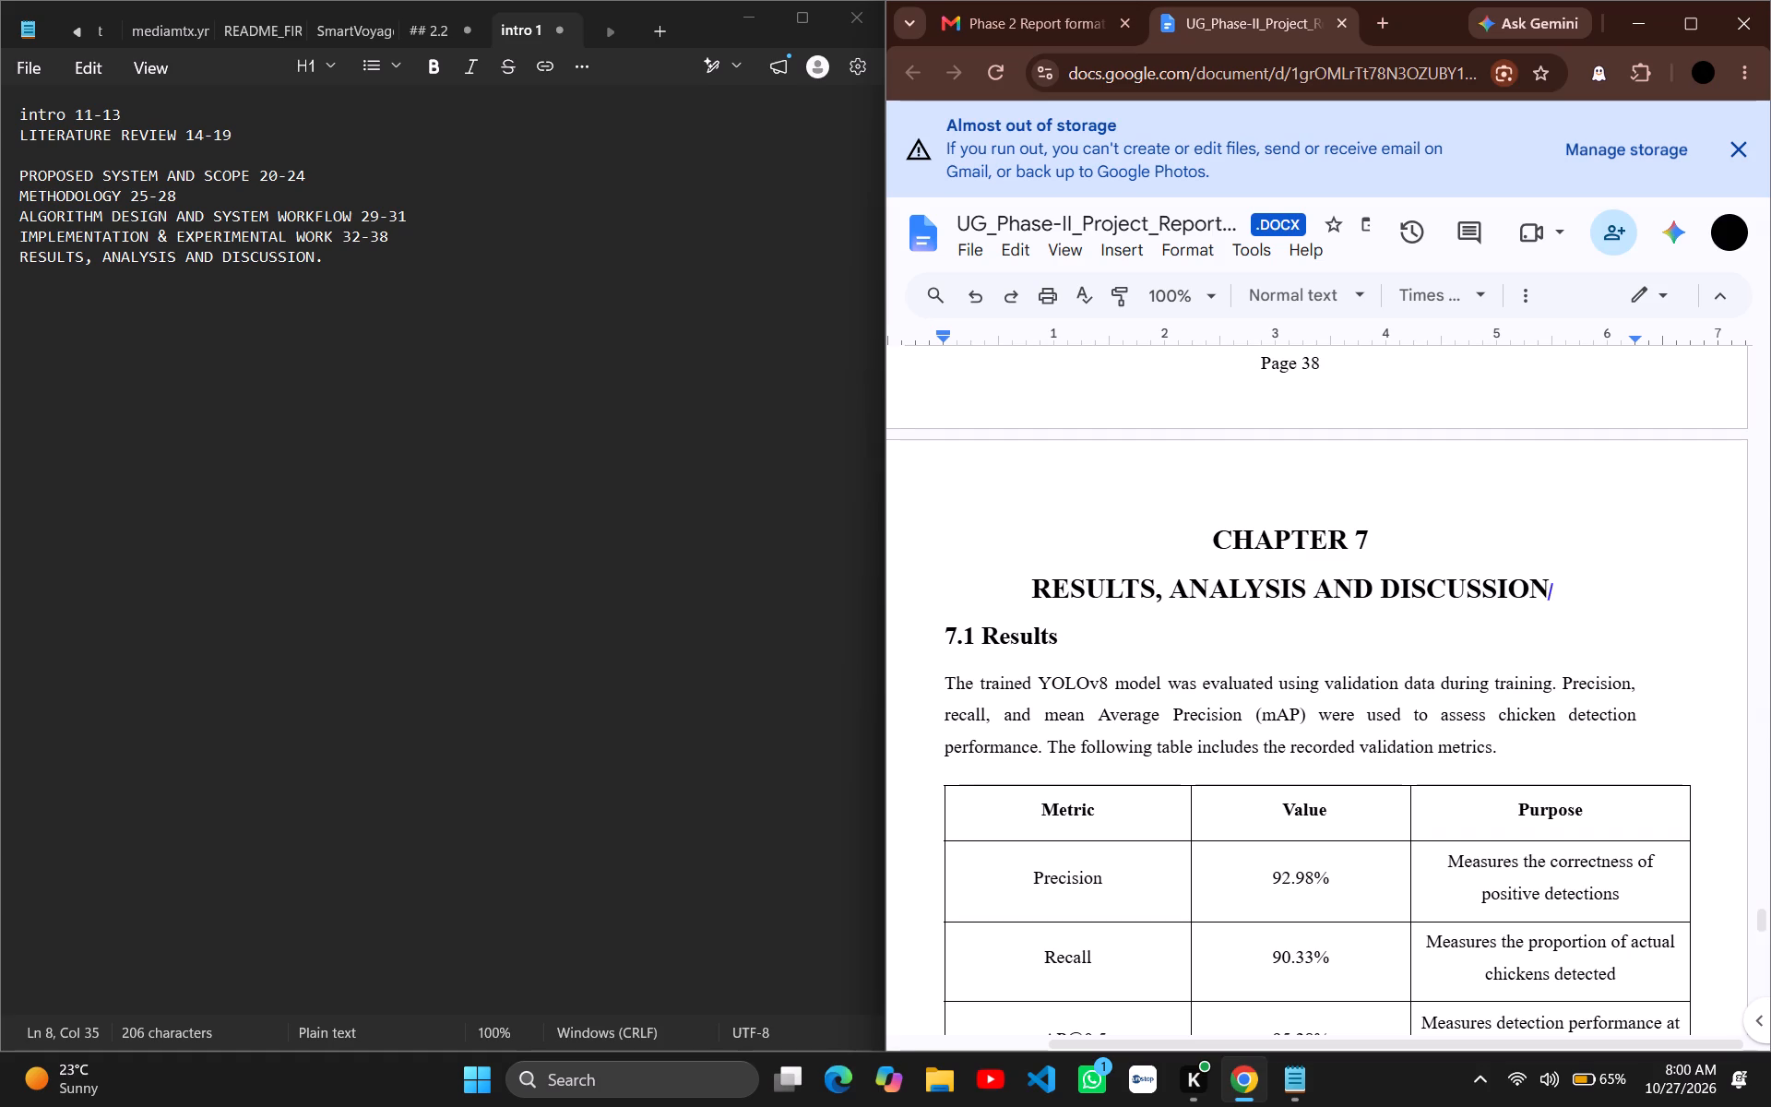
# Find Chapter 7's first and last pages in the report and append the page range 39-40 to the RESULTS, ANALYSIS AND DISCUSSION line.
pyautogui.click(1385, 598)
pyautogui.scroll(-1, 1325, 710)
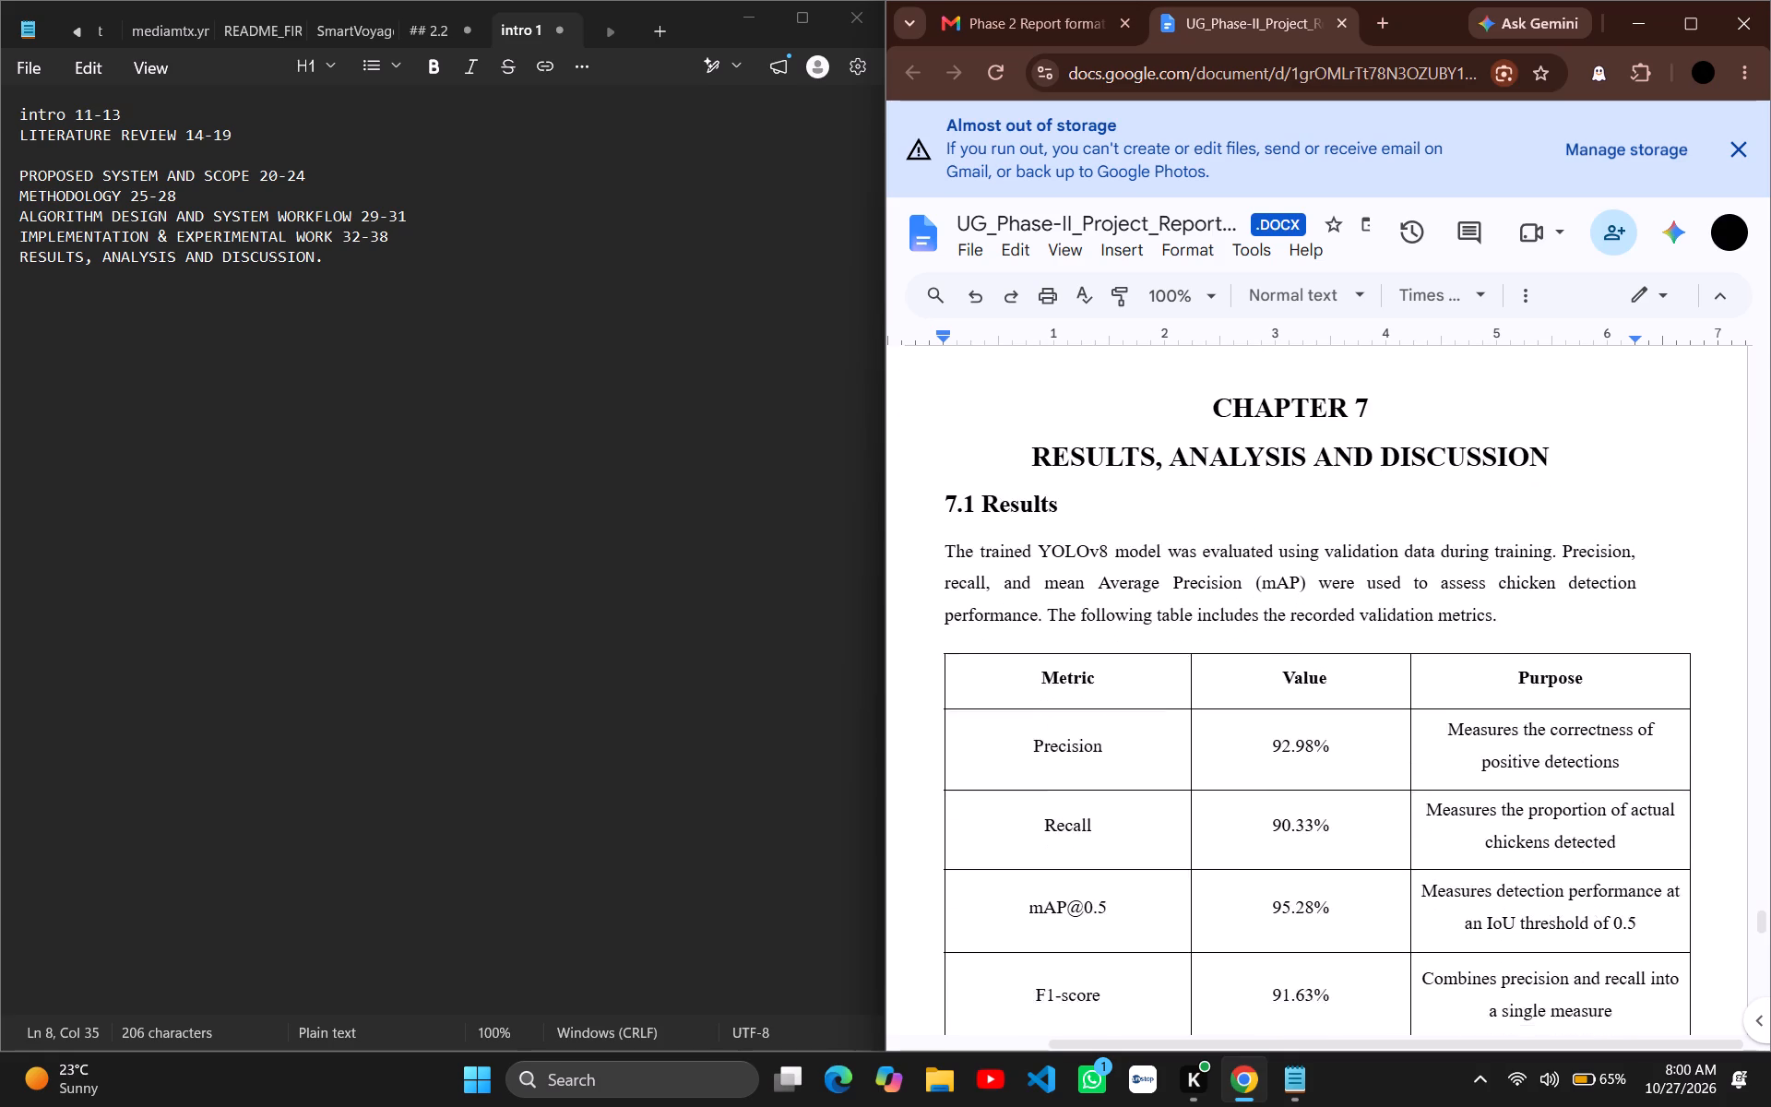
pyautogui.scroll(-1, 1325, 710)
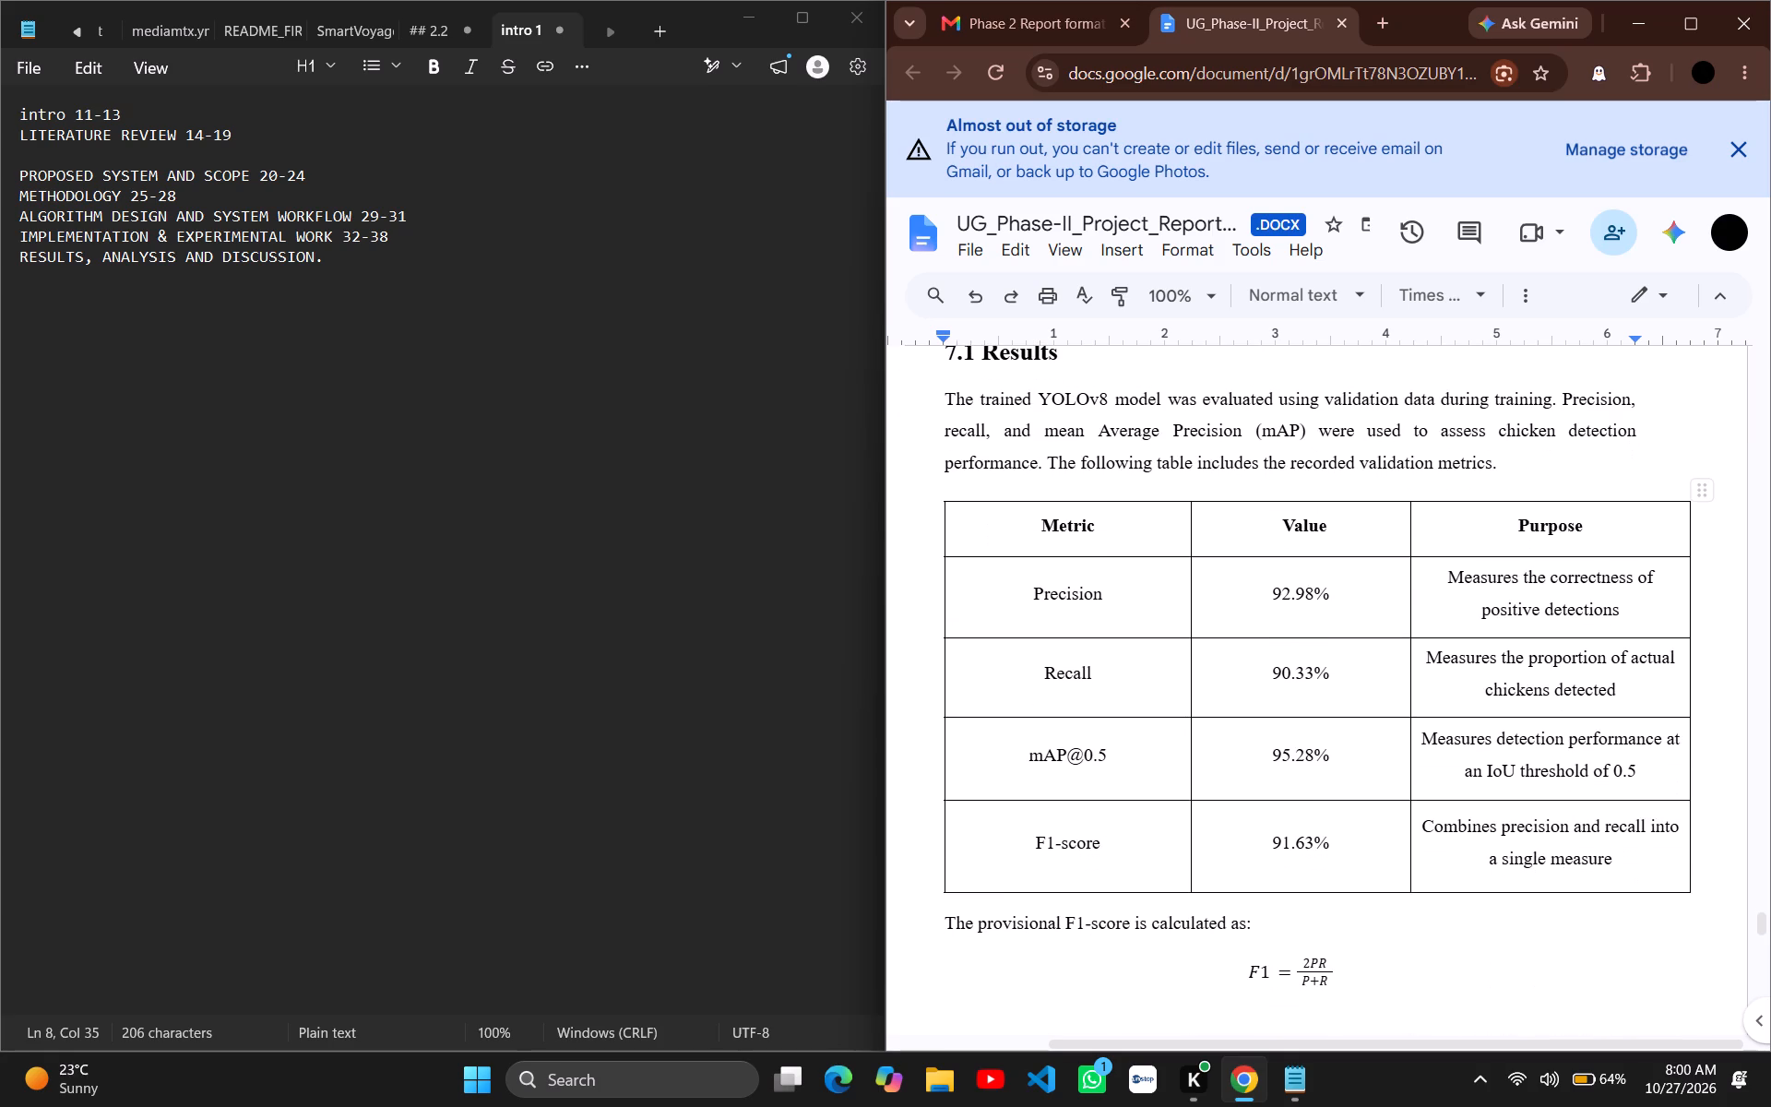
pyautogui.scroll(-2, 1325, 710)
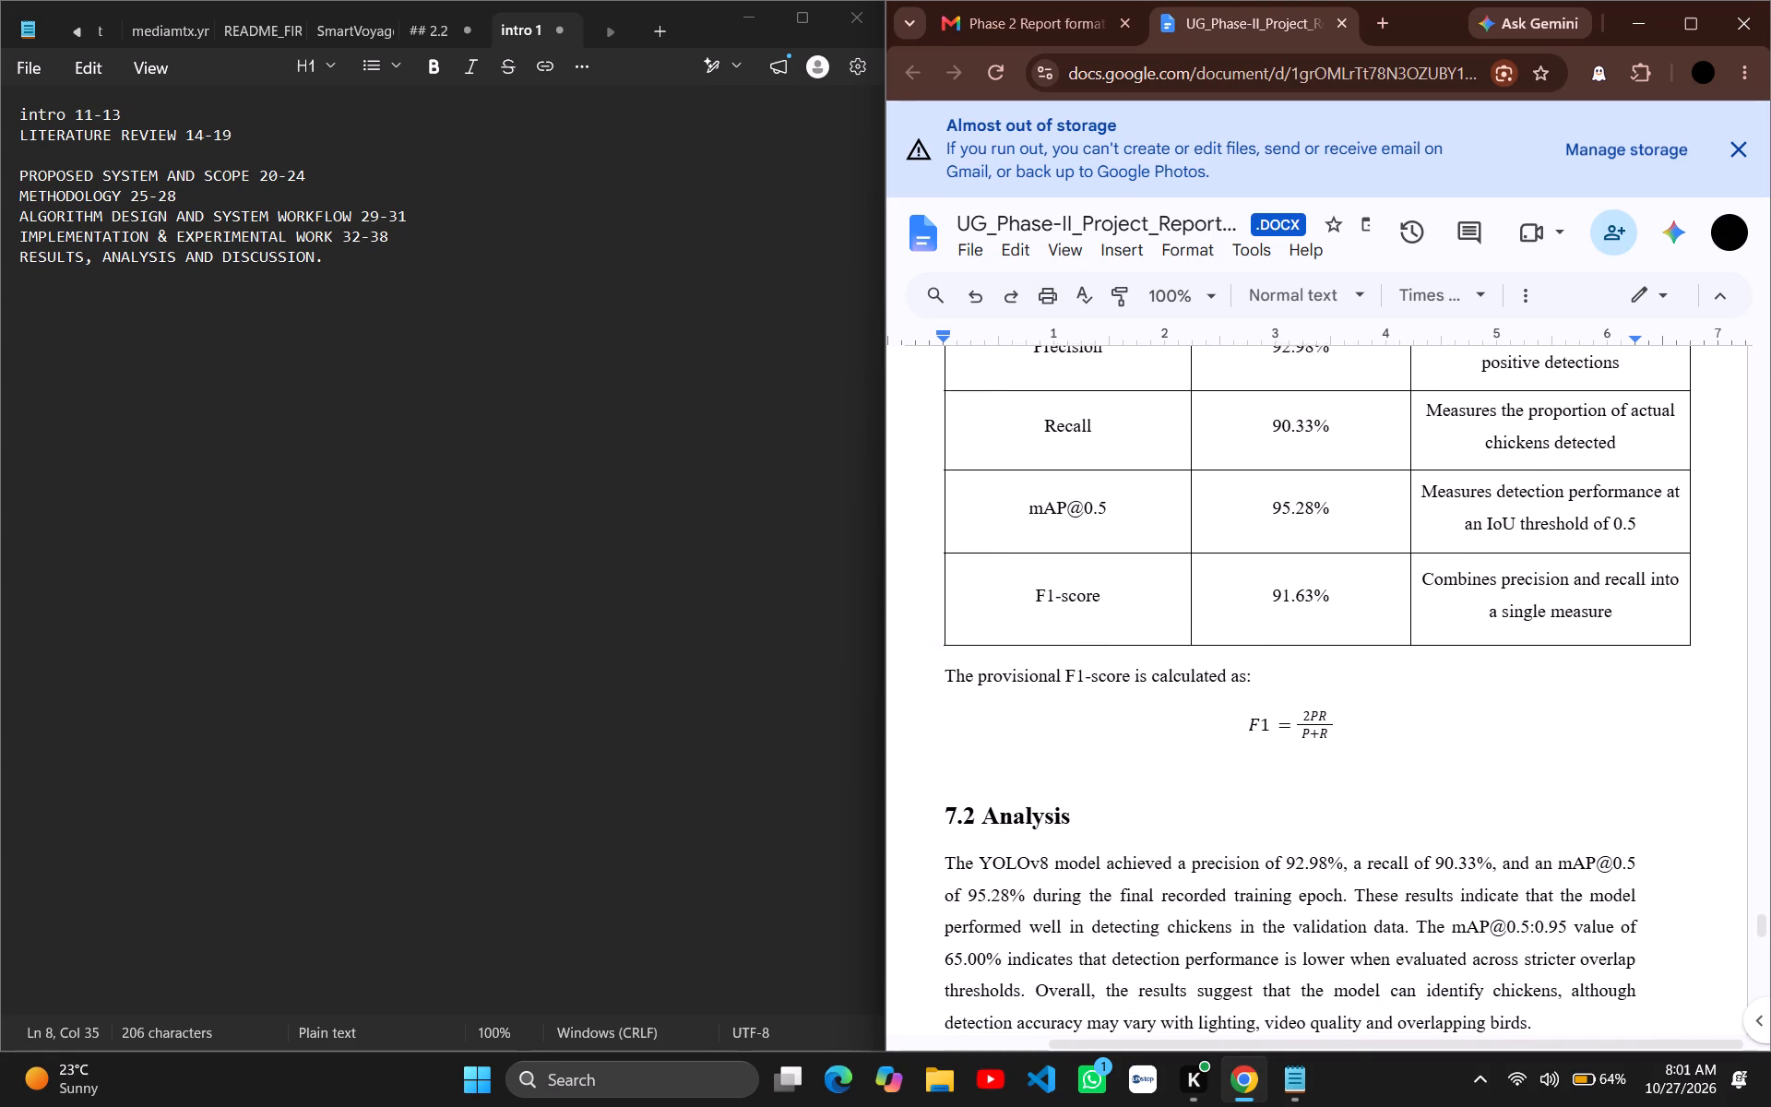
pyautogui.scroll(-1, 1325, 710)
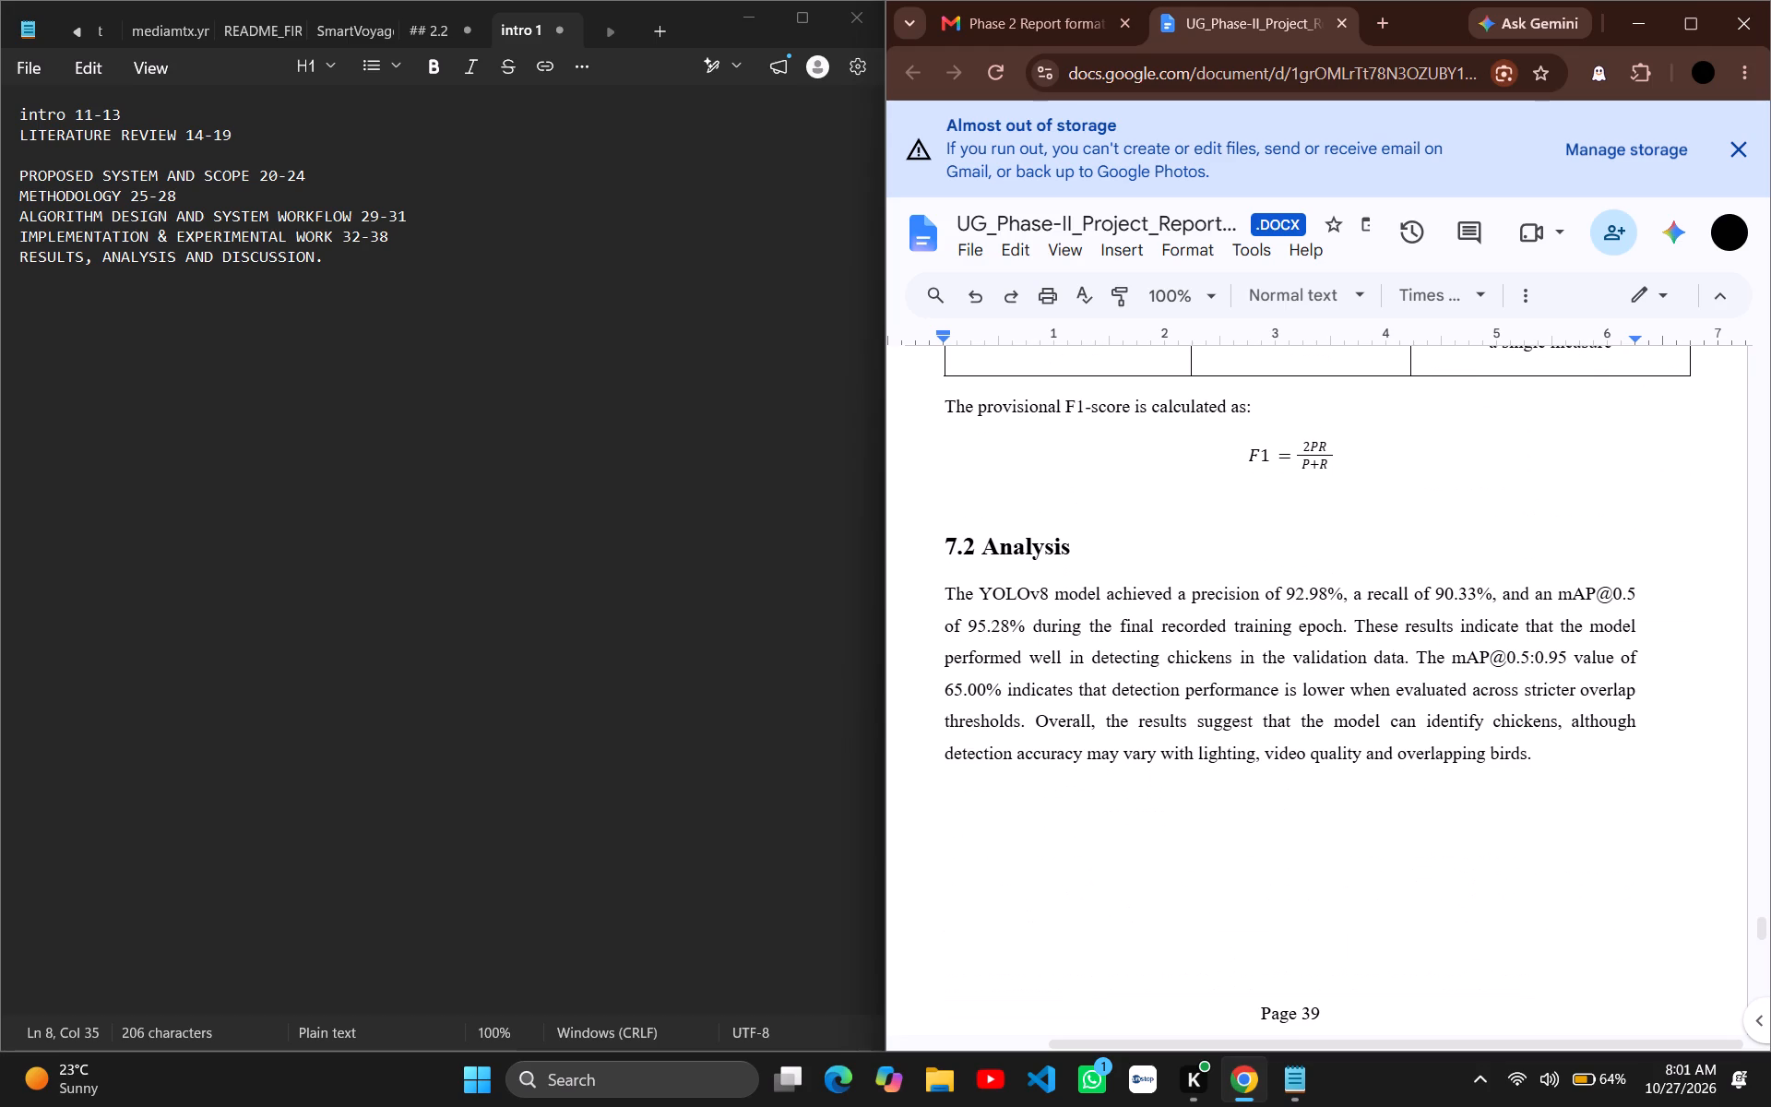
pyautogui.scroll(-3, 1325, 710)
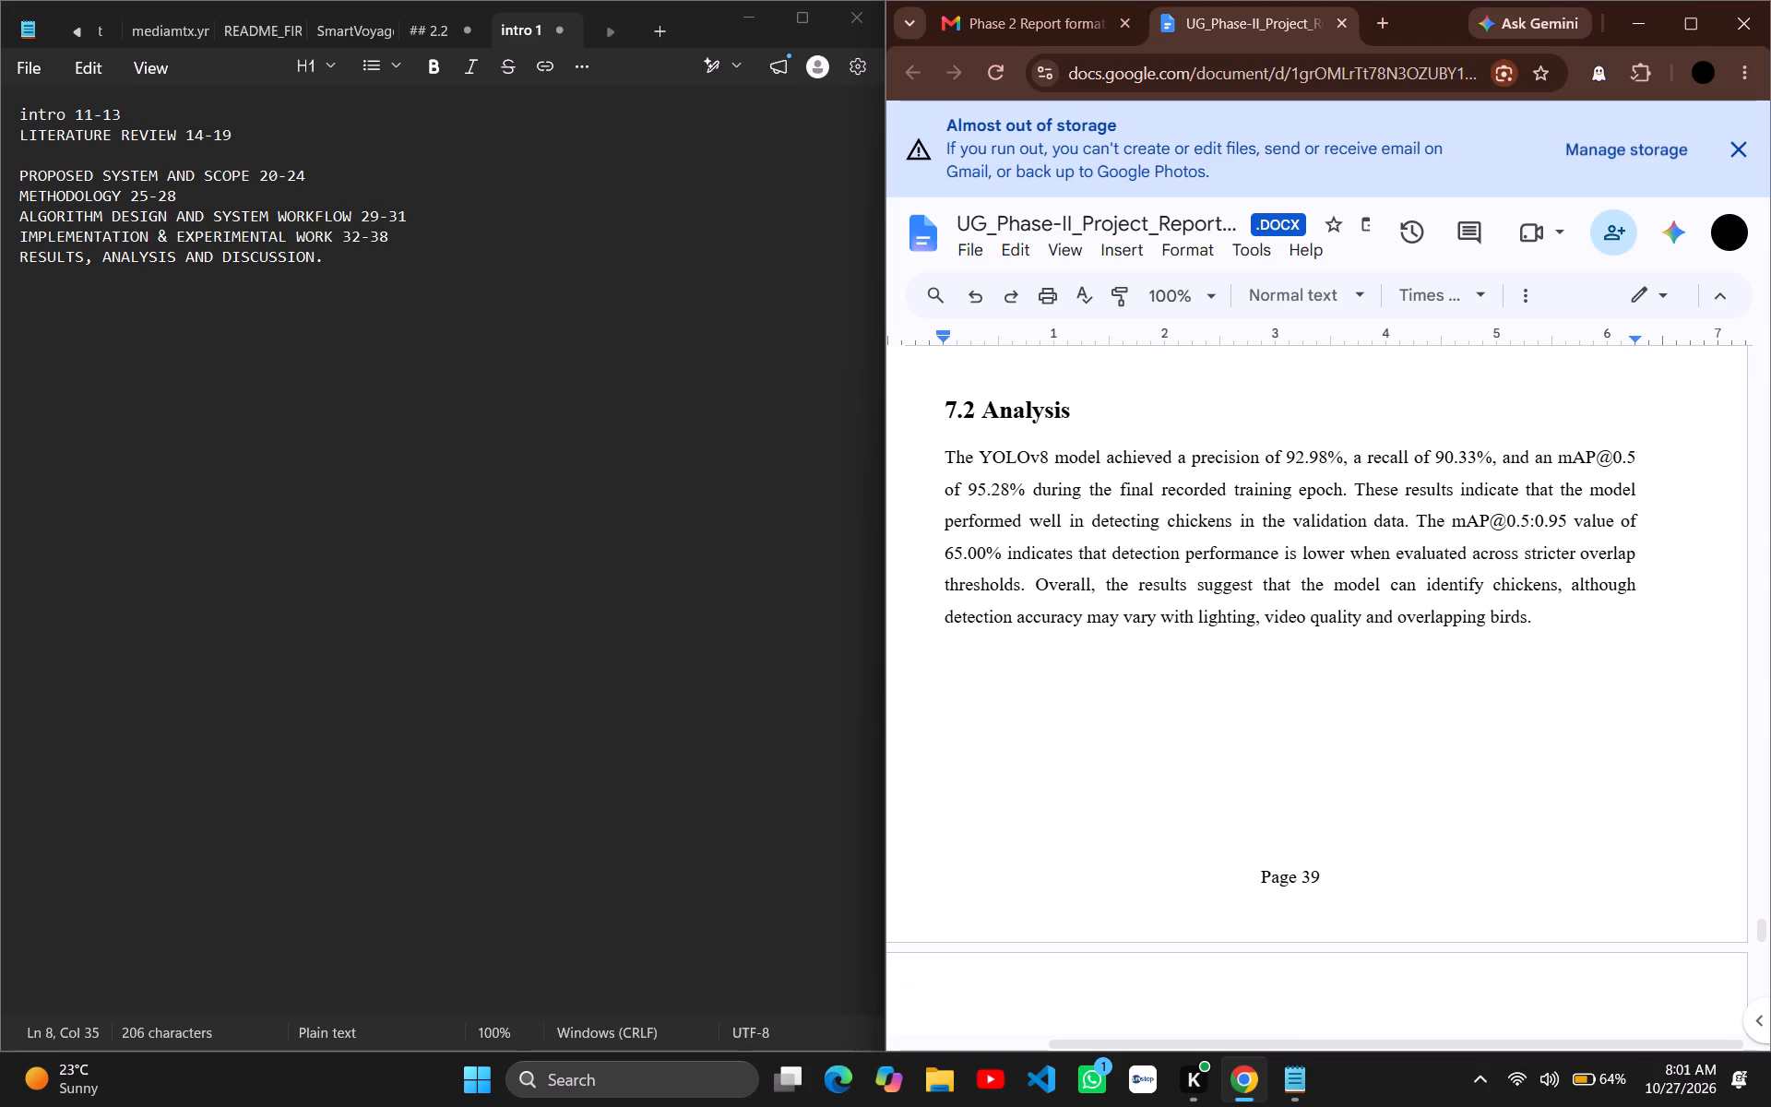
pyautogui.scroll(-1, 1325, 710)
pyautogui.scroll(1, 1325, 710)
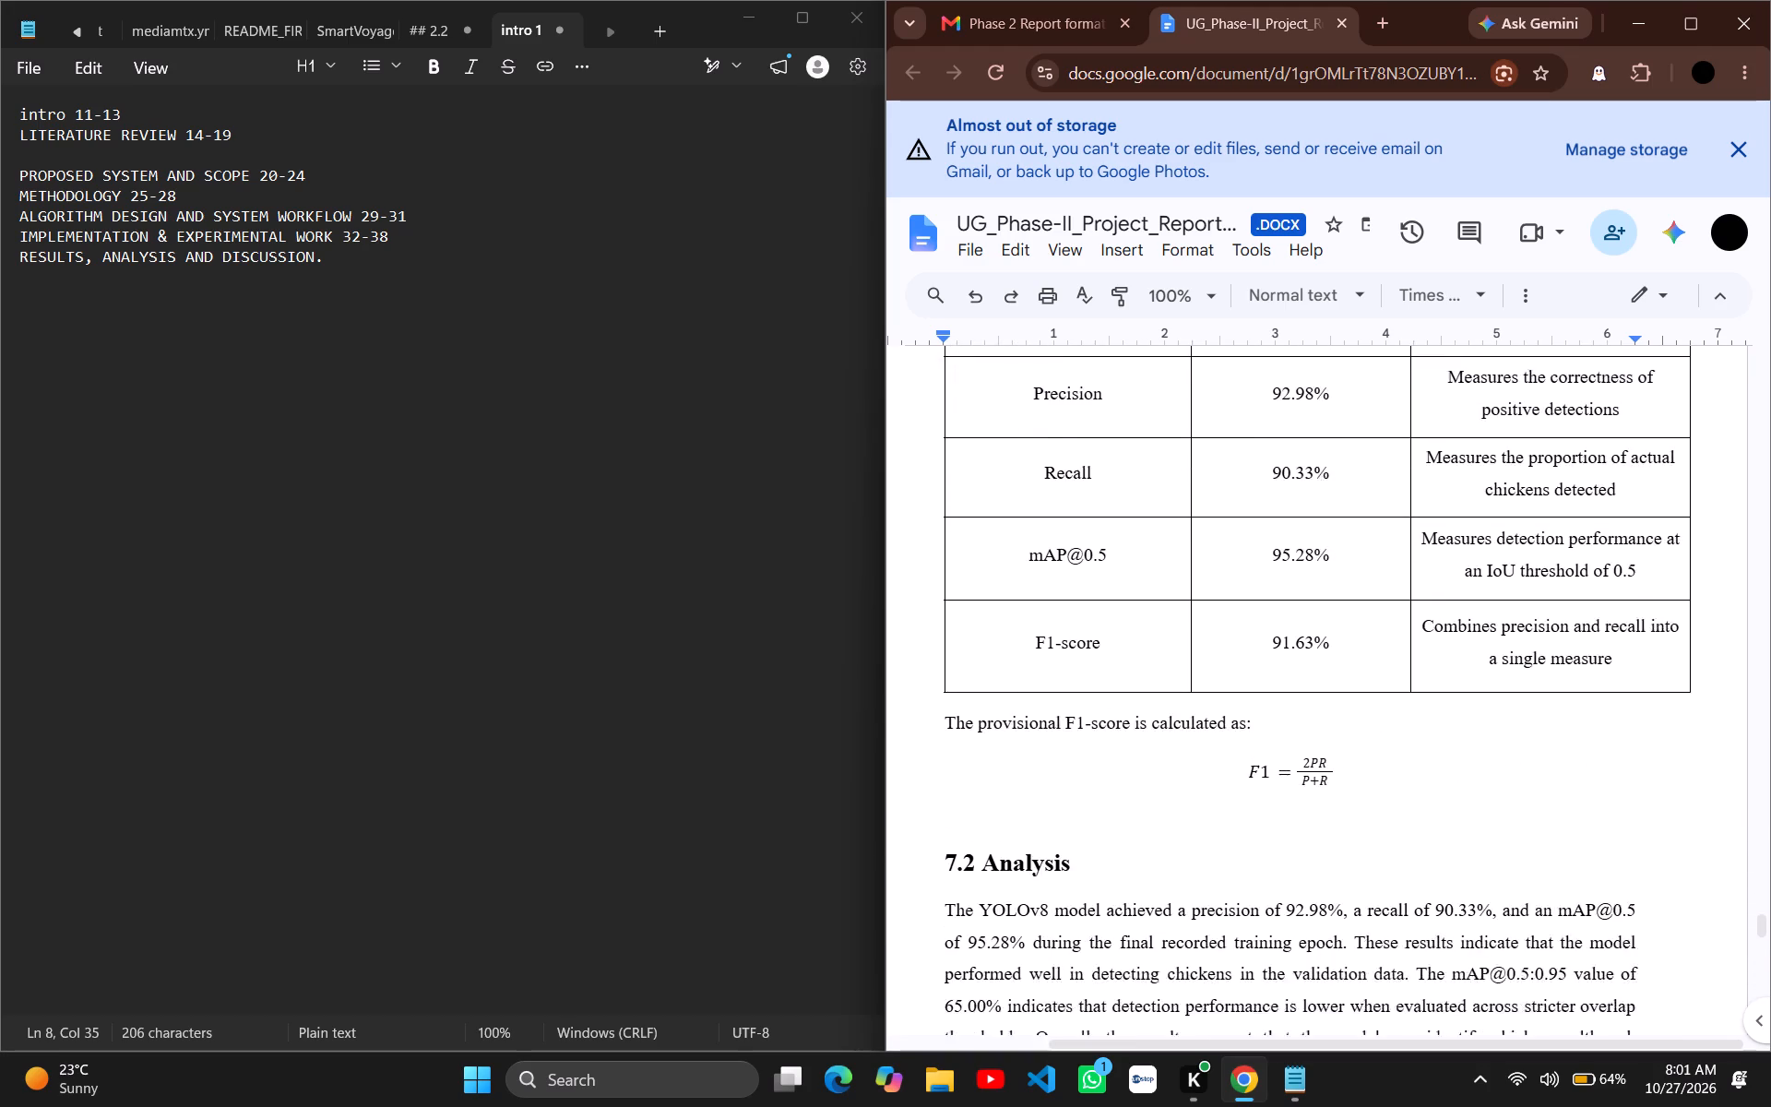
pyautogui.scroll(1, 1325, 710)
pyautogui.scroll(-2, 1325, 710)
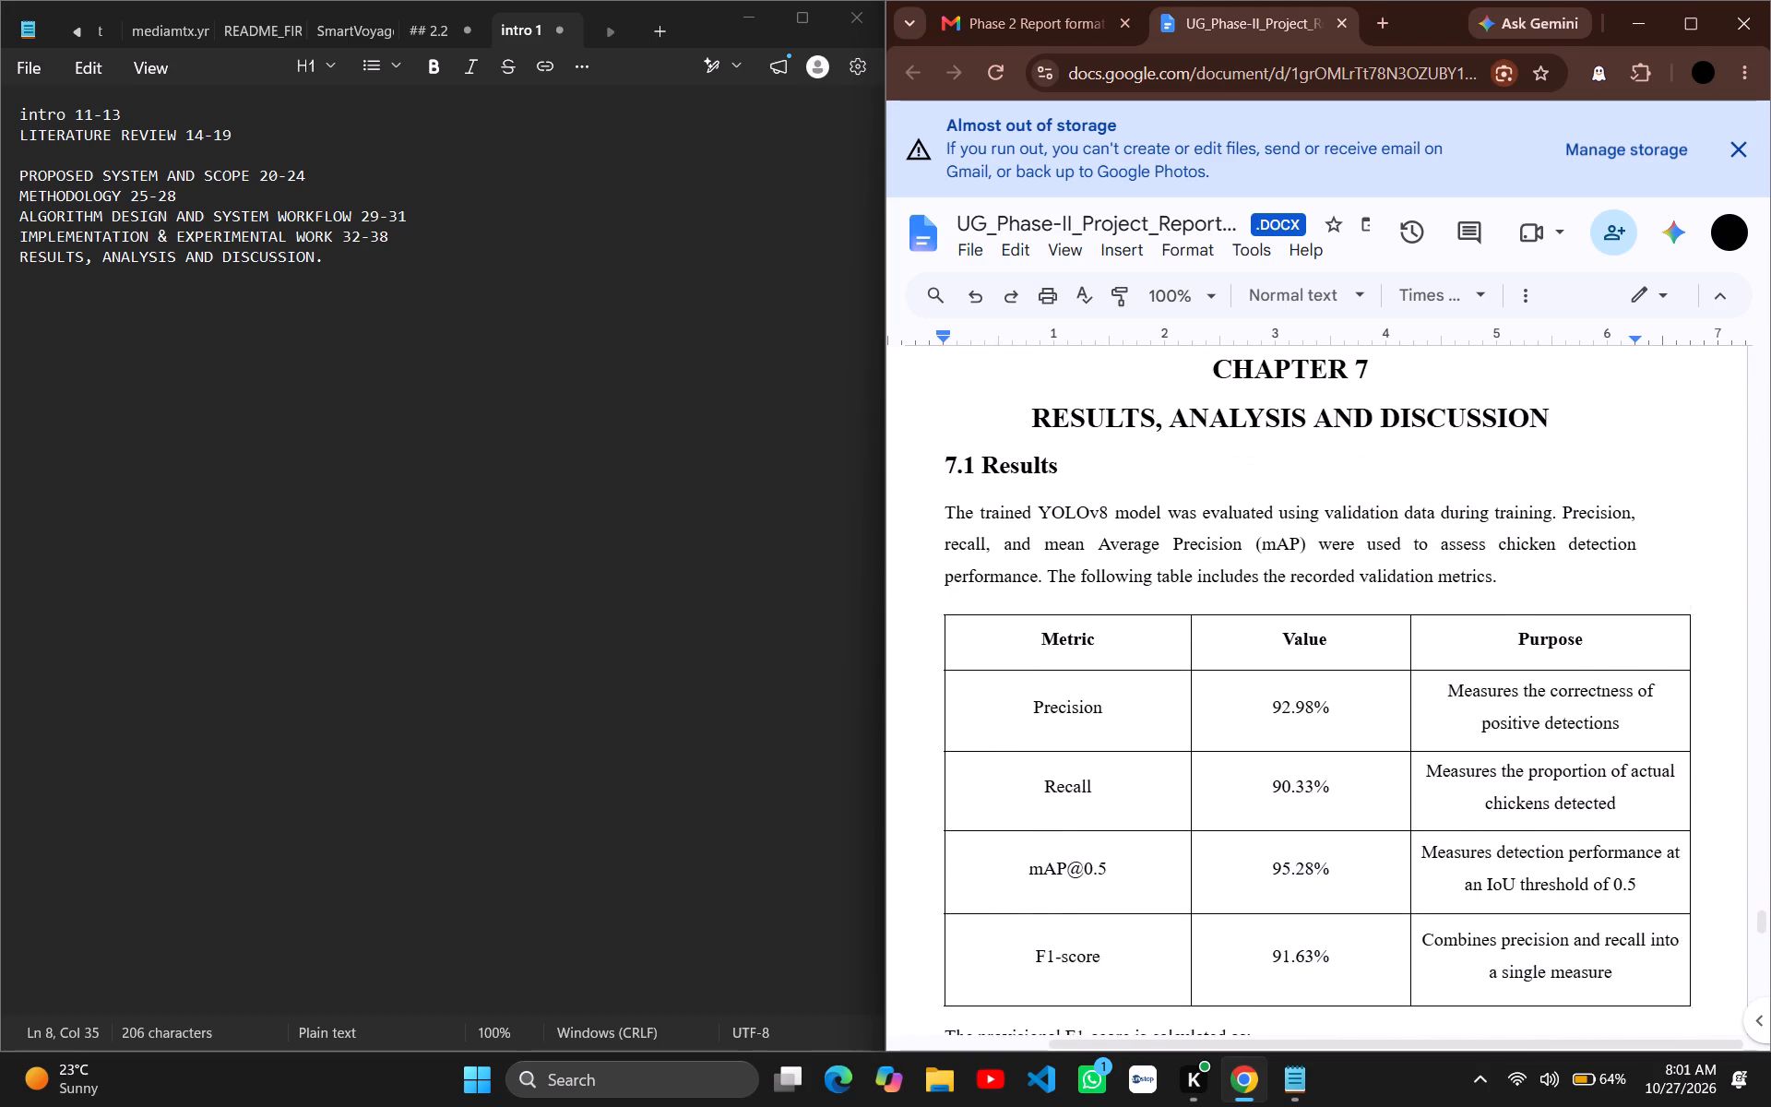
pyautogui.scroll(-4, 1325, 710)
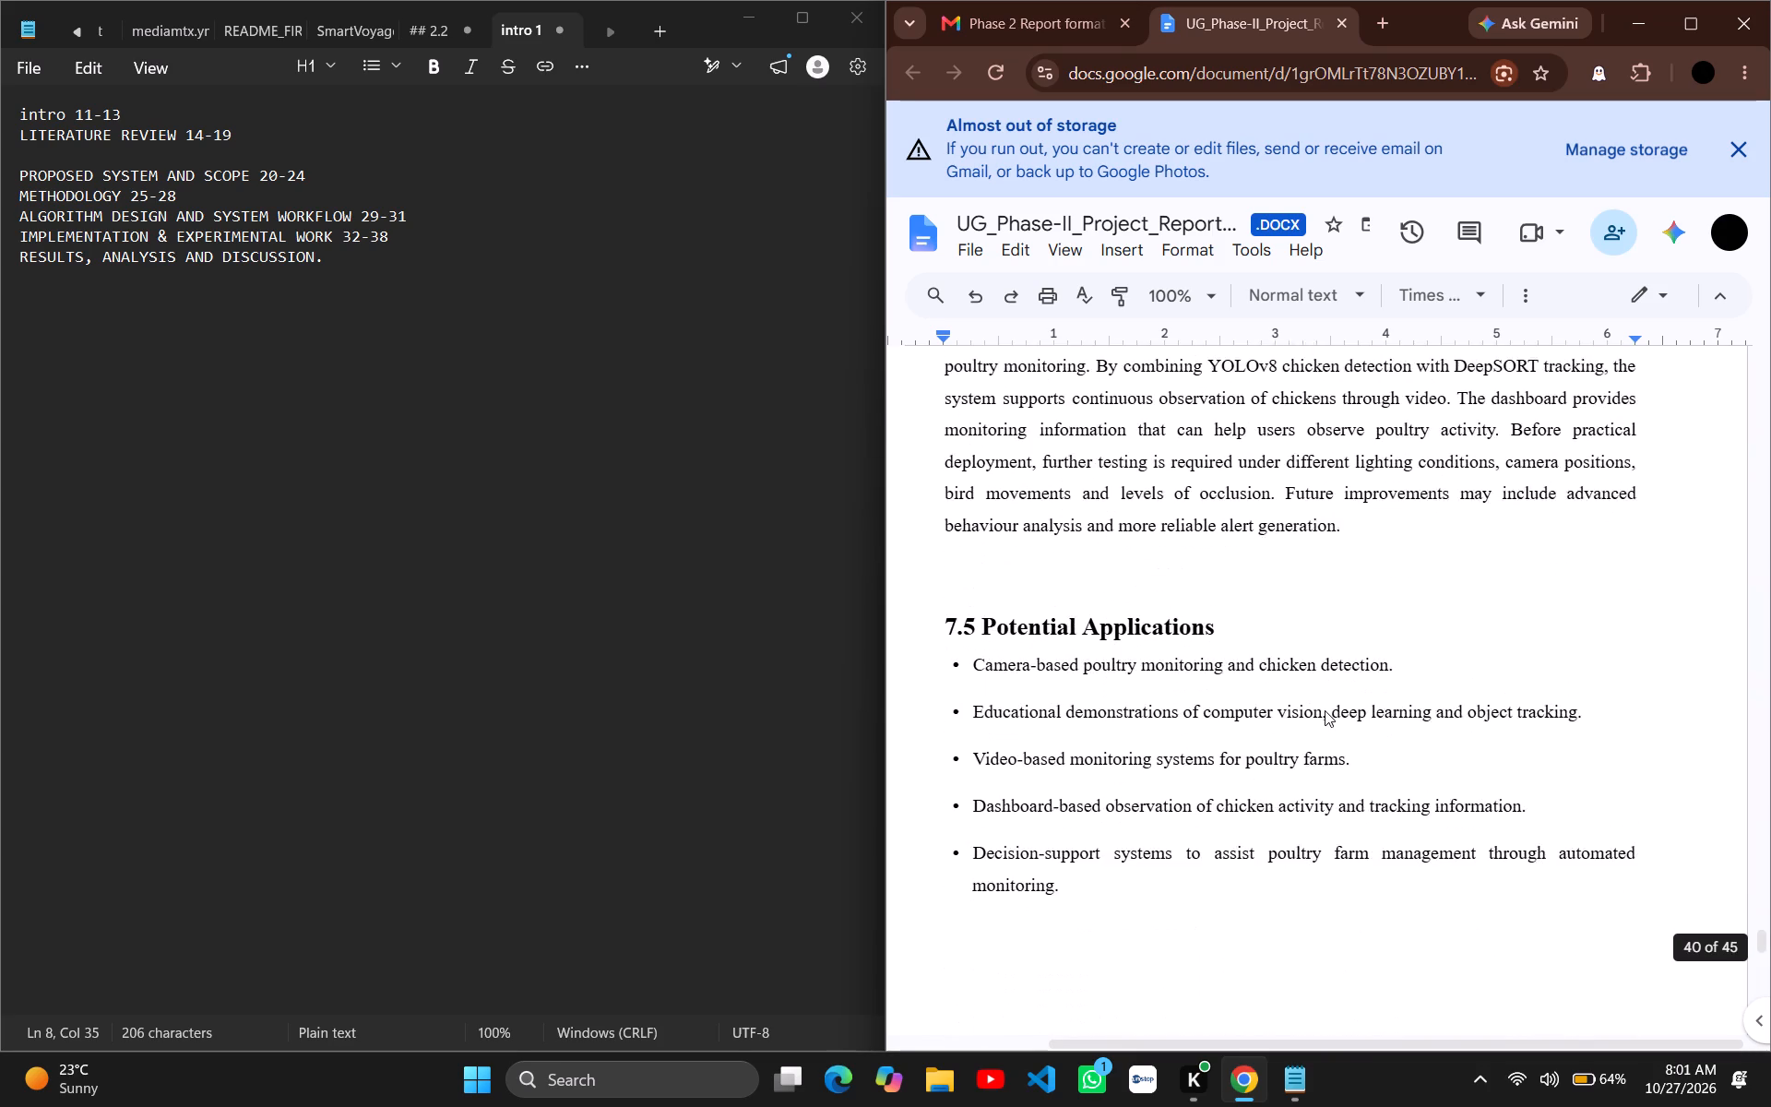
pyautogui.scroll(-2, 1325, 710)
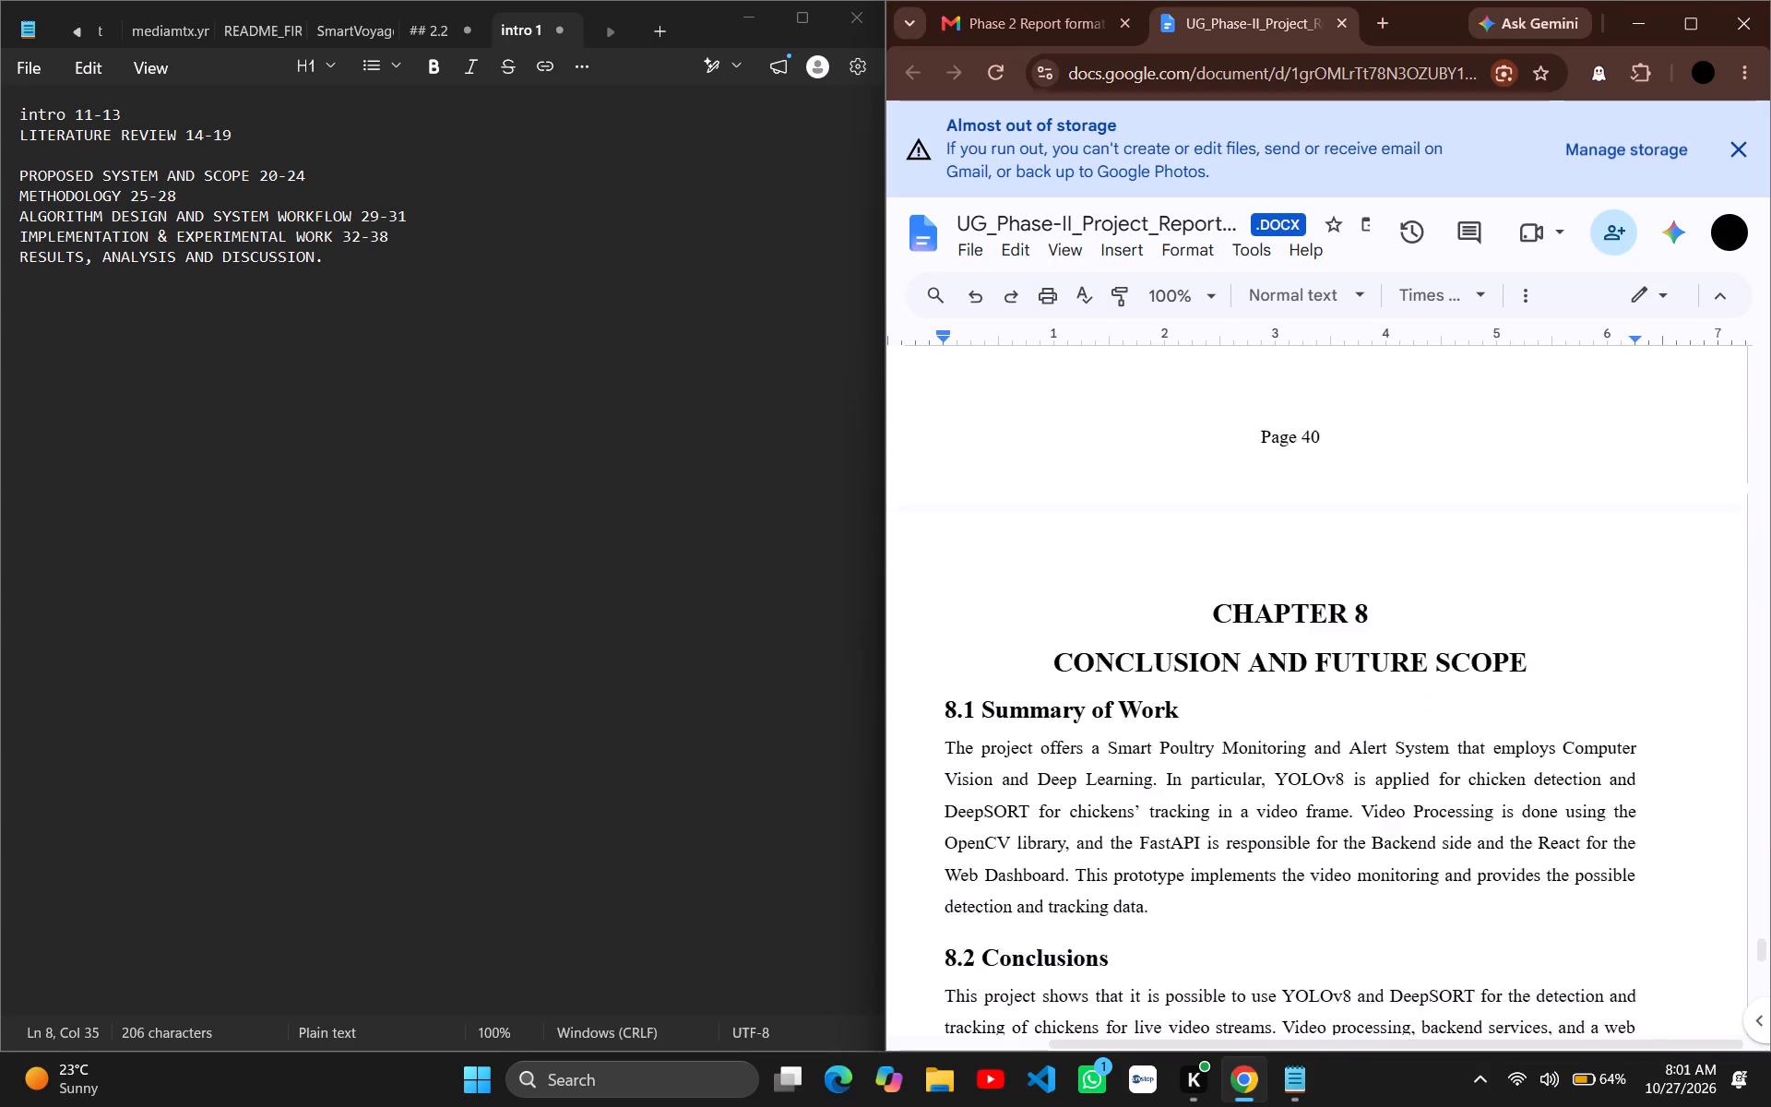
pyautogui.click(337, 258)
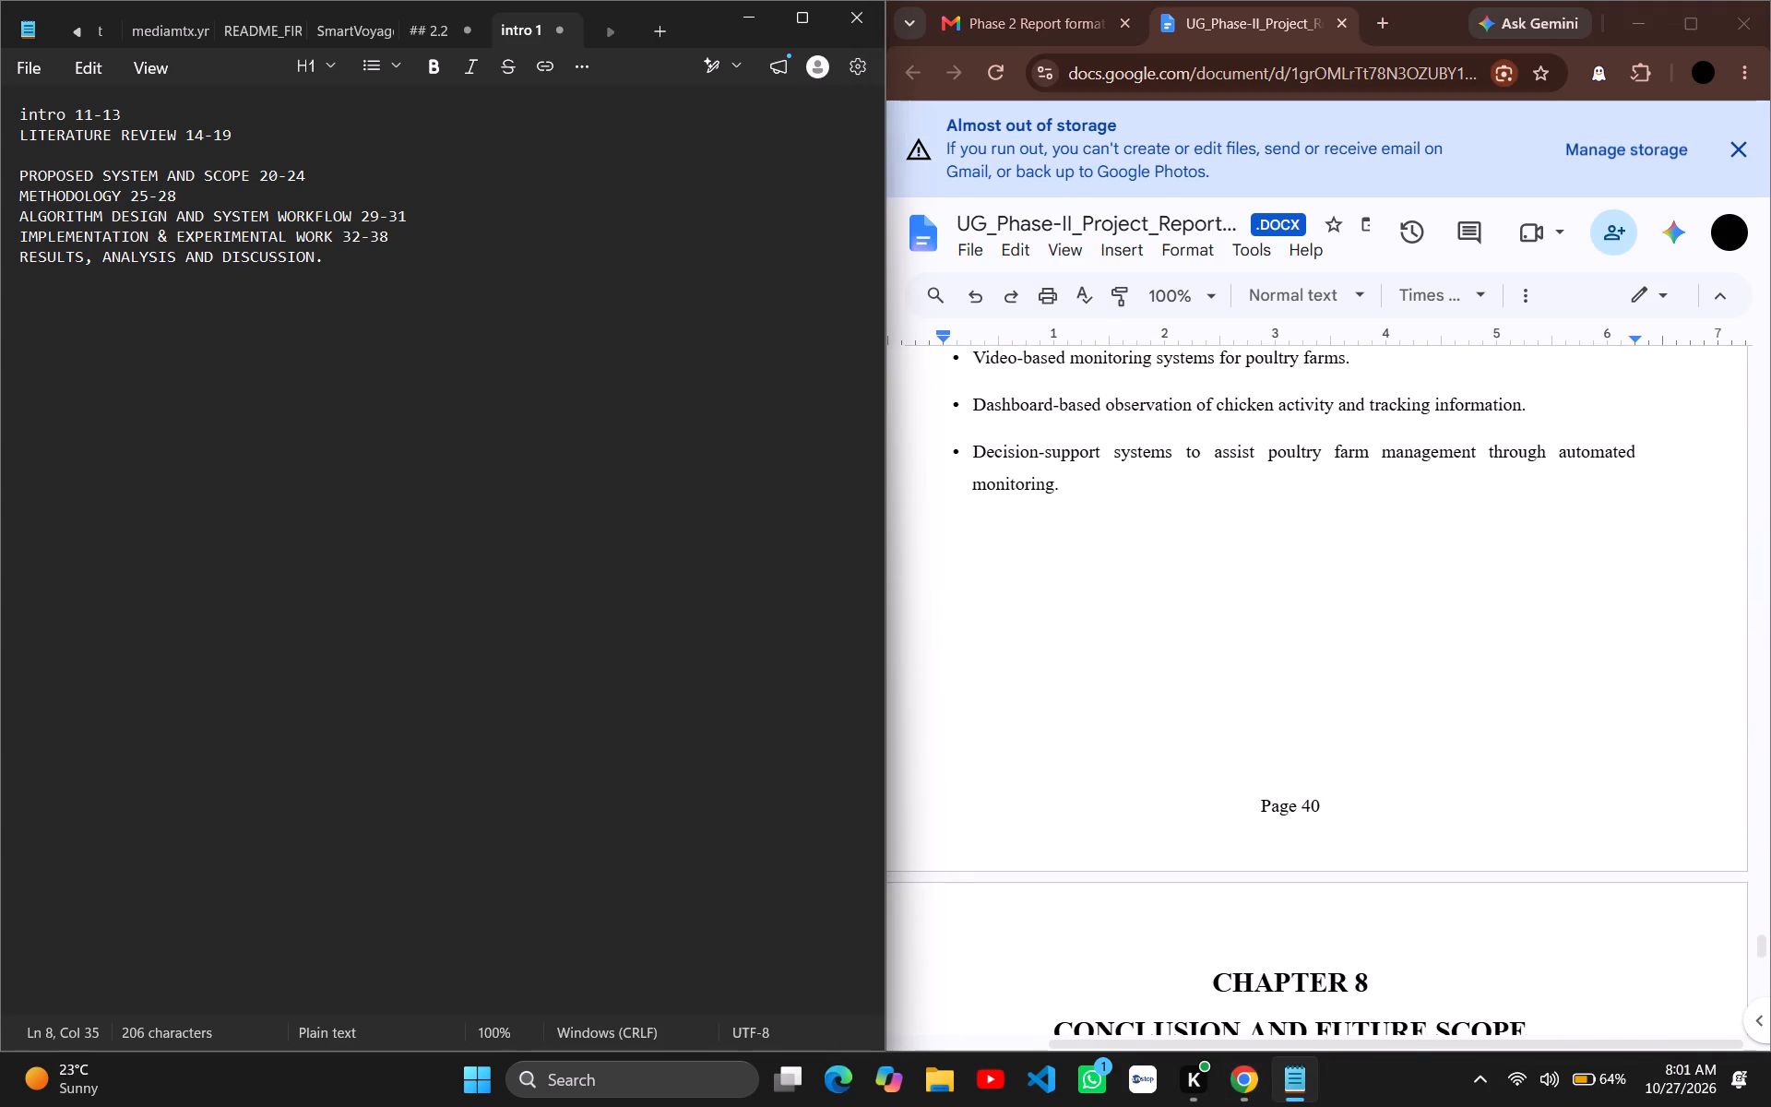
pyautogui.write('39-4-')
pyautogui.press('BackSpace')
pyautogui.press('0')
# Copy the Chapter 8 heading CONCLUSION AND FUTURE SCOPE from the report onto a new line of the note below RESULTS, ANALYSIS AND DISCUSSION.
pyautogui.press('Return')
pyautogui.scroll(-2, 1064, 743)
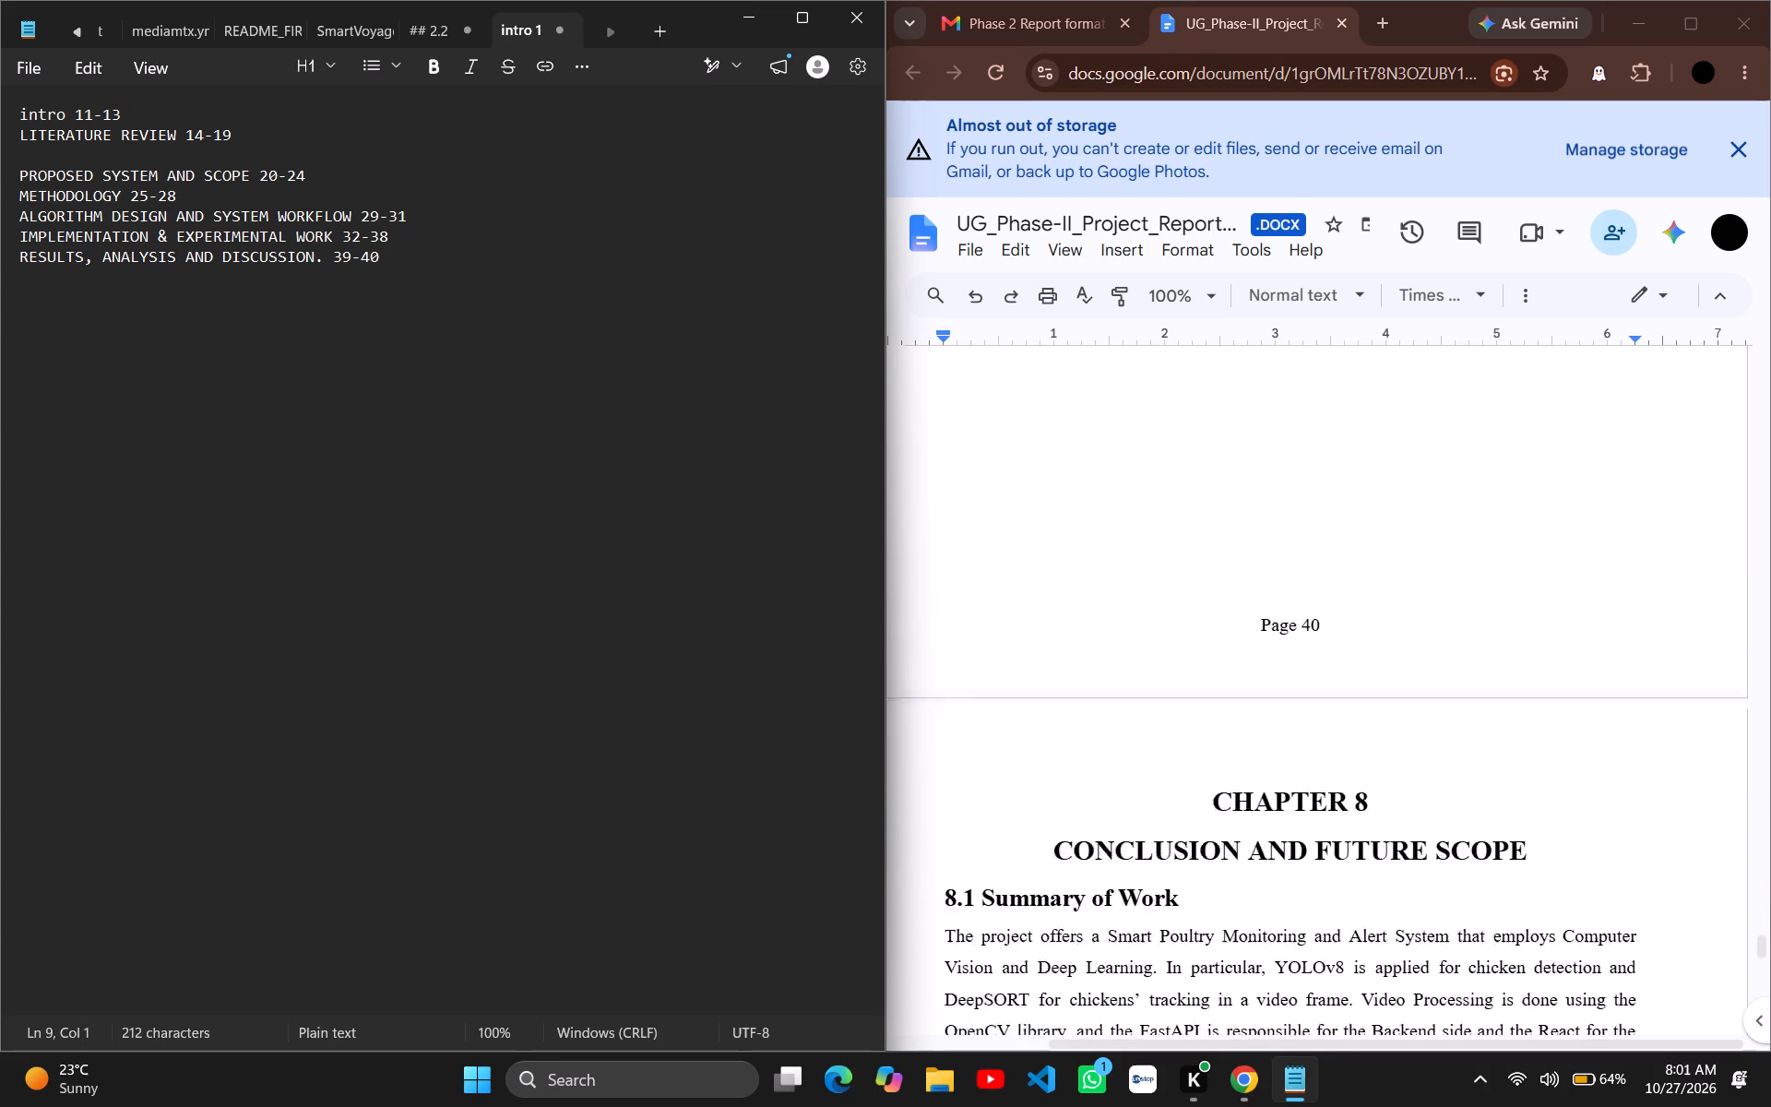
pyautogui.scroll(-2, 1064, 743)
pyautogui.scroll(1, 1064, 743)
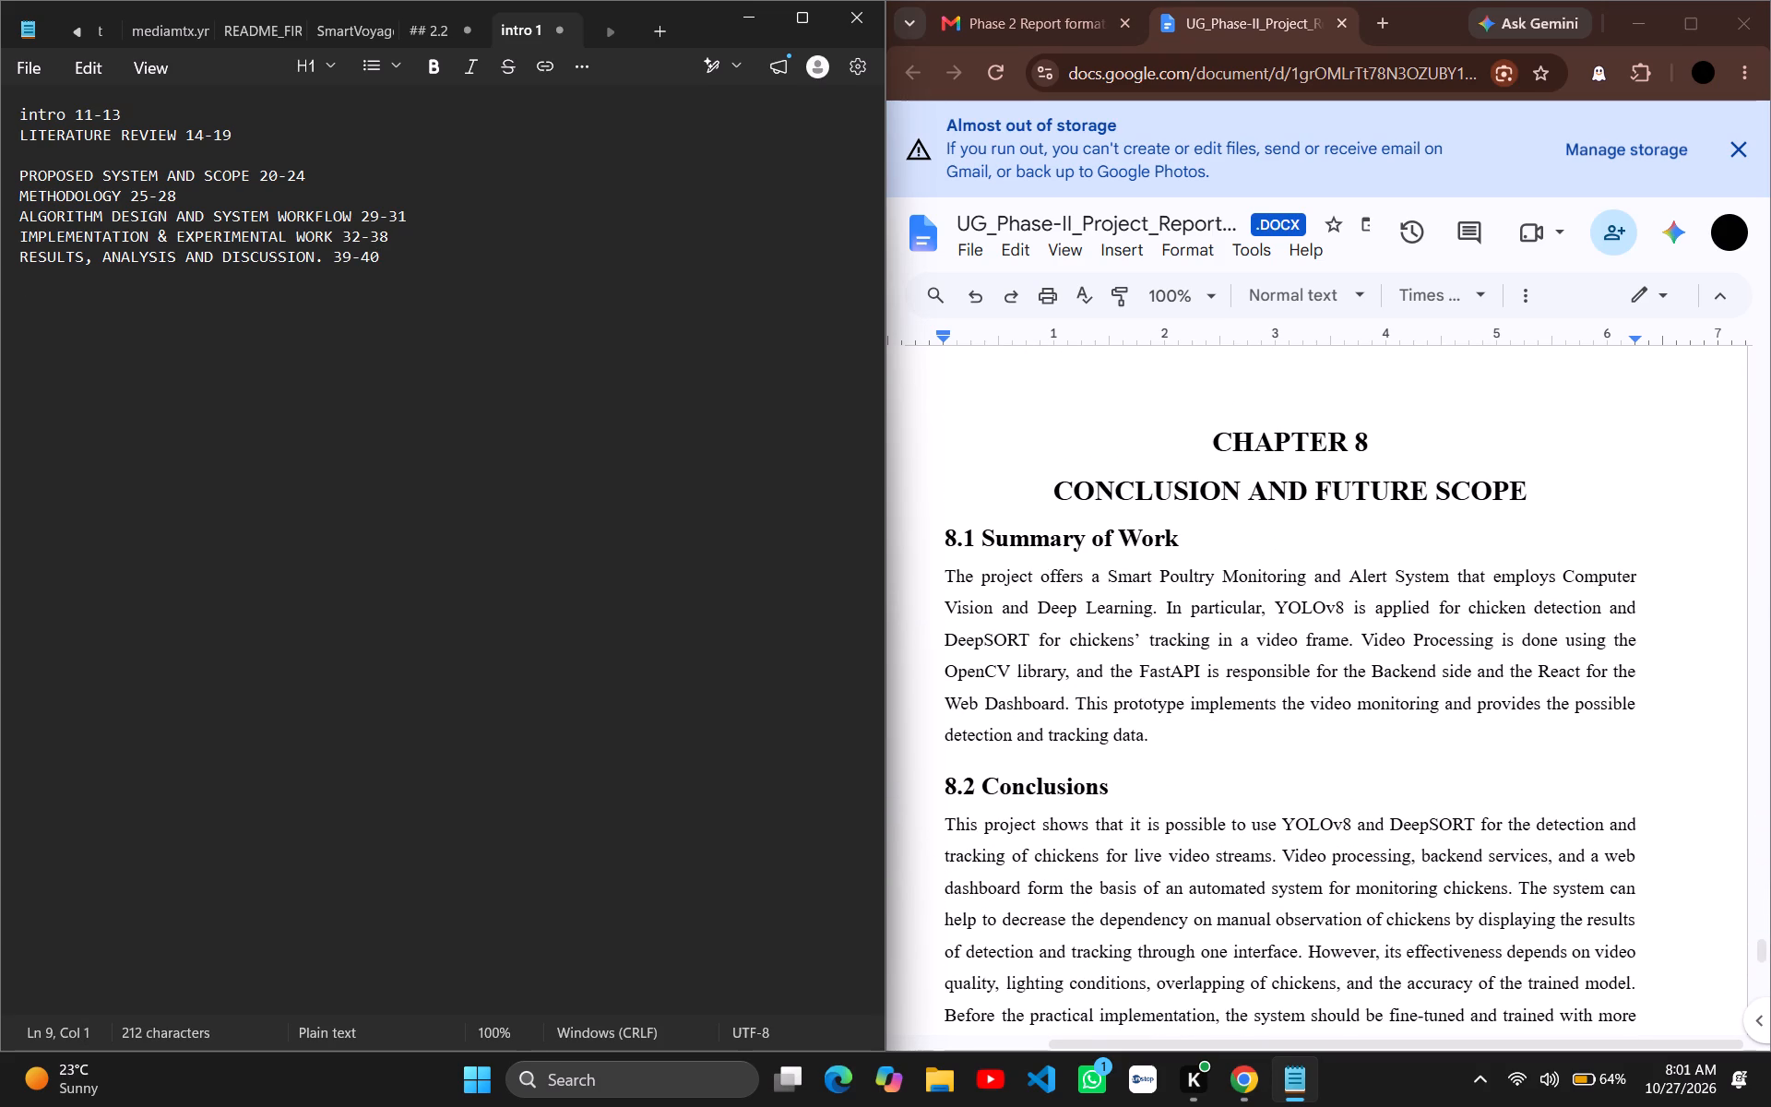
pyautogui.click(1054, 484)
pyautogui.moveTo(1054, 484); pyautogui.dragTo(1477, 485)
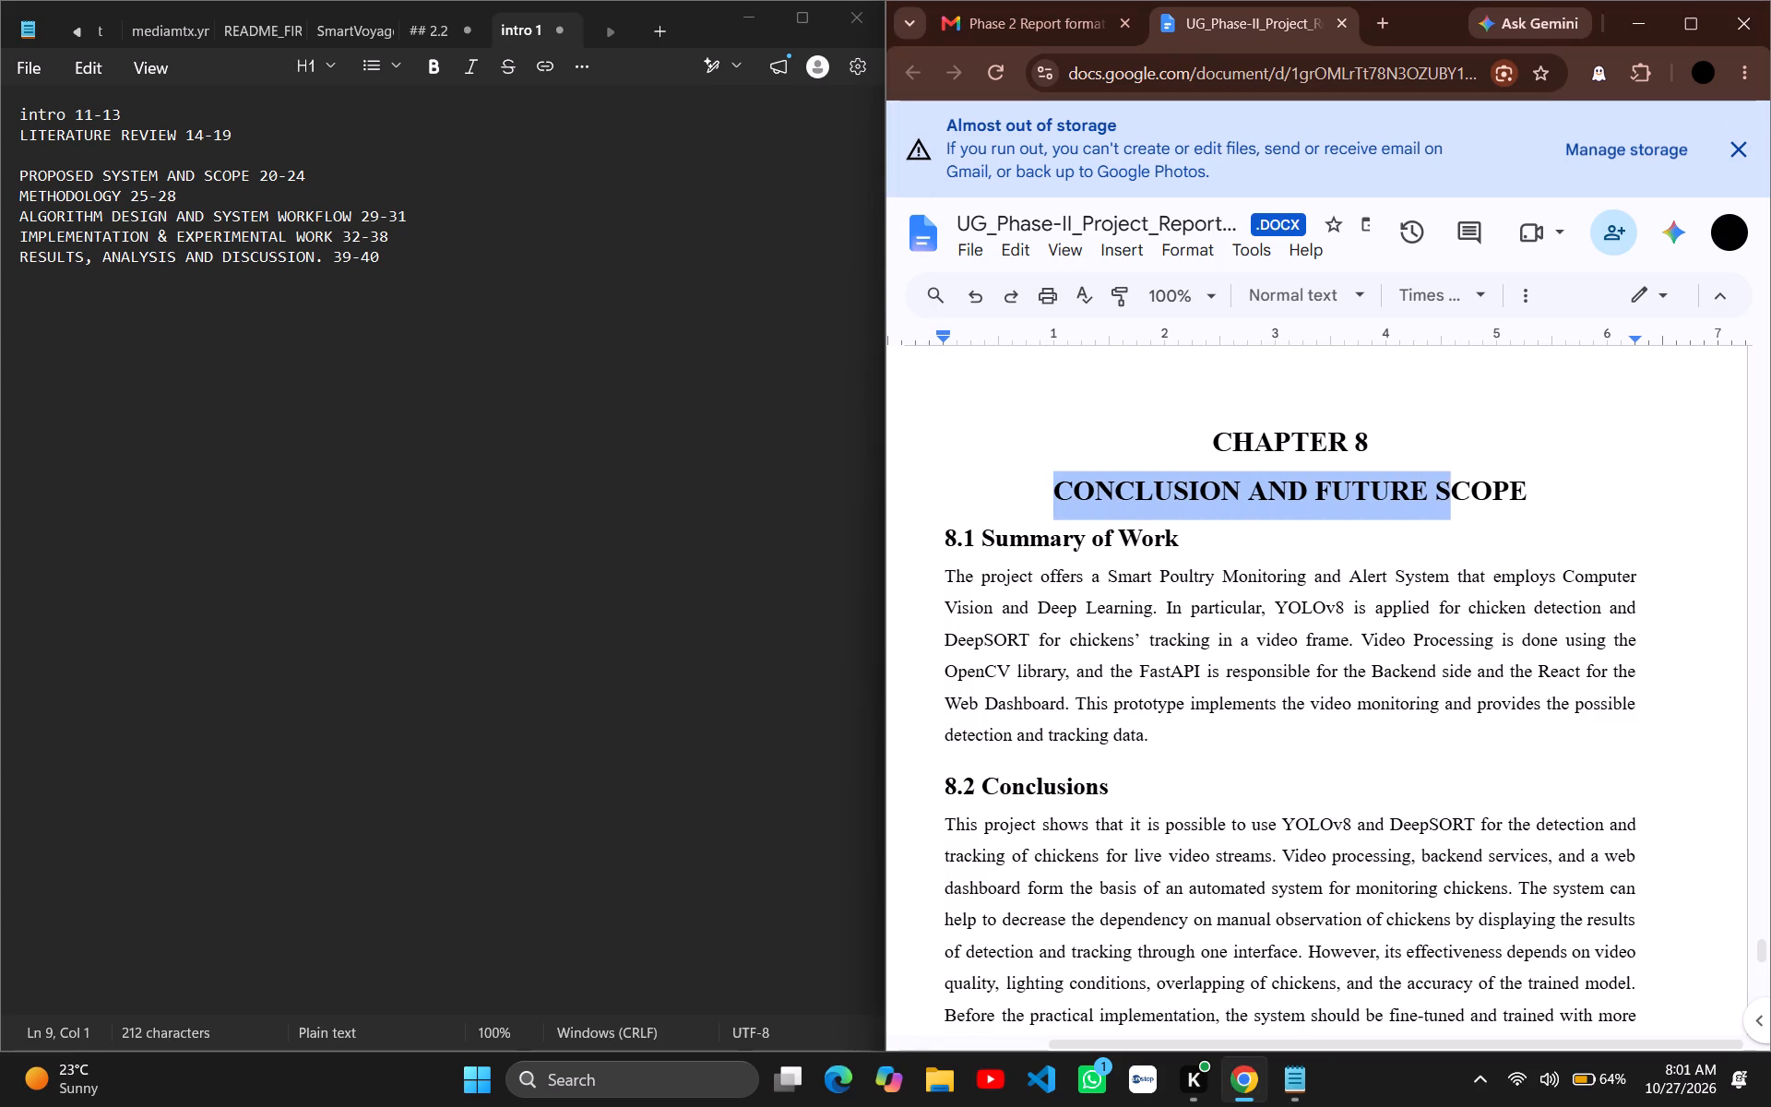
pyautogui.moveTo(1477, 485); pyautogui.dragTo(1519, 487)
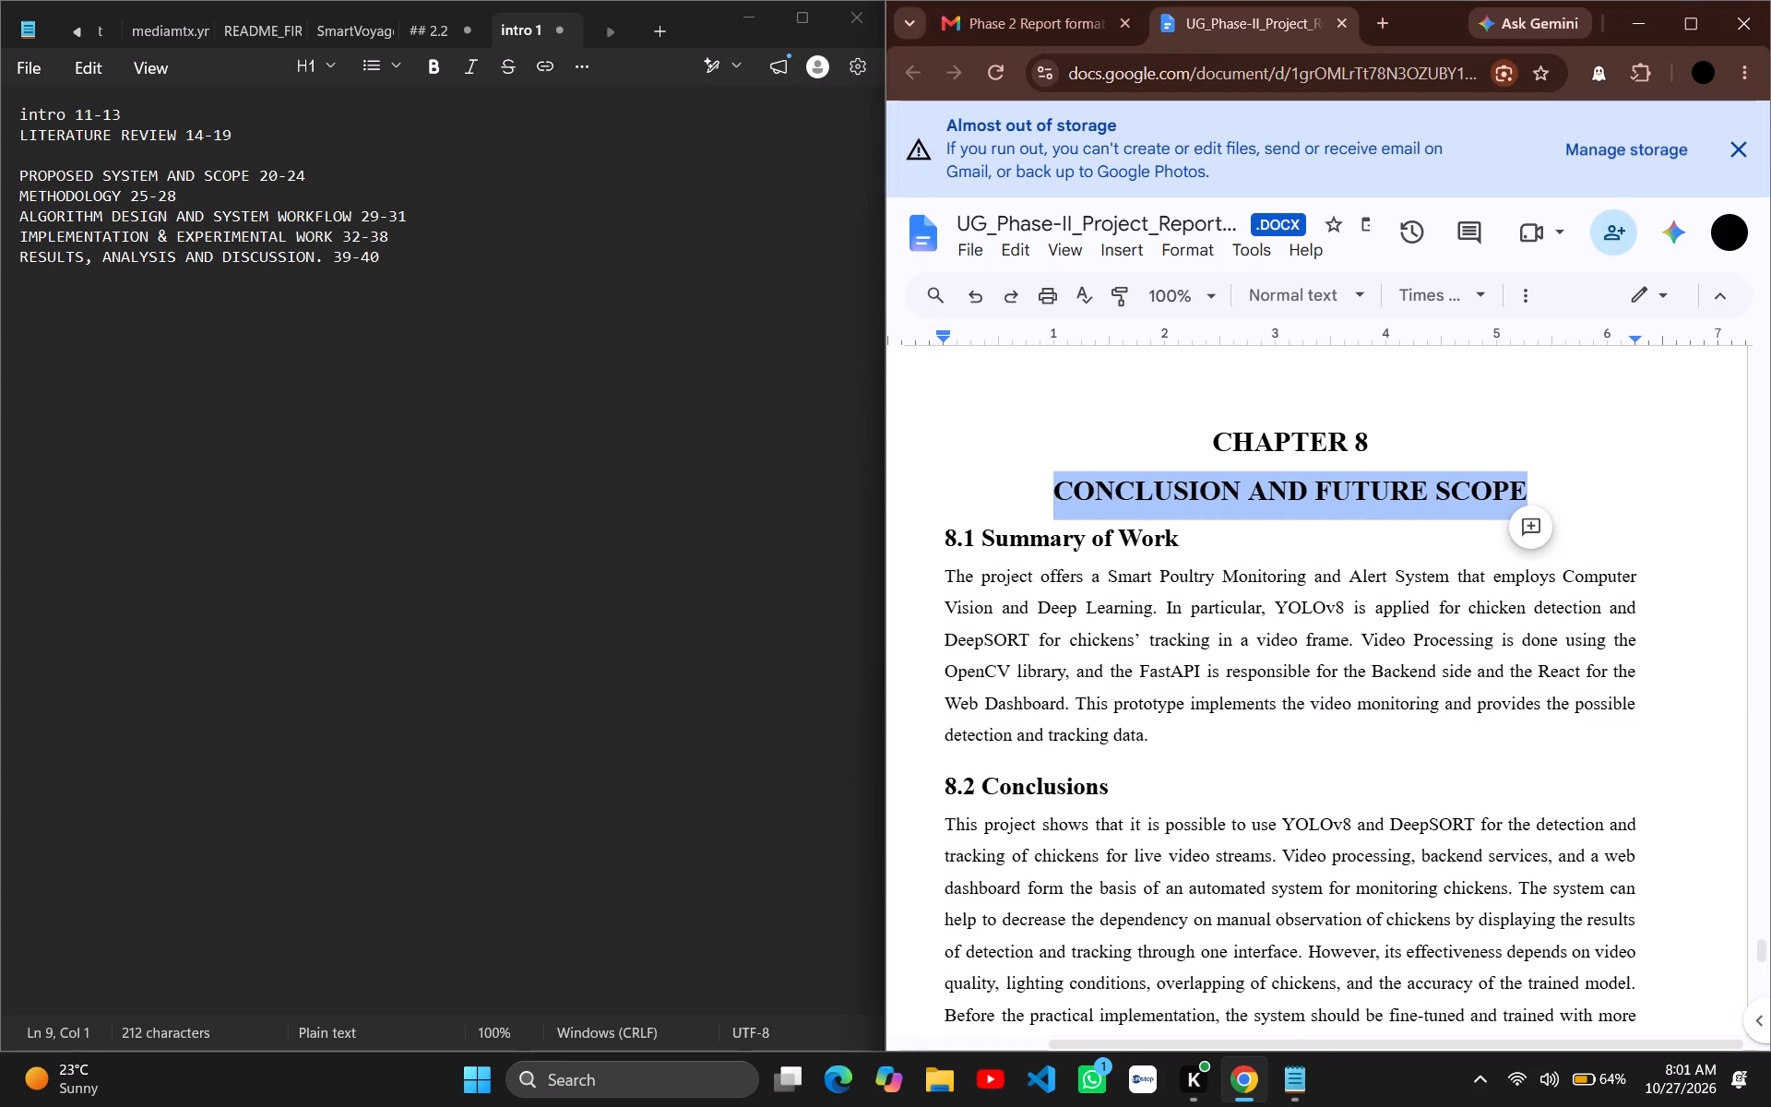
pyautogui.hotkey('ctrl', 'c')
pyautogui.click(32, 278)
pyautogui.hotkey('ctrl', 'v')
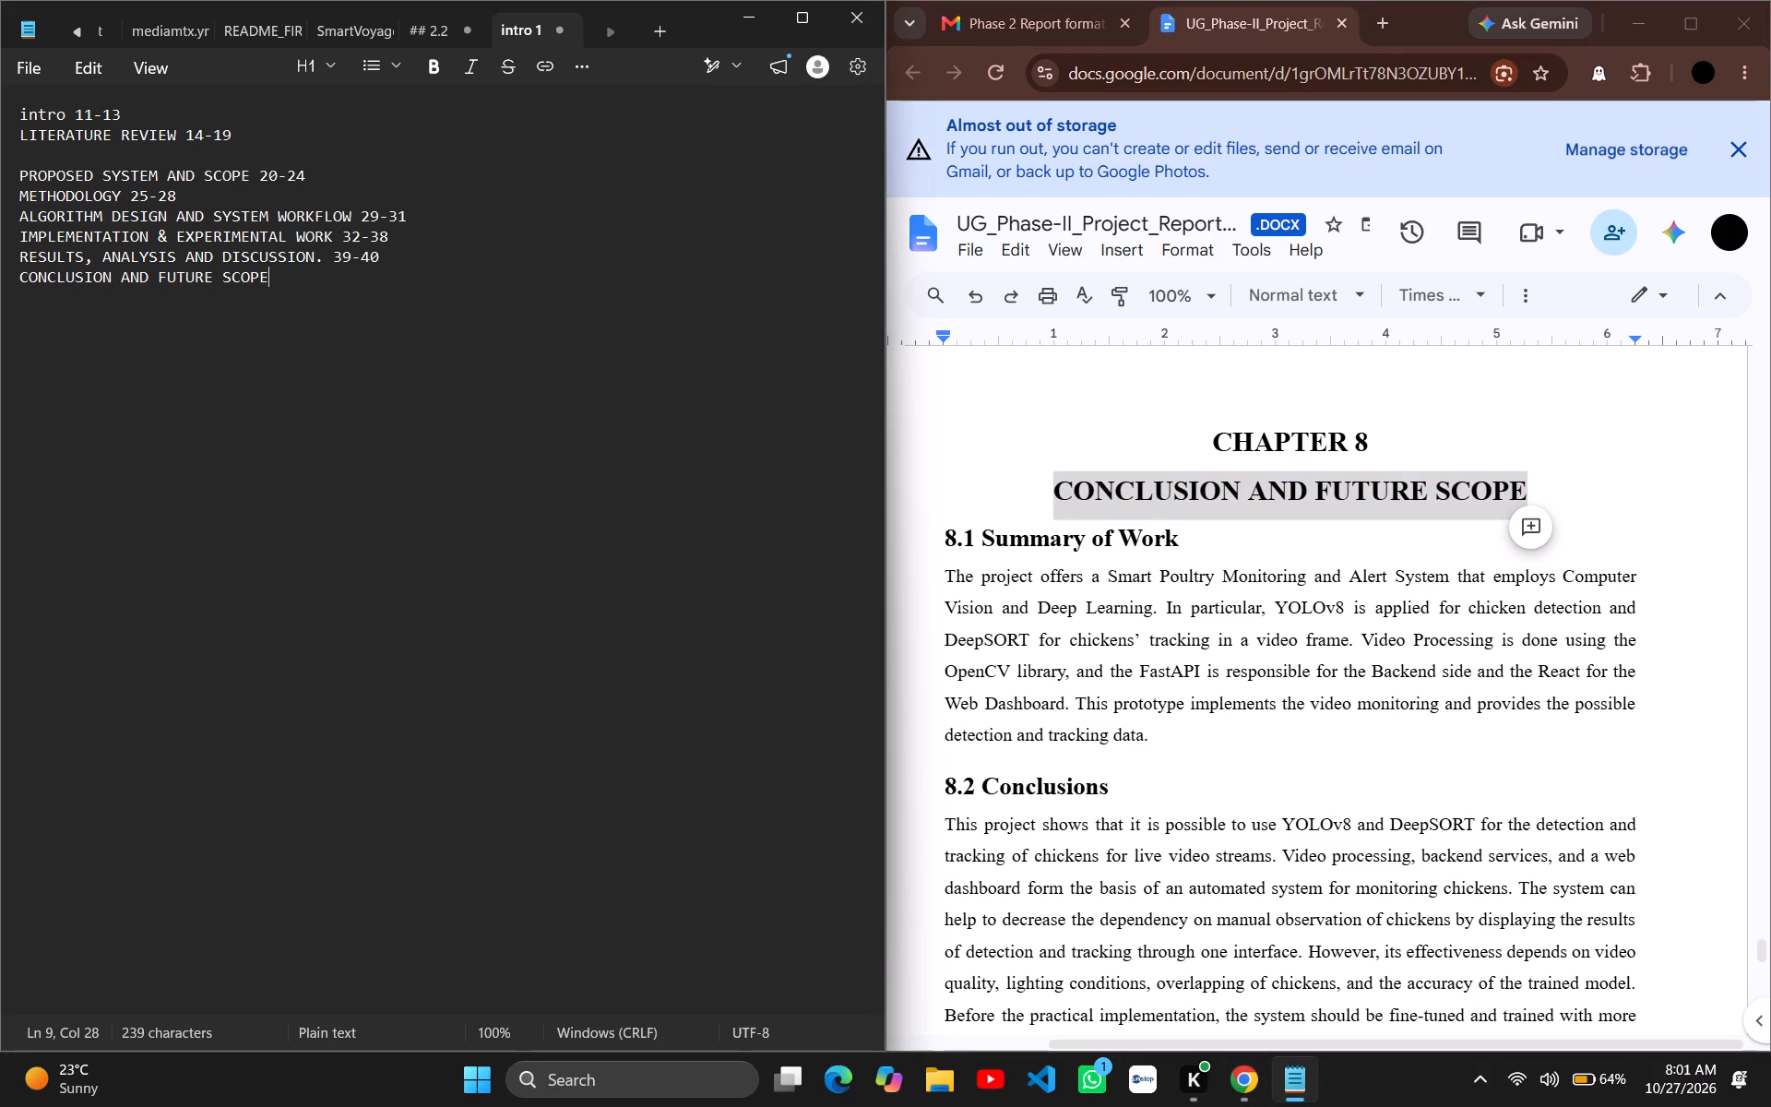
# Find Chapter 8's first and last pages in the report and append the page range 41-42 to the note's CONCLUSION AND FUTURE SCOPE line.
pyautogui.click(1290, 489)
pyautogui.scroll(-1, 1295, 619)
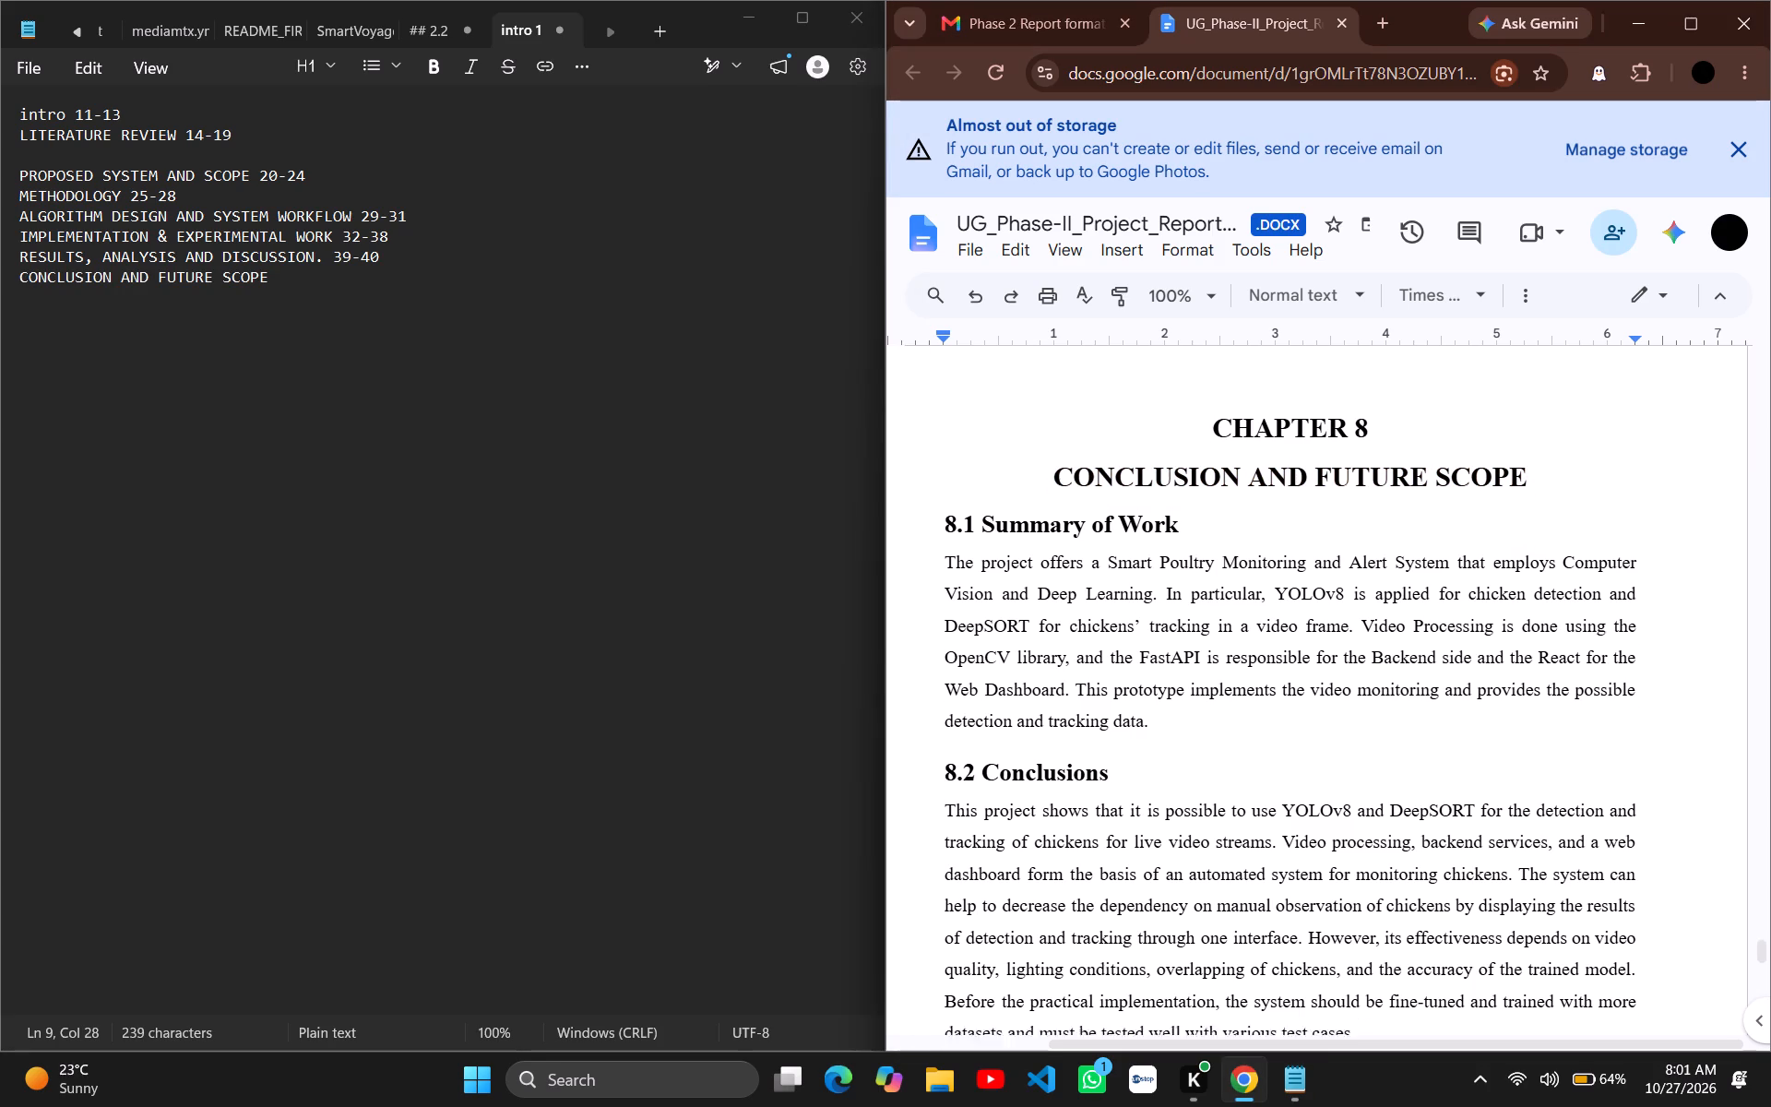
pyautogui.scroll(-2, 1295, 619)
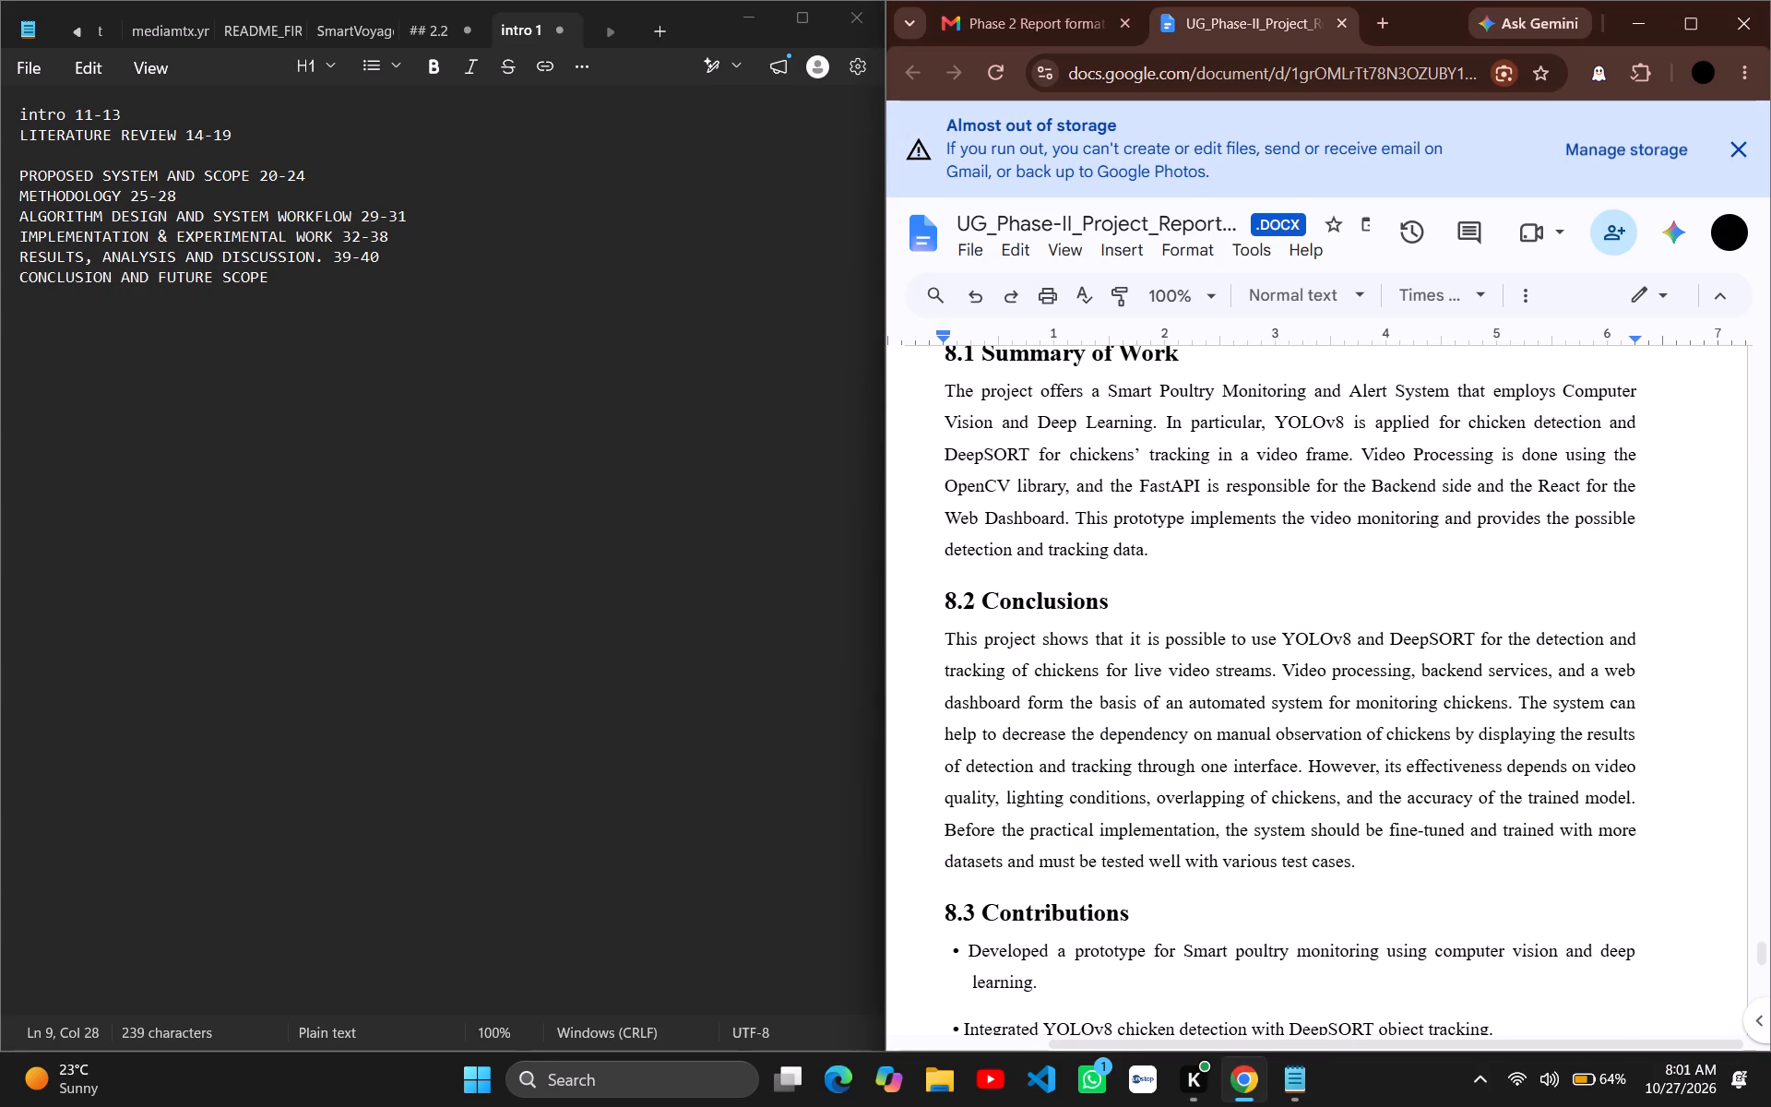
pyautogui.click(1295, 619)
pyautogui.scroll(2, 1232, 373)
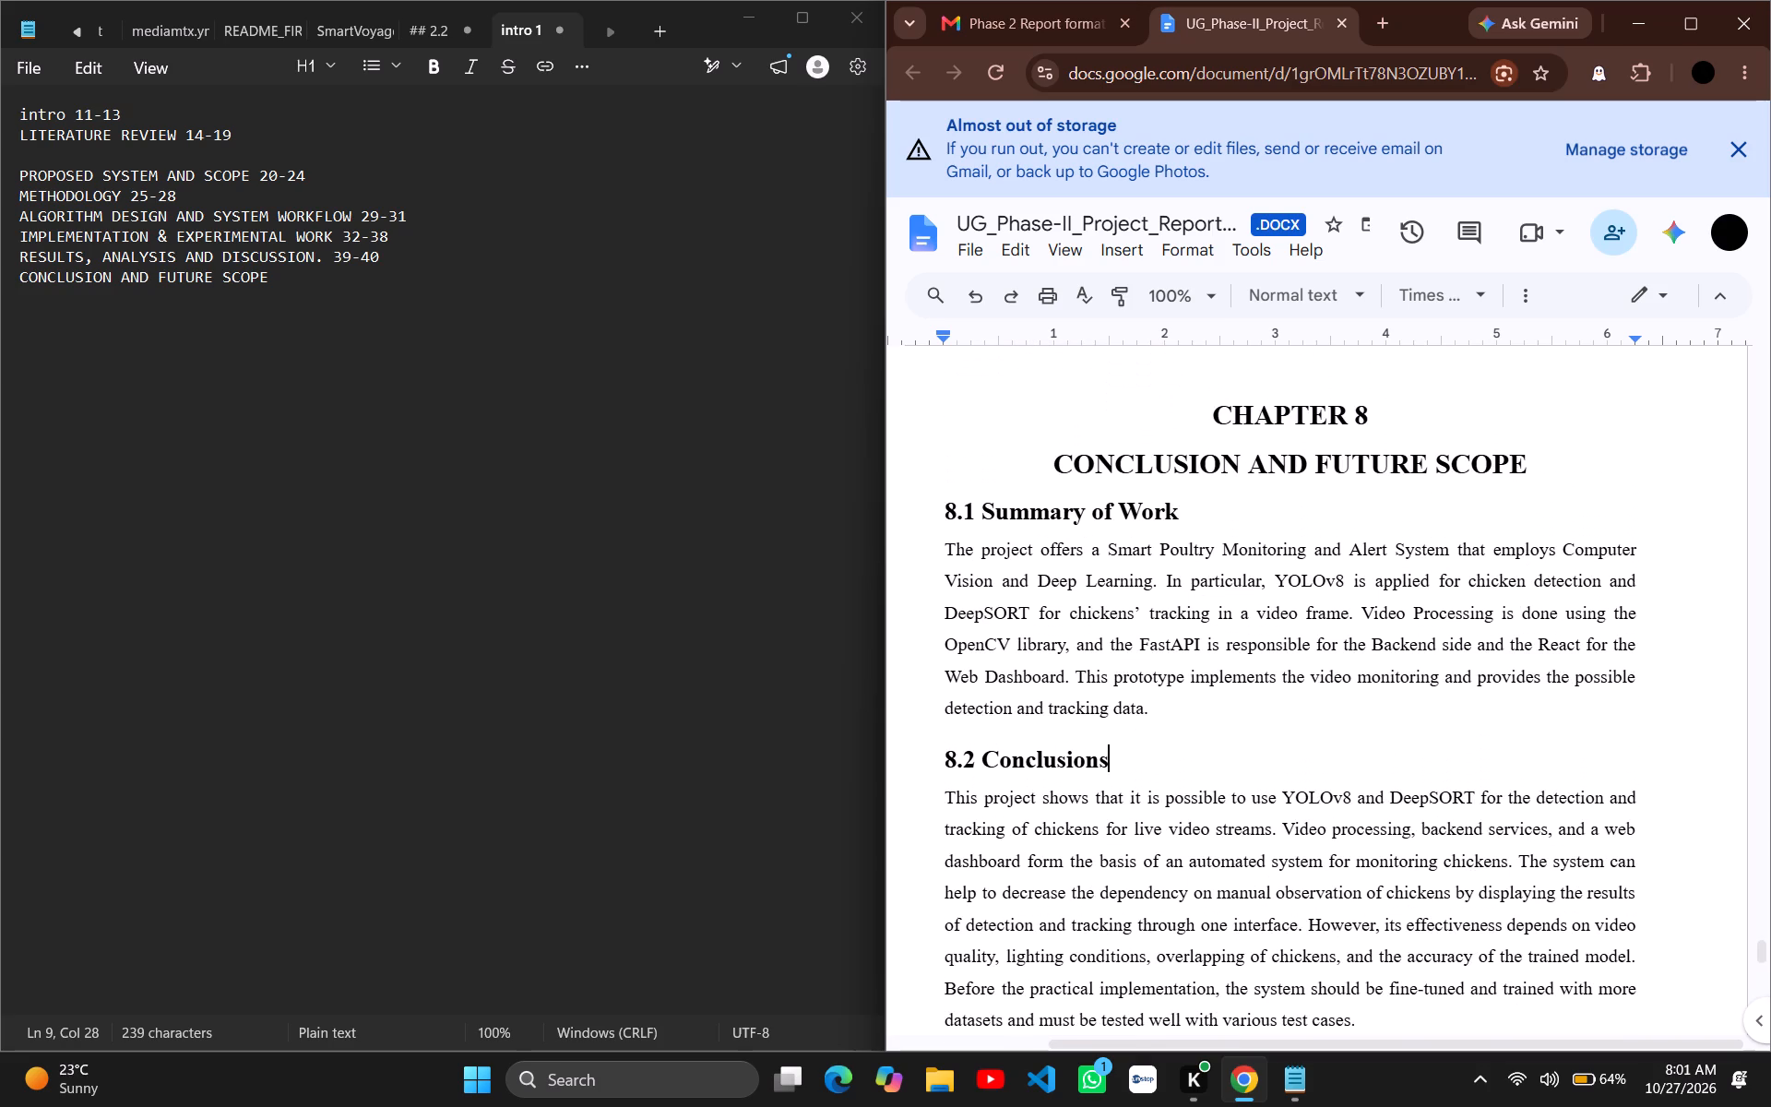
pyautogui.scroll(-2, 1130, 545)
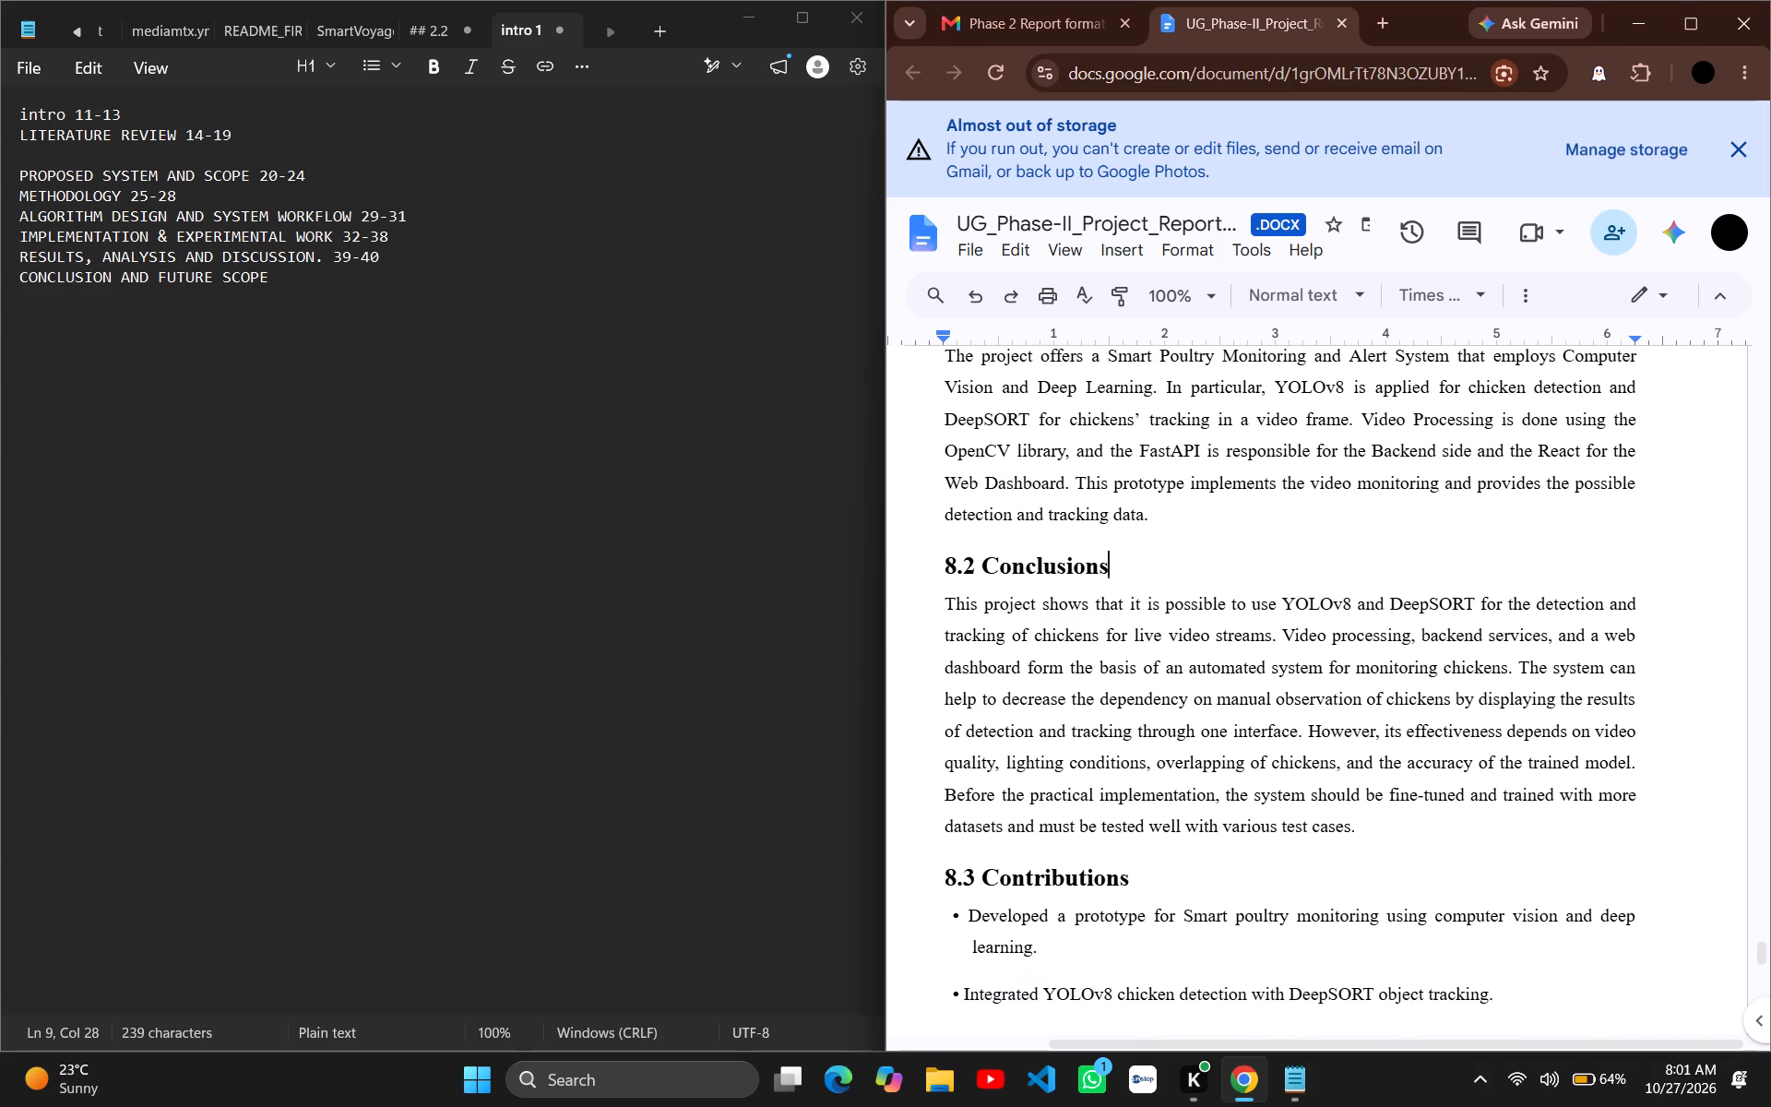
pyautogui.scroll(2, 1130, 545)
pyautogui.scroll(-3, 1130, 545)
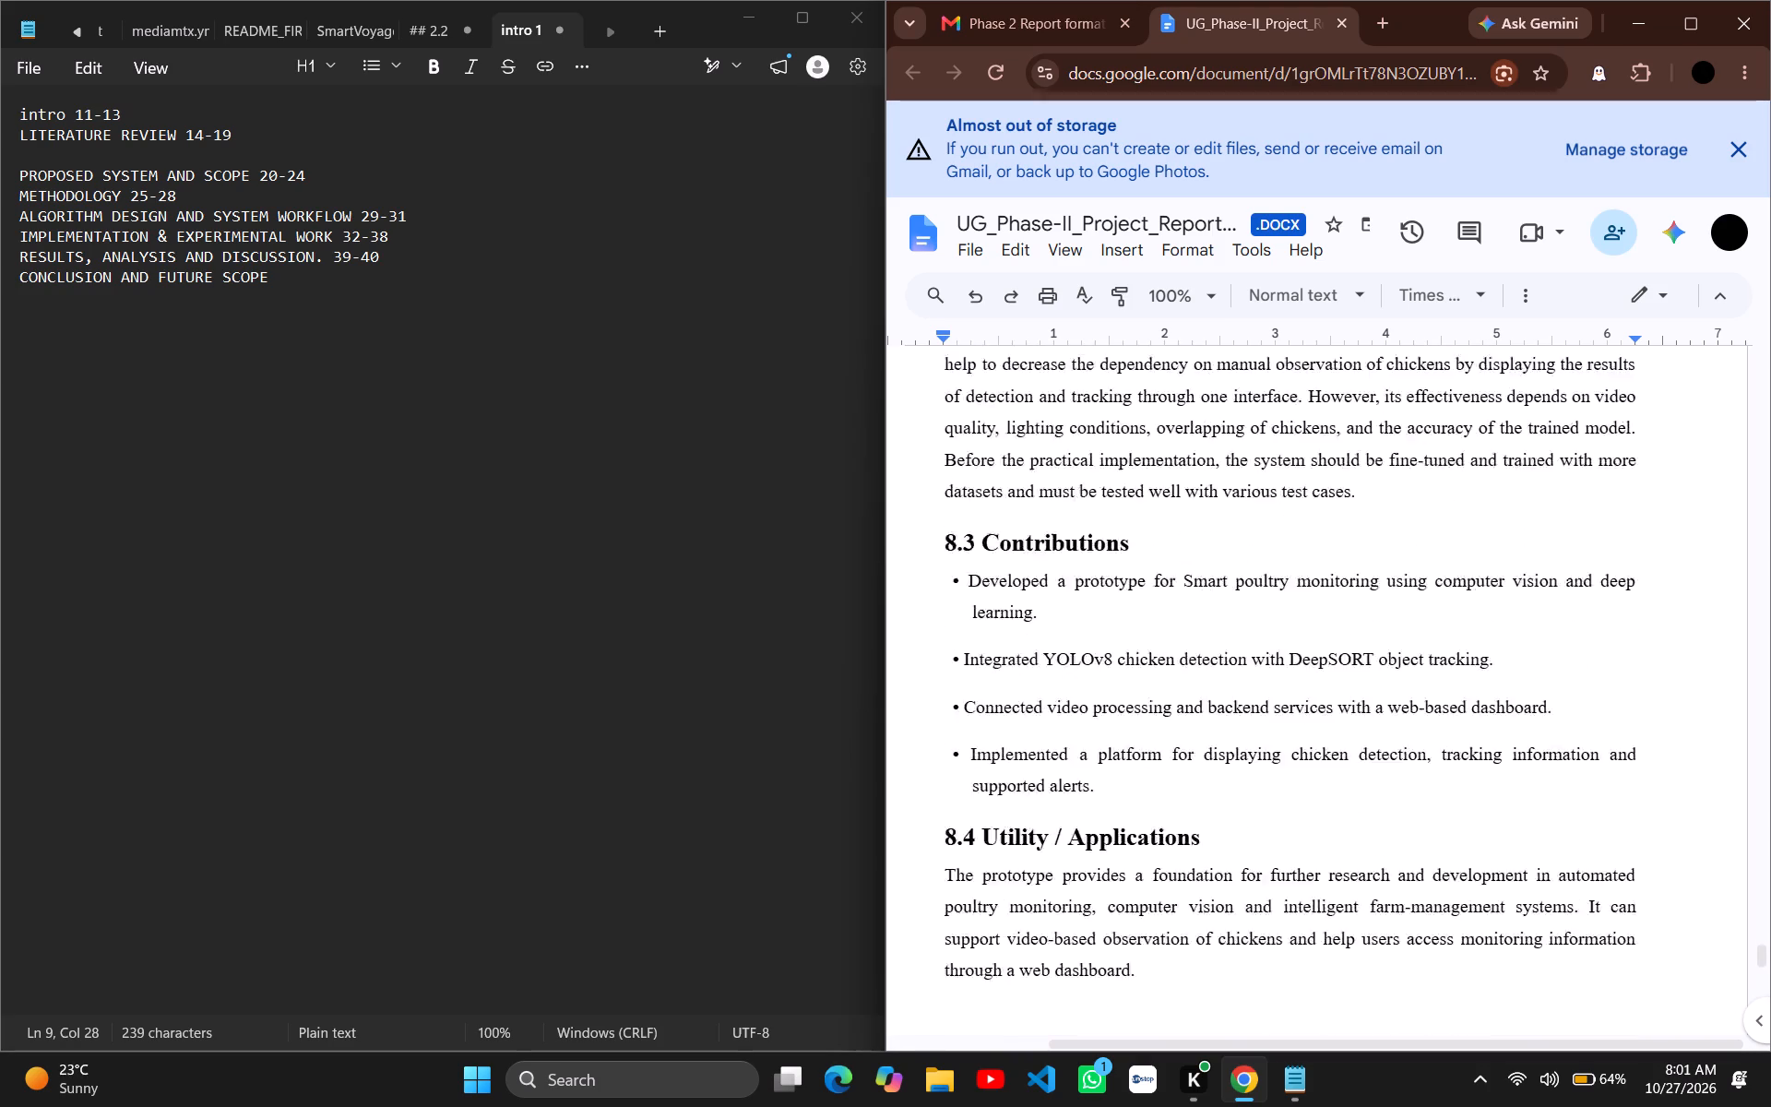
pyautogui.scroll(-4, 1130, 545)
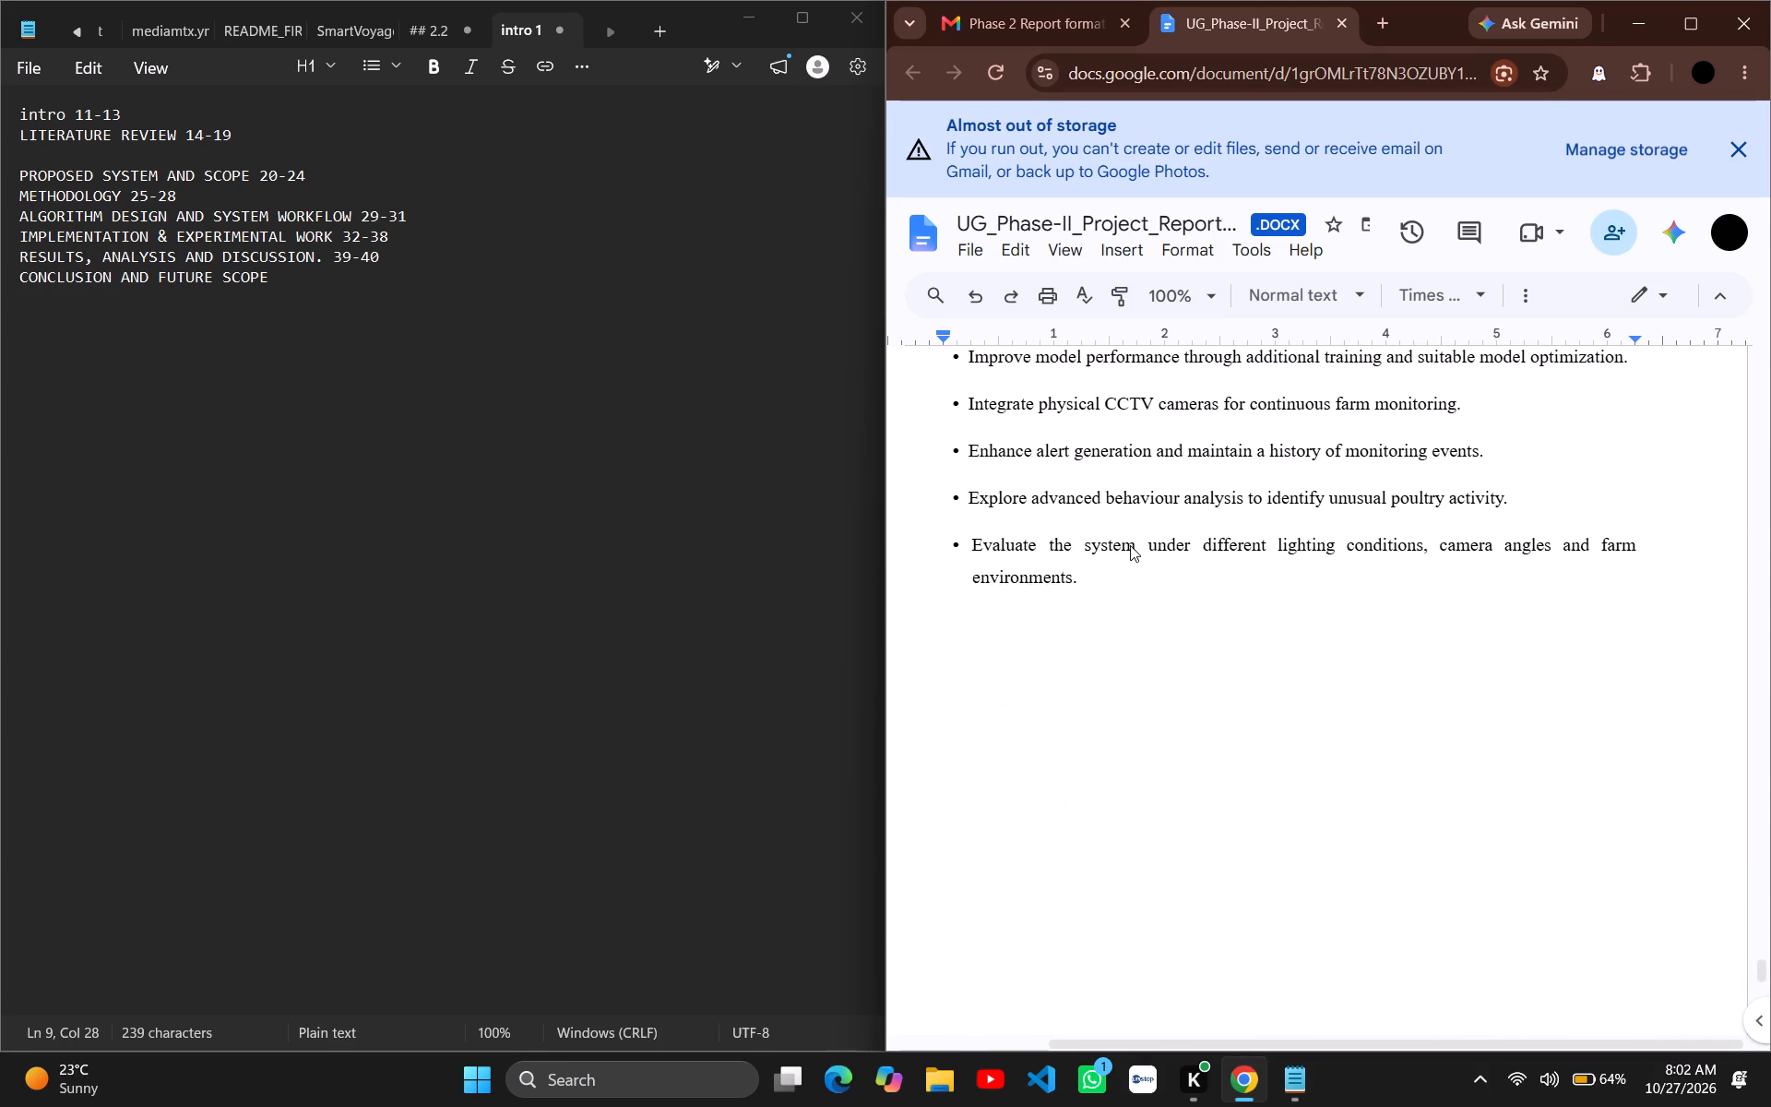
pyautogui.scroll(-2, 1130, 545)
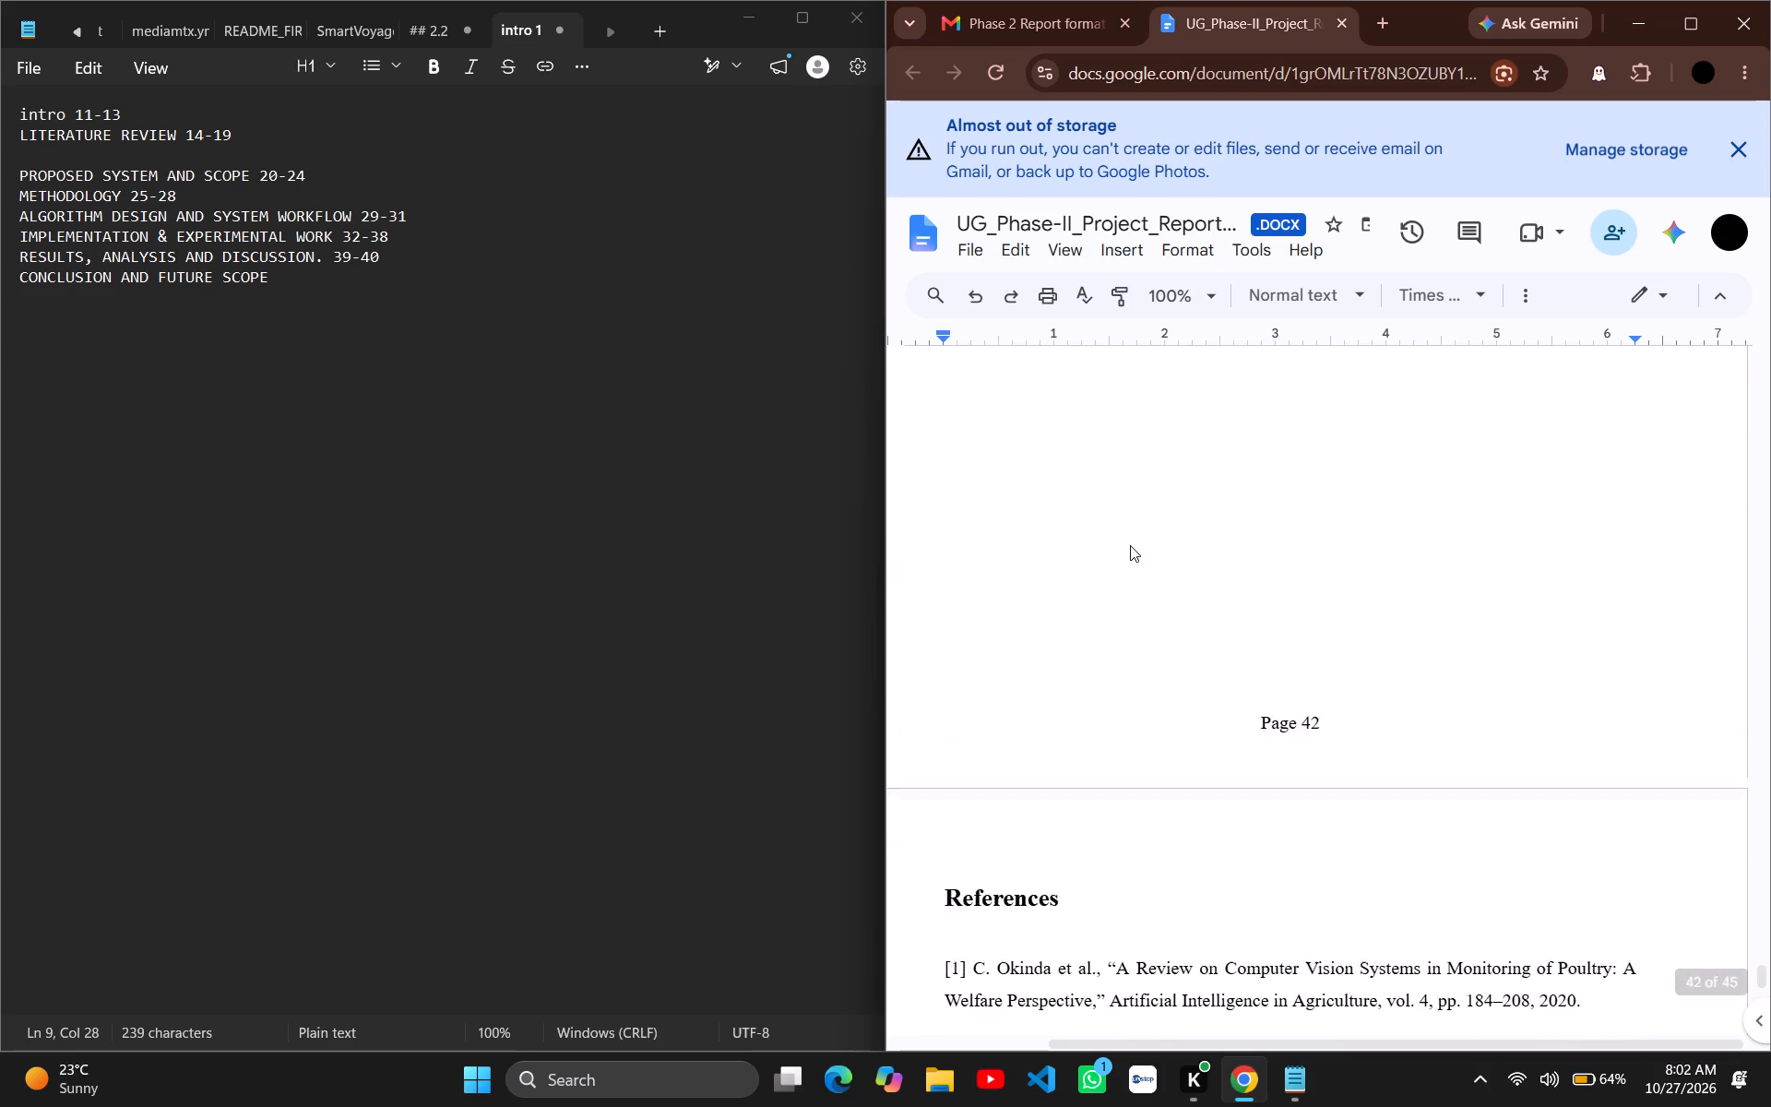
pyautogui.click(306, 276)
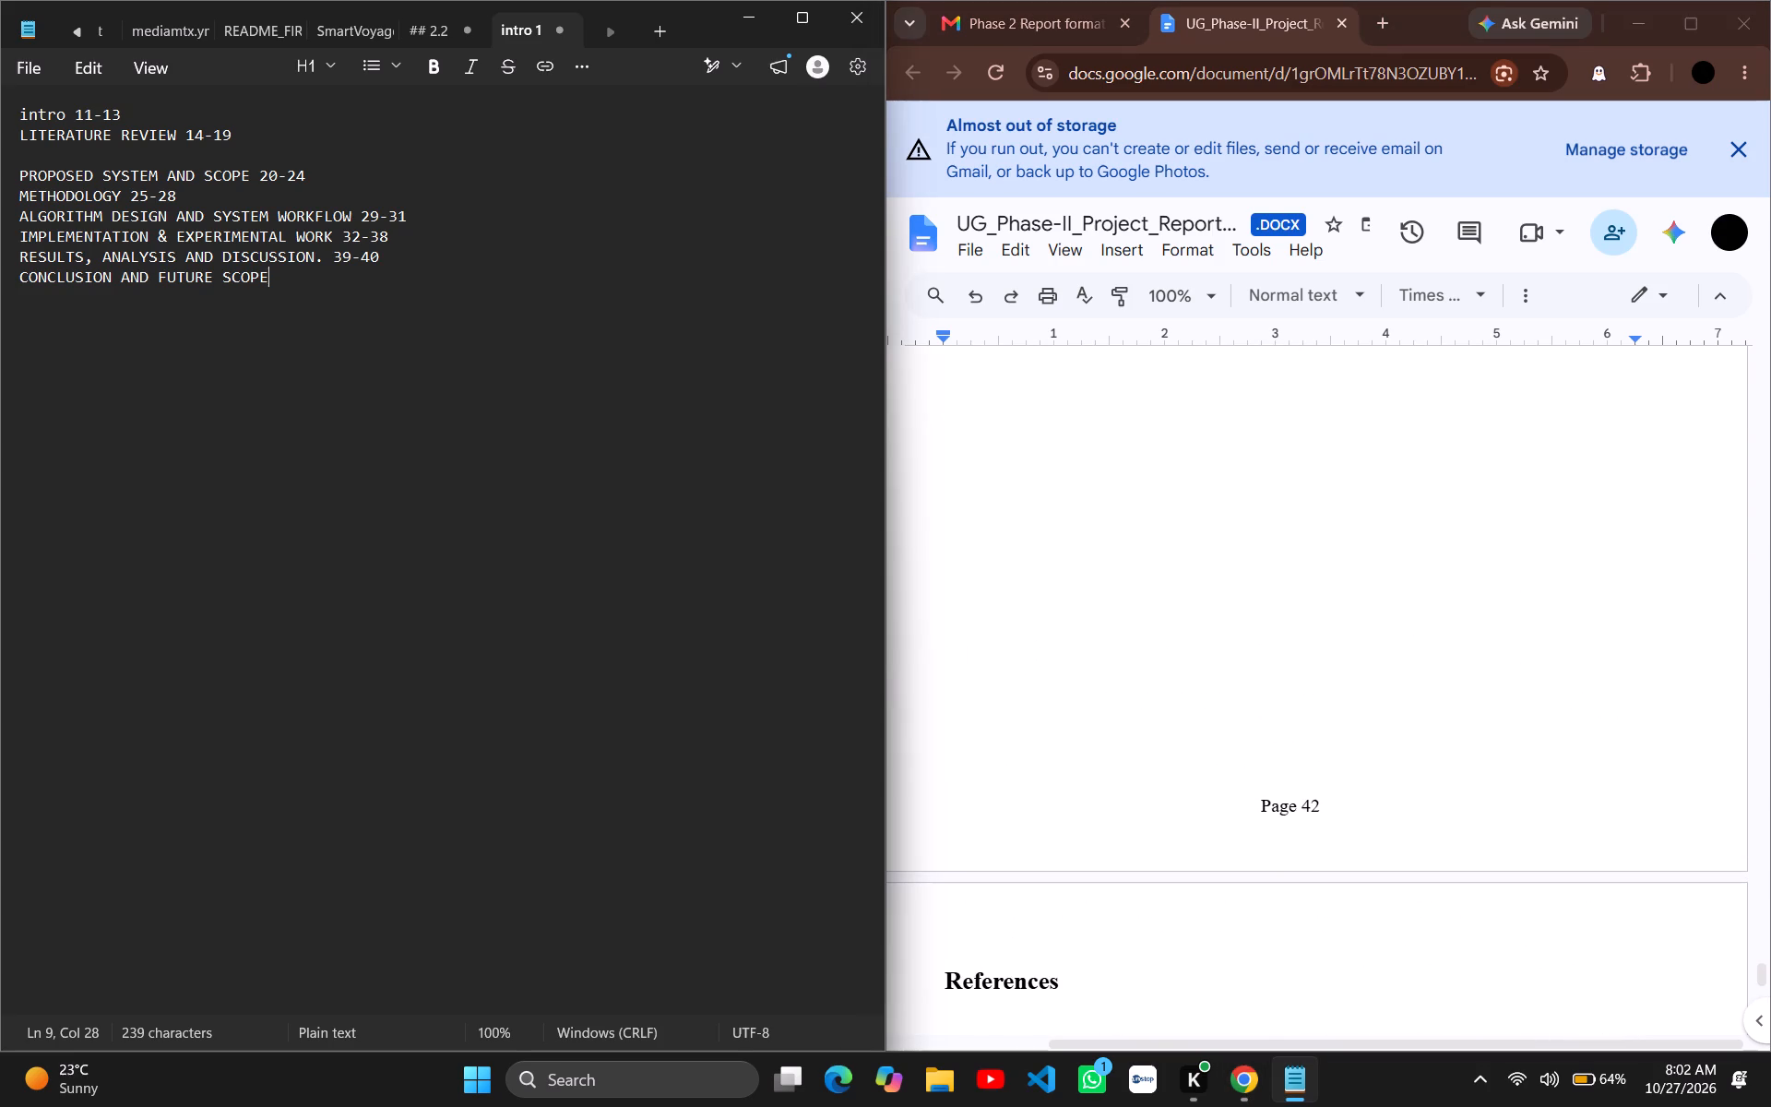
pyautogui.press('space')
pyautogui.write('41-42')
# Add a line reading references to the note below CONCLUSION AND FUTURE SCOPE, for the section that follows Chapter 8.
pyautogui.press('Return')
pyautogui.scroll(-3, 1225, 701)
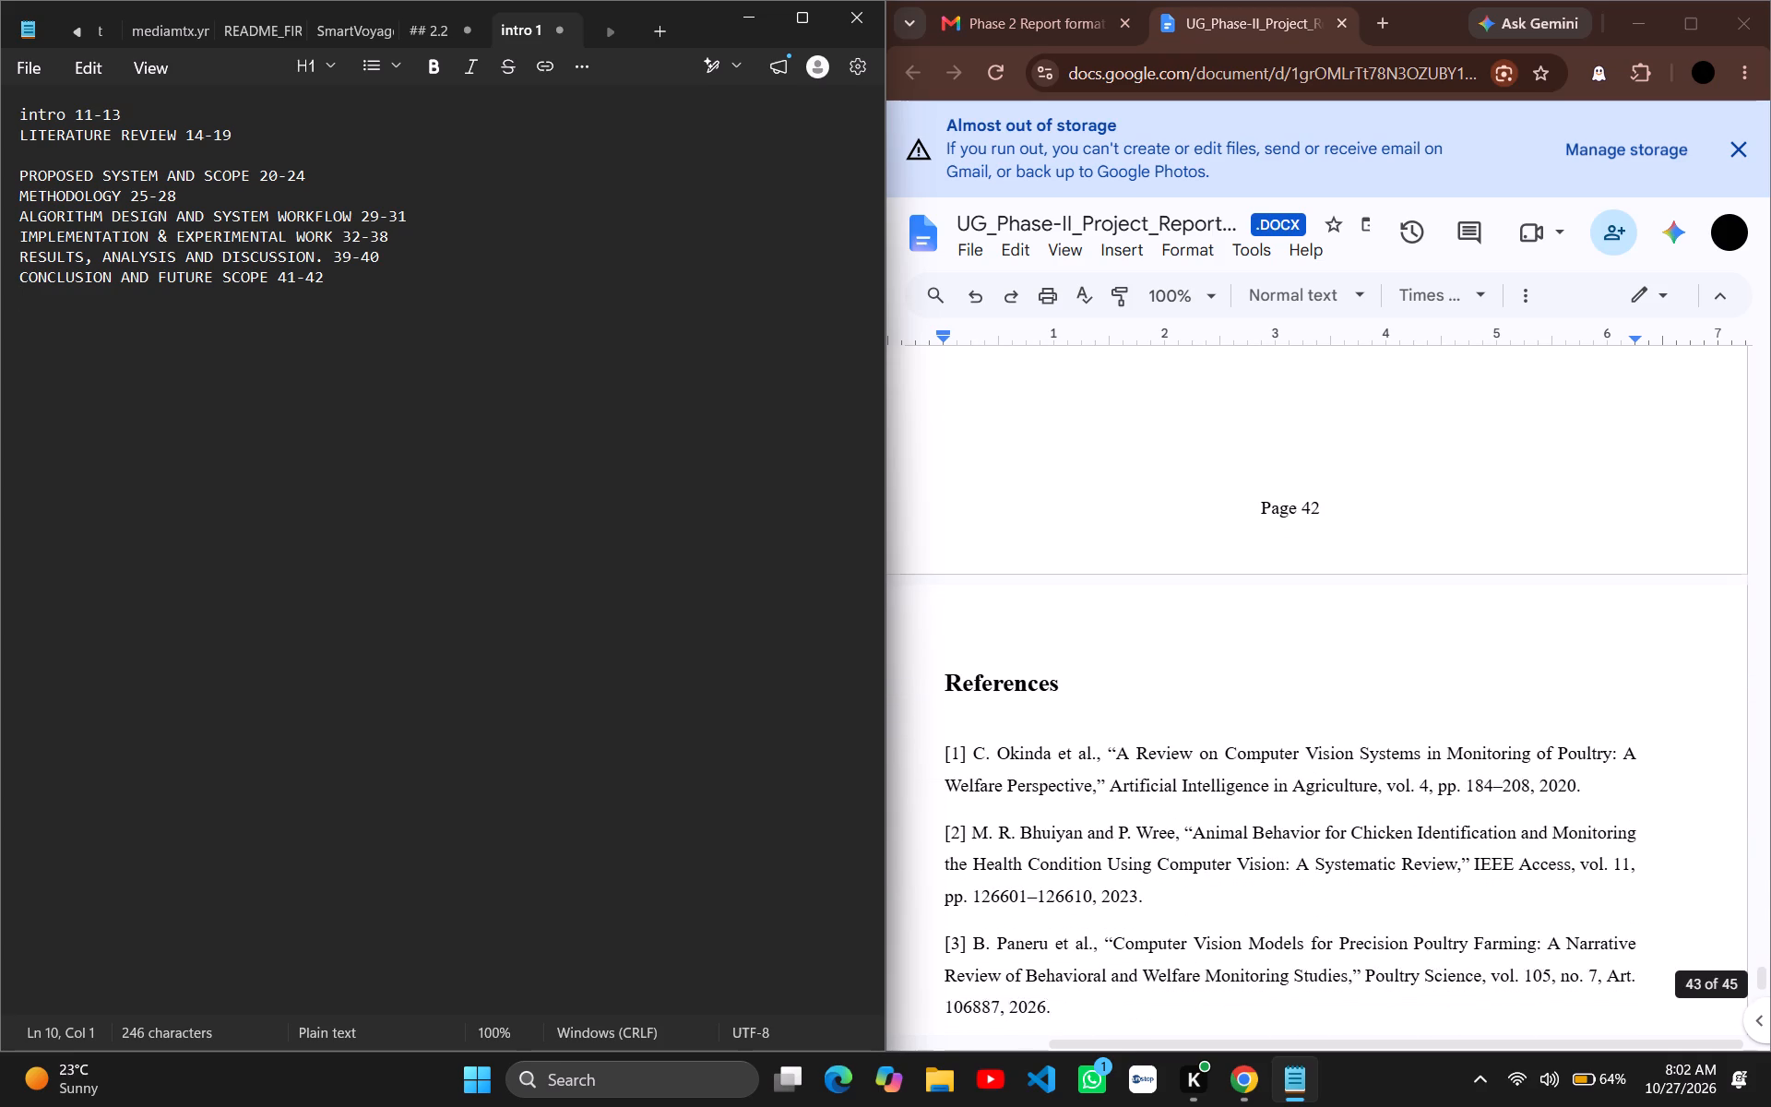
pyautogui.scroll(-2, 1225, 701)
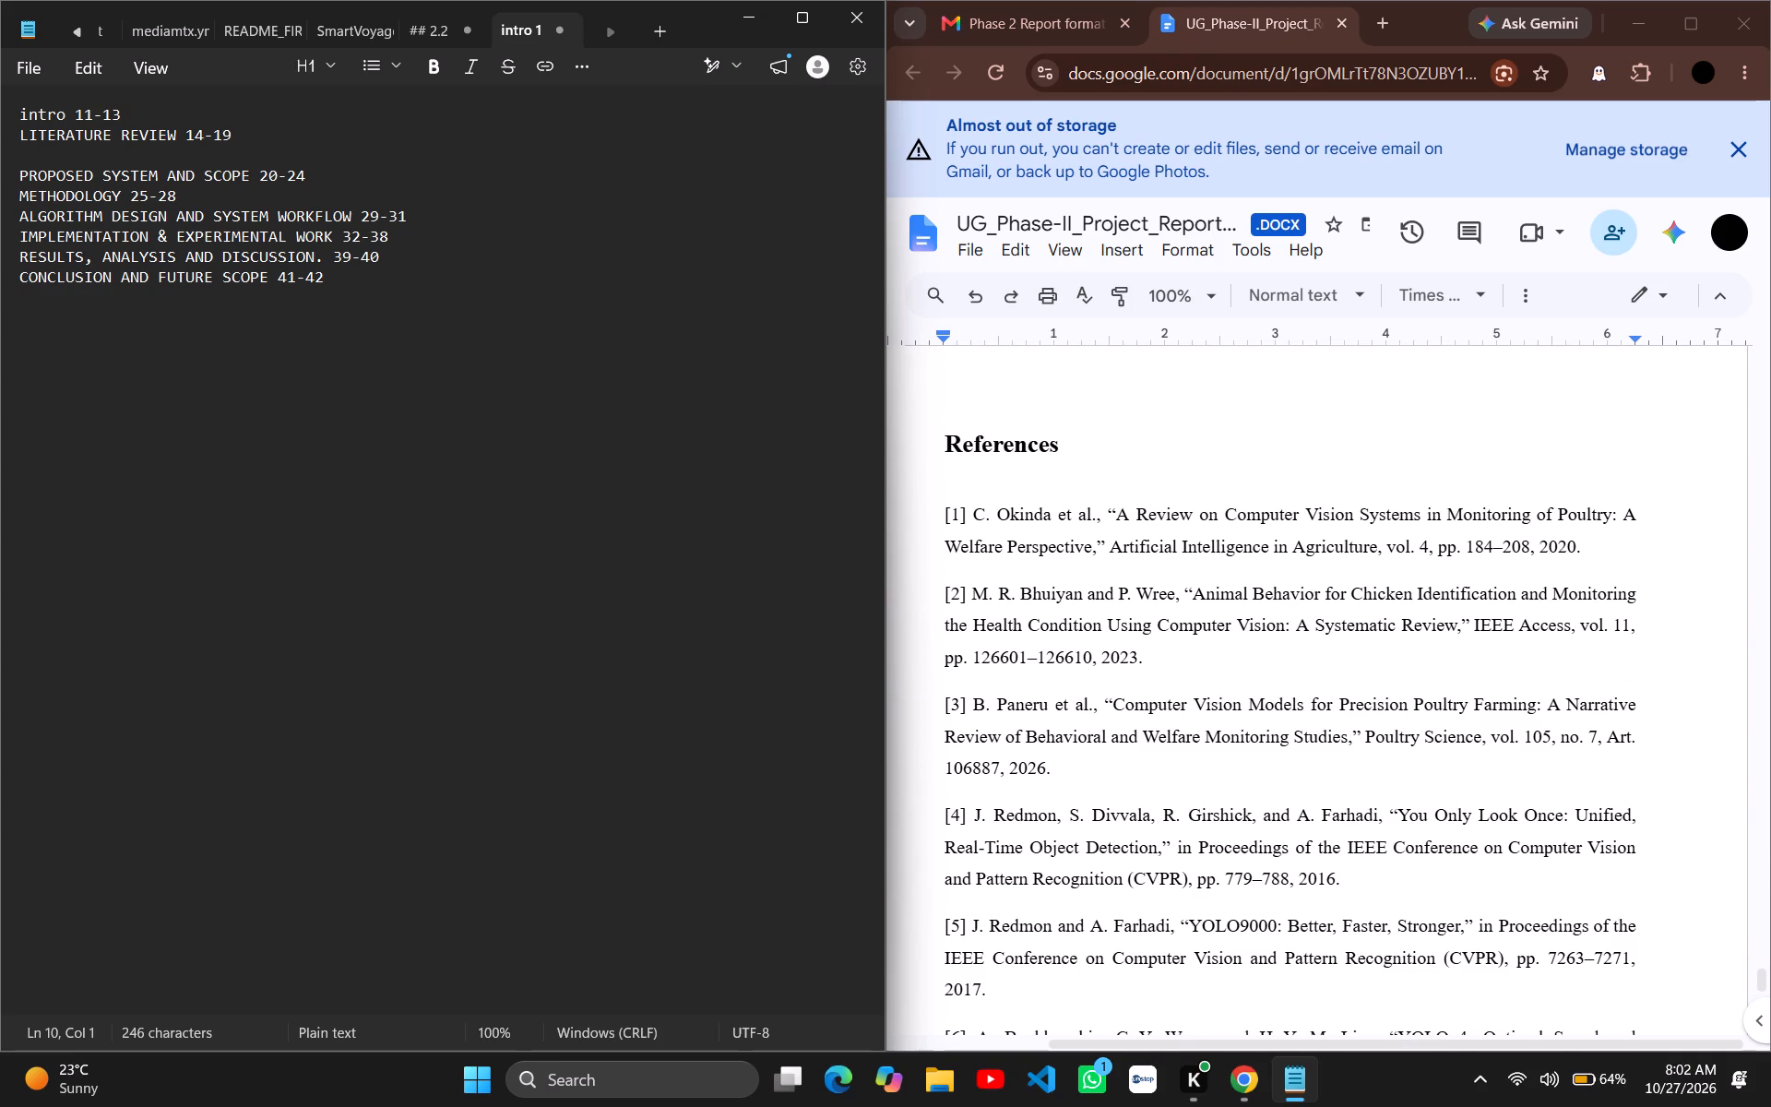
pyautogui.write('reference')
pyautogui.press('s')
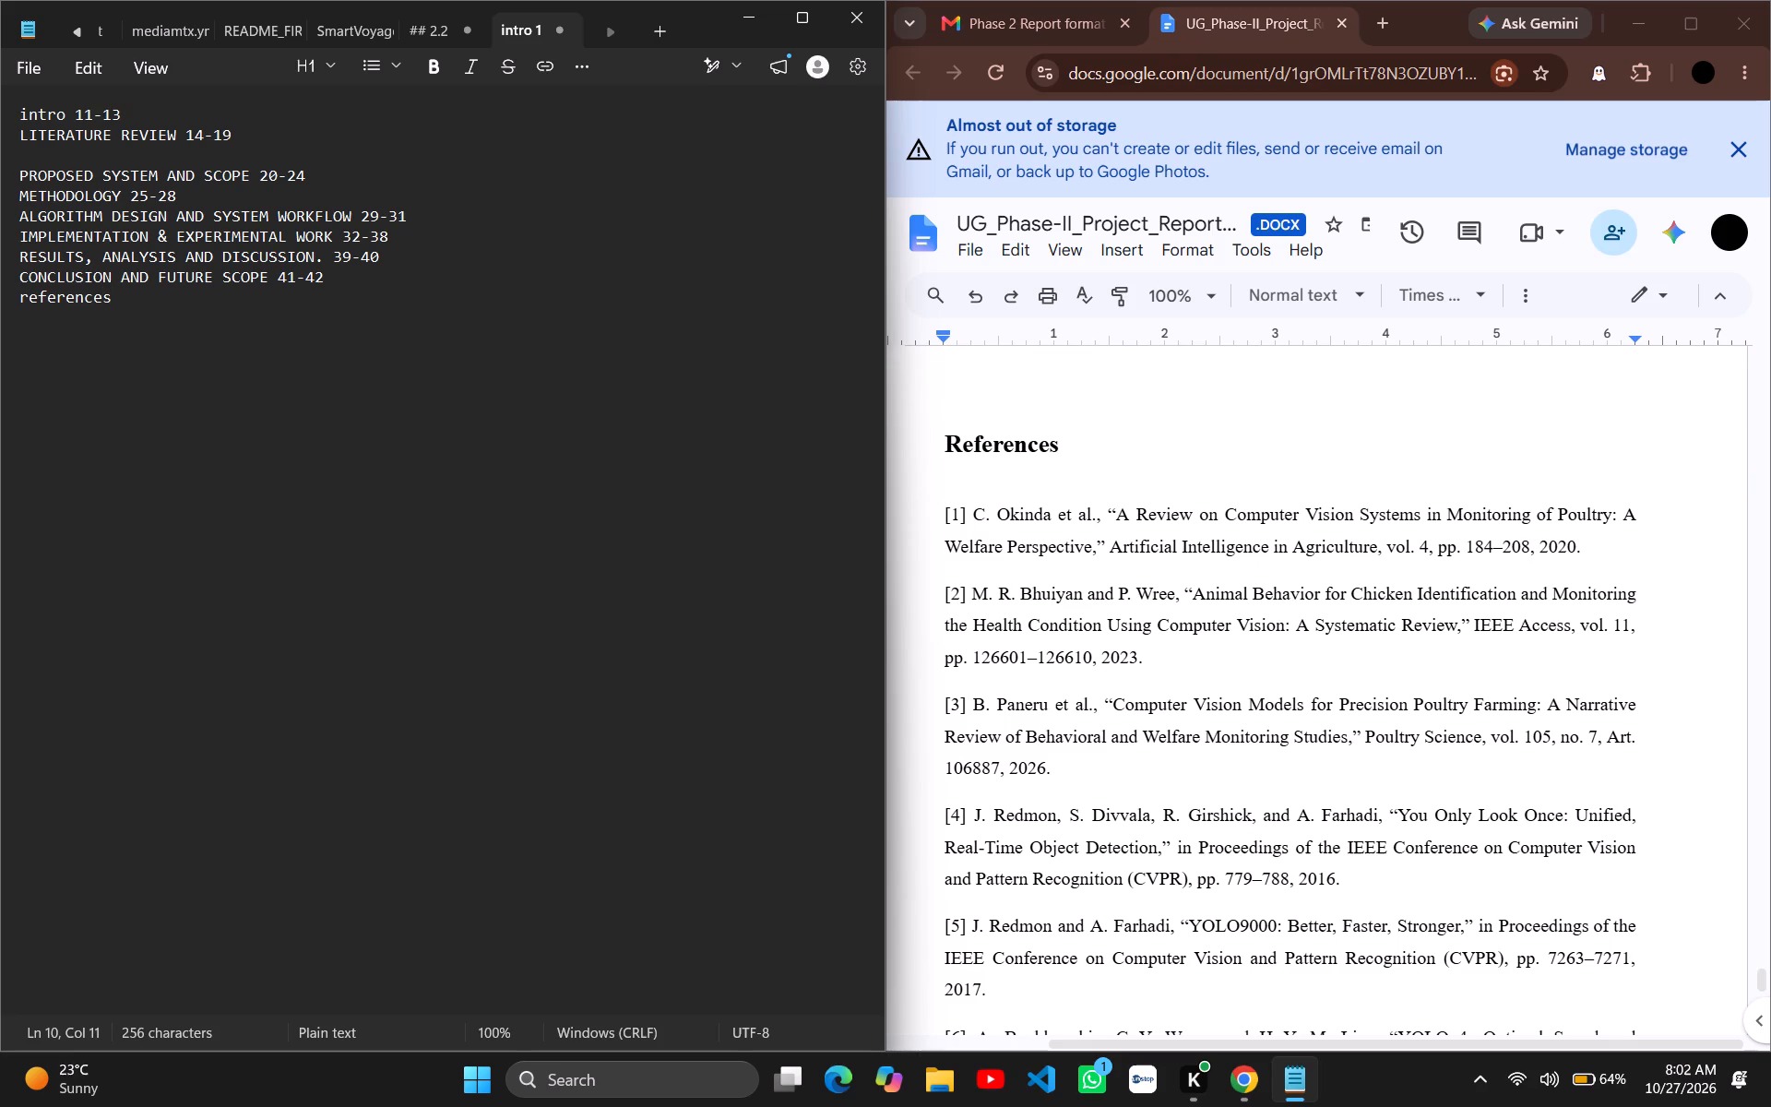
# Place the text cursor in the report's References heading, just before its final letter s.
pyautogui.scroll(-1, 1505, 681)
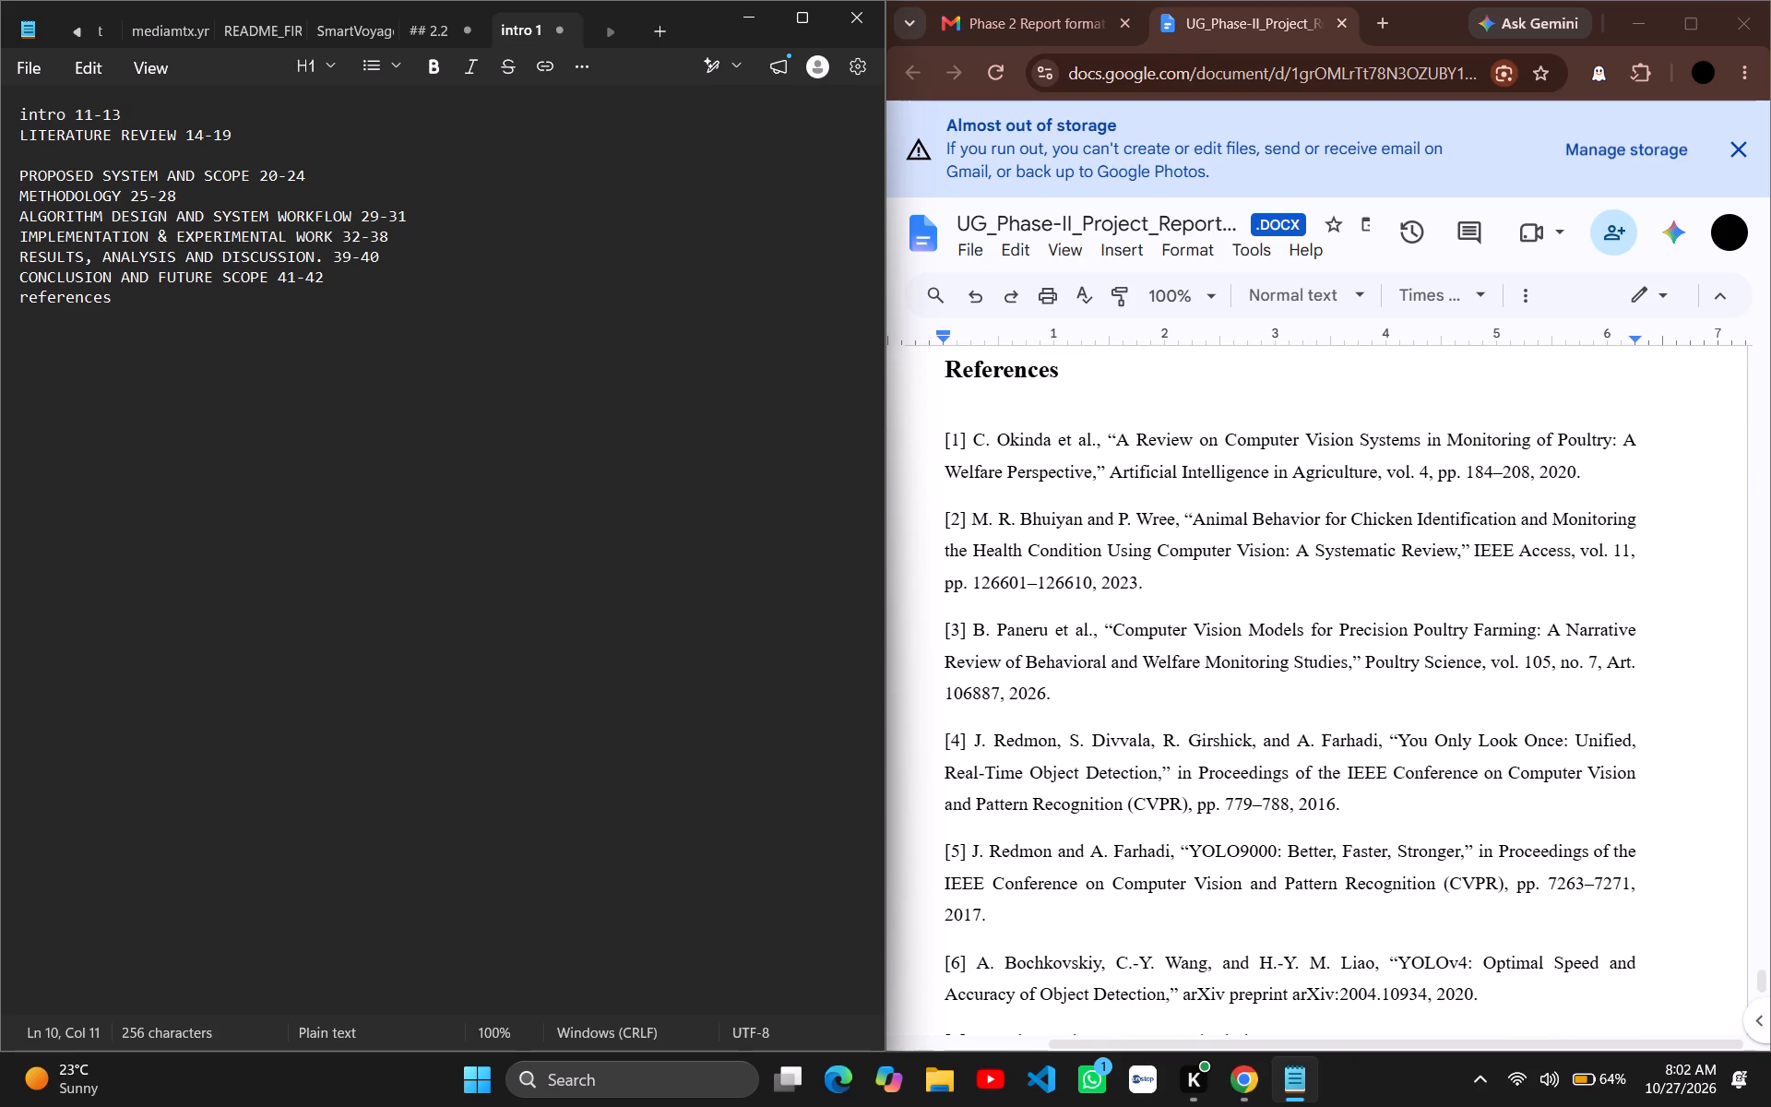
pyautogui.scroll(1, 1475, 760)
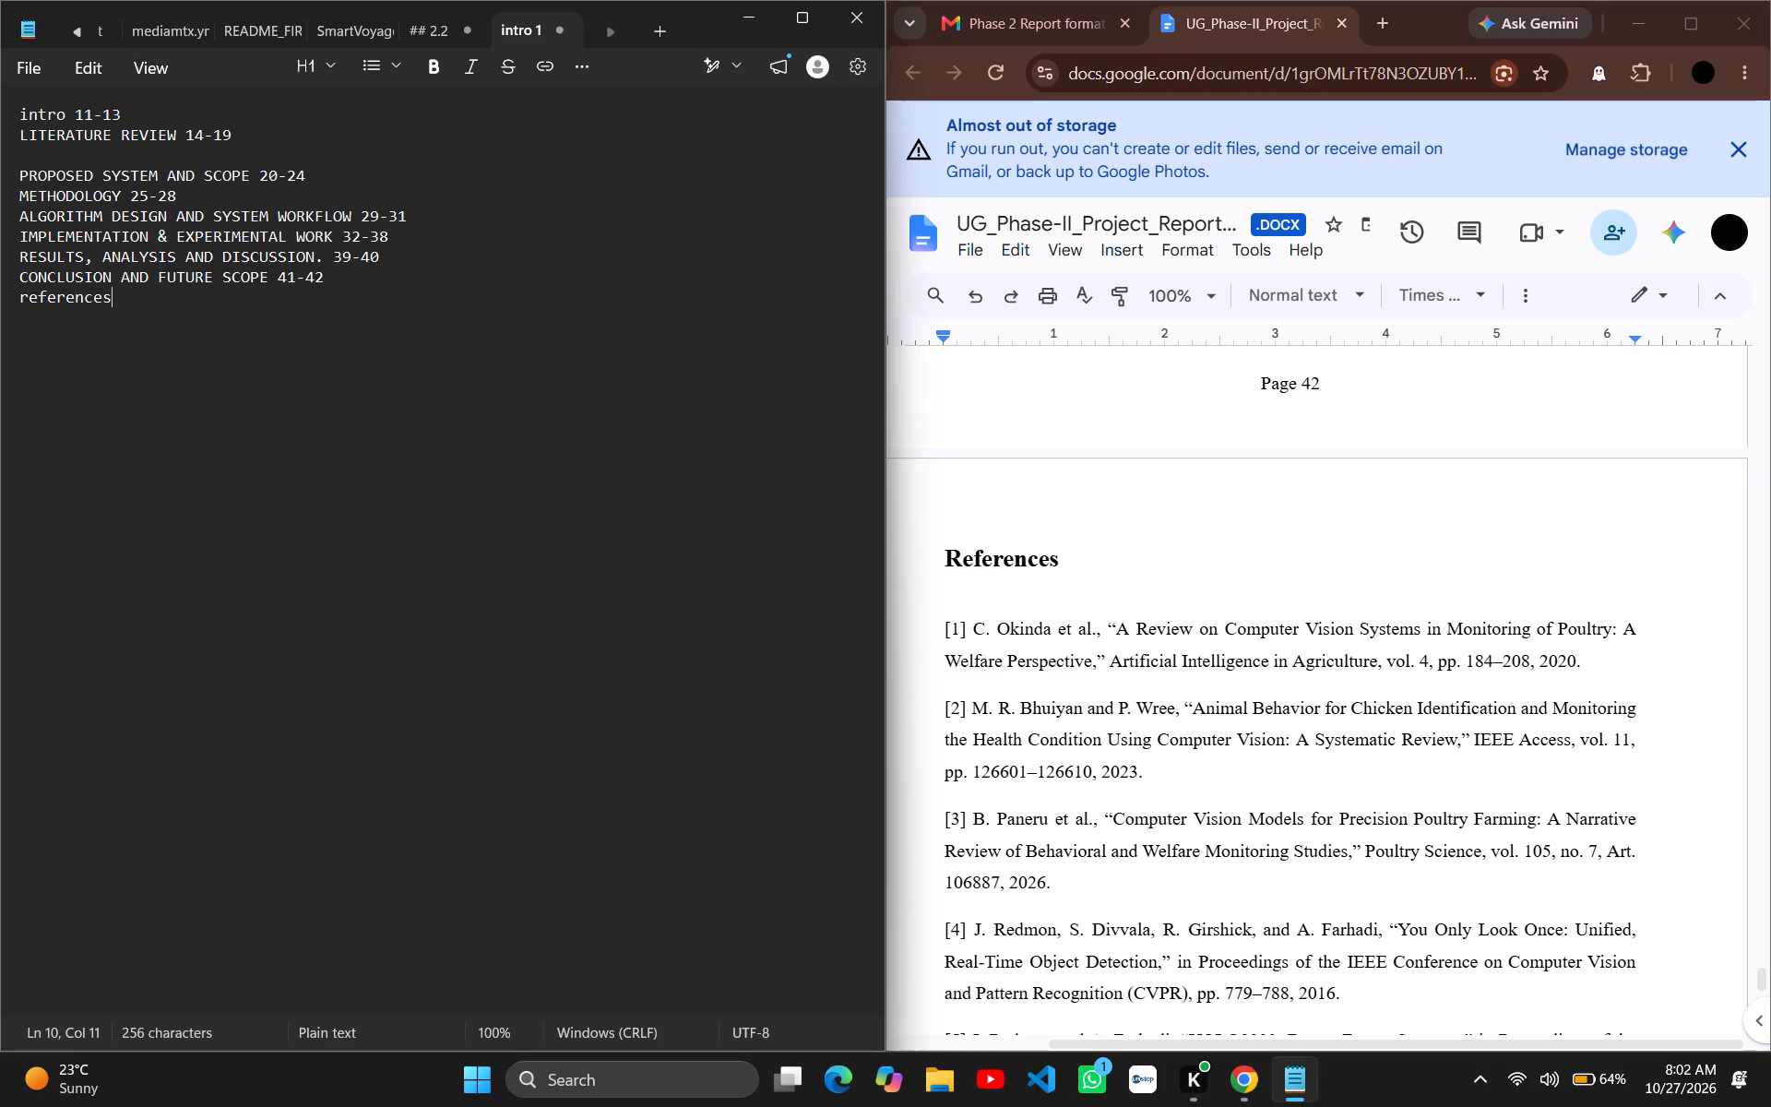
pyautogui.moveTo(1059, 561); pyautogui.dragTo(933, 558)
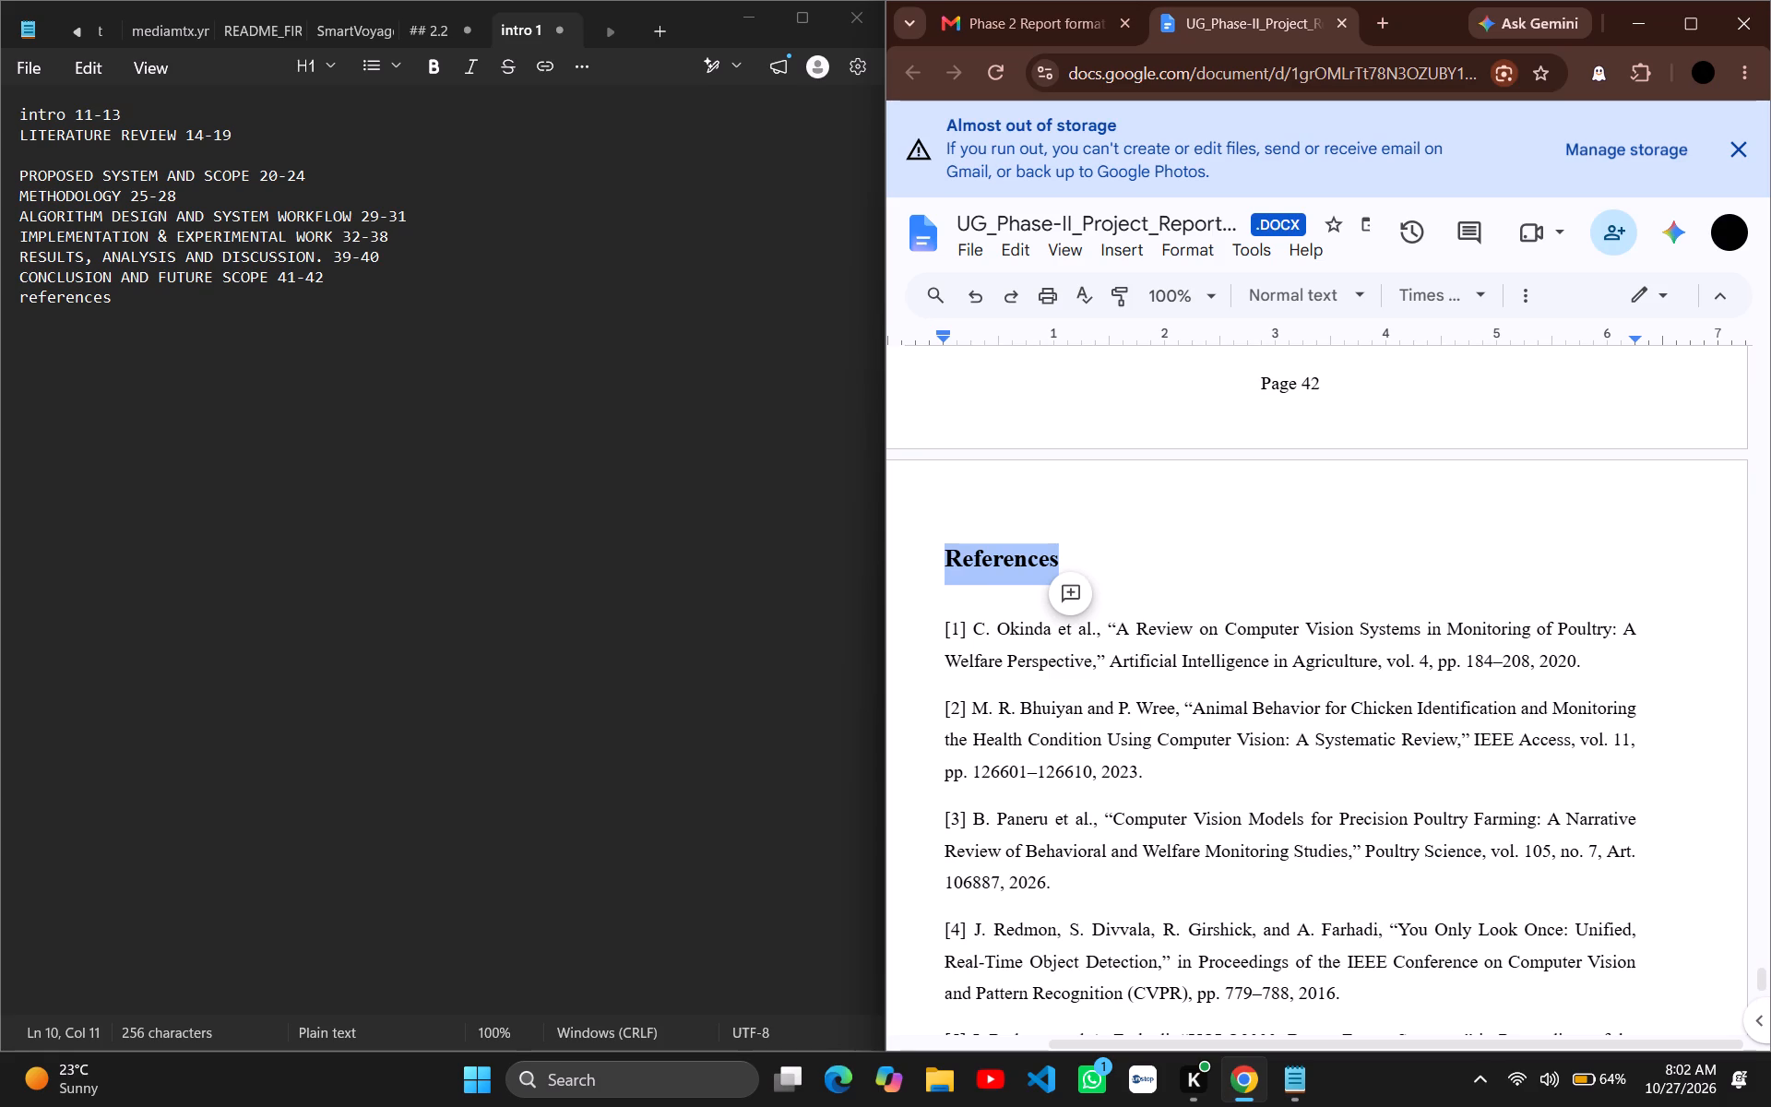
pyautogui.click(1026, 560)
pyautogui.press('Right')
pyautogui.press('Right')
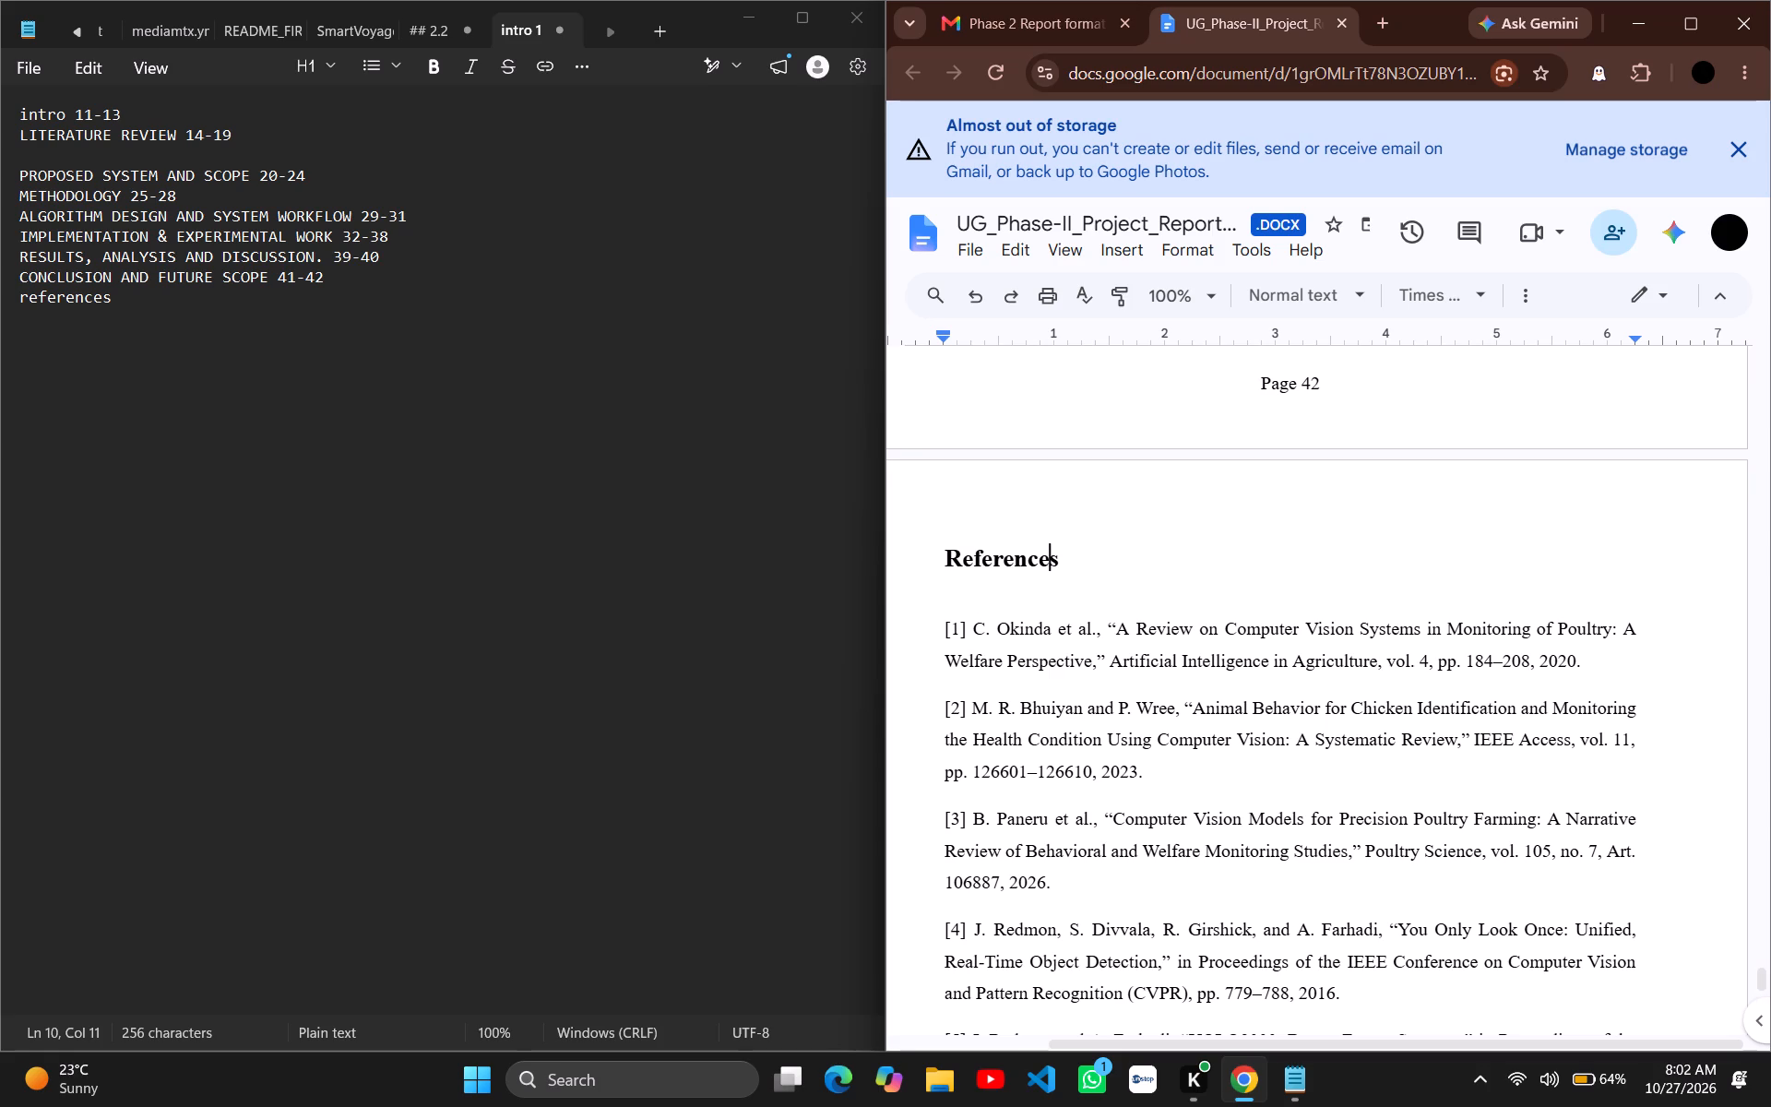
# Retype the report's References heading in capitals so it reads REFERENCES.
pyautogui.press('Right')
pyautogui.press('BackSpace')
pyautogui.press('BackSpace')
pyautogui.press('BackSpace')
pyautogui.press('BackSpace')
pyautogui.press('BackSpace')
pyautogui.press('BackSpace')
pyautogui.press('BackSpace')
pyautogui.press('BackSpace')
pyautogui.press('BackSpace')
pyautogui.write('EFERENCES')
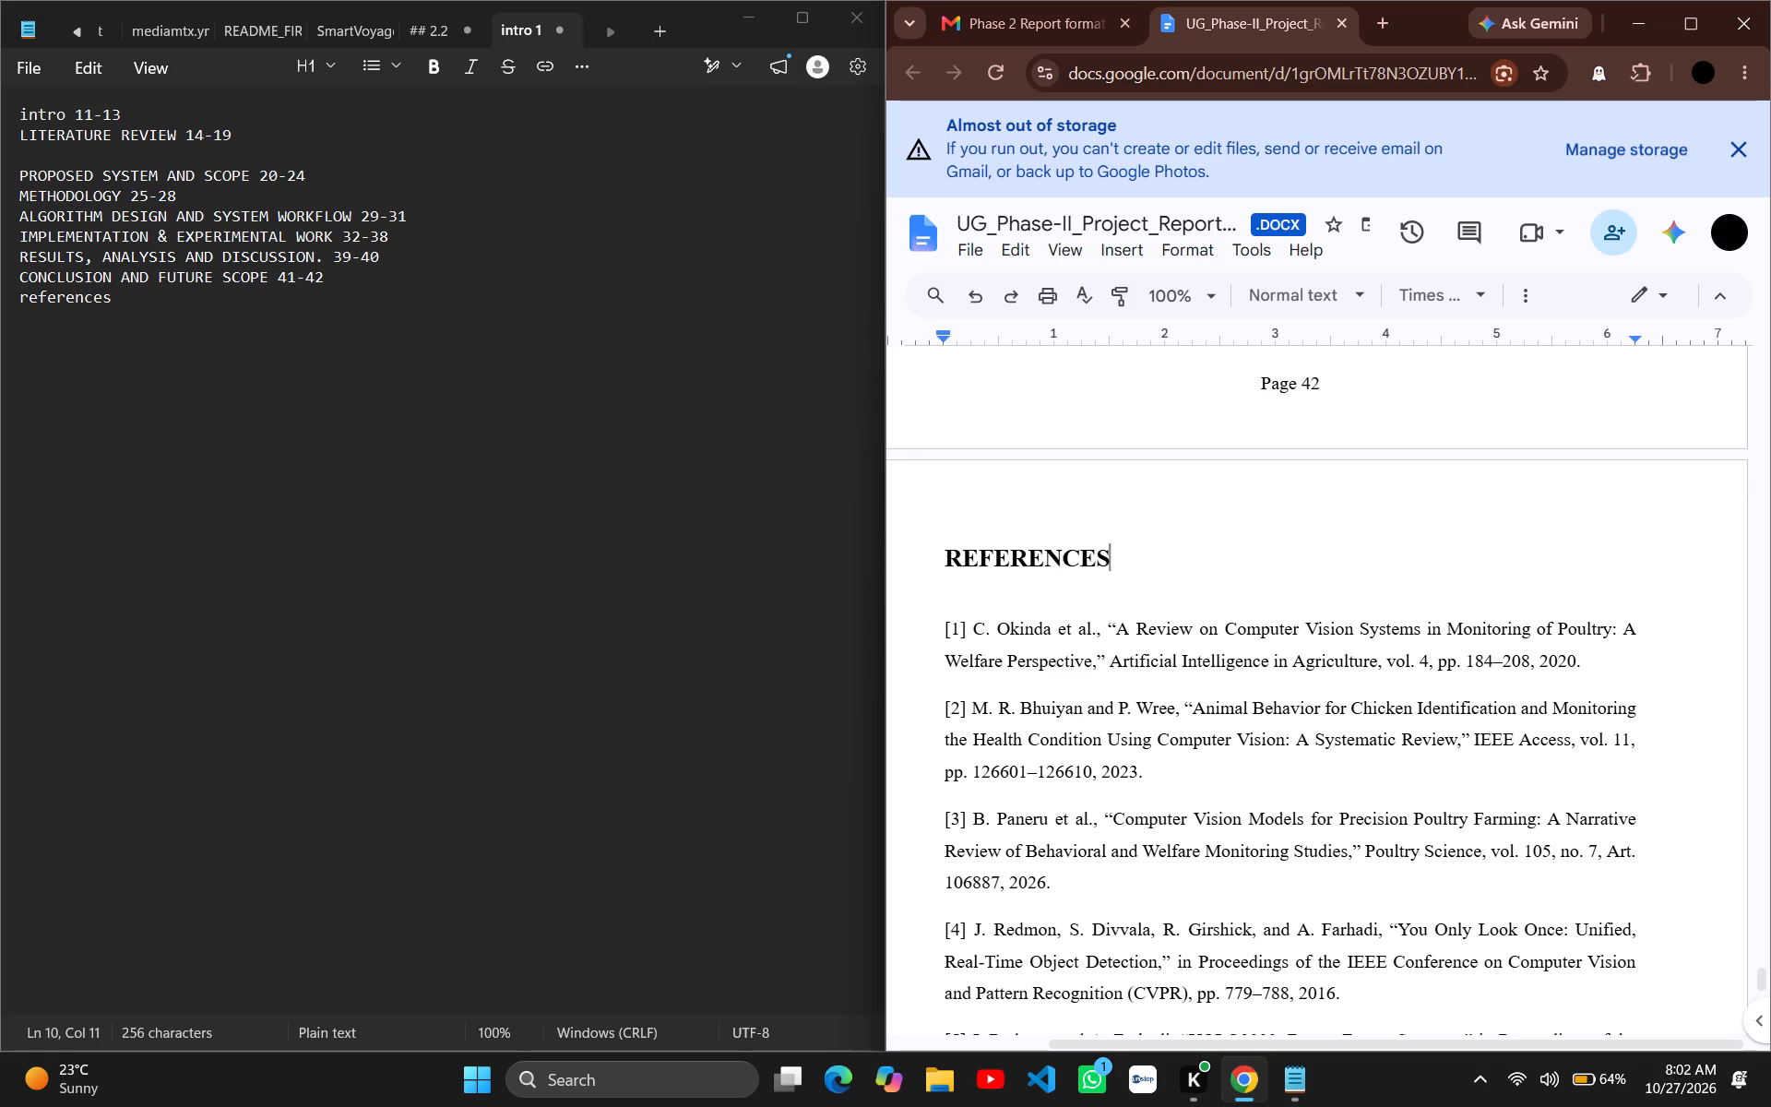
# Shift the REFERENCES heading to roughly the middle of its line by inserting leading spaces before it.
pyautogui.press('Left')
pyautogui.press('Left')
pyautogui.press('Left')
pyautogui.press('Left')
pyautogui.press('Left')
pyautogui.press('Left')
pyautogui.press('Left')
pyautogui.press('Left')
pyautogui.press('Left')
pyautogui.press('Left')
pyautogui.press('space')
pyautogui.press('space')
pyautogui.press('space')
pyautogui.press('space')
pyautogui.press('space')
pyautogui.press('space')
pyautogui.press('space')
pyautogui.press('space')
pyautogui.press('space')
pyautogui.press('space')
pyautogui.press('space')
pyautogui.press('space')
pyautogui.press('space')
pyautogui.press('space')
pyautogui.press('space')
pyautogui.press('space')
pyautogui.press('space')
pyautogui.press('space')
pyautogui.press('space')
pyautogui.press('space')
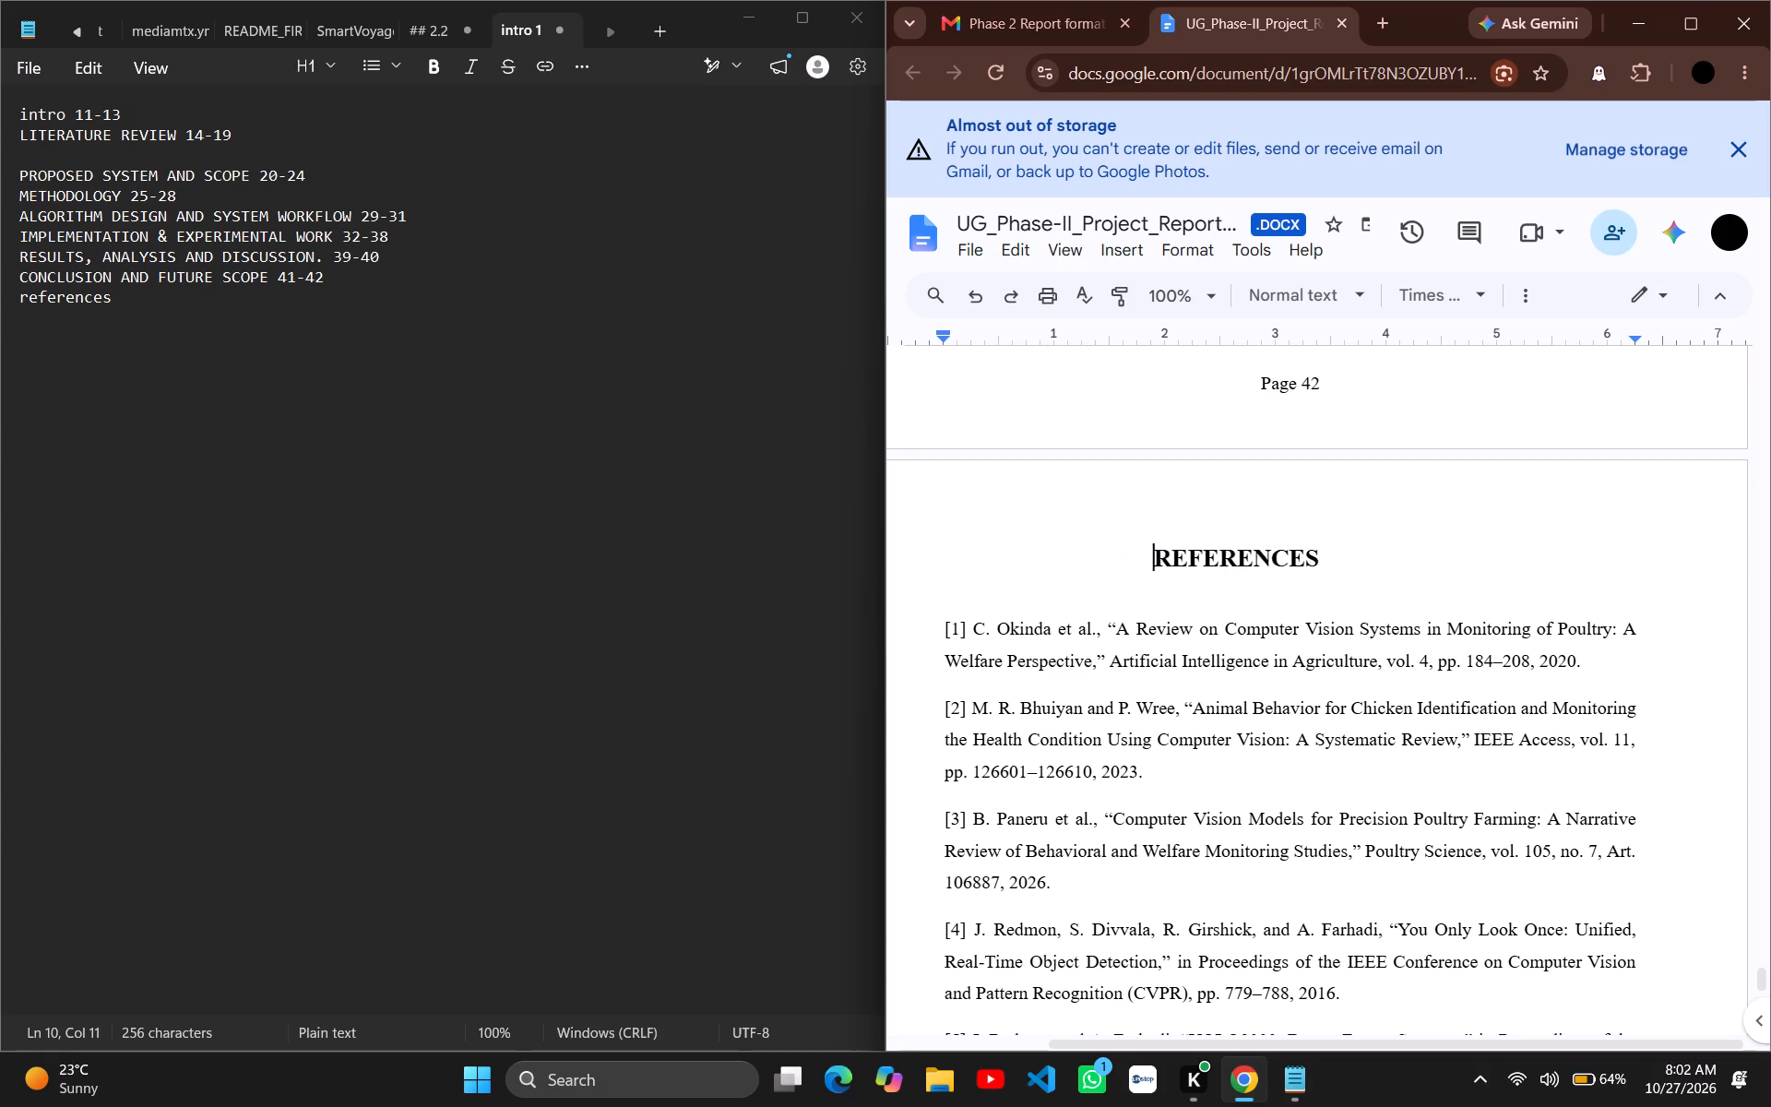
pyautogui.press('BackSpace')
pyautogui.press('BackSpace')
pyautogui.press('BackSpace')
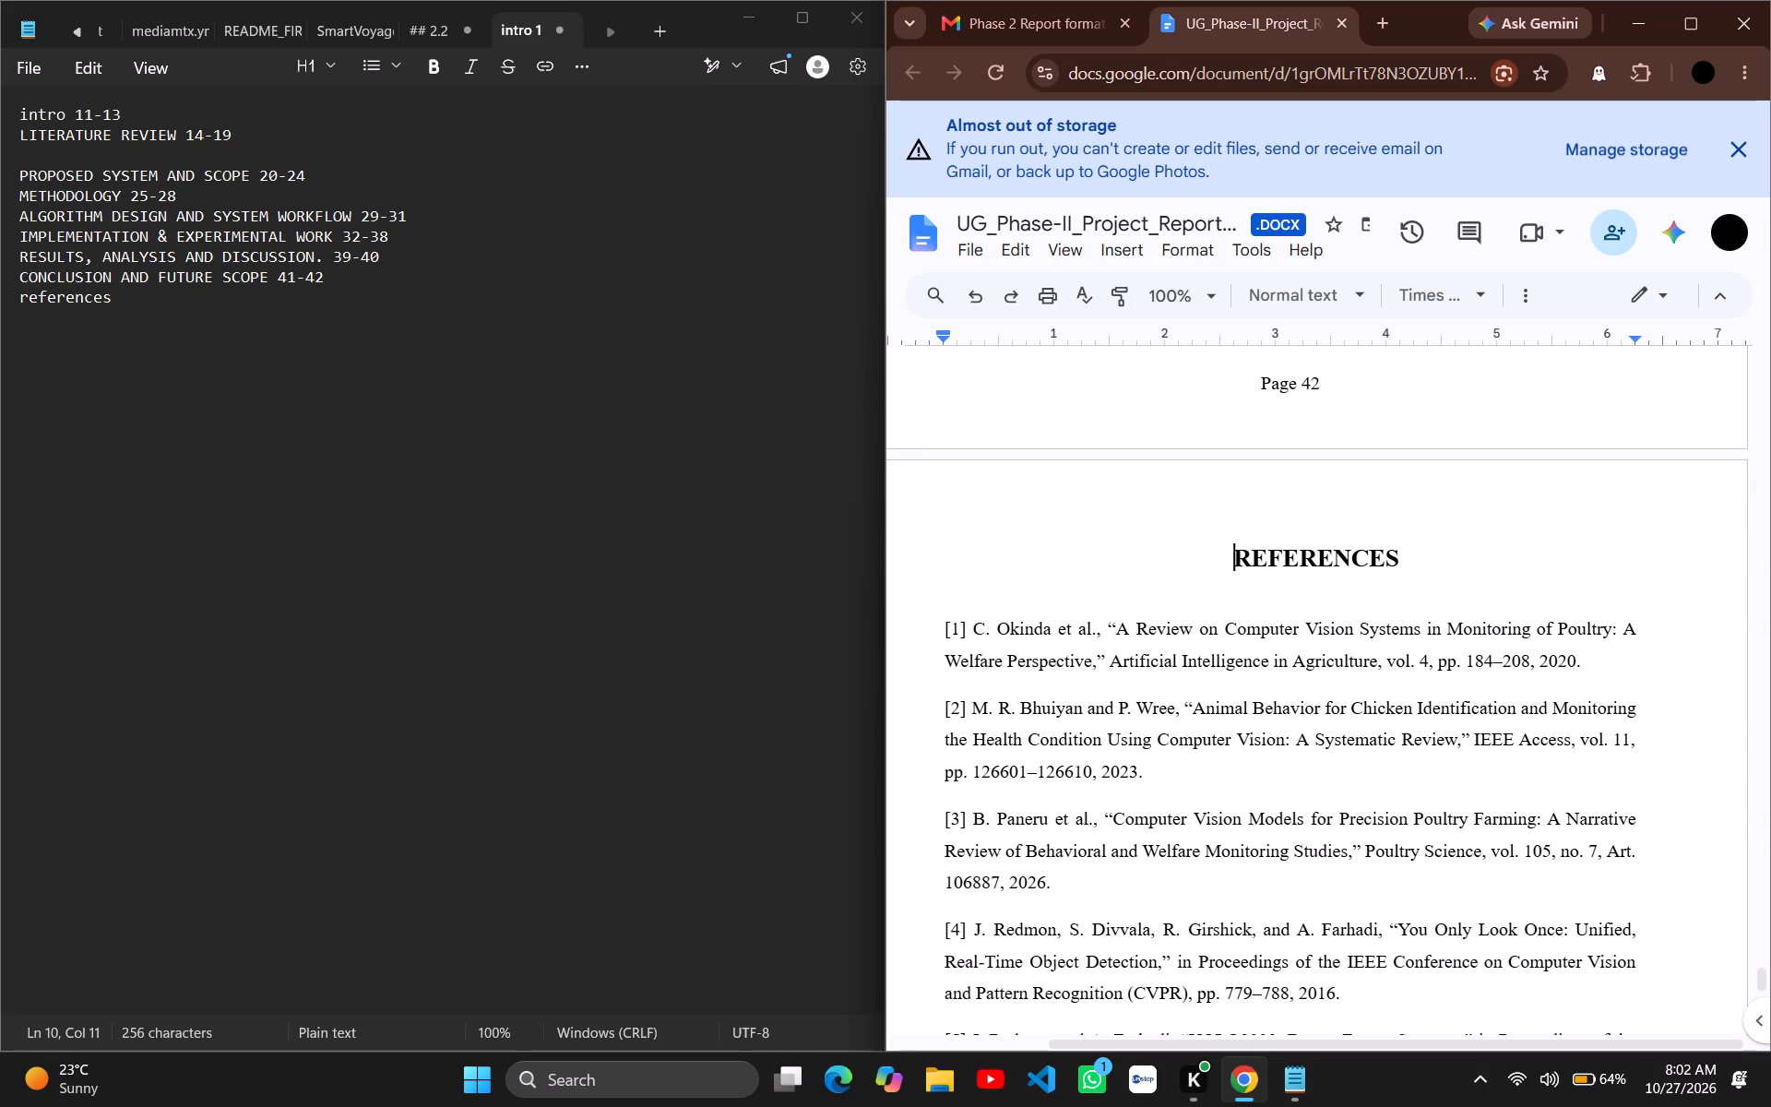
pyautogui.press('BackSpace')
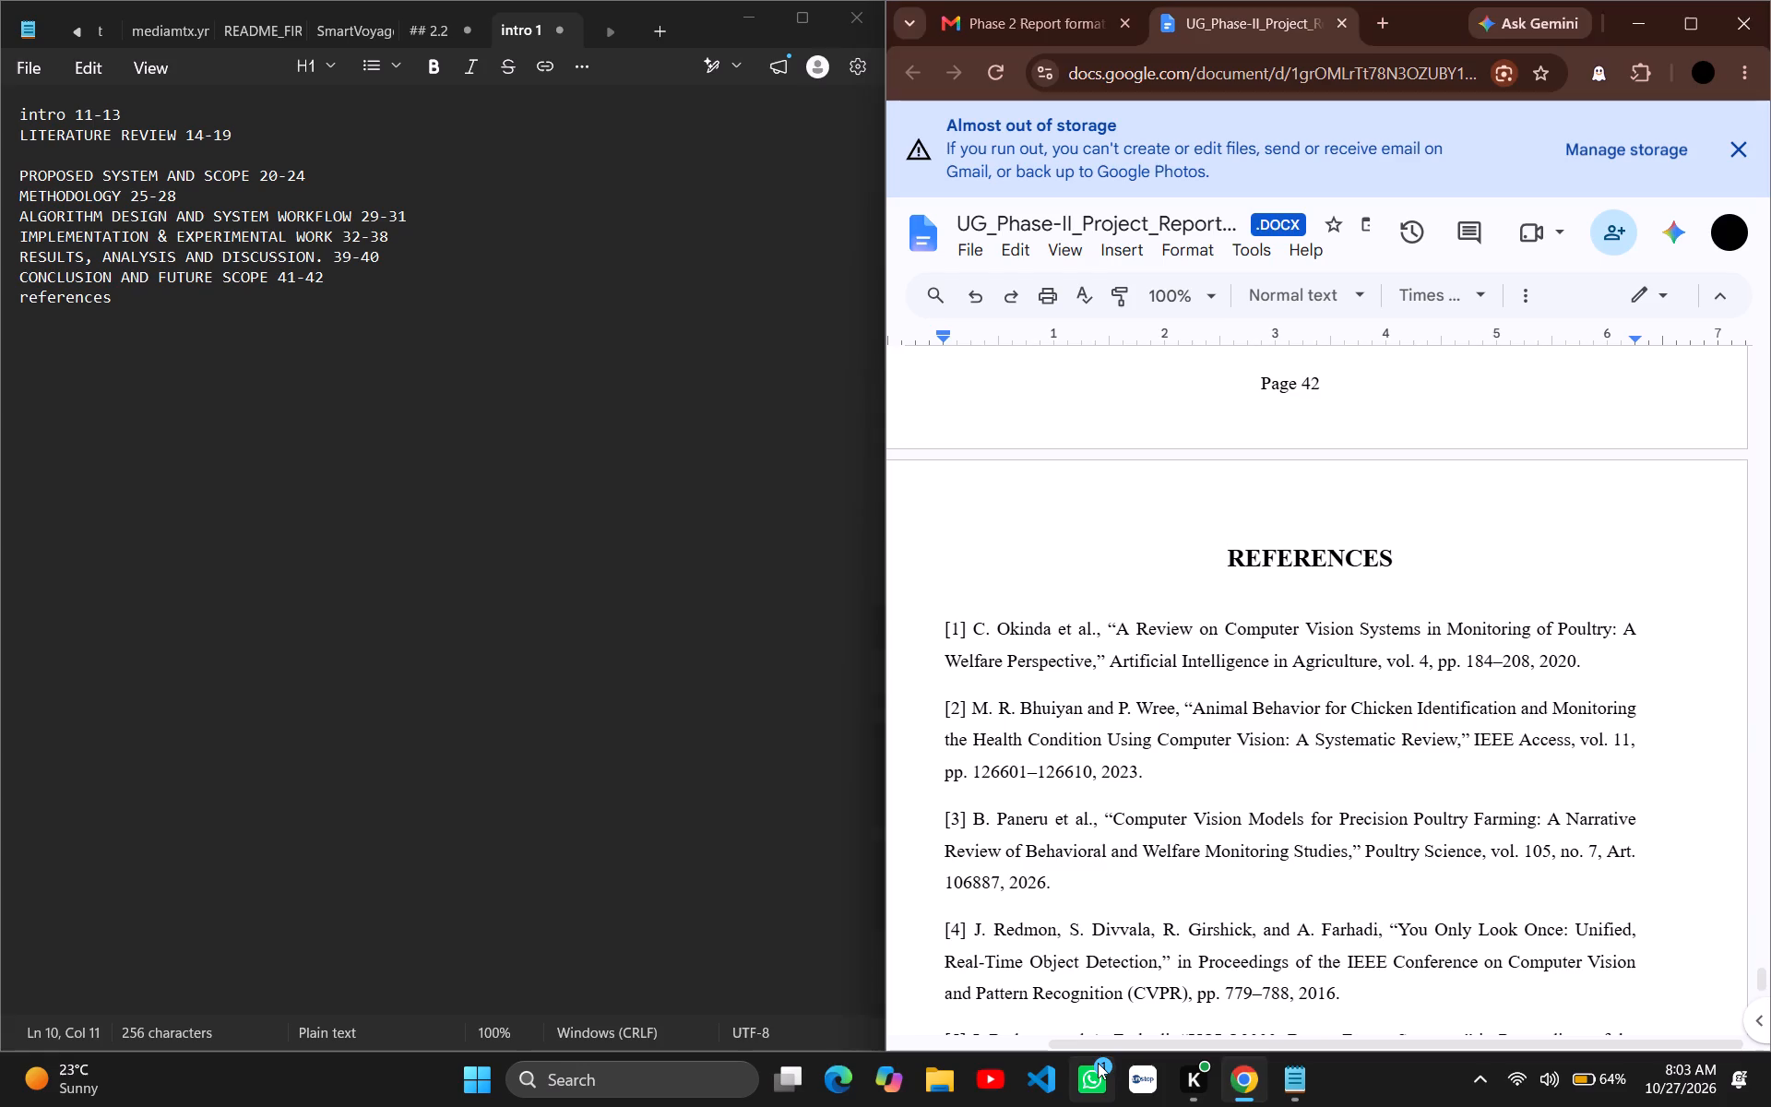
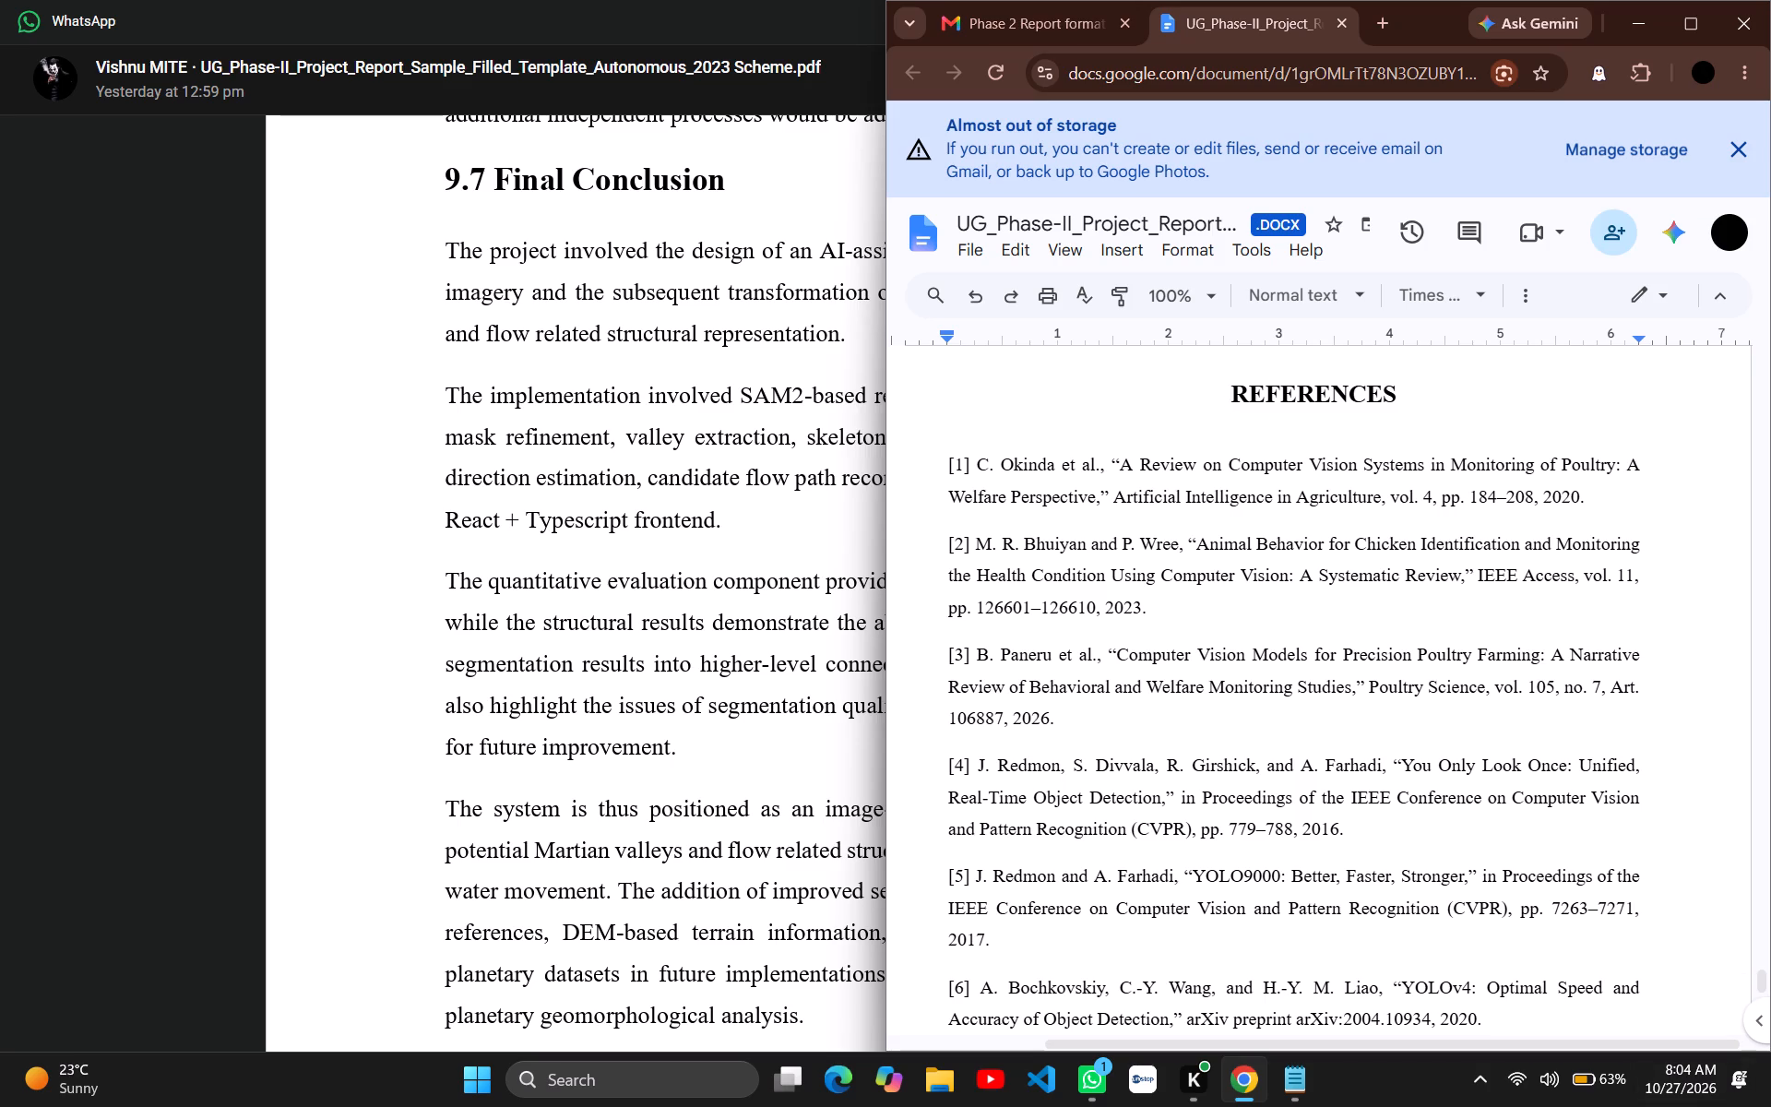
pyautogui.hotkey('ctrl', 'z')
pyautogui.hotkey('ctrl', 'z')
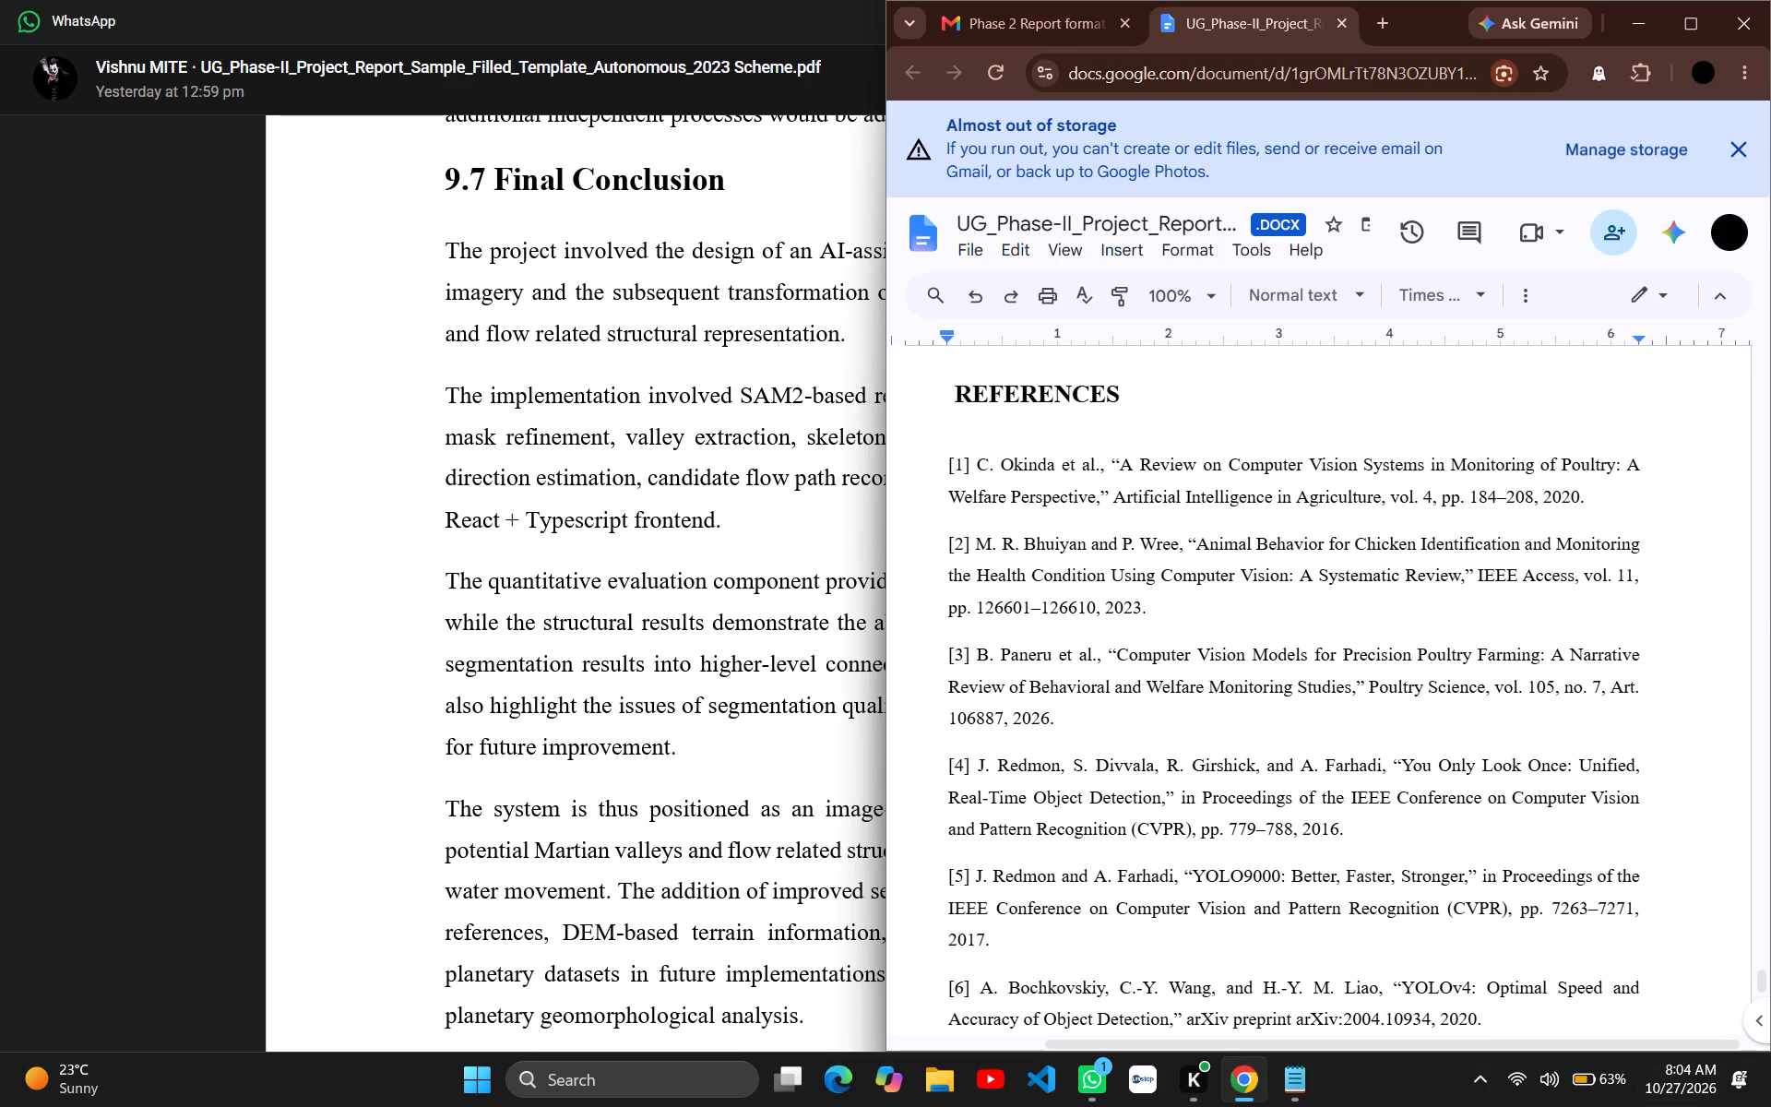
pyautogui.hotkey('ctrl', 'z')
pyautogui.hotkey('ctrl', 'z')
pyautogui.hotkey('ctrl', 'z')
pyautogui.hotkey('ctrl', 'z')
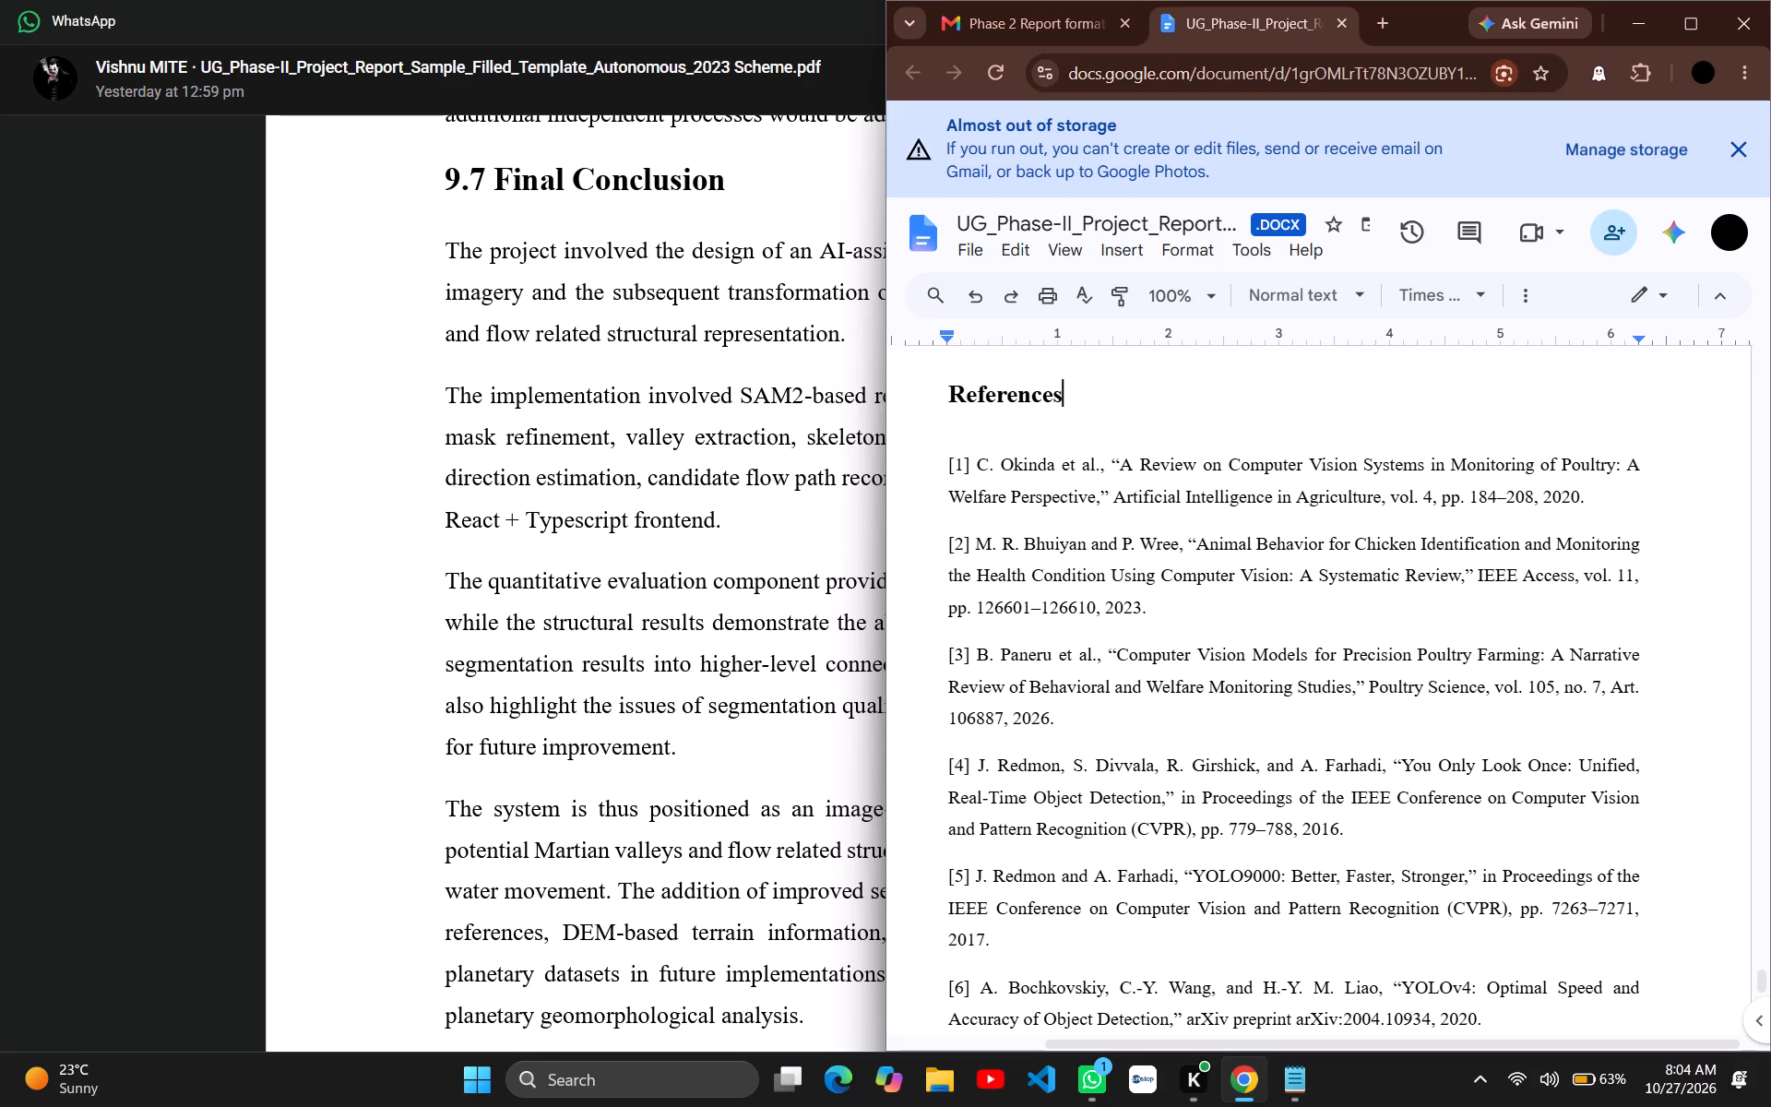
# Move the text cursor back from the end of the References heading to before its first letter.
pyautogui.press('Left')
pyautogui.press('Left')
pyautogui.press('Left')
pyautogui.press('Left')
pyautogui.press('Left')
pyautogui.press('Left')
pyautogui.press('Left')
pyautogui.press('Left')
pyautogui.press('Left')
pyautogui.press('Left')
# Number the report's References heading by inserting 9 and a space before its text.
pyautogui.scroll(5, 1645, 833)
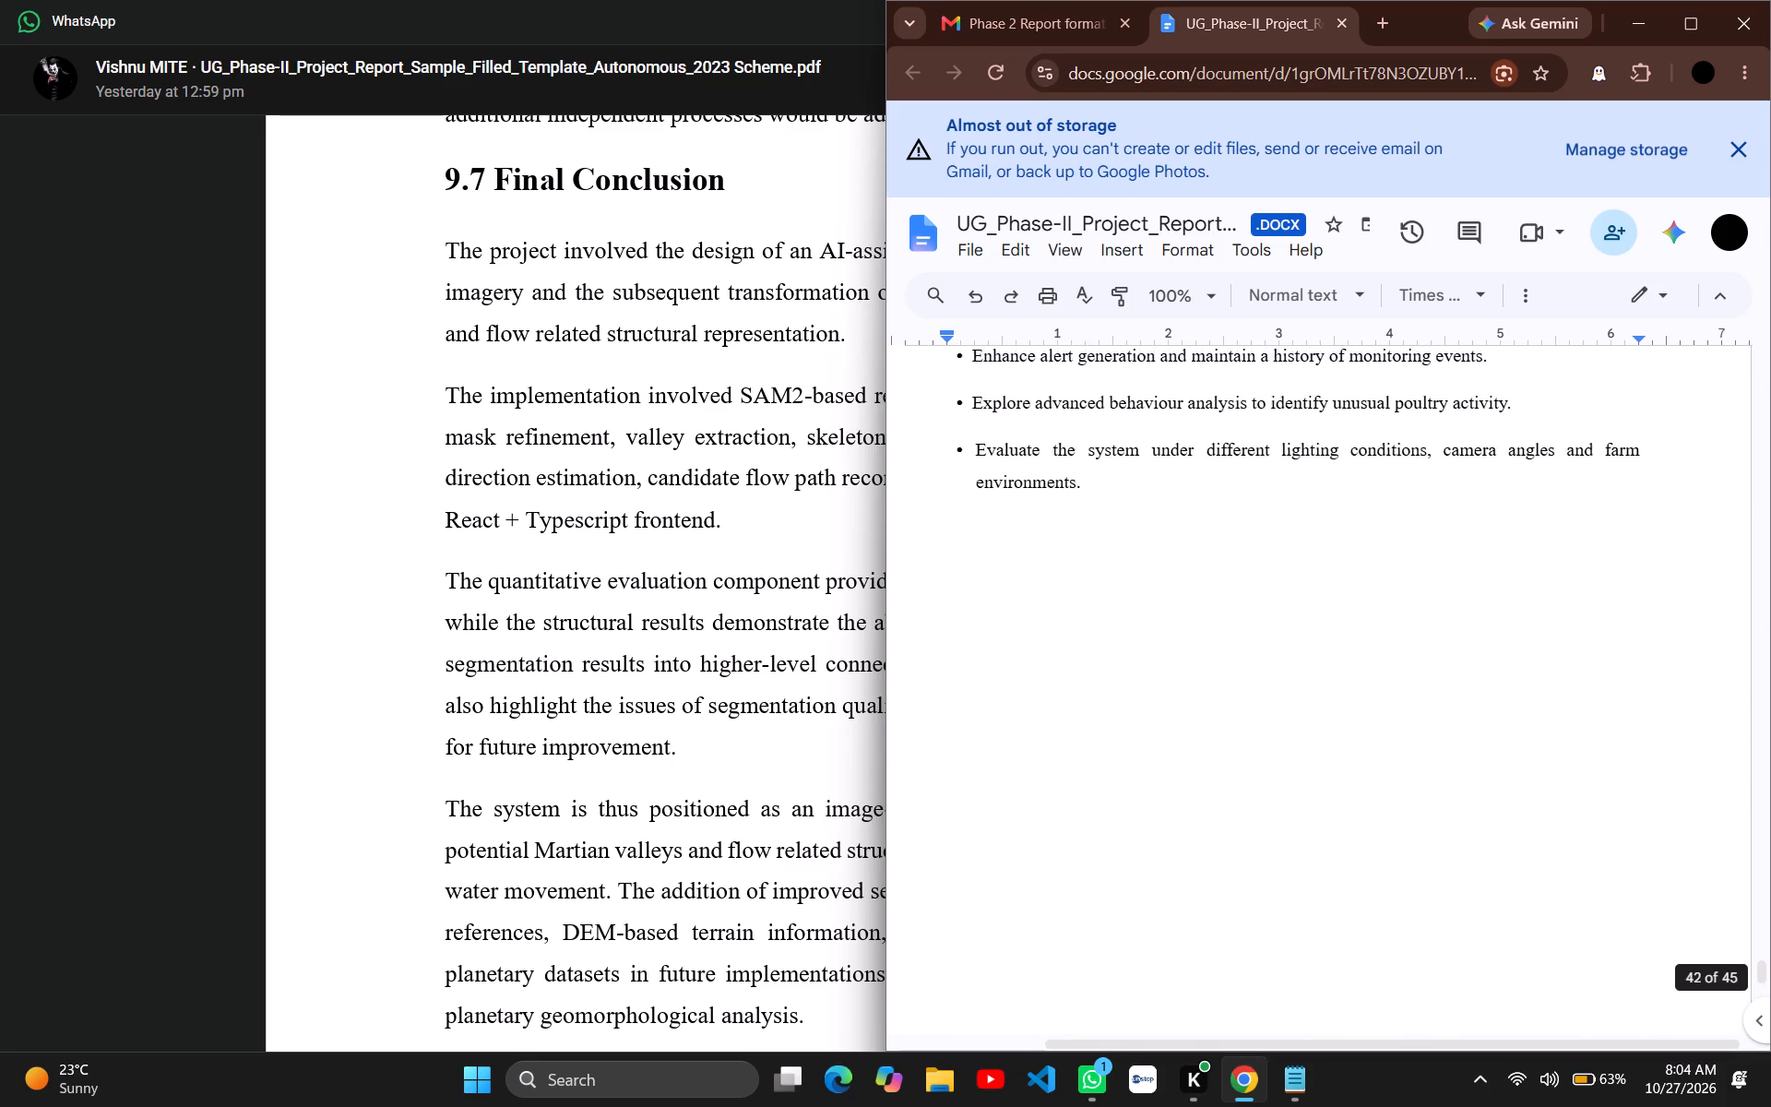
pyautogui.scroll(1, 1645, 833)
pyautogui.scroll(-3, 1645, 833)
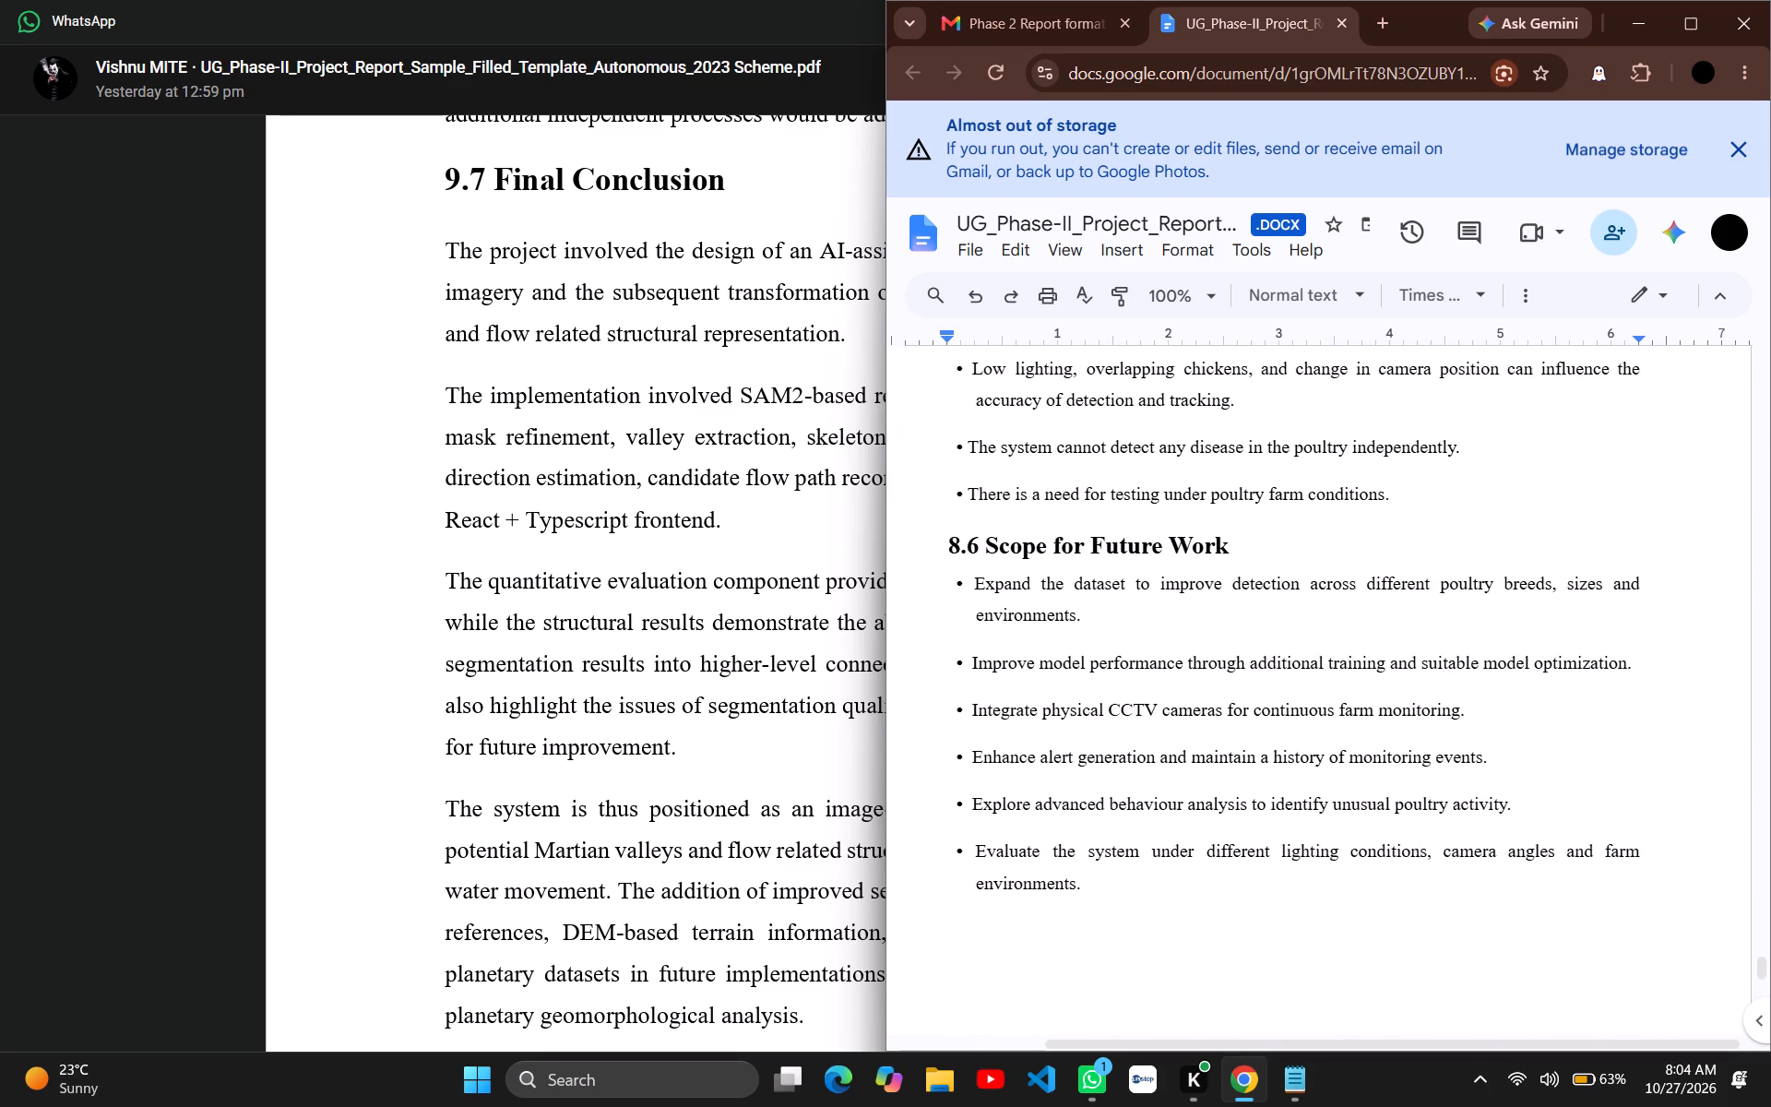
pyautogui.scroll(-4, 1645, 833)
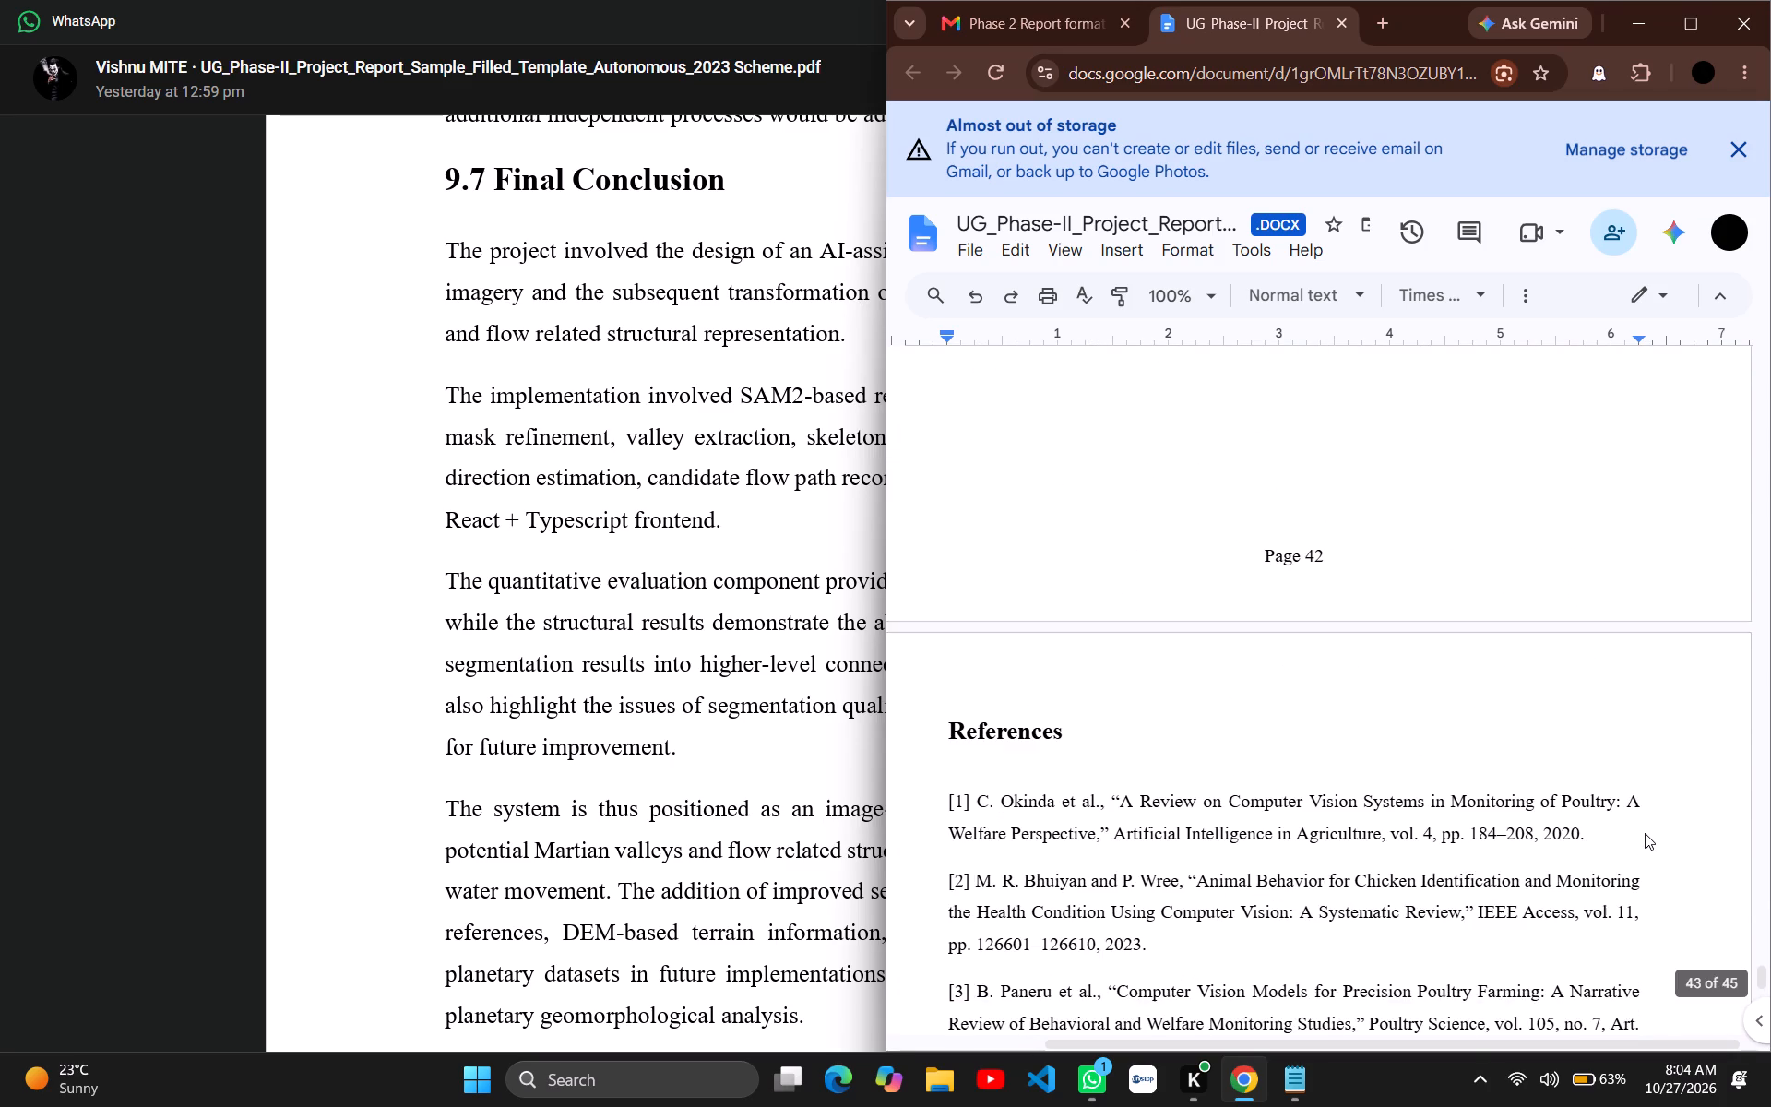
pyautogui.write('9.')
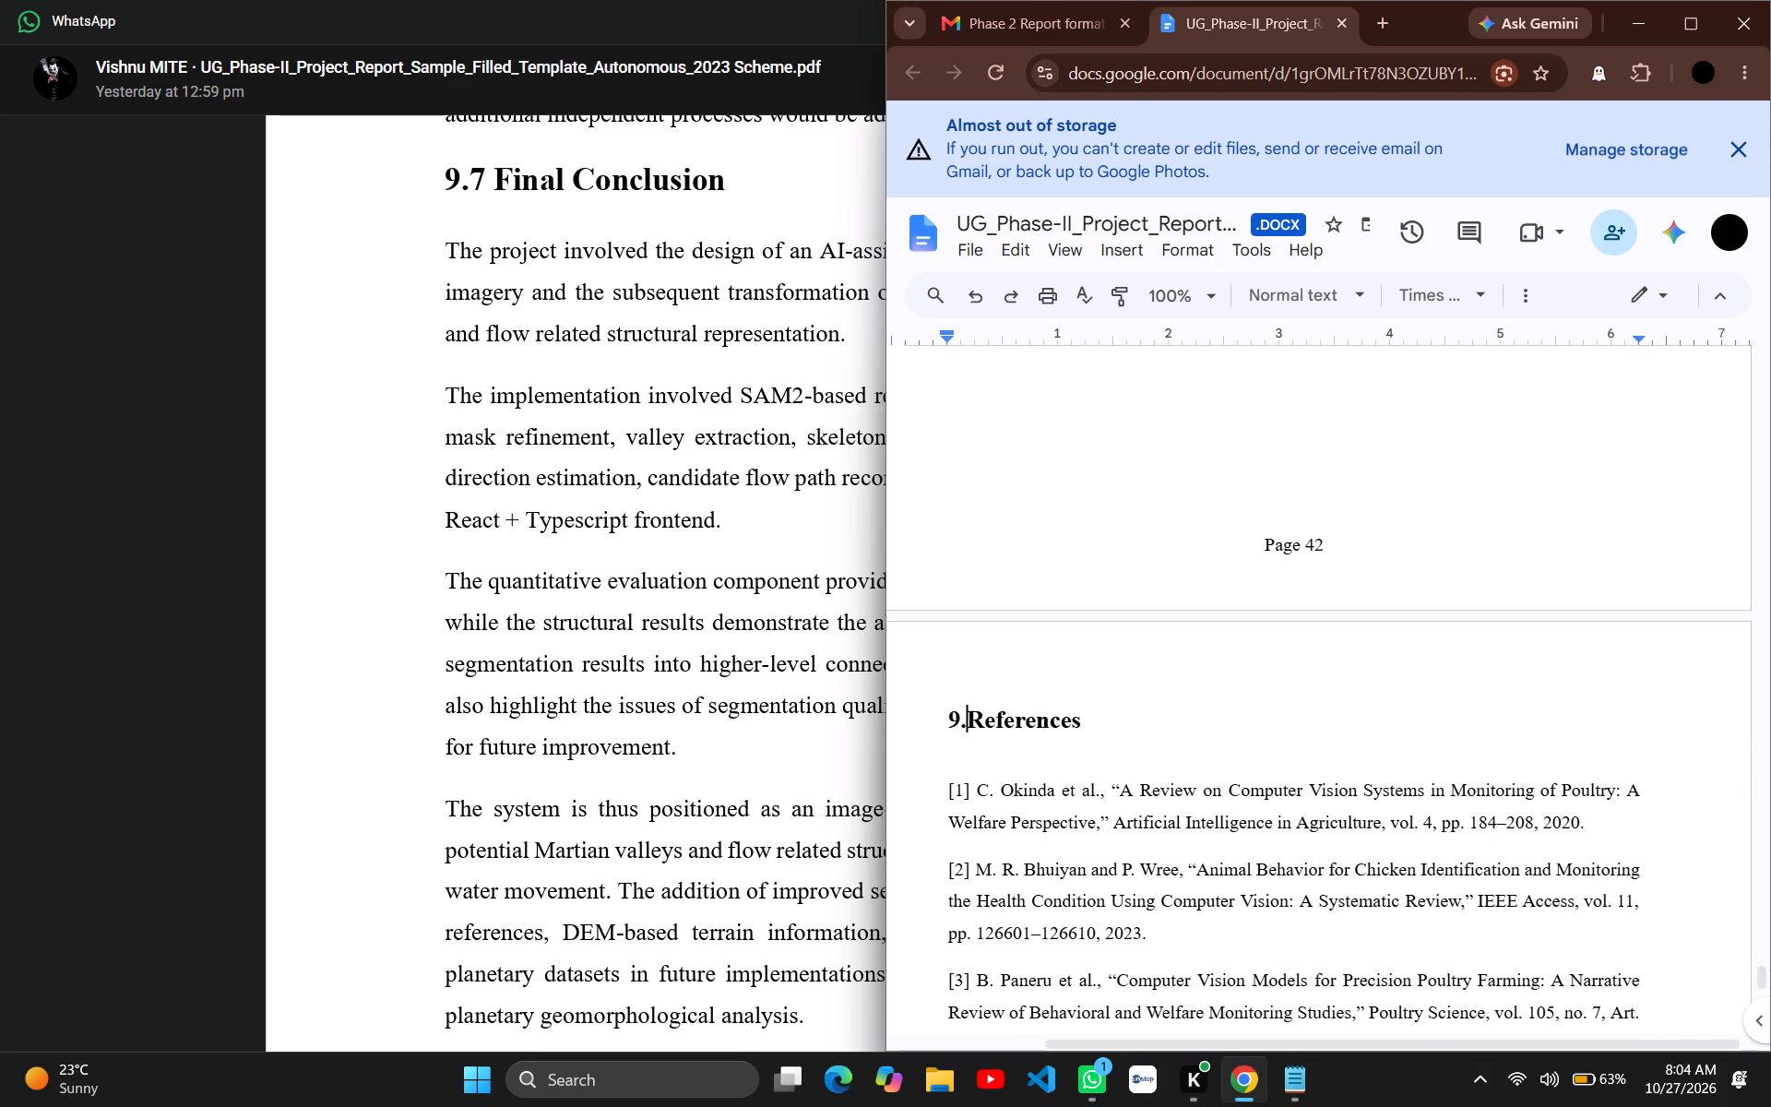
pyautogui.scroll(2, 1538, 803)
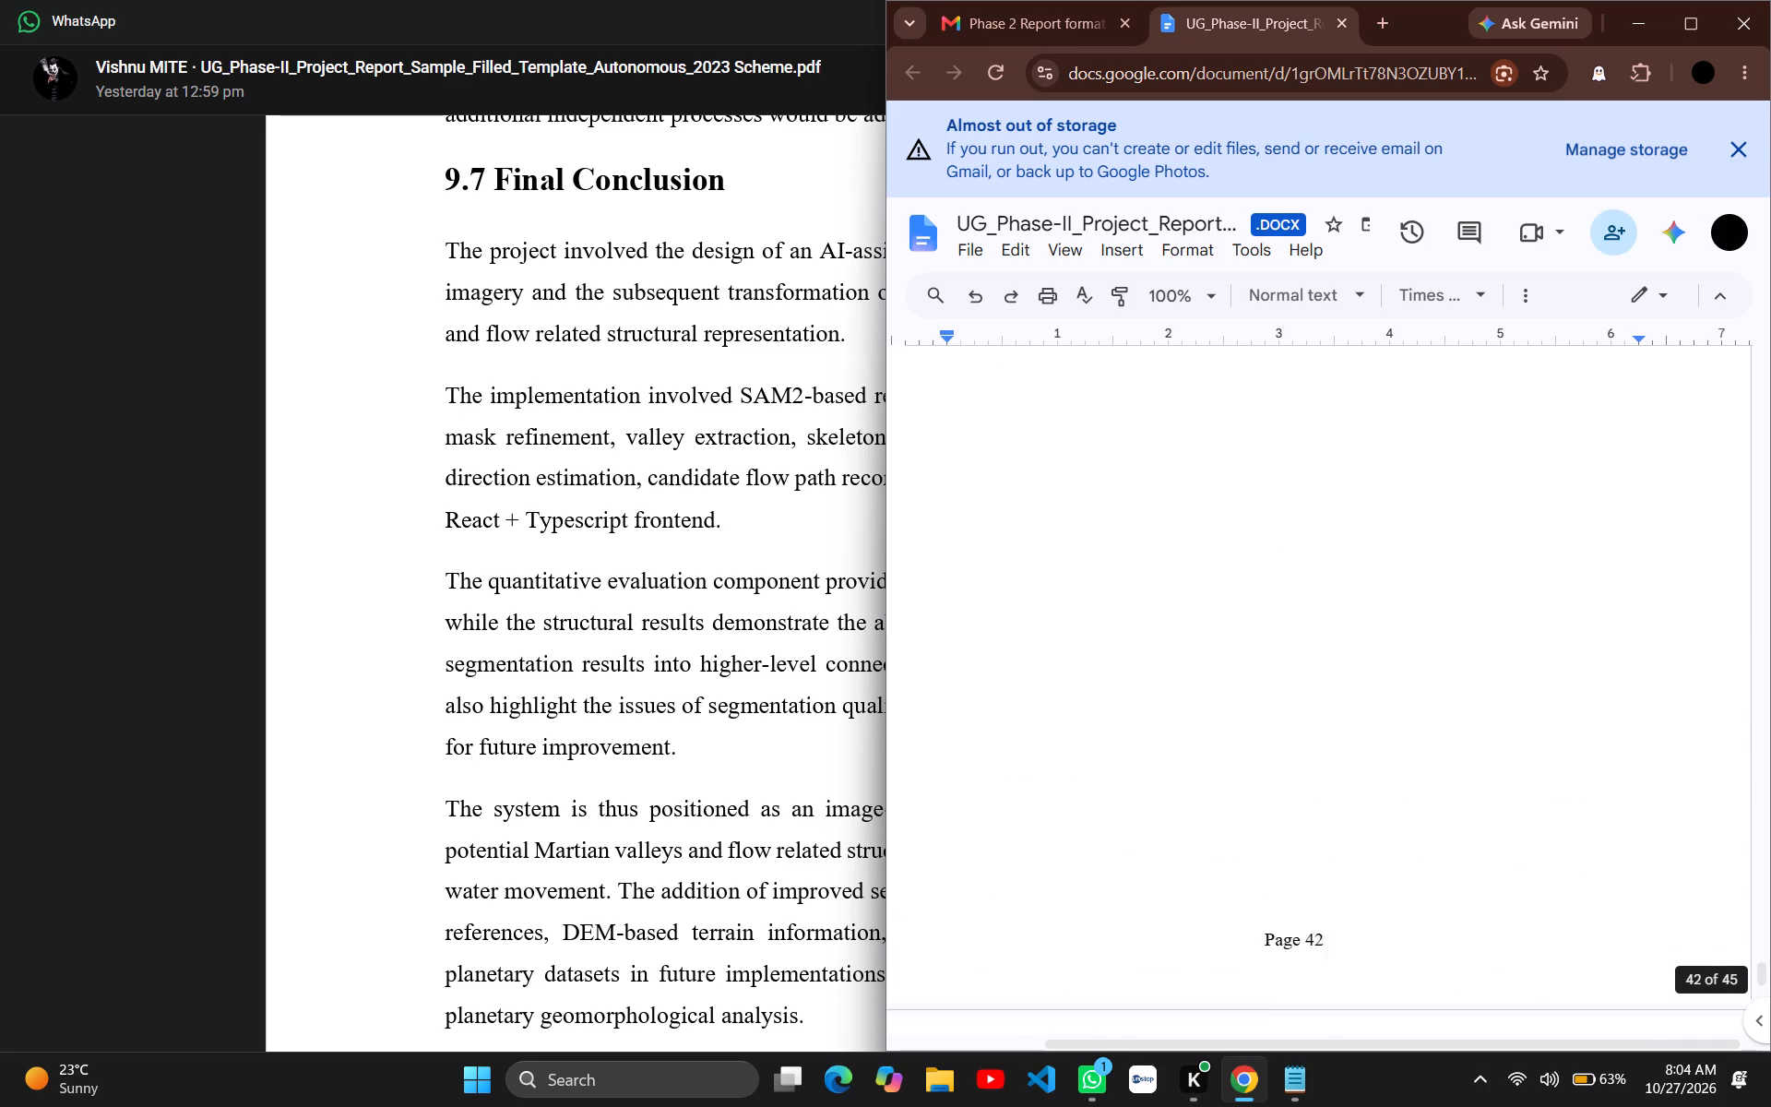
pyautogui.scroll(1, 1538, 803)
pyautogui.scroll(-2, 1538, 803)
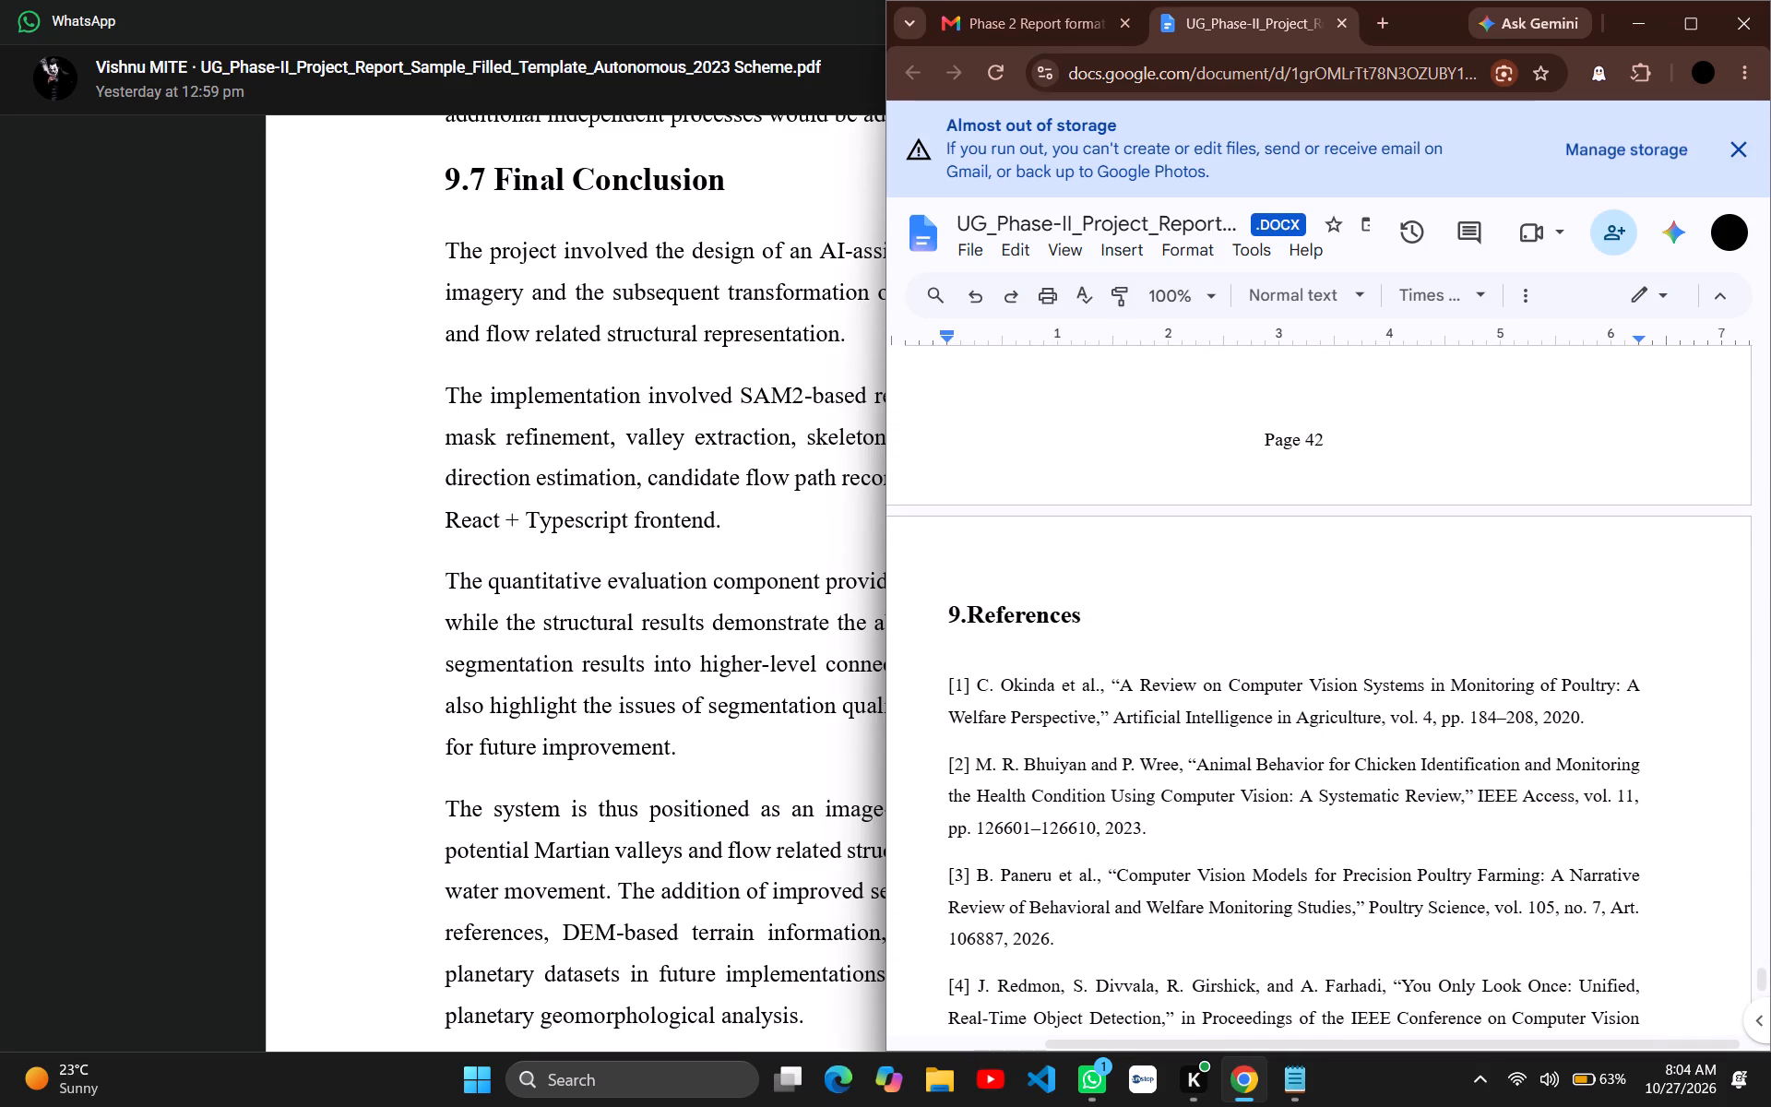
pyautogui.press('BackSpace')
pyautogui.press('space')
# Find the first and last pages of the report's References section and append the page range 43-45 to the note's references line.
pyautogui.scroll(-3, 1315, 828)
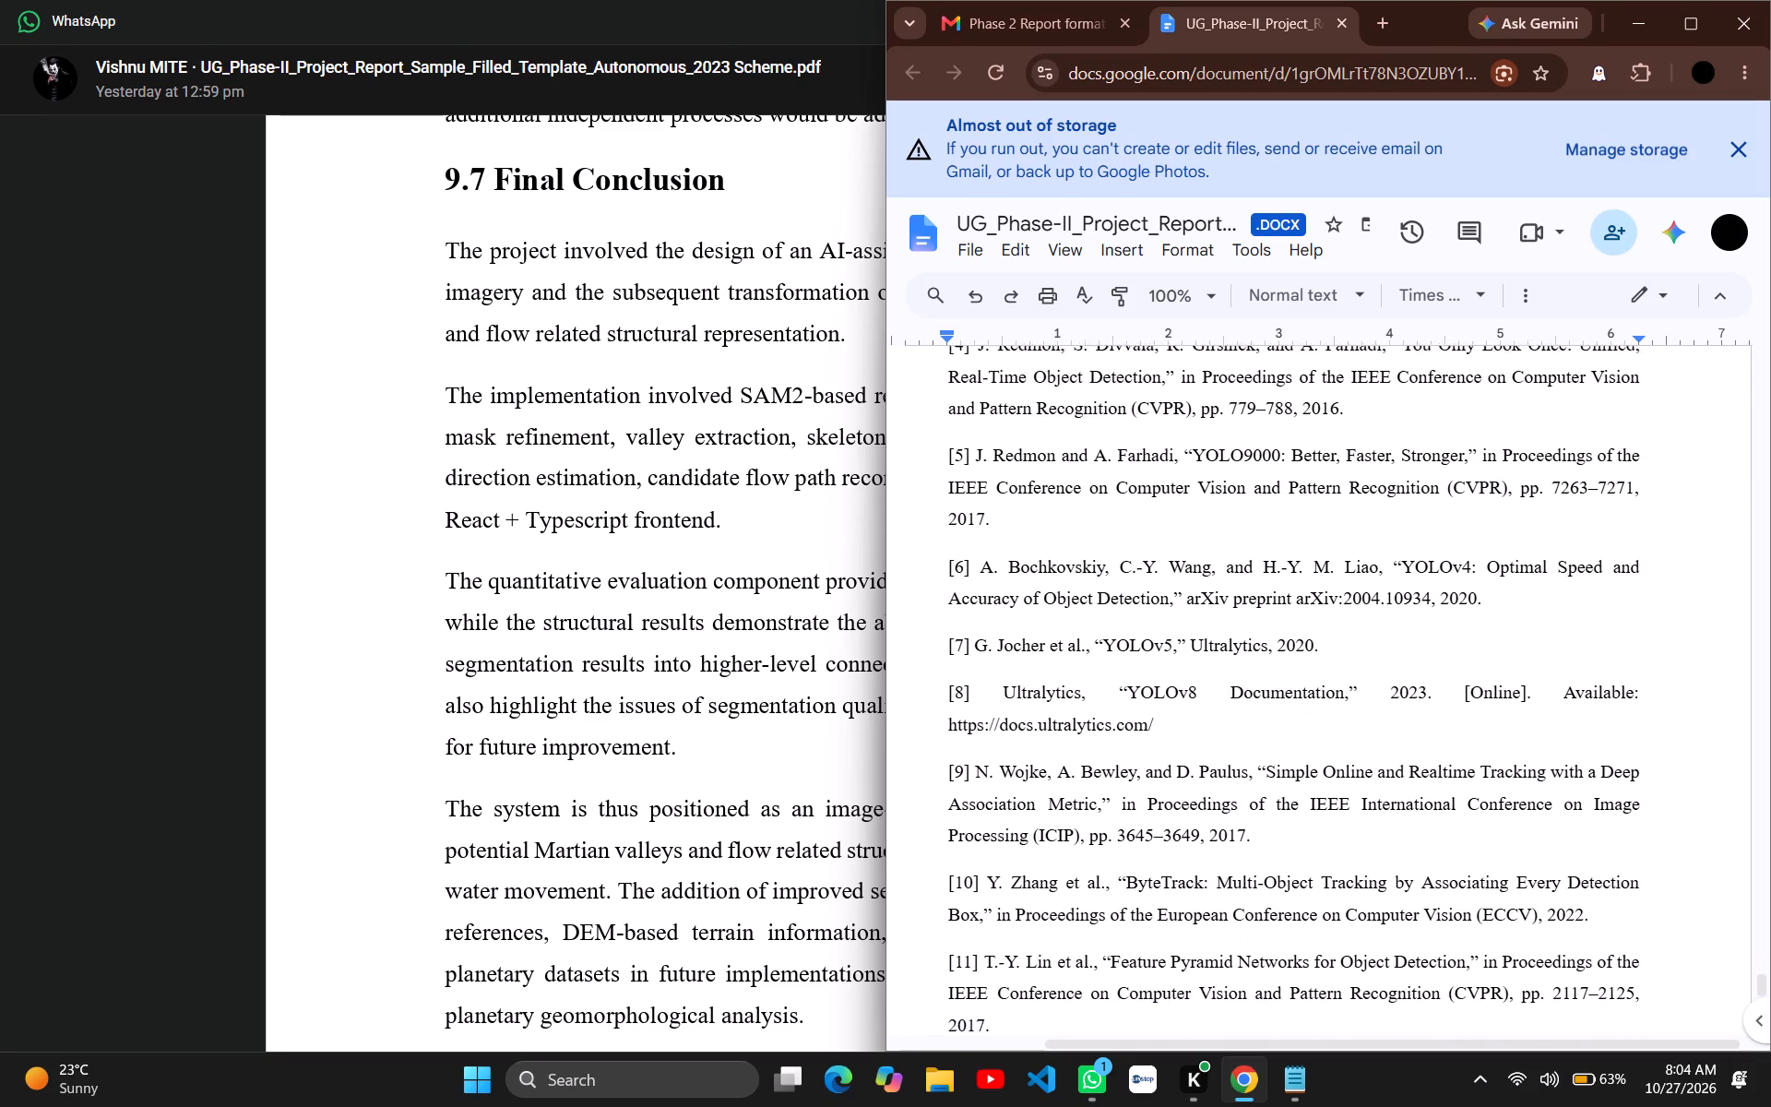
pyautogui.scroll(-2, 1315, 828)
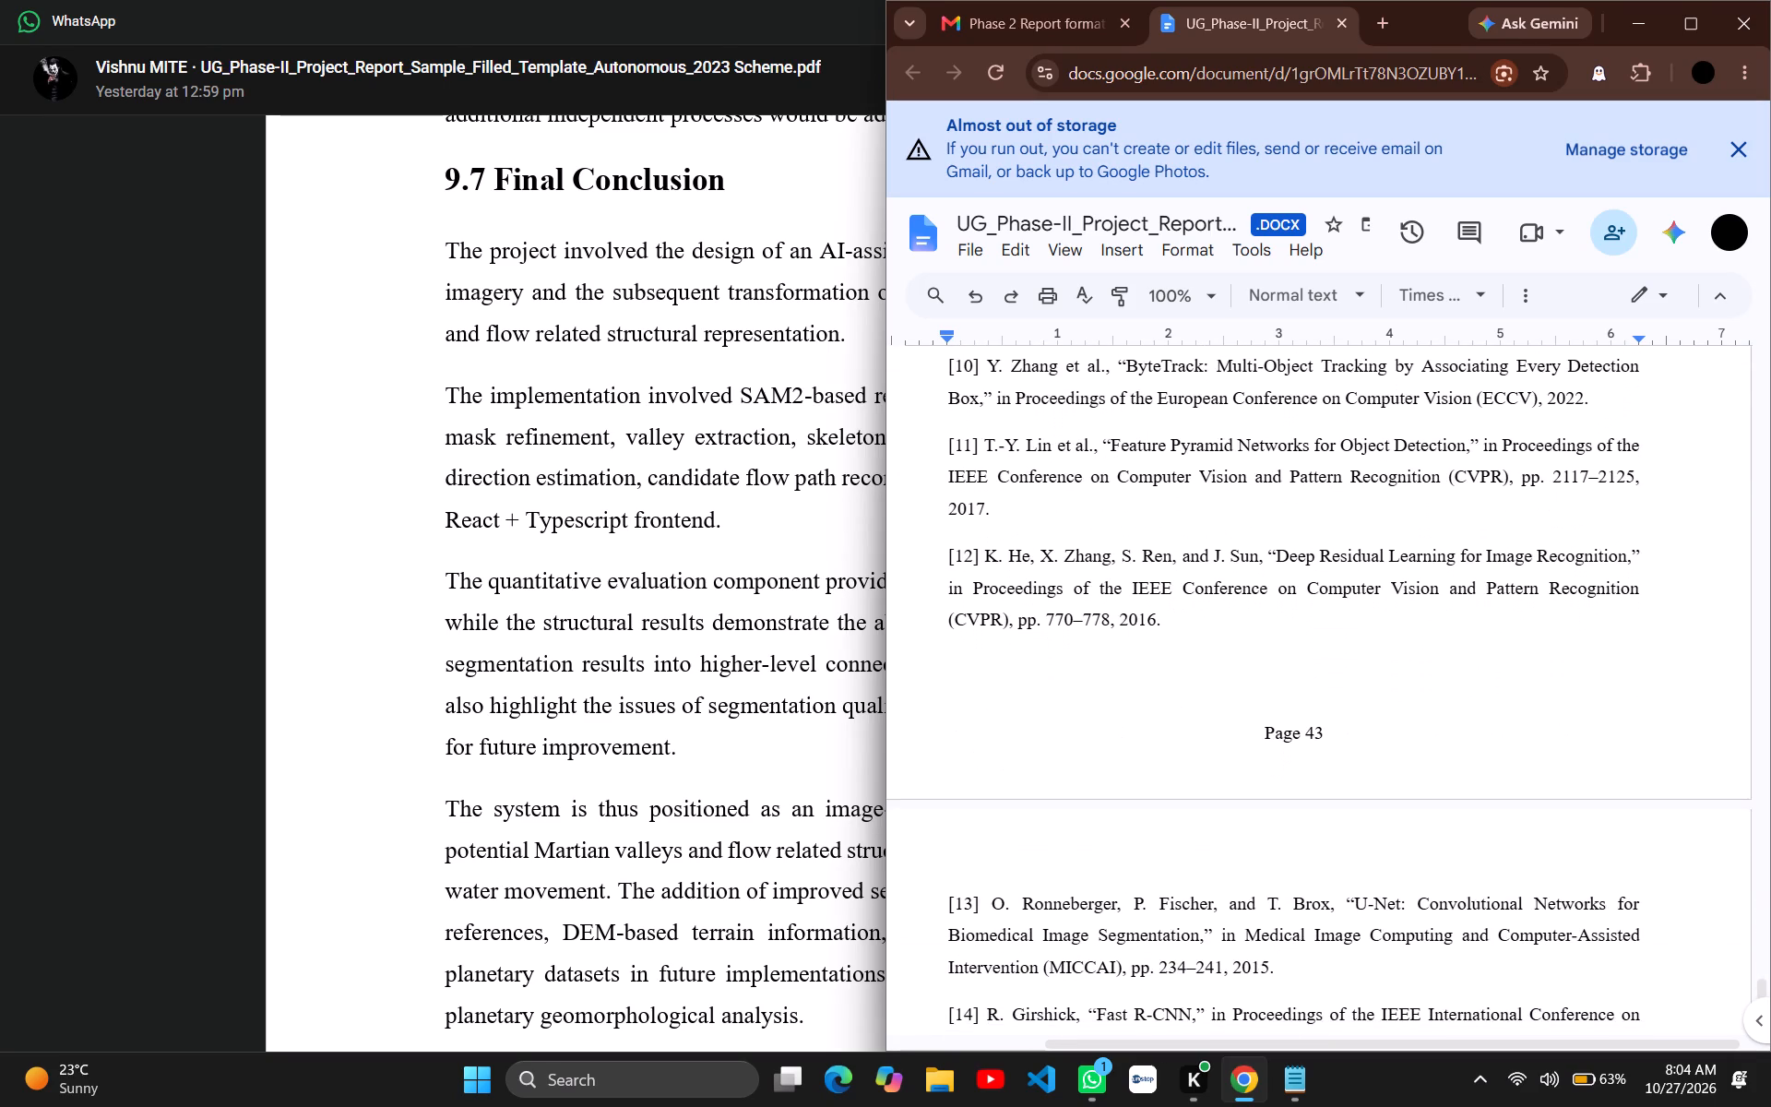
pyautogui.scroll(-1, 1315, 828)
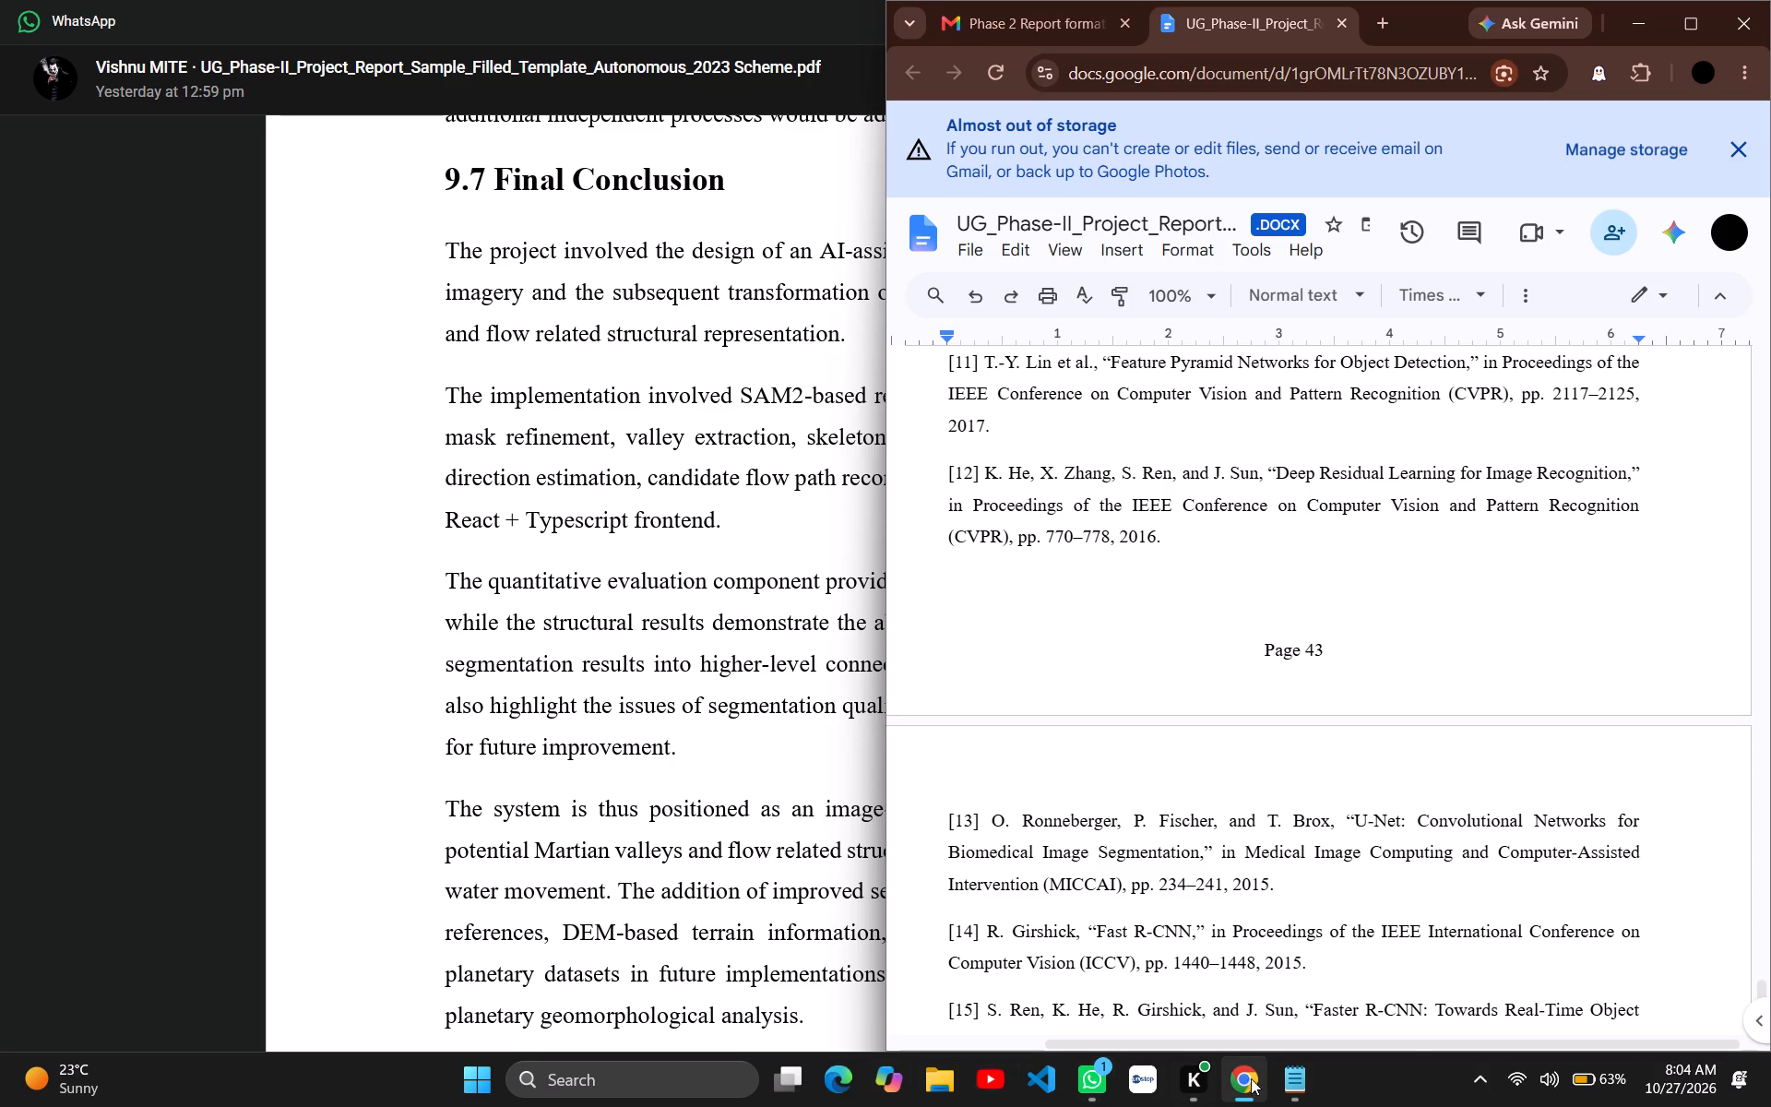
pyautogui.click(1284, 1088)
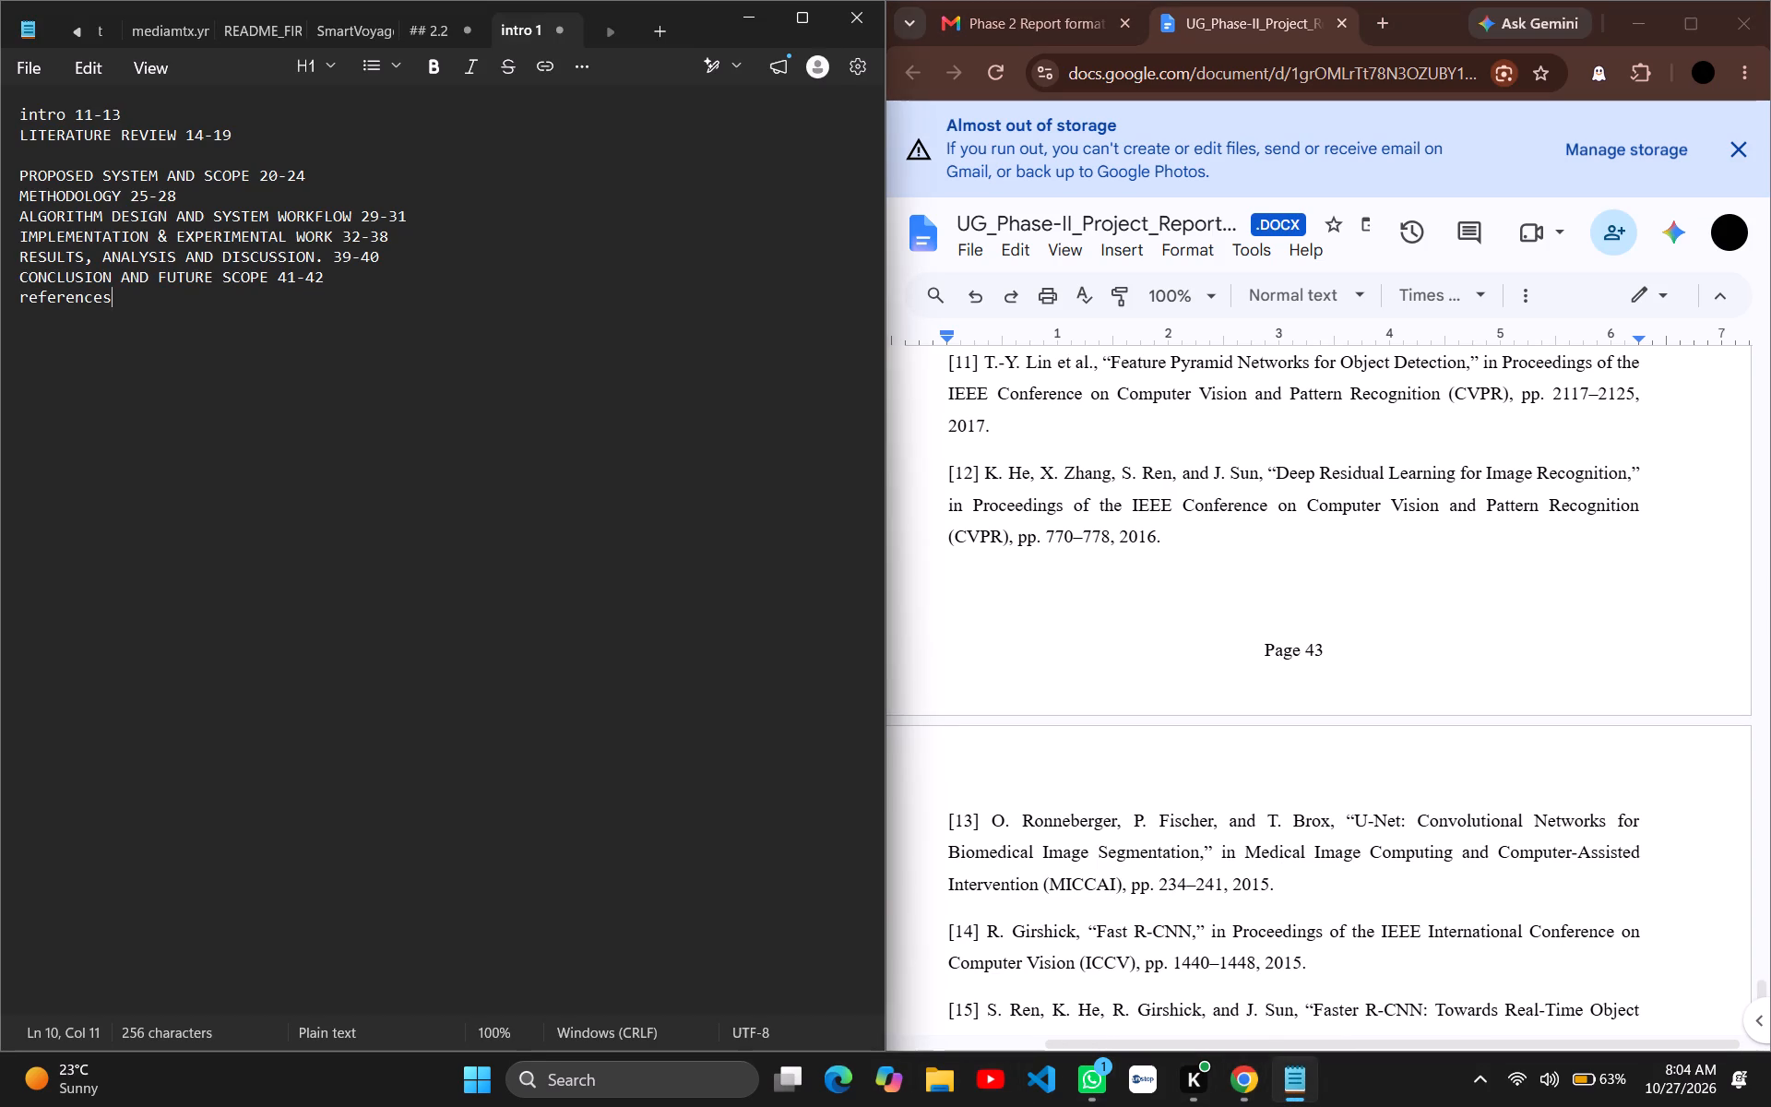
pyautogui.scroll(-3, 1056, 637)
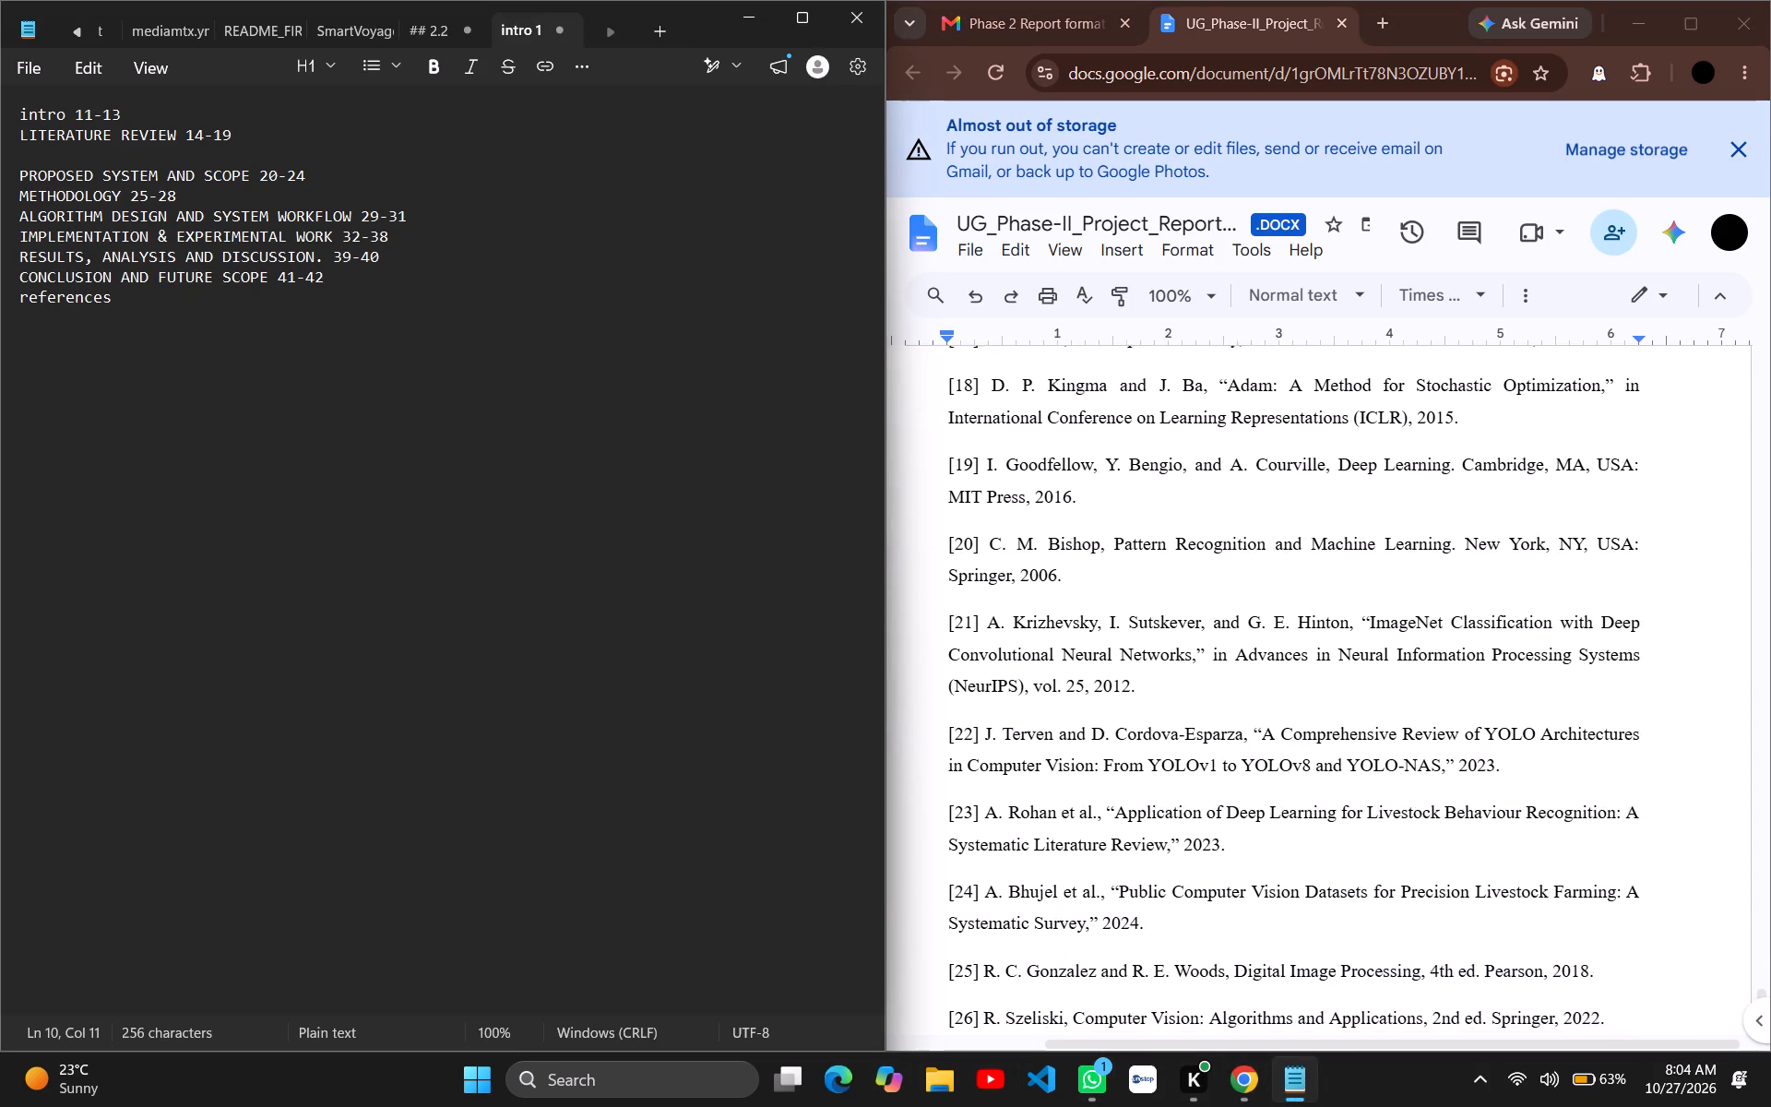
pyautogui.scroll(5, 1056, 637)
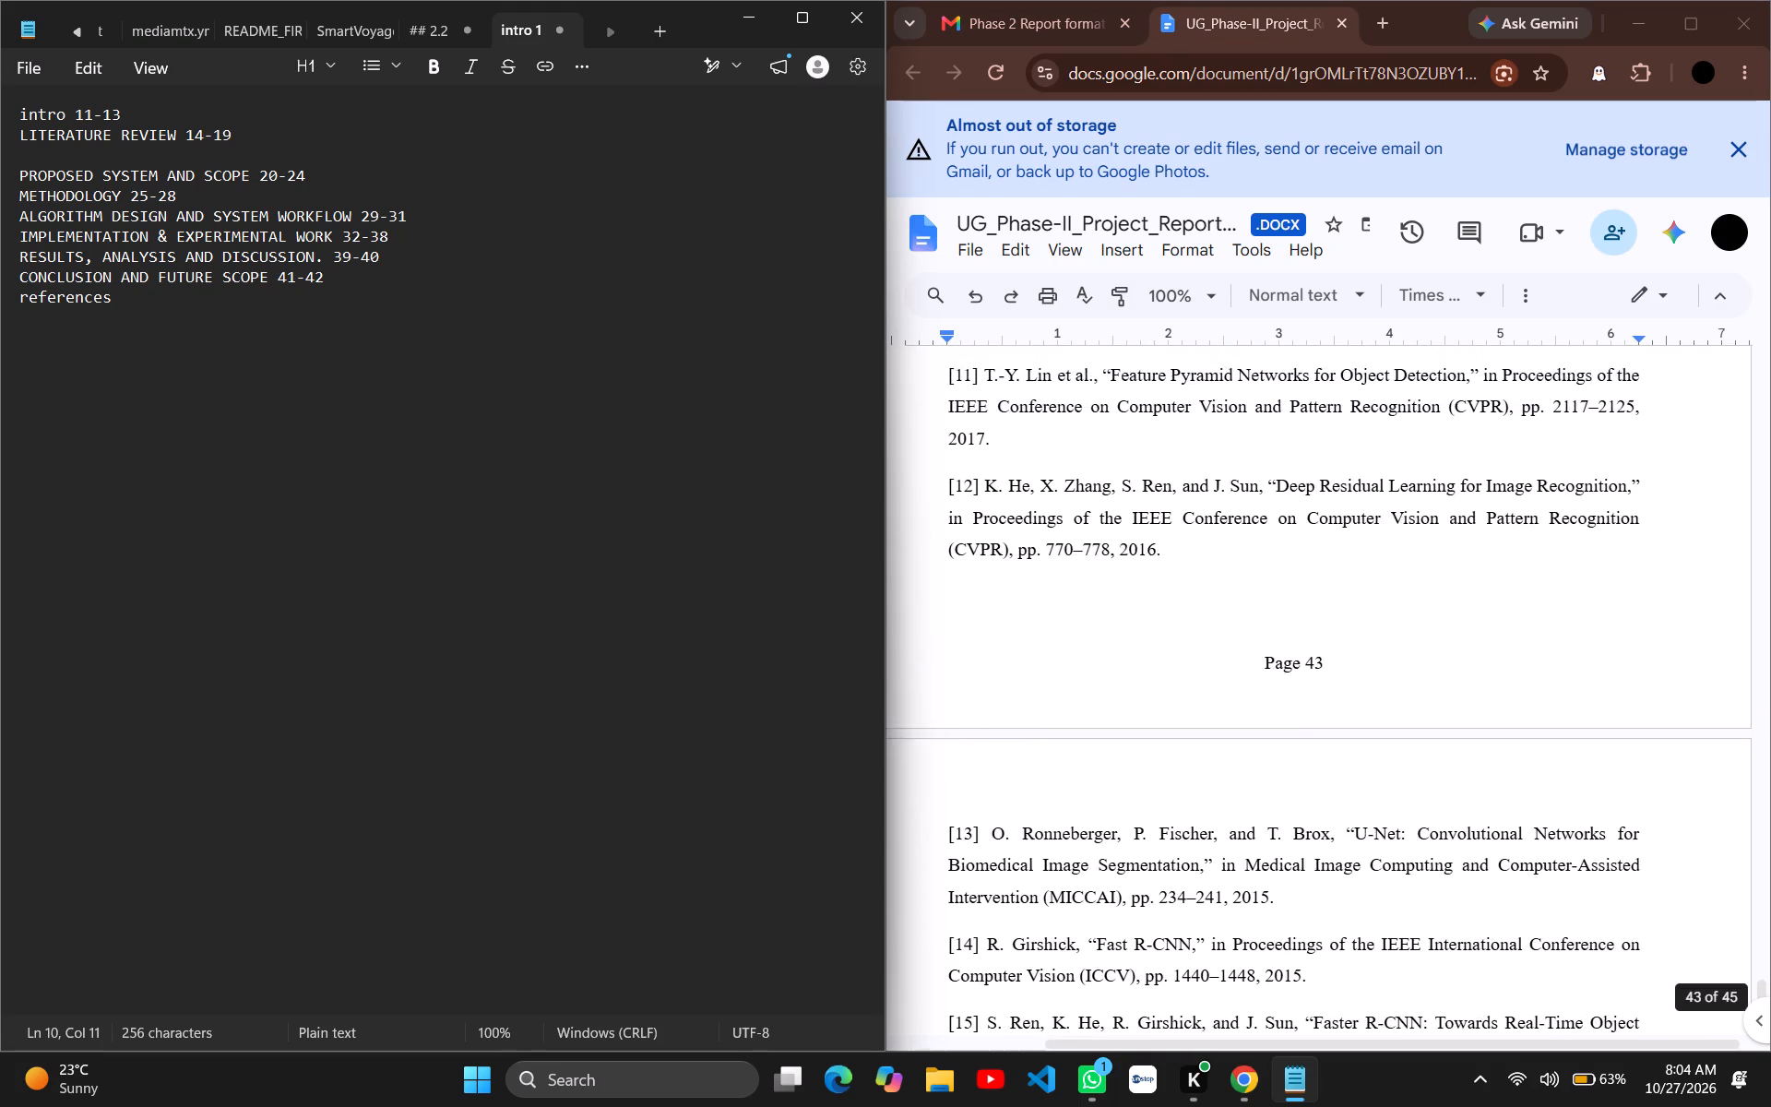
pyautogui.scroll(4, 1056, 637)
pyautogui.scroll(-2, 1056, 637)
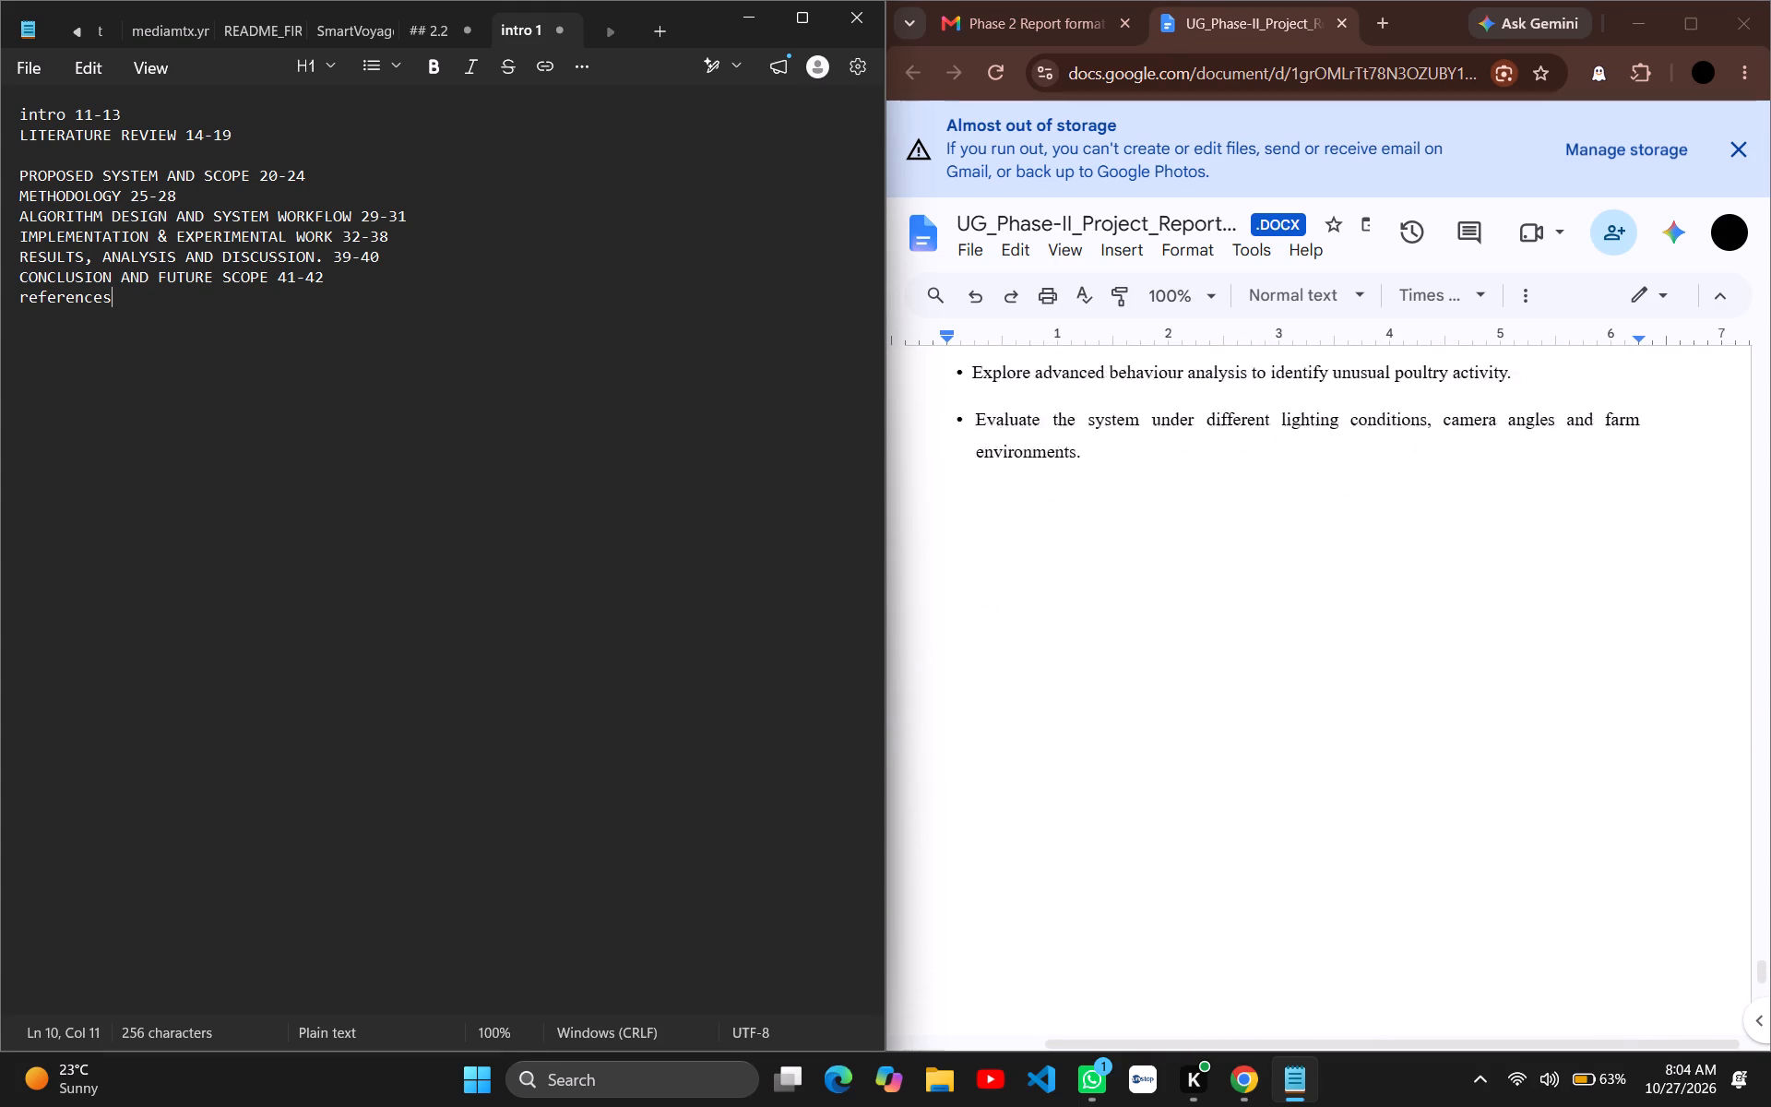
pyautogui.scroll(-4, 1056, 637)
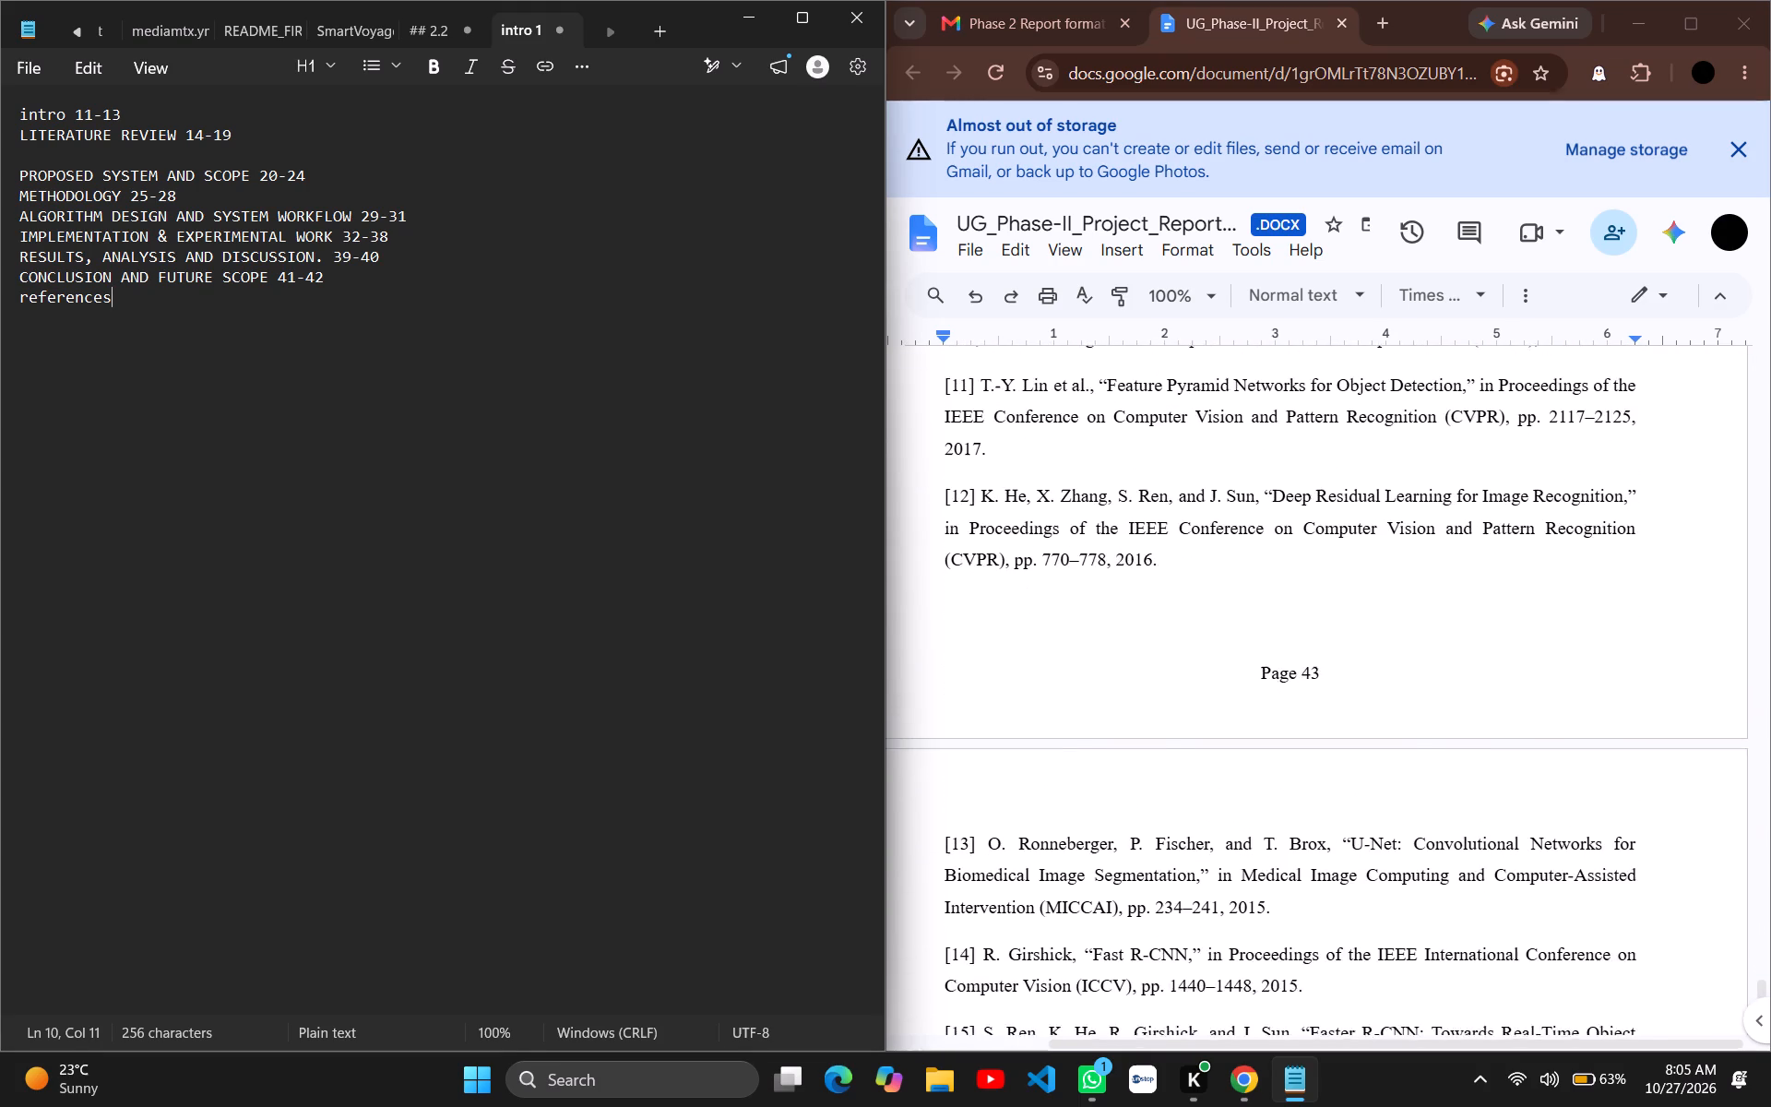
pyautogui.scroll(-4, 1056, 637)
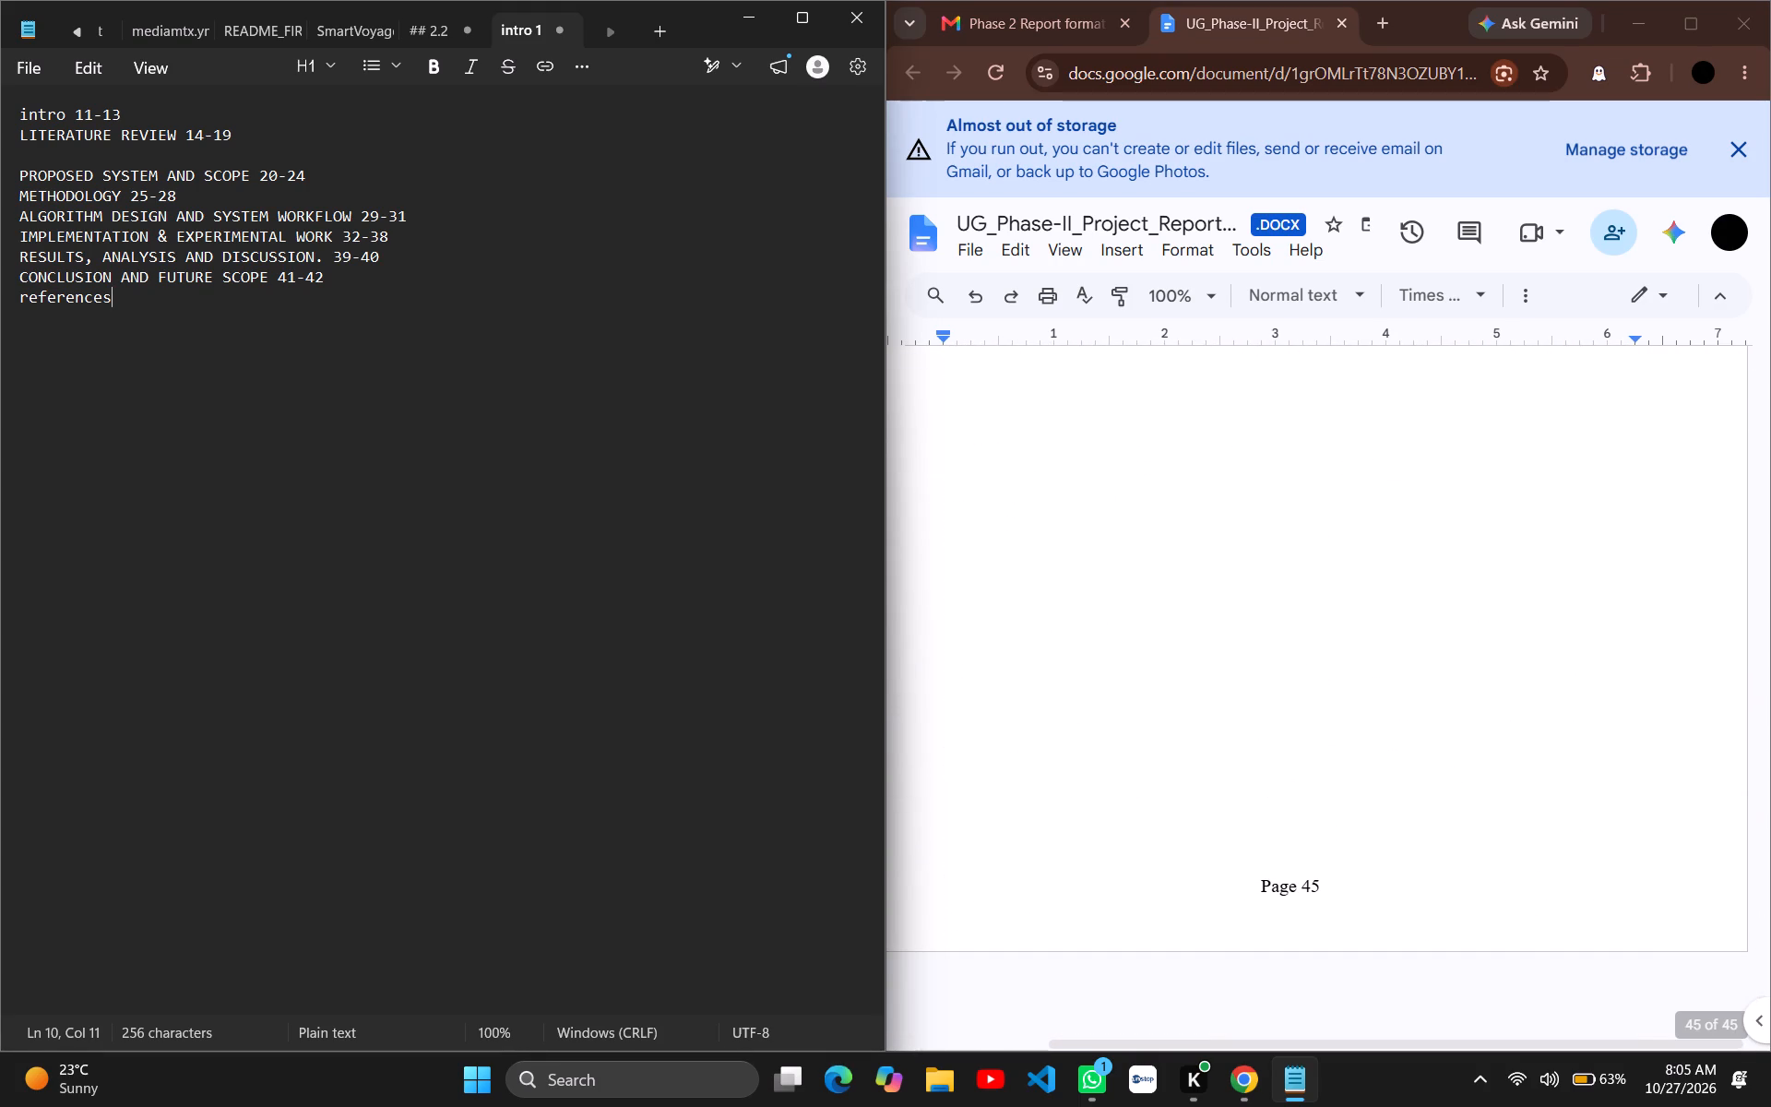
pyautogui.scroll(-1, 1056, 637)
pyautogui.press('space')
pyautogui.write('43-45')
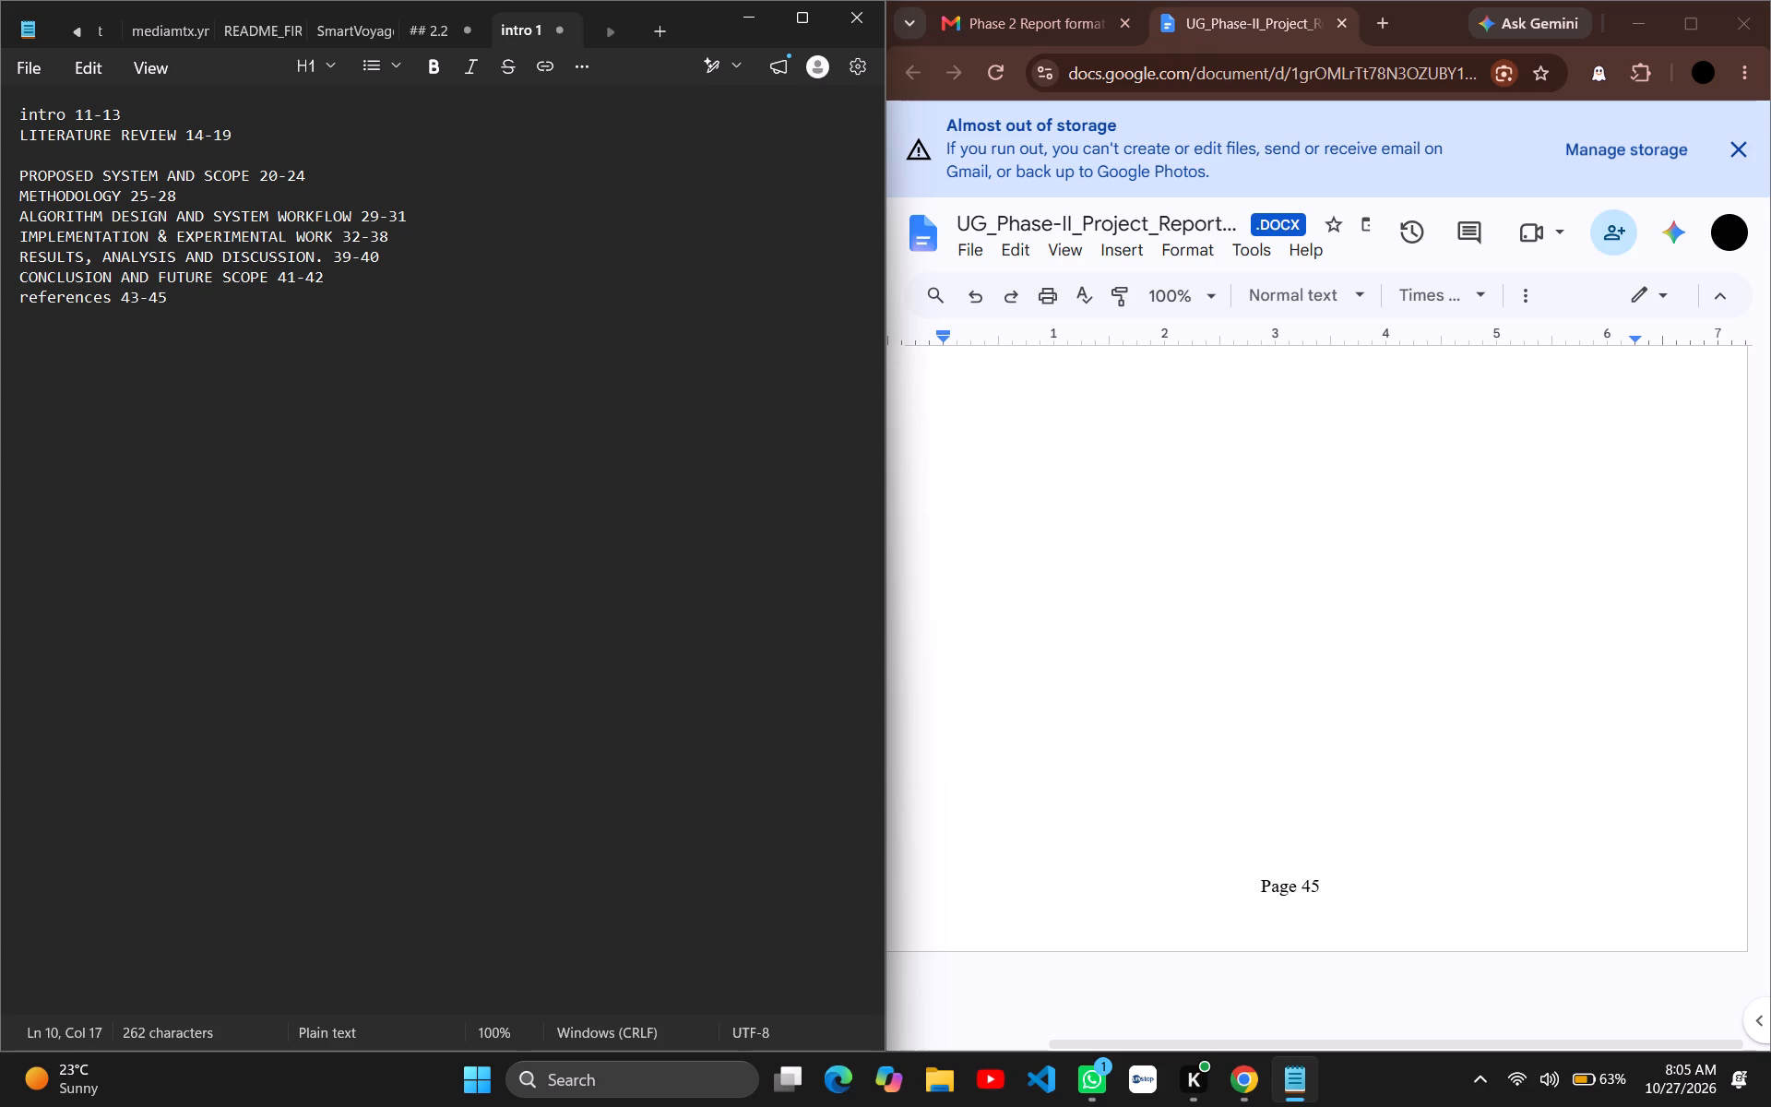
# Rename the second entry in the report's Table of Contents as LITERATURE REVIEW.
pyautogui.scroll(5, 1326, 368)
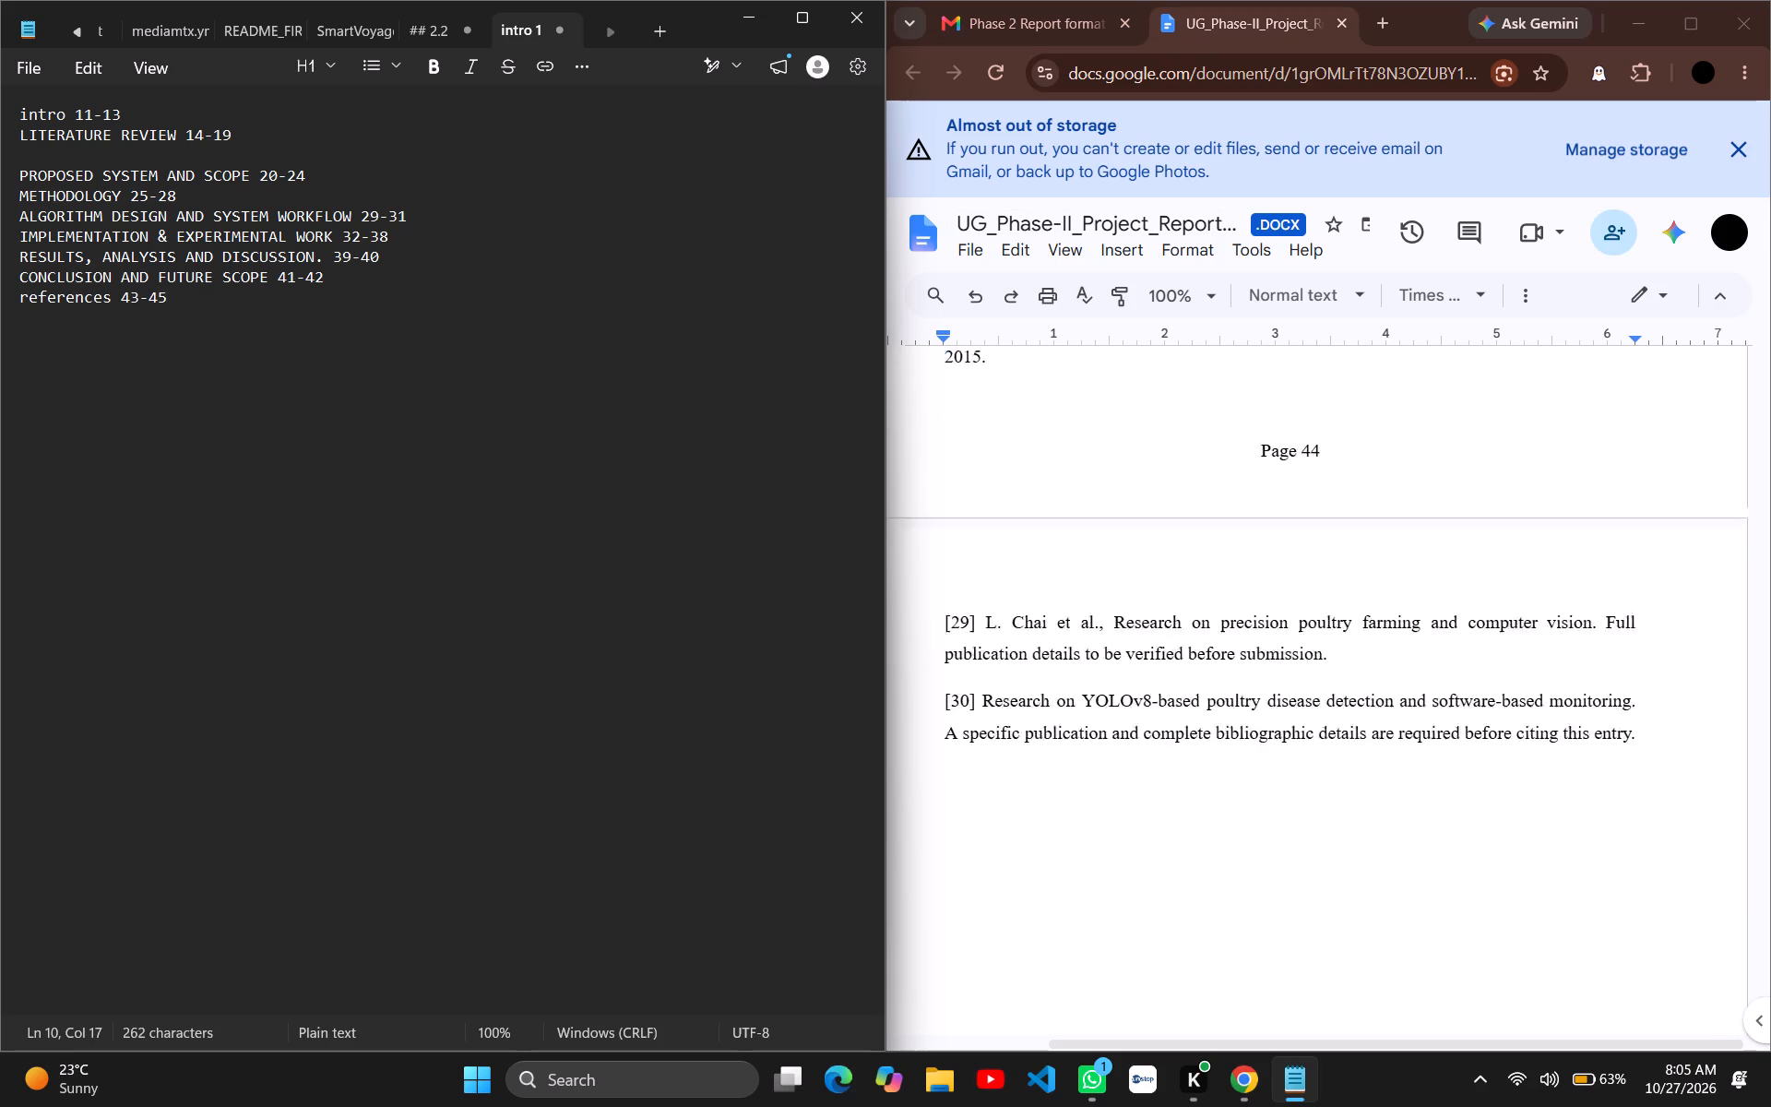
pyautogui.scroll(20, 1326, 368)
pyautogui.scroll(13, 1326, 368)
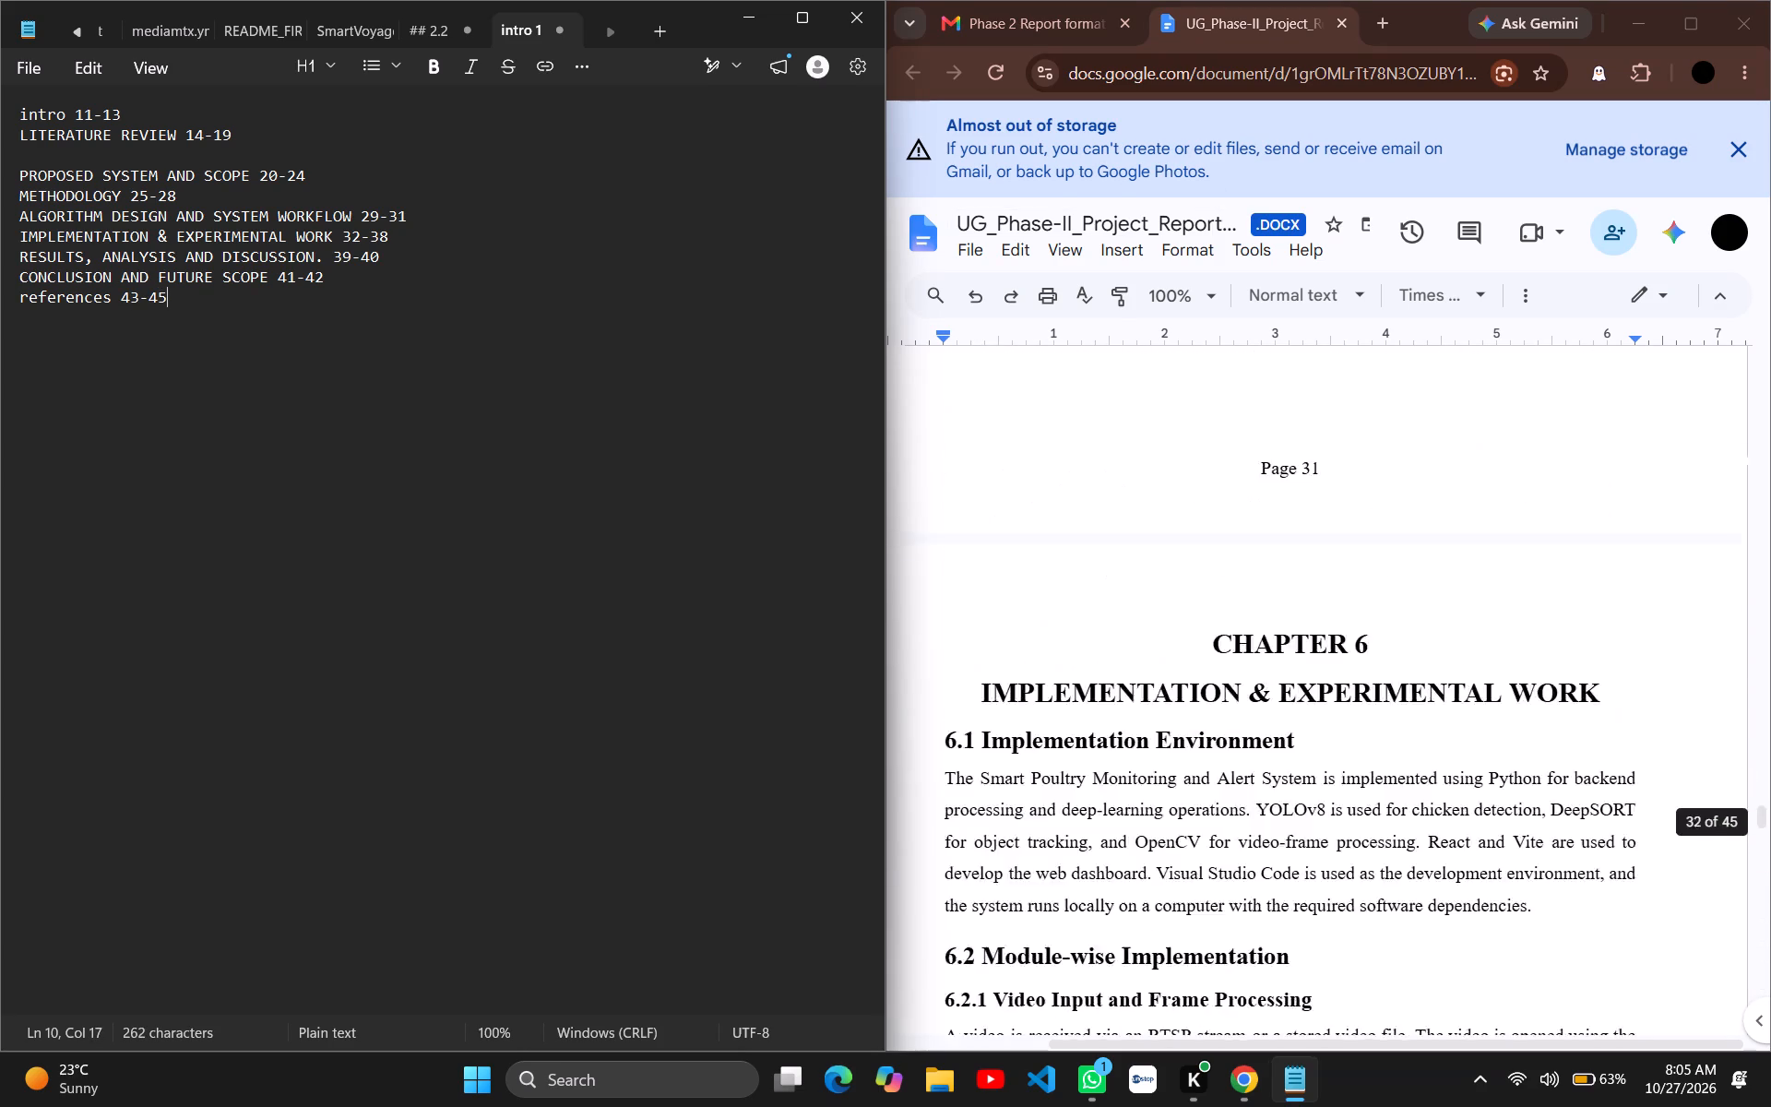
pyautogui.scroll(10, 1326, 368)
pyautogui.scroll(16, 1326, 368)
pyautogui.scroll(18, 1326, 368)
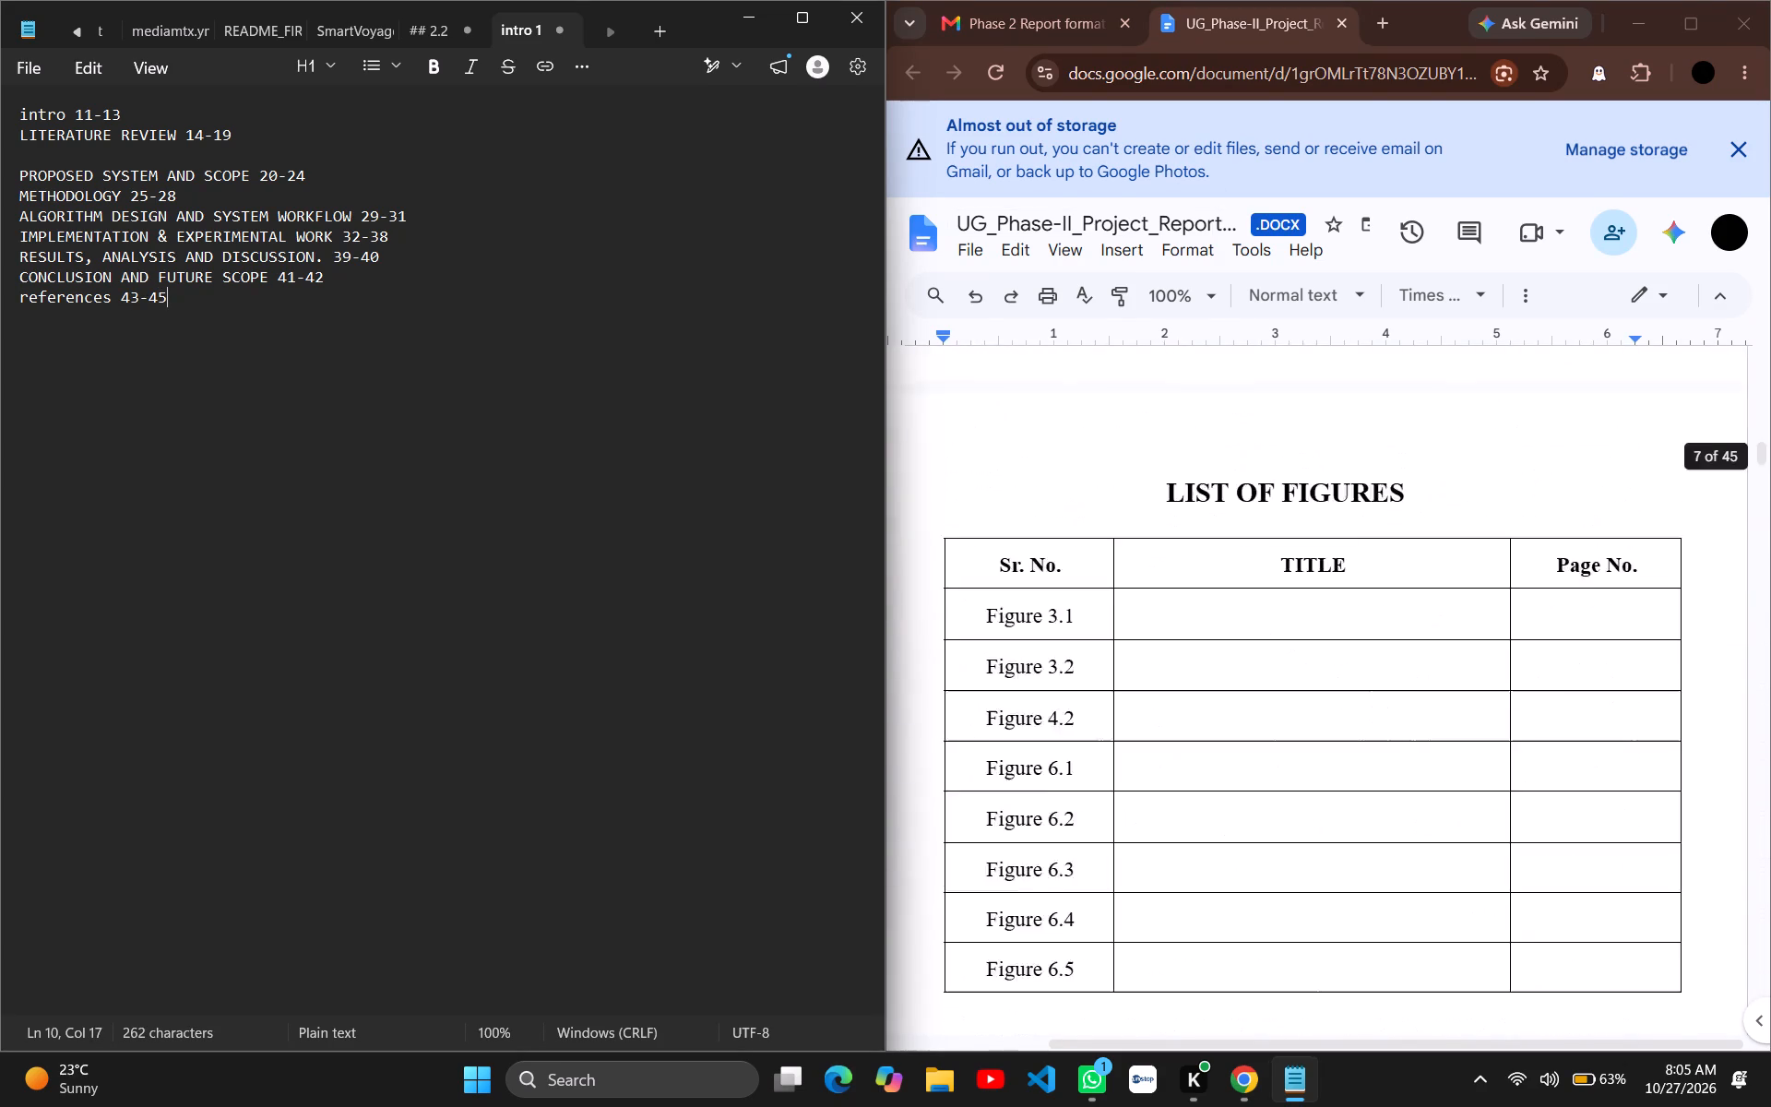
pyautogui.scroll(10, 1326, 368)
pyautogui.scroll(-6, 1326, 368)
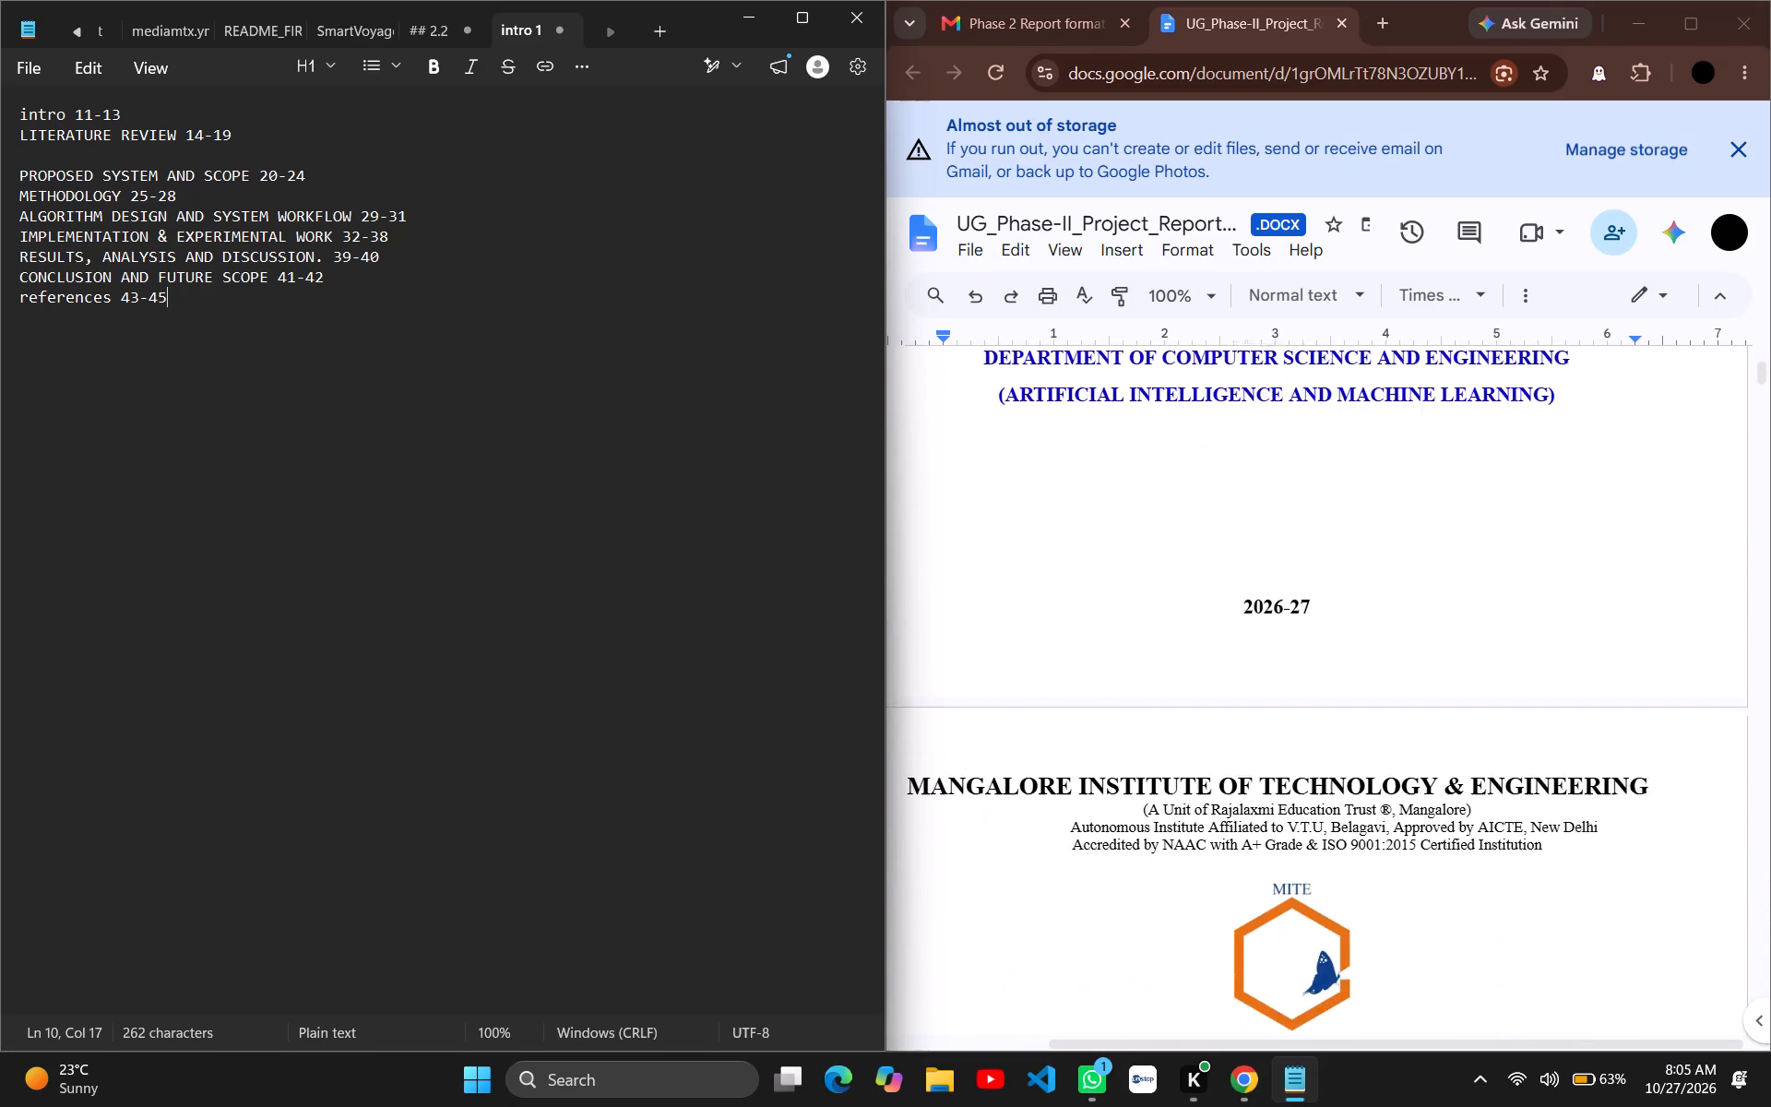
pyautogui.scroll(-3, 1326, 368)
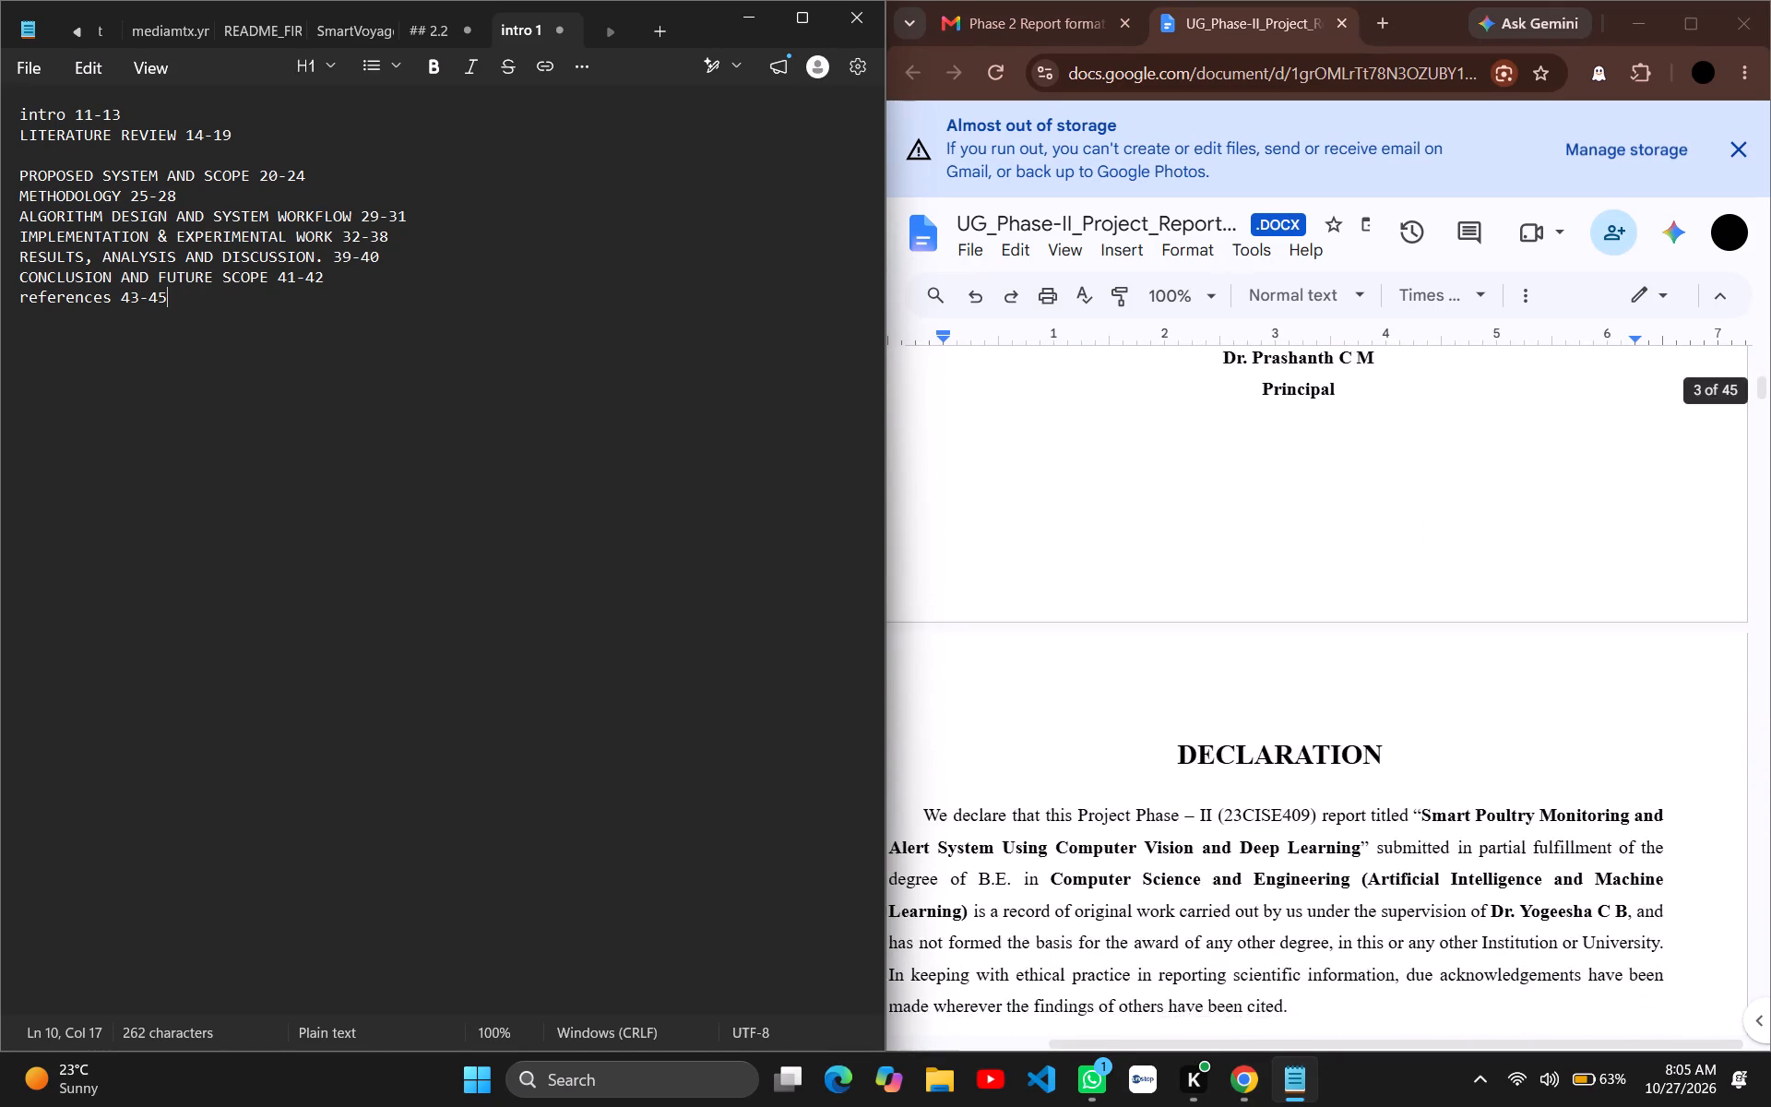
pyautogui.scroll(-3, 1326, 368)
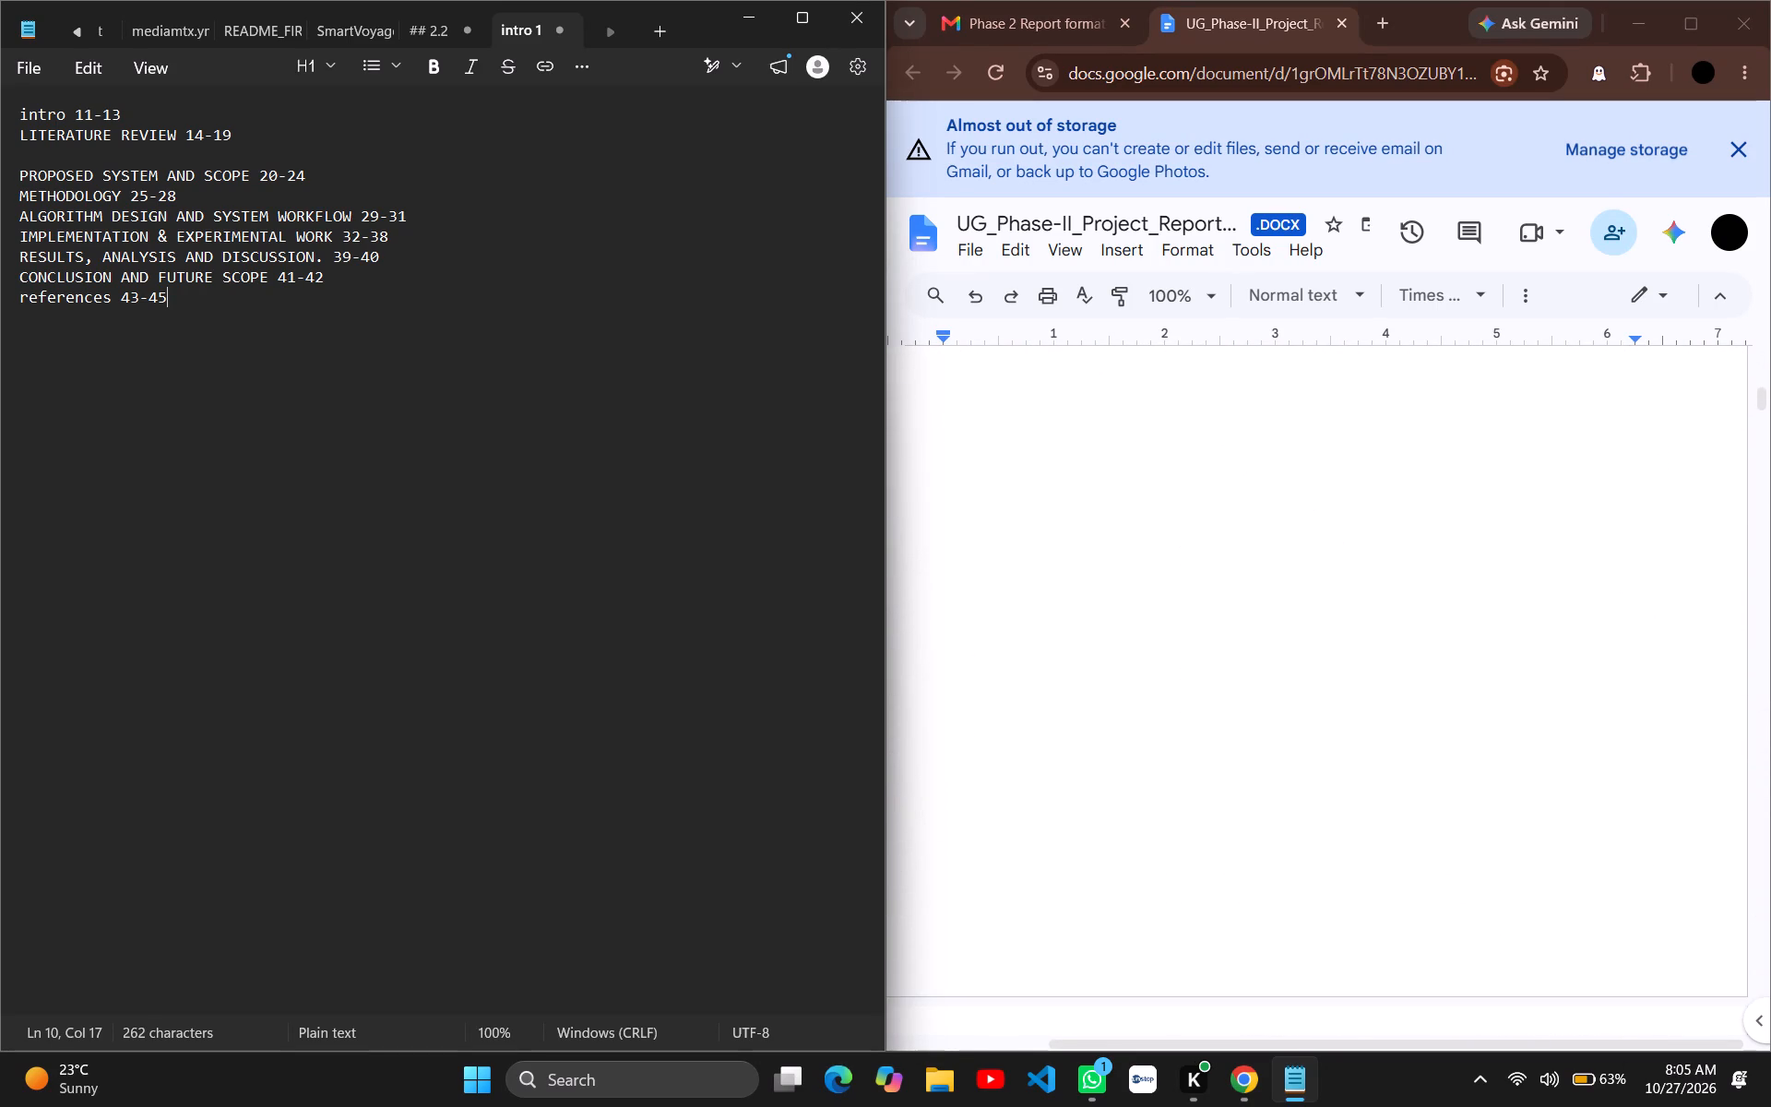
pyautogui.scroll(-2, 1326, 368)
pyautogui.scroll(3, 1326, 368)
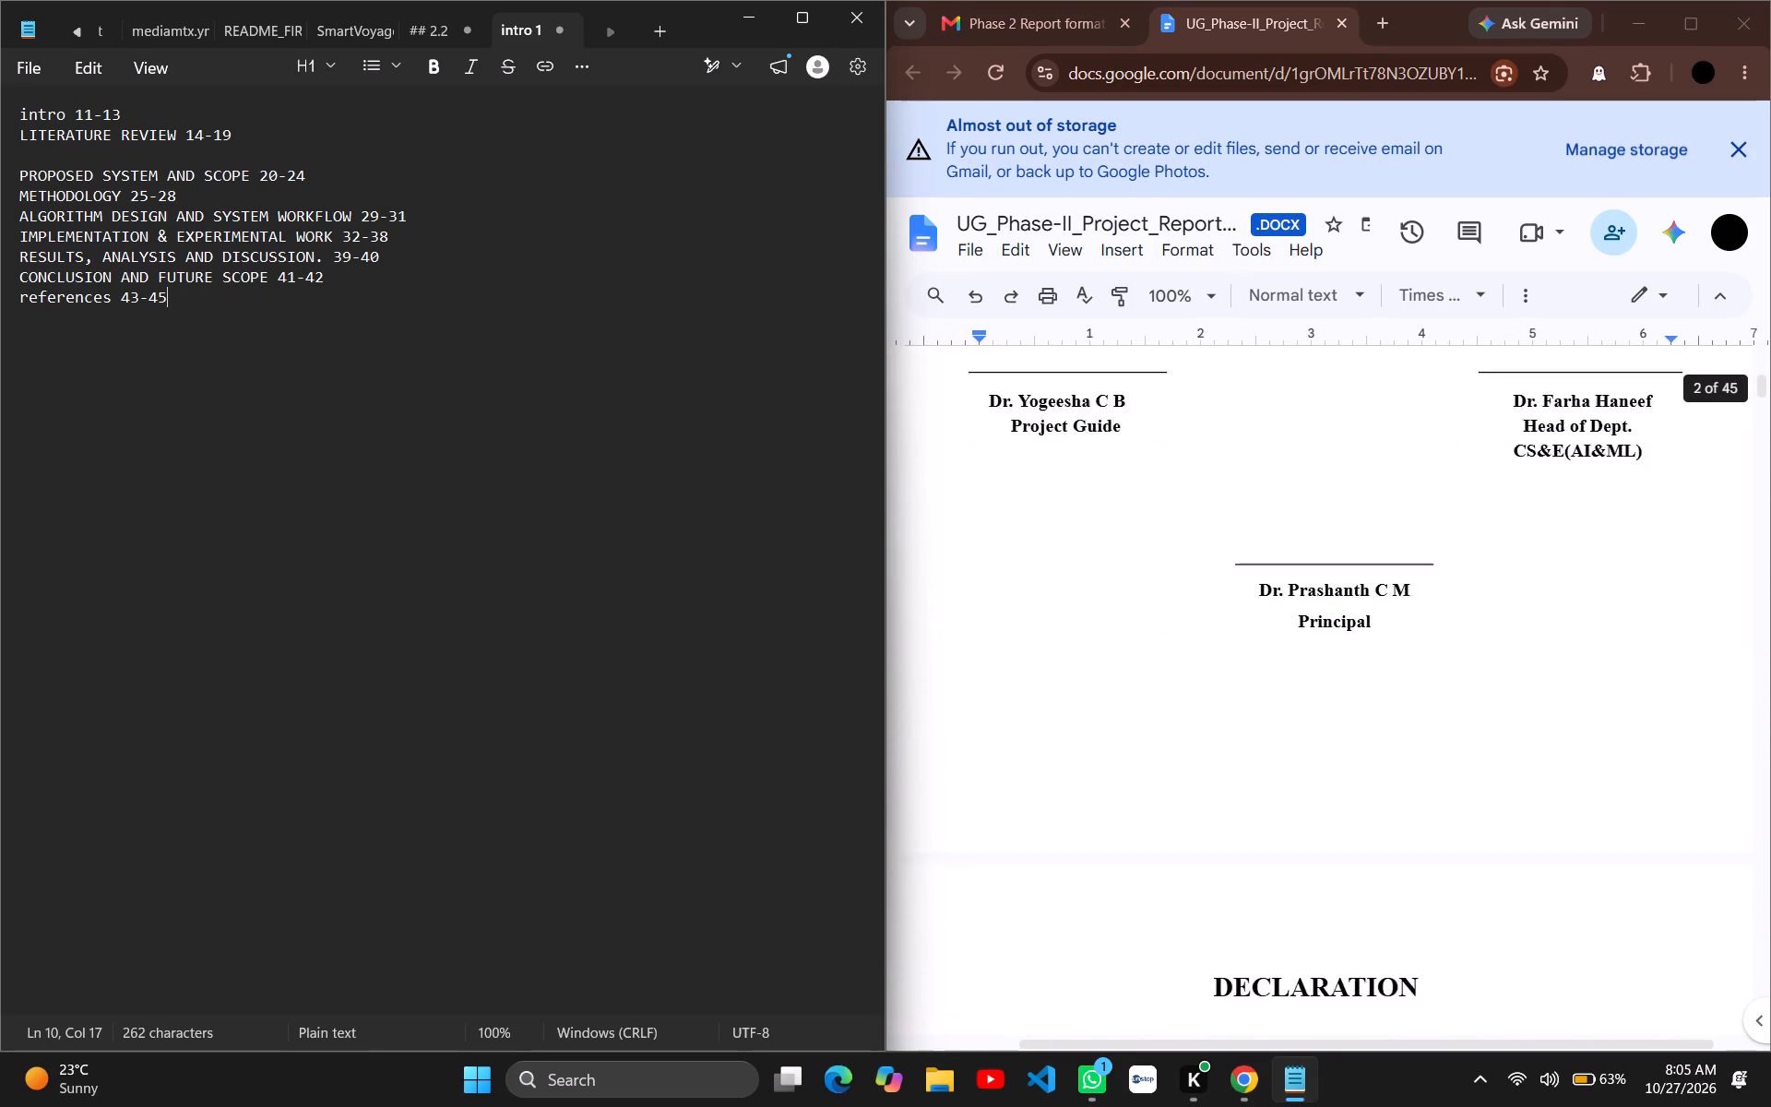
pyautogui.scroll(3, 1326, 368)
pyautogui.scroll(-1, 1326, 368)
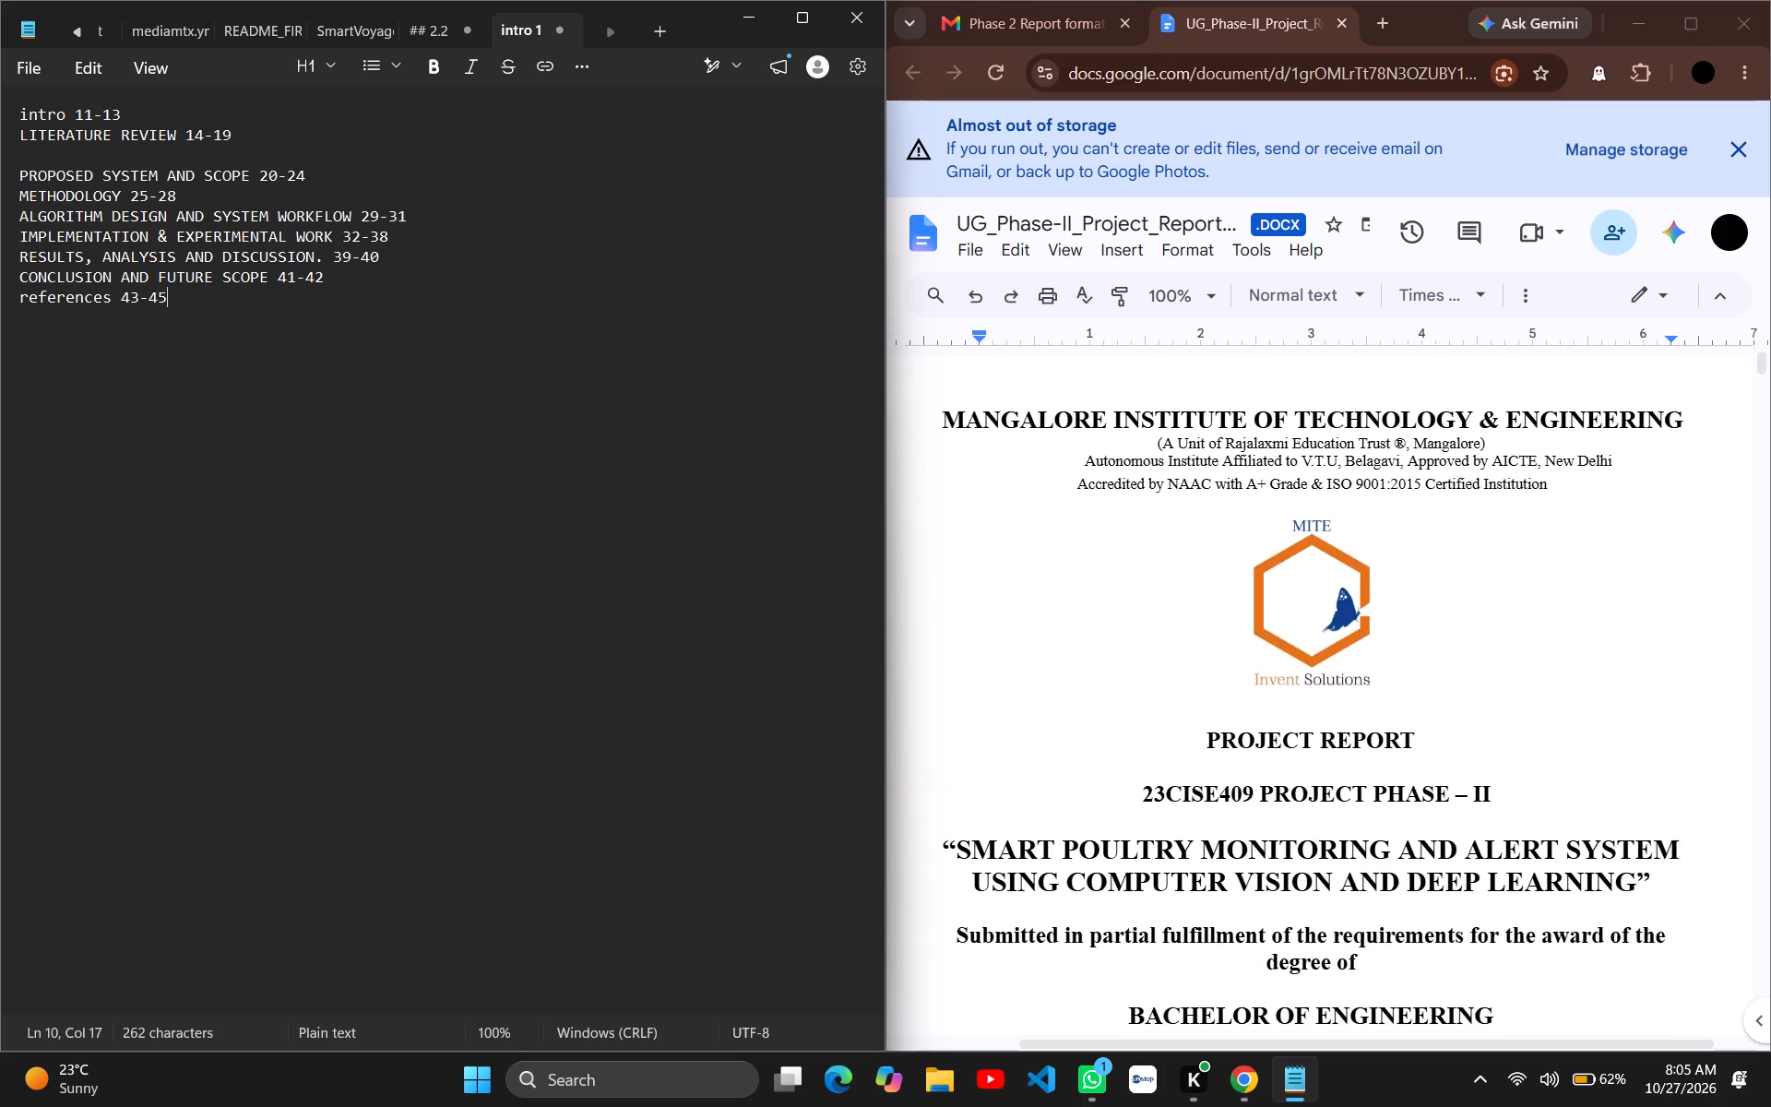
pyautogui.scroll(-4, 1326, 368)
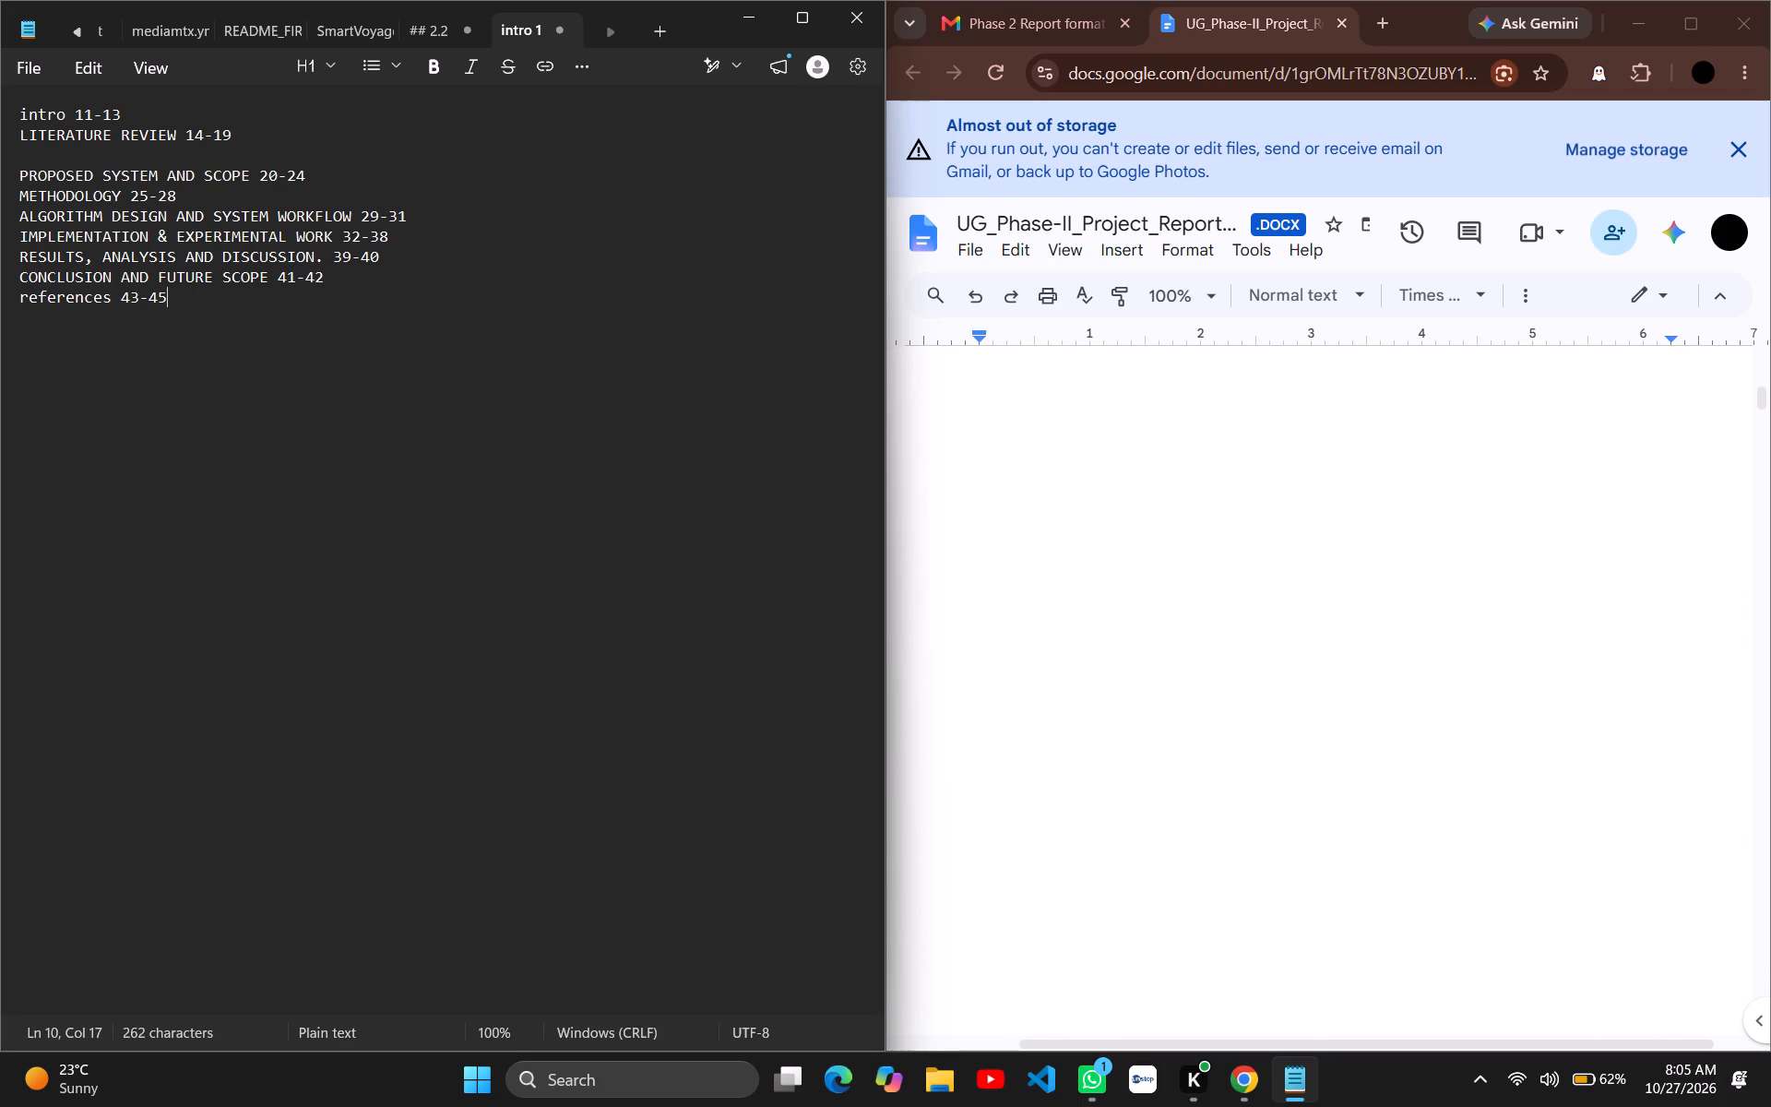
pyautogui.scroll(-3, 1326, 368)
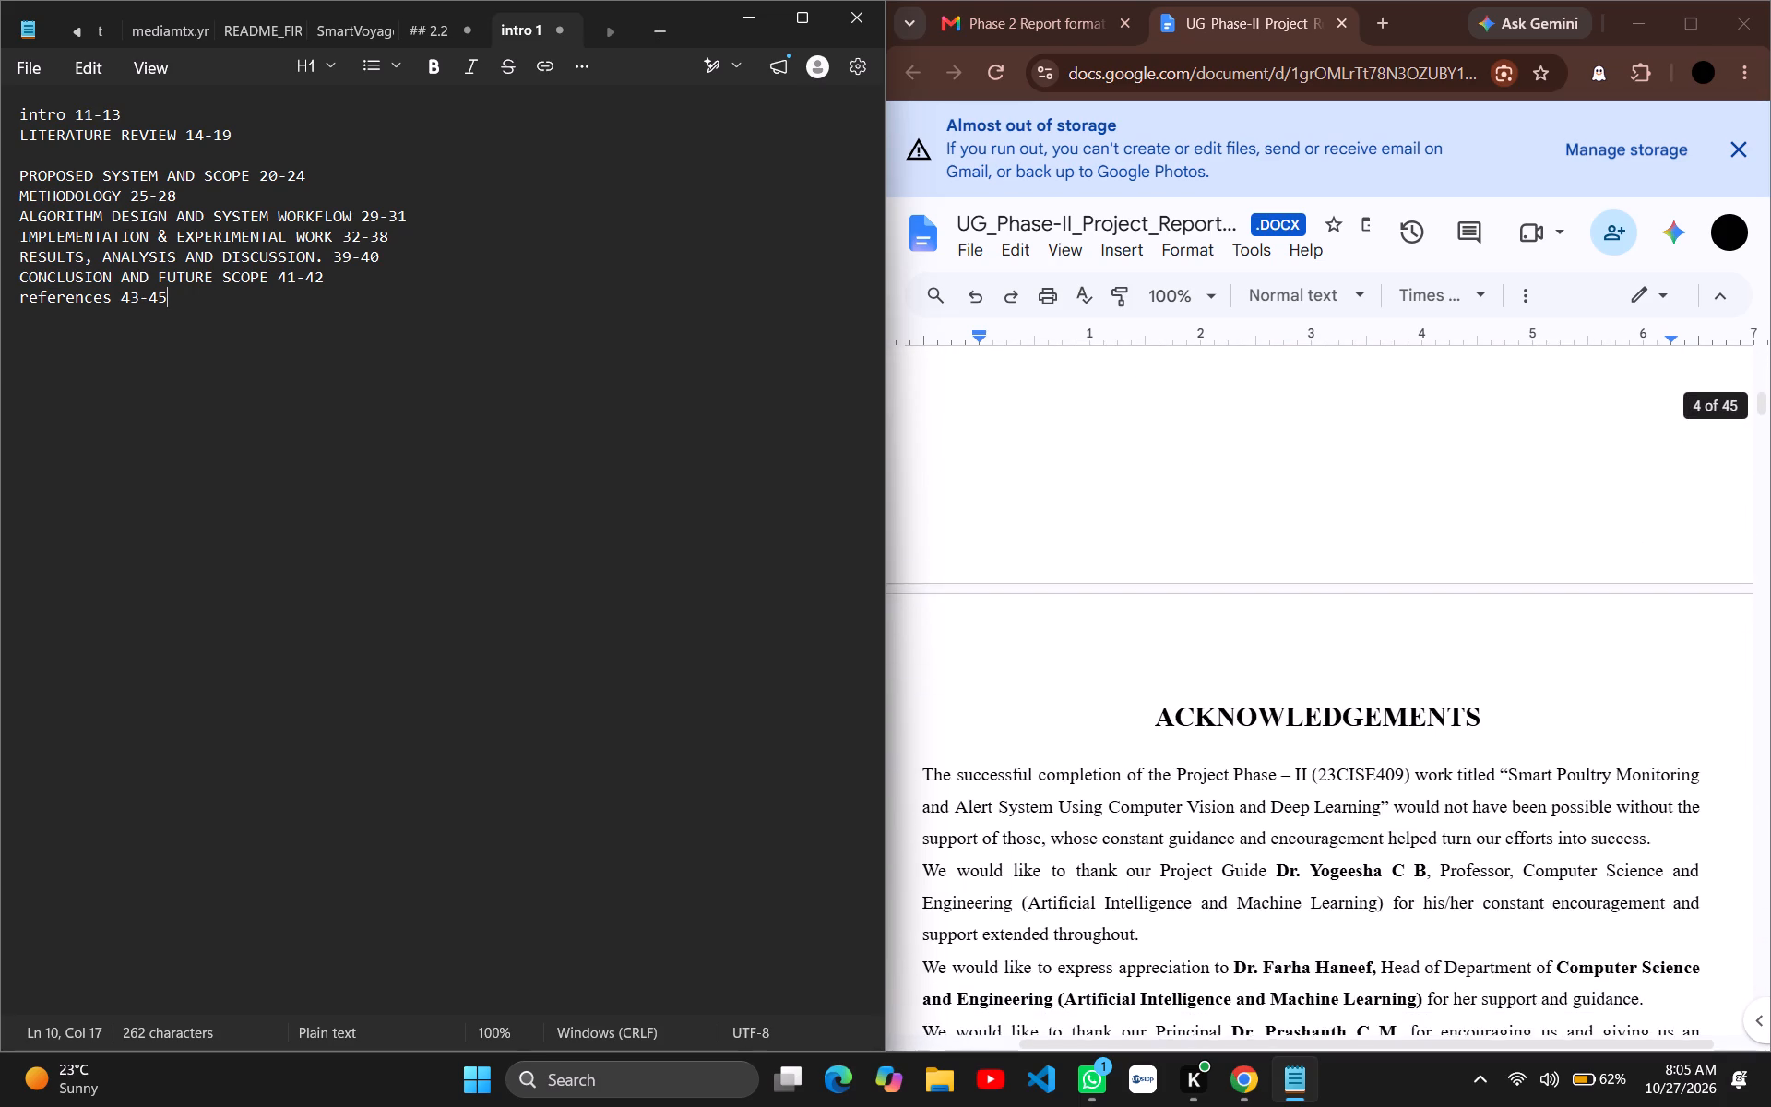
pyautogui.scroll(-4, 1326, 368)
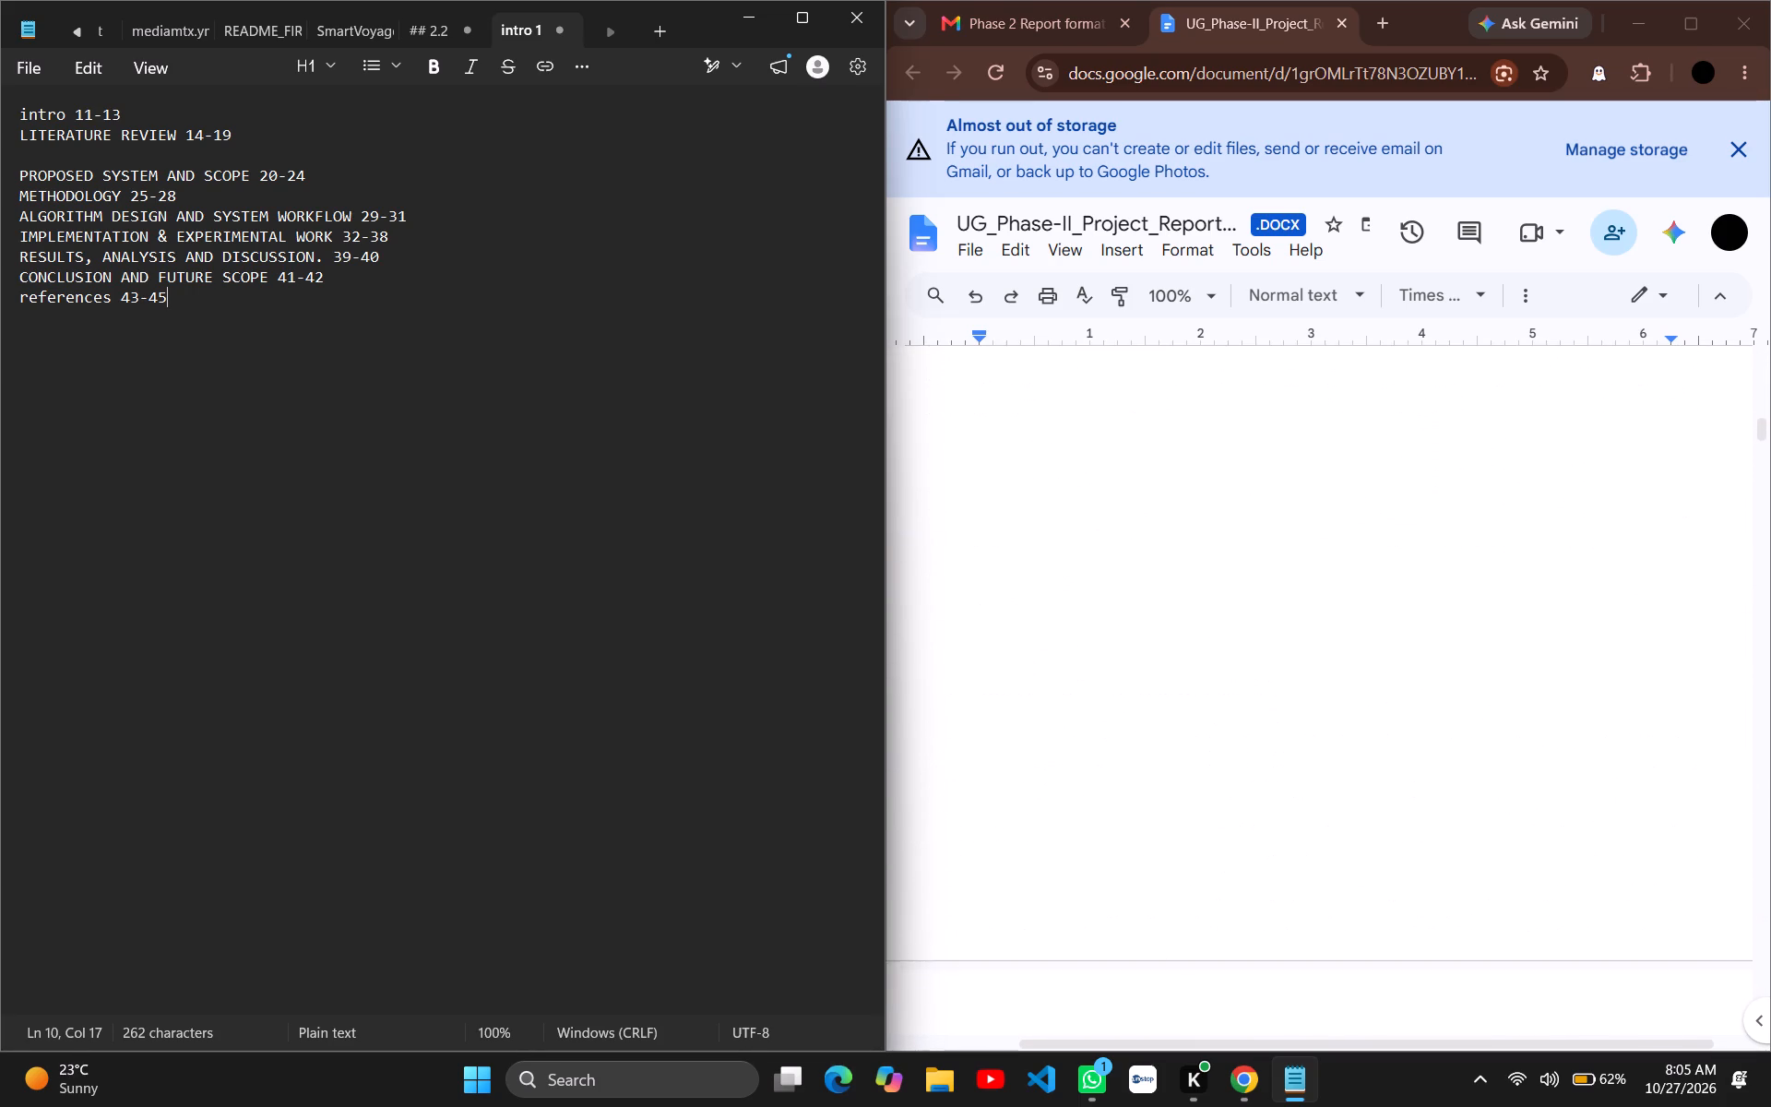
pyautogui.scroll(-2, 1326, 368)
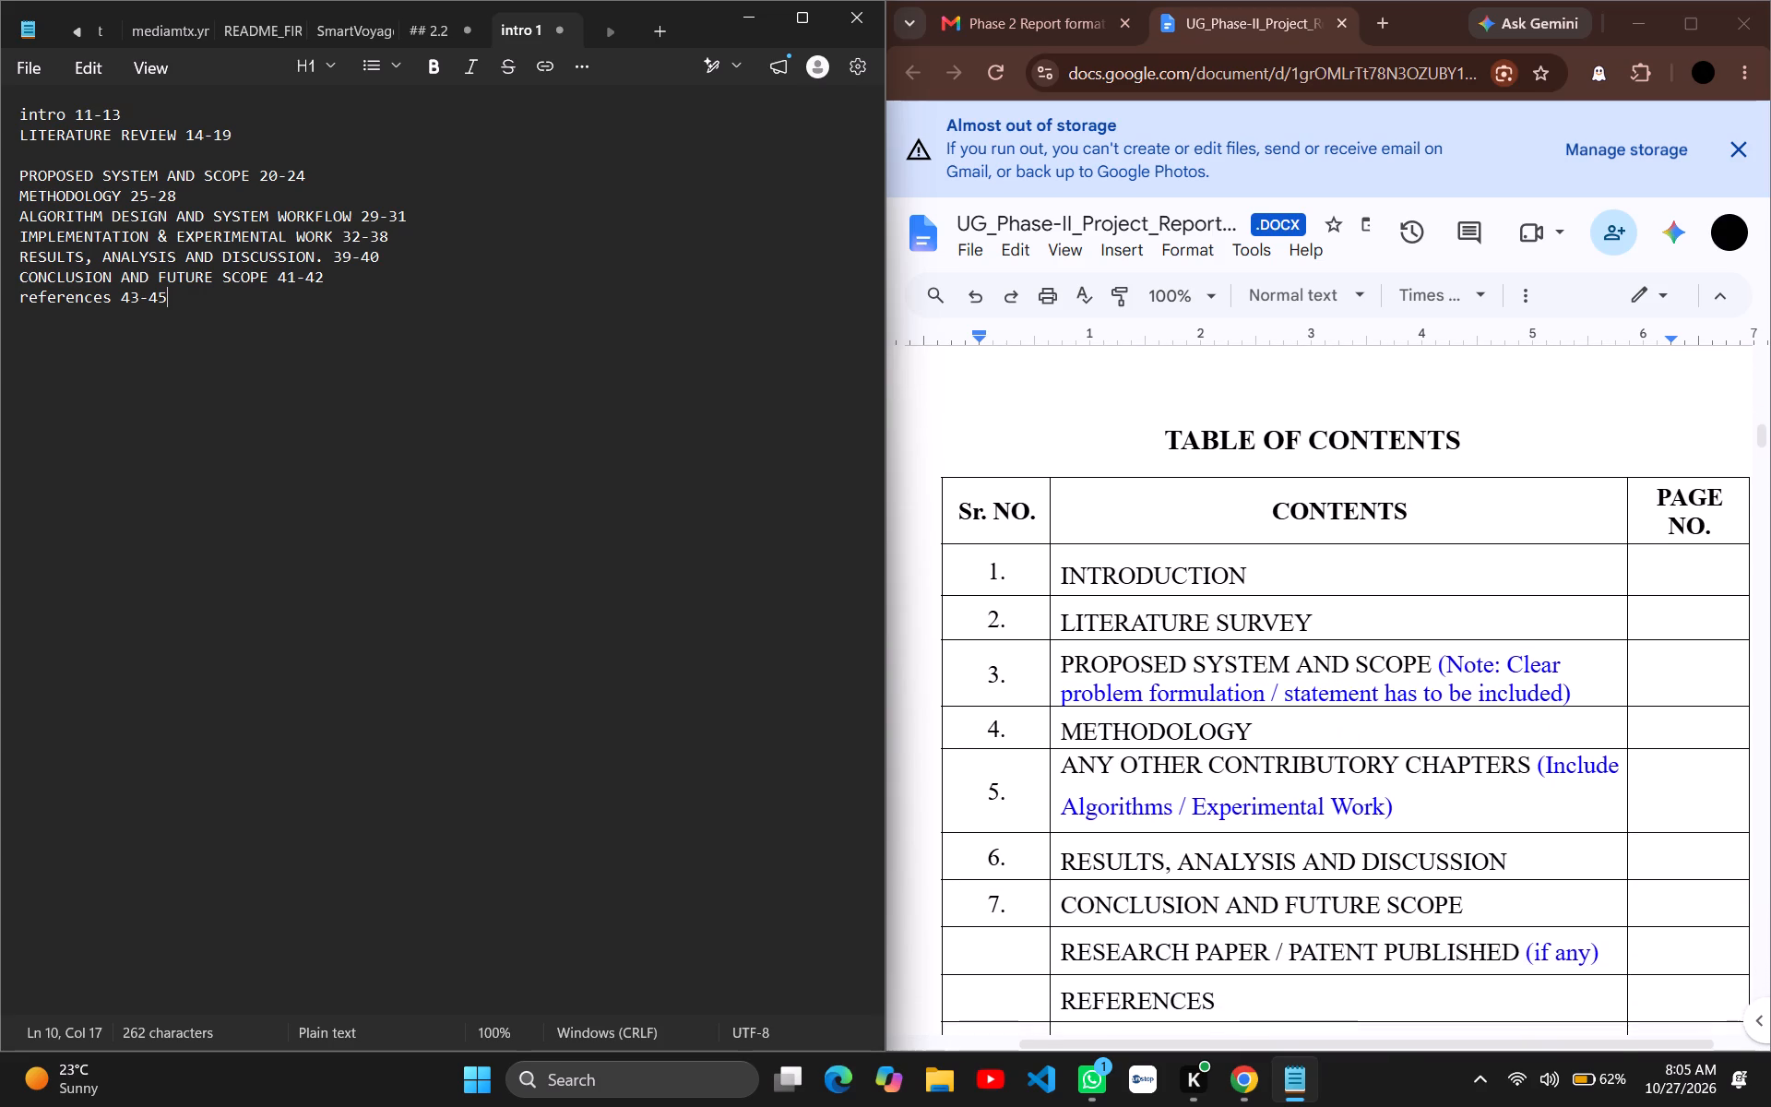
pyautogui.scroll(-1, 1326, 368)
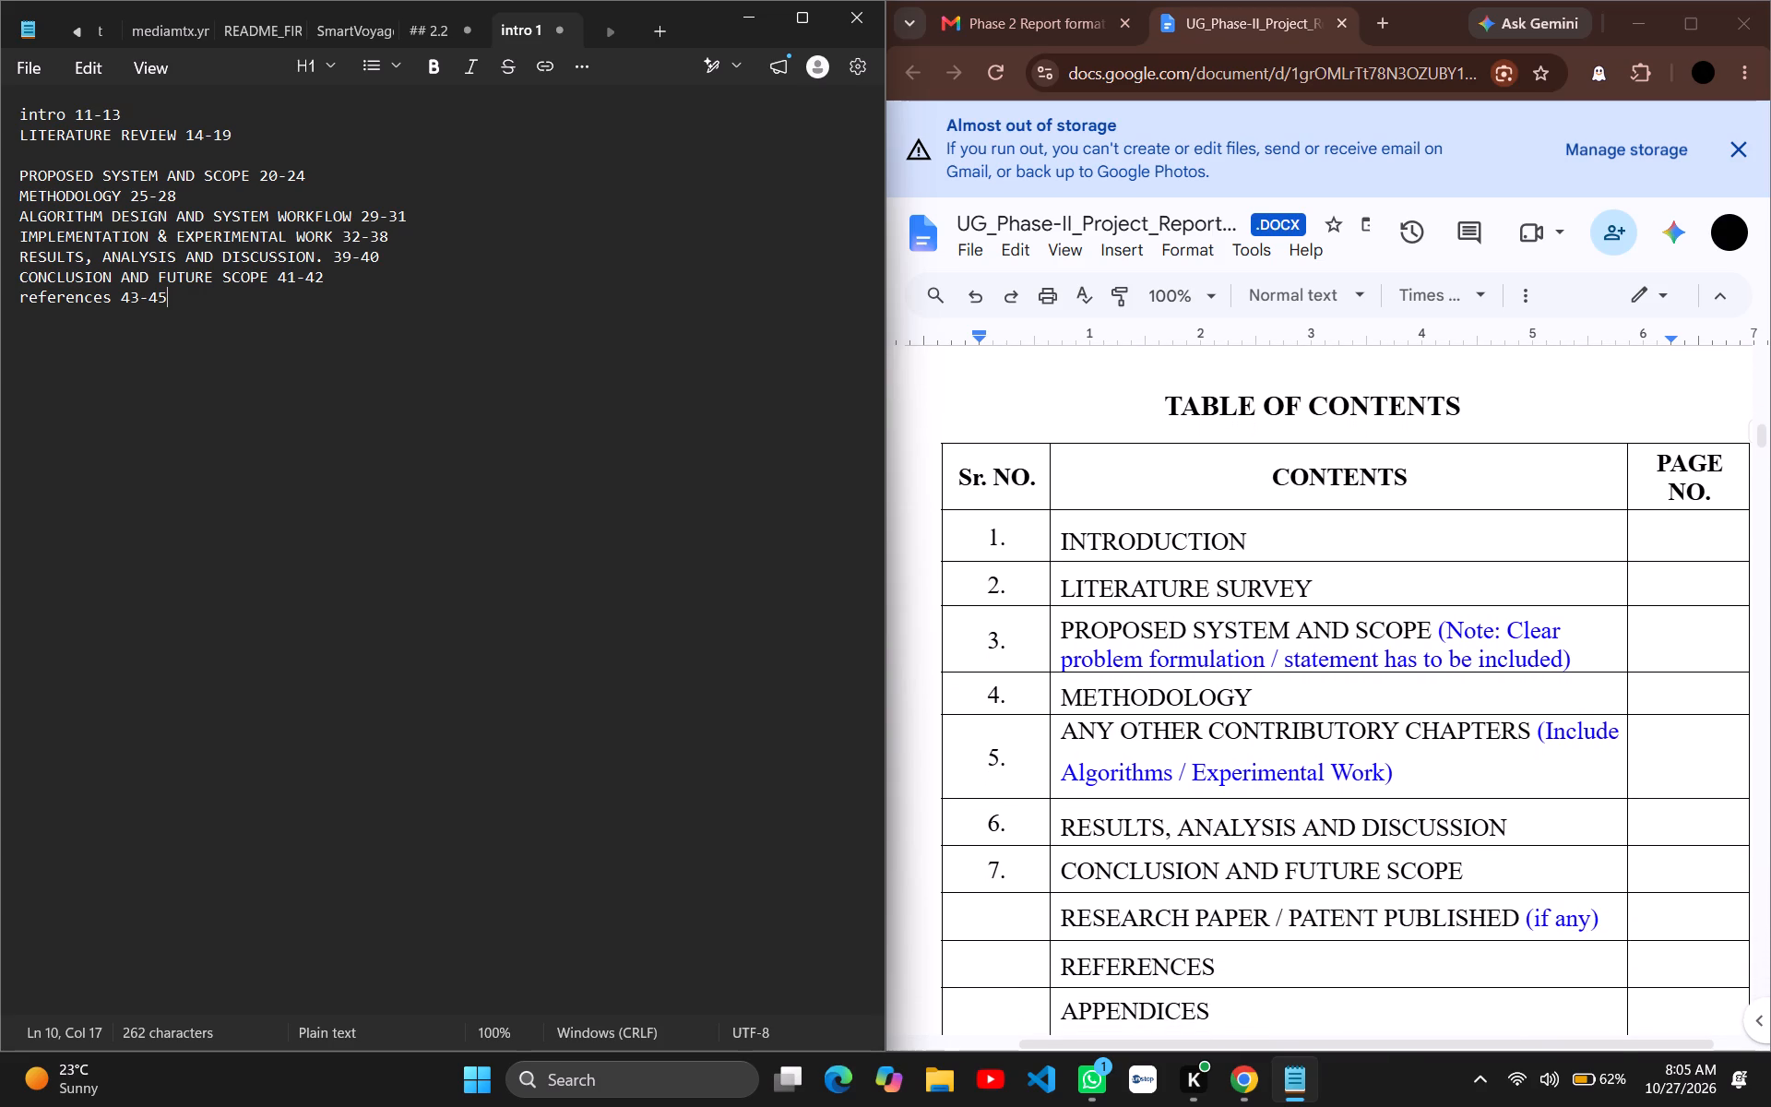
pyautogui.click(1312, 581)
pyautogui.press('BackSpace')
pyautogui.press('BackSpace')
pyautogui.press('BackSpace')
pyautogui.press('BackSpace')
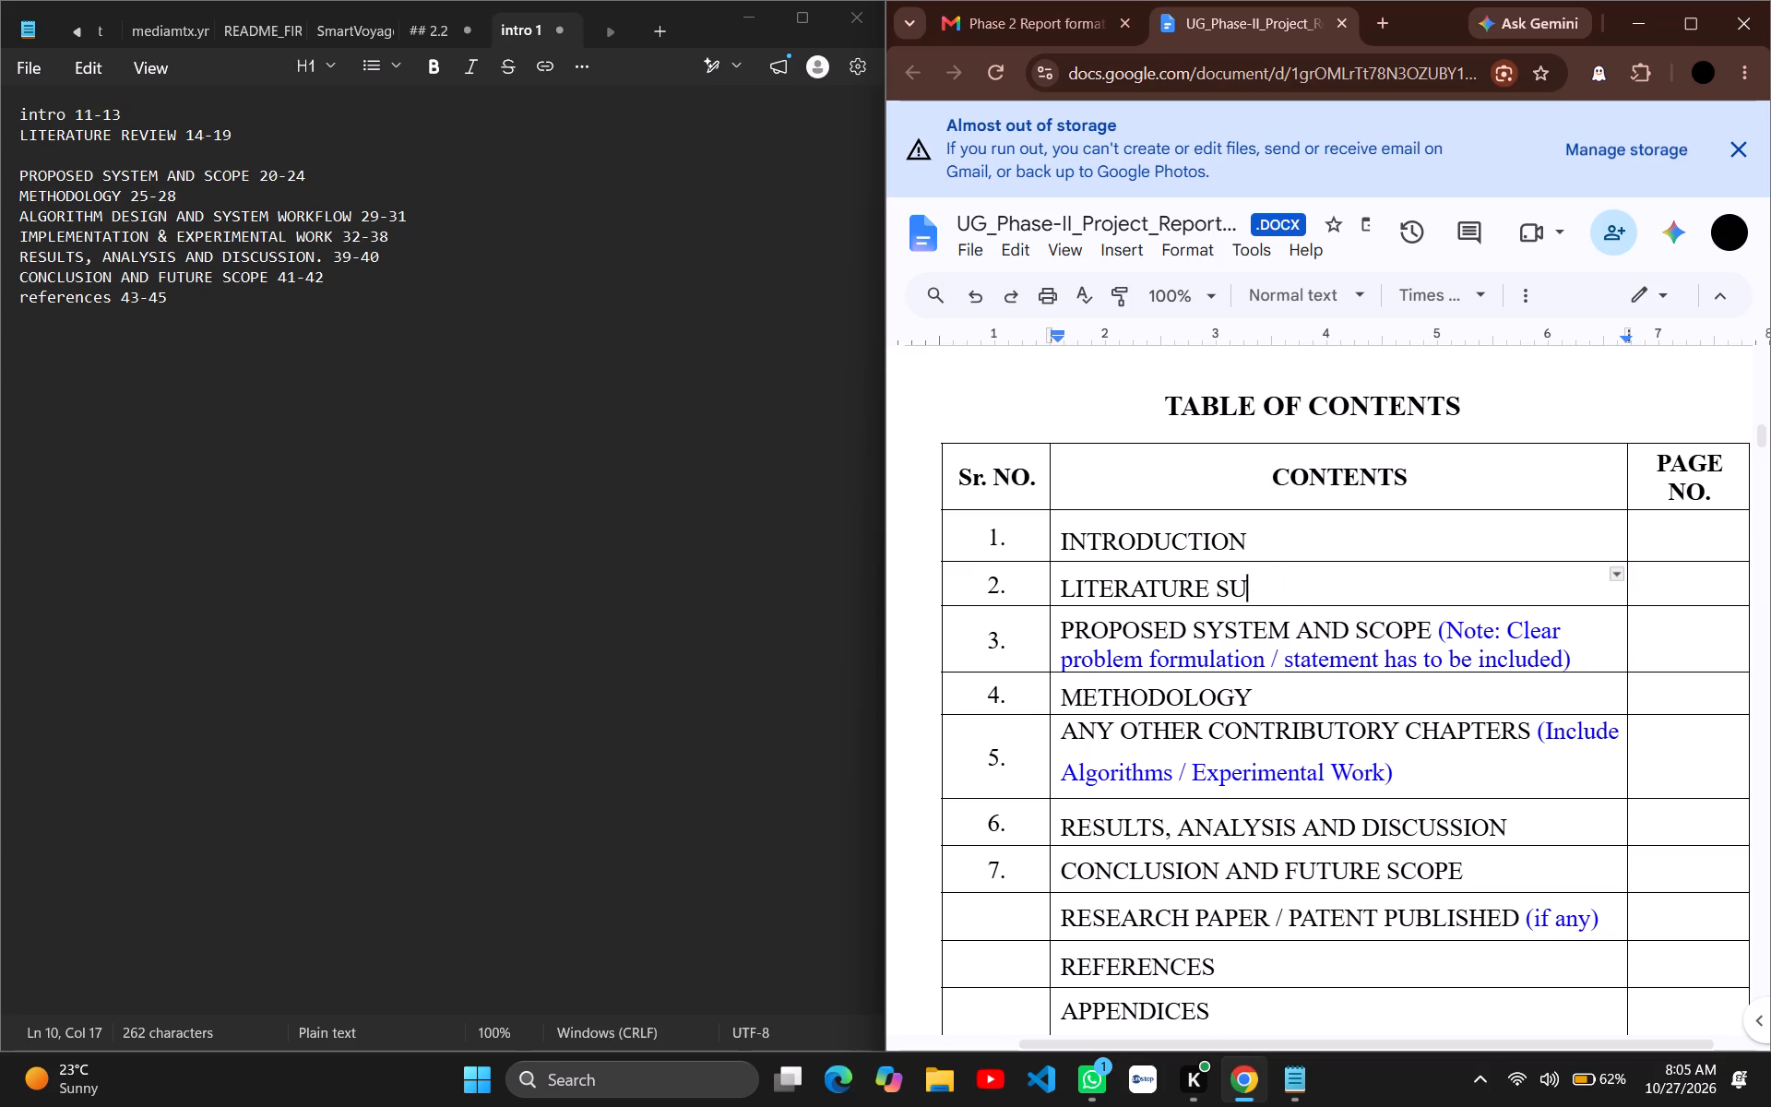
pyautogui.press('BackSpace')
pyautogui.press('BackSpace')
pyautogui.write('REVIEW')
# Fill in the Table of Contents page numbers from the note: 11-13 for INTRODUCTION and 14-19 for LITERATURE REVIEW.
pyautogui.click(1677, 535)
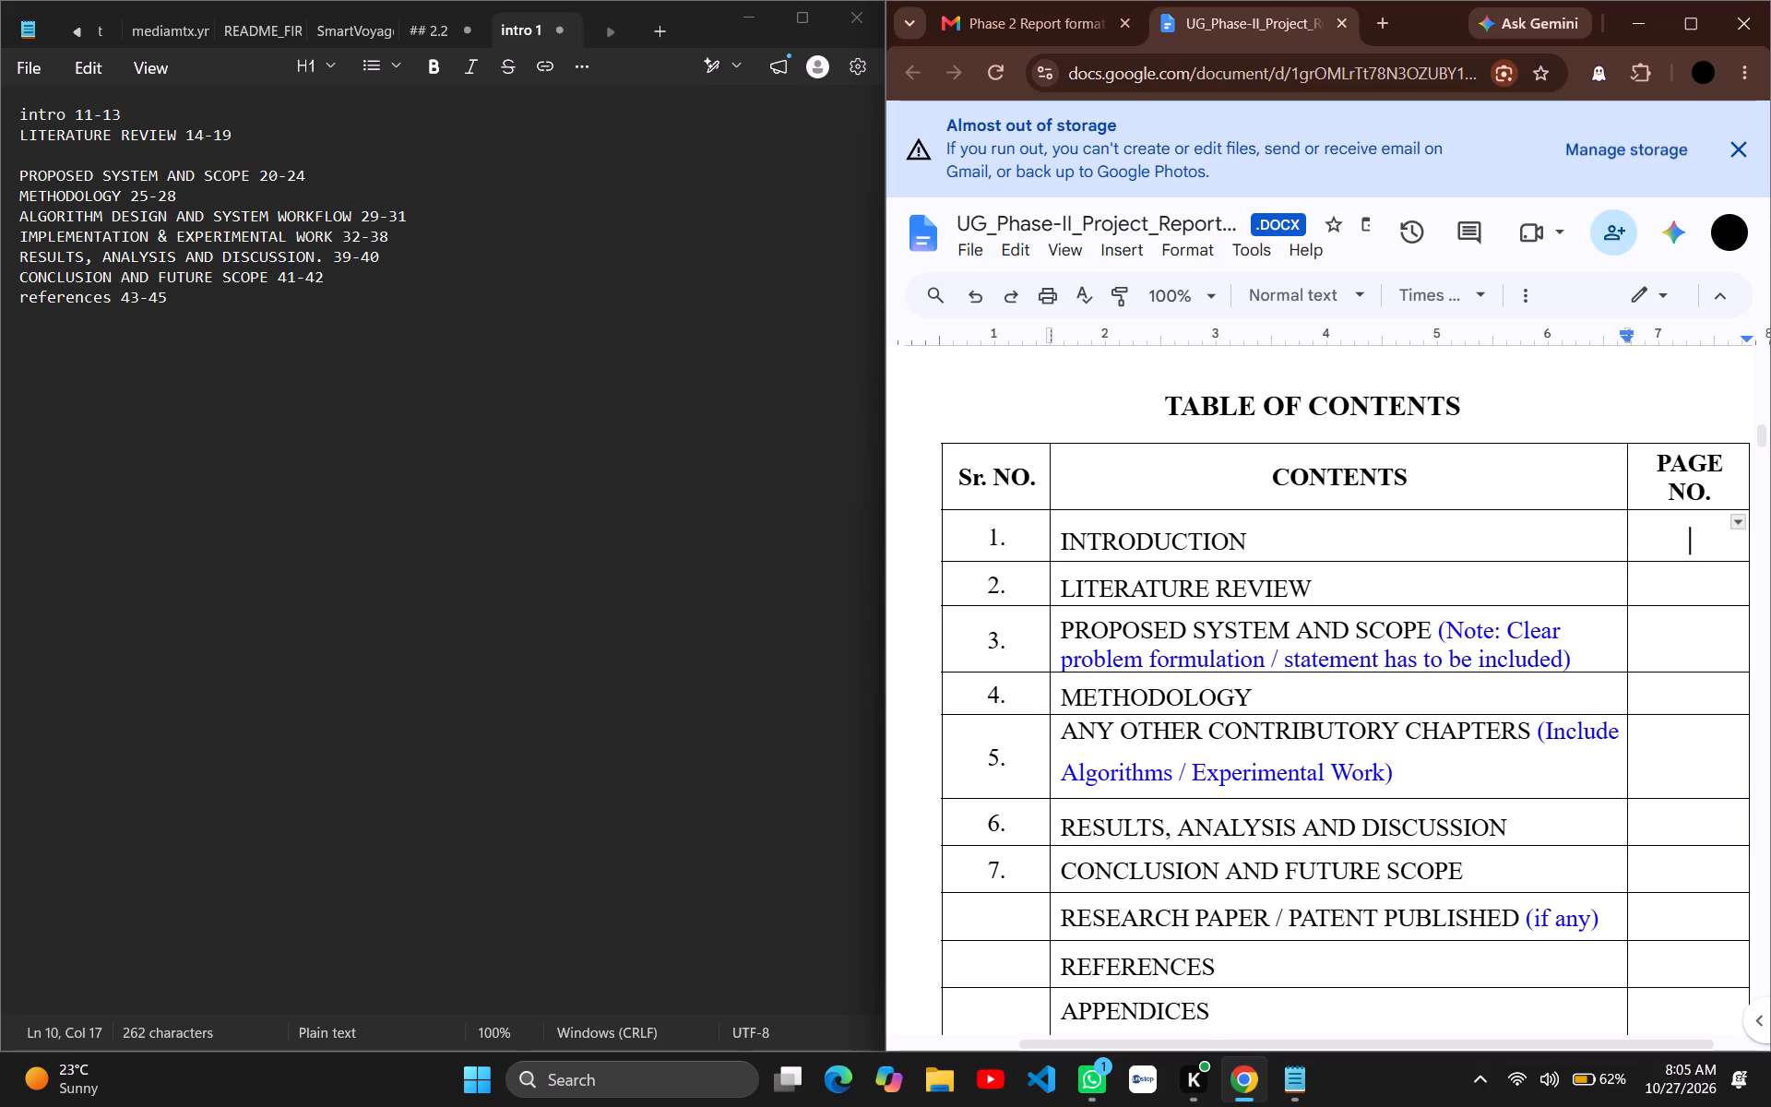
pyautogui.write('11-13')
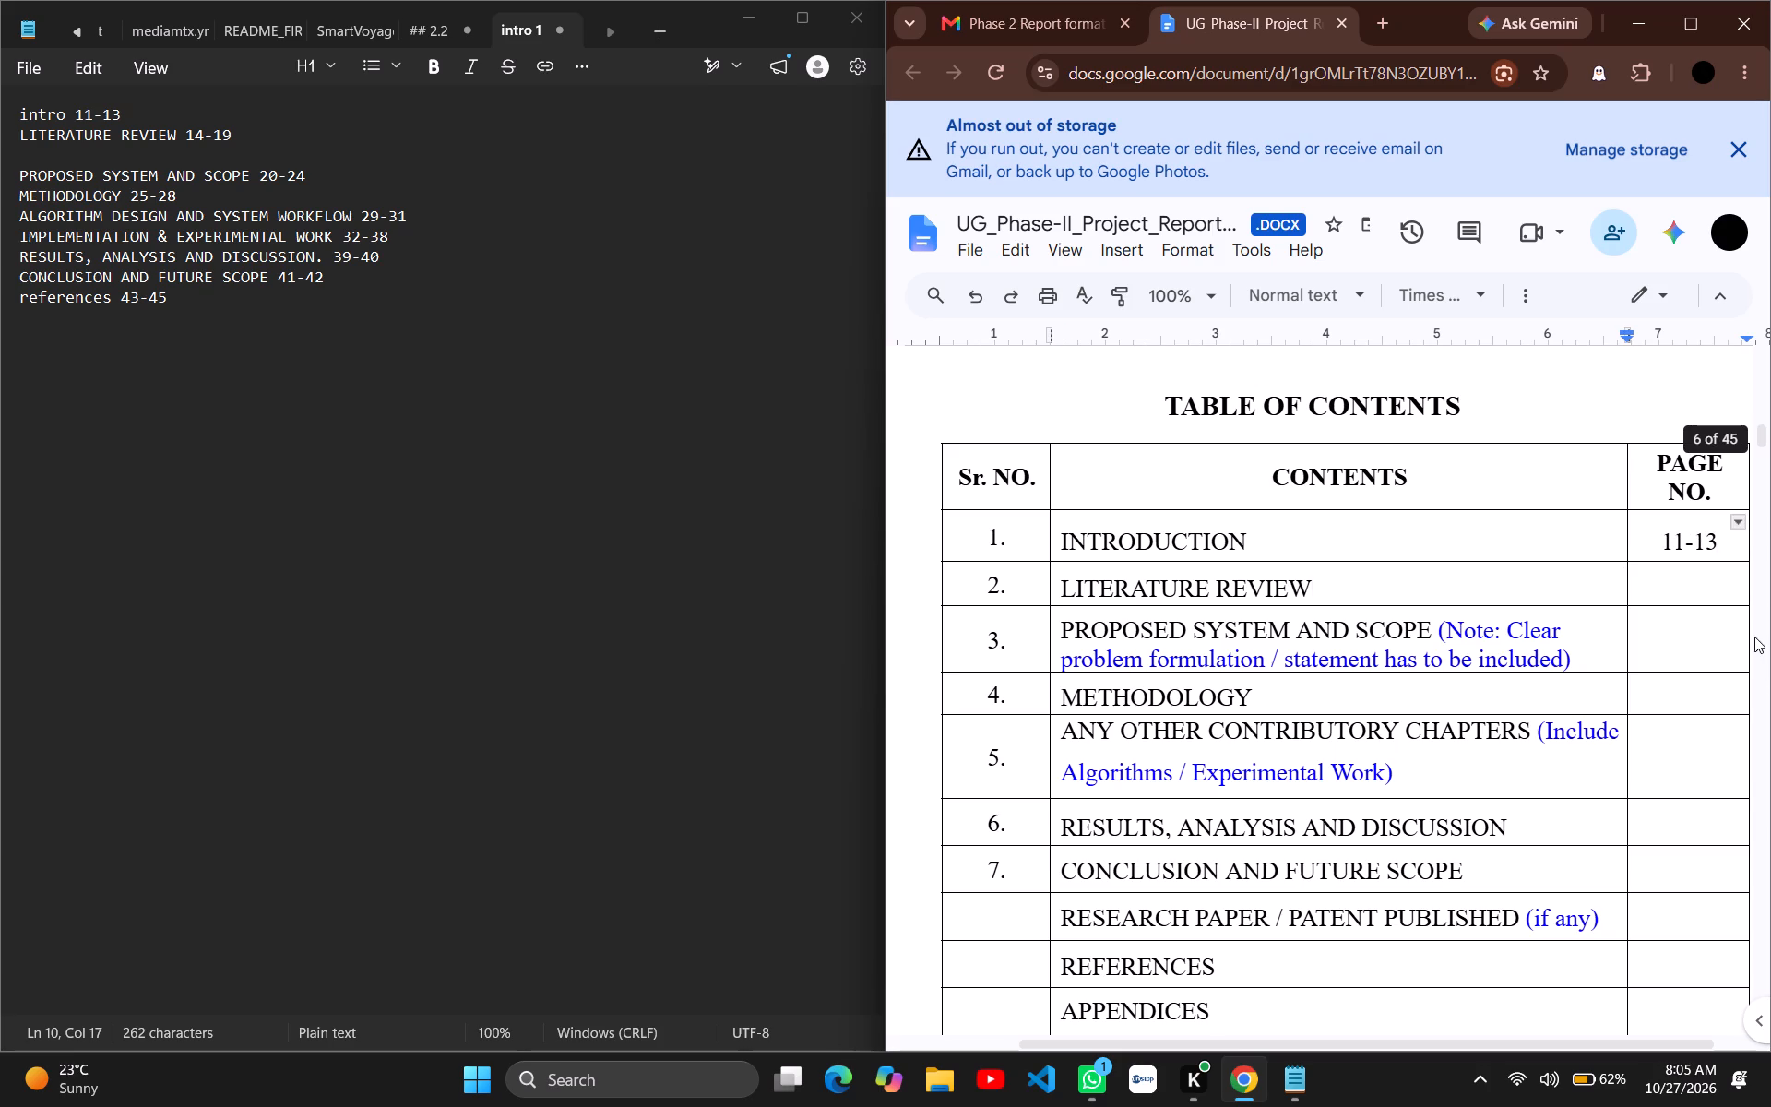
pyautogui.click(1682, 577)
pyautogui.write('14-19')
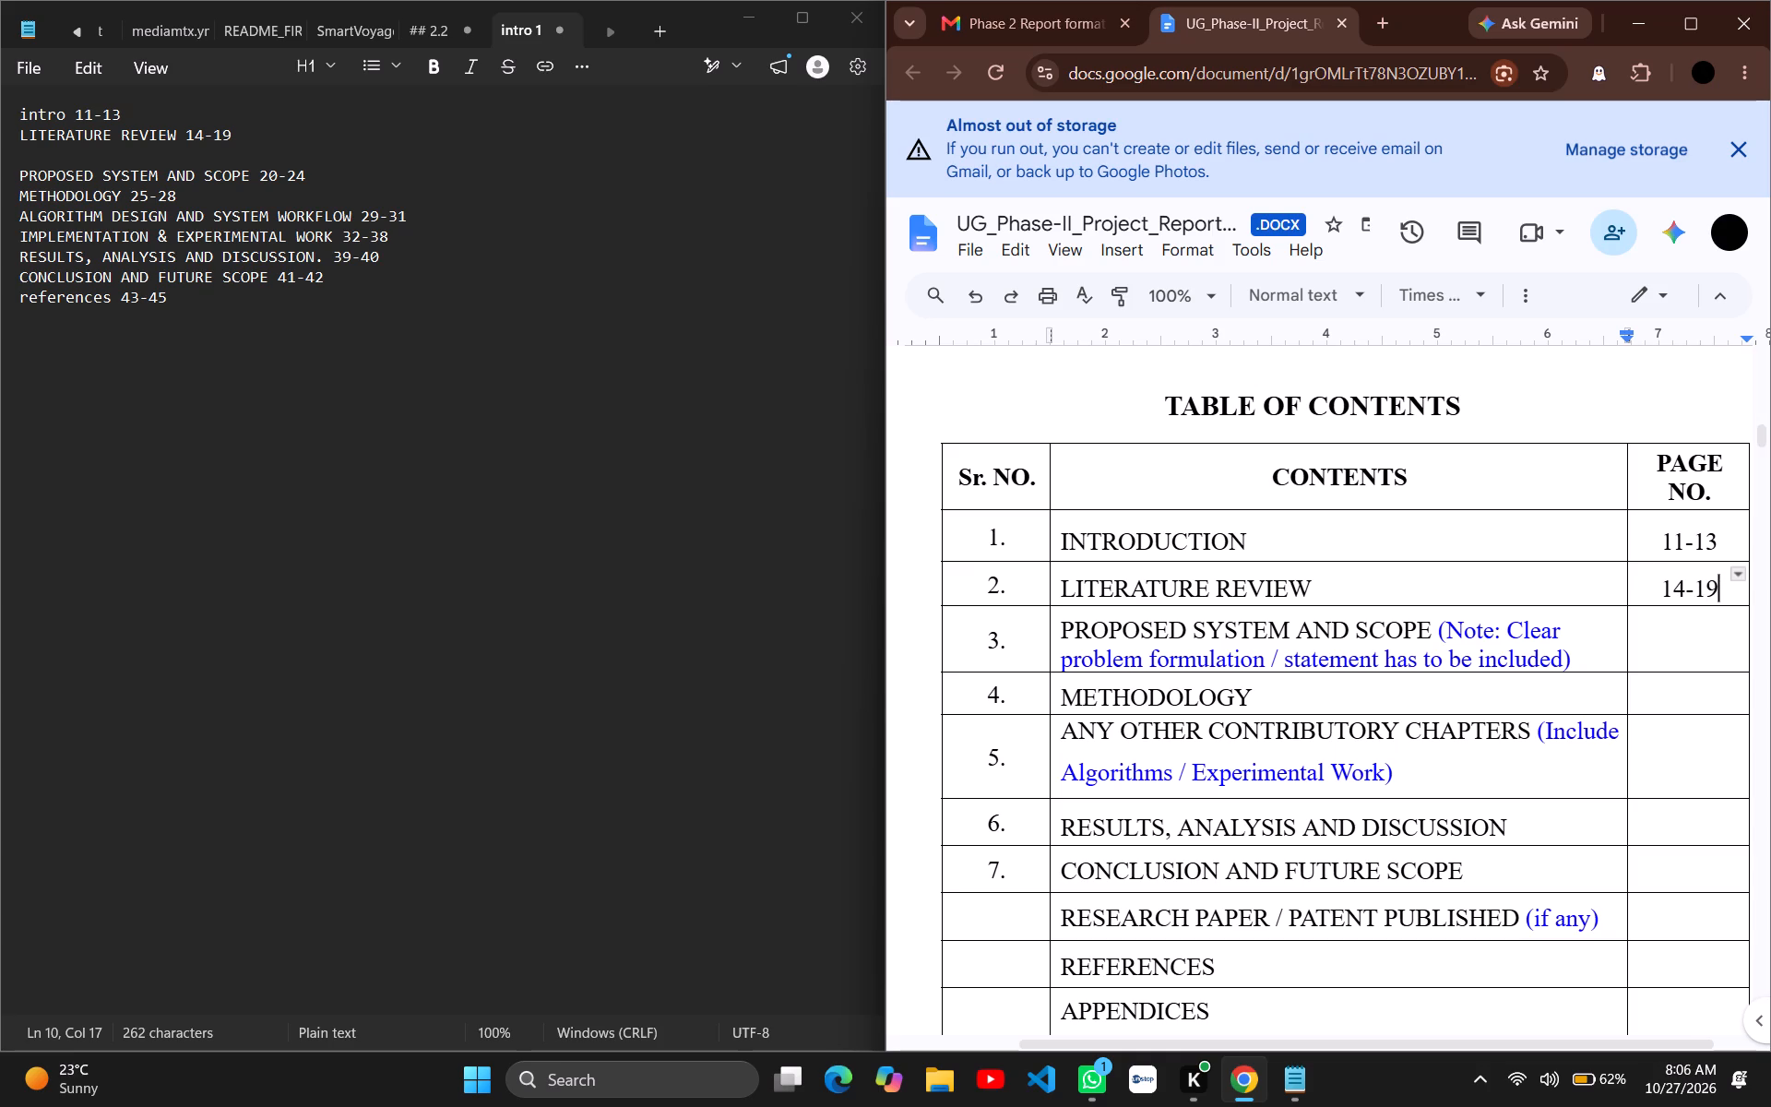
# Delete the blue parenthetical note from the third Table of Contents entry, leaving only PROPOSED SYSTEM AND SCOPE.
pyautogui.moveTo(1566, 660); pyautogui.dragTo(1562, 658)
pyautogui.moveTo(1562, 658); pyautogui.dragTo(1447, 641)
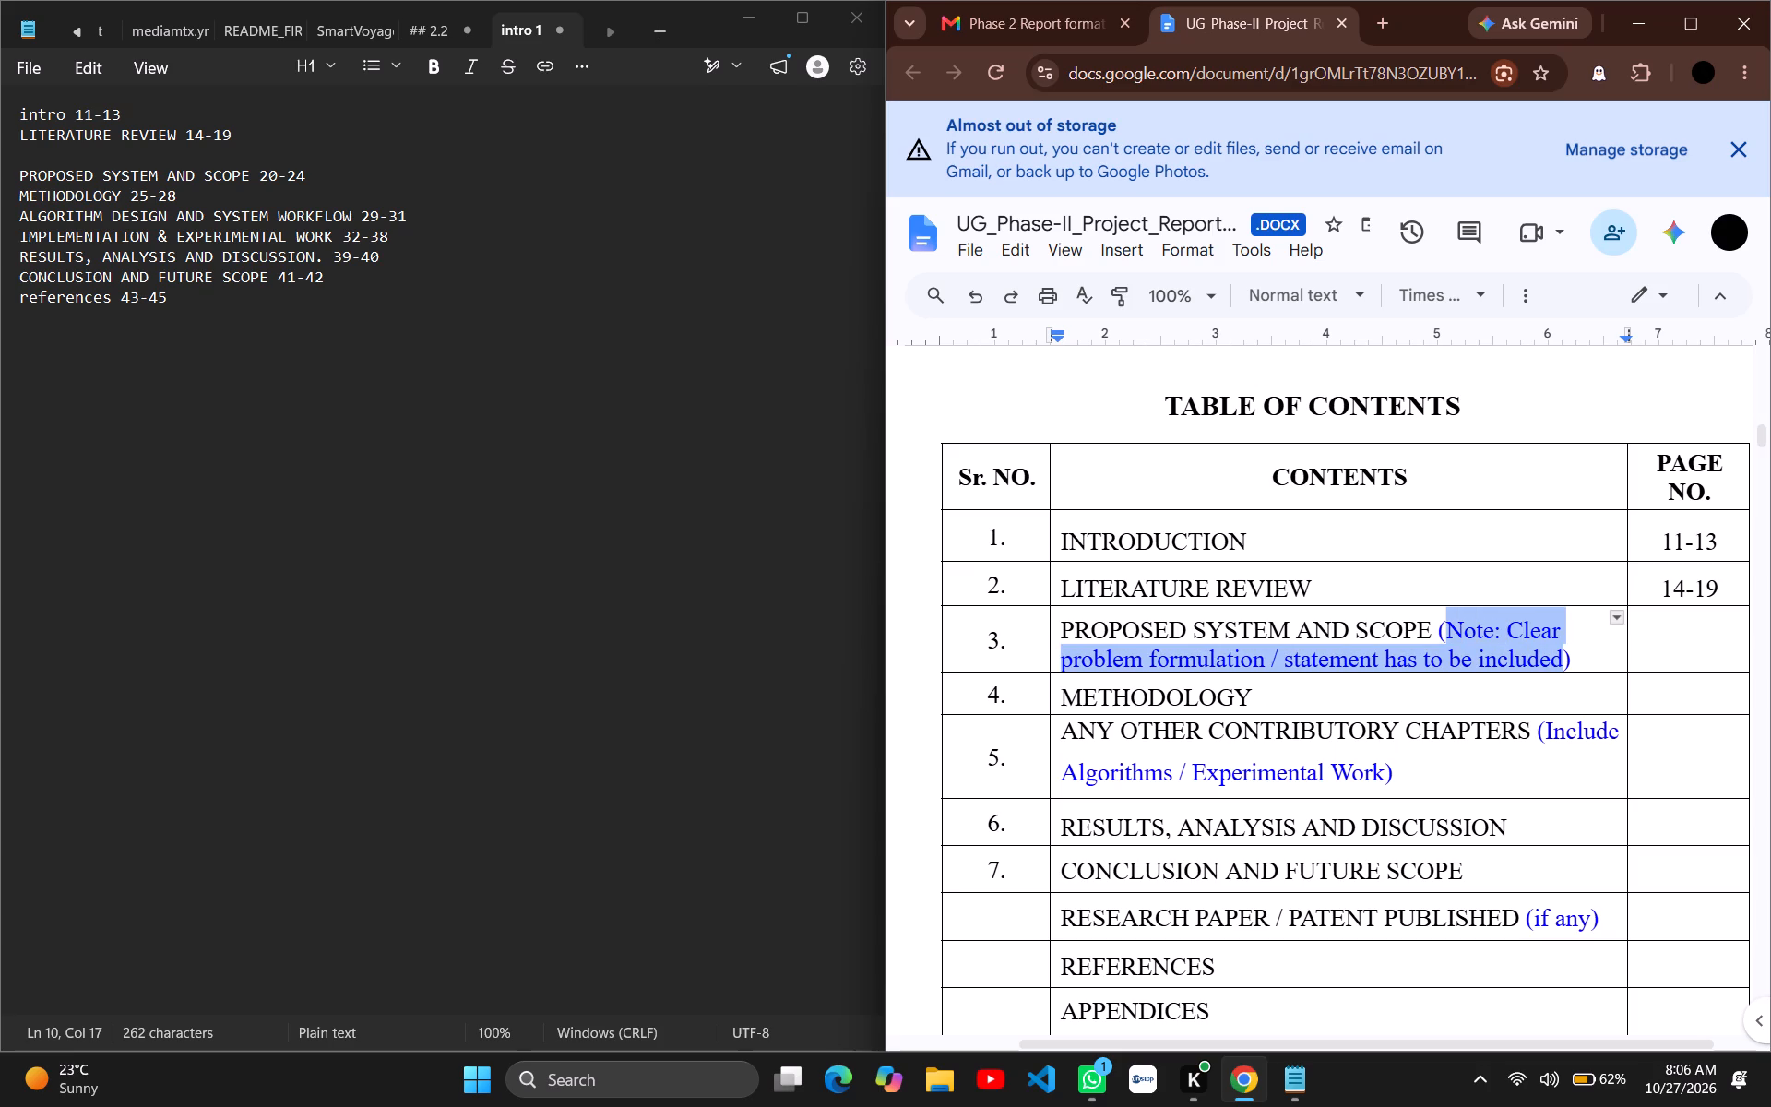
pyautogui.moveTo(1447, 641); pyautogui.dragTo(1440, 637)
pyautogui.press('BackSpace')
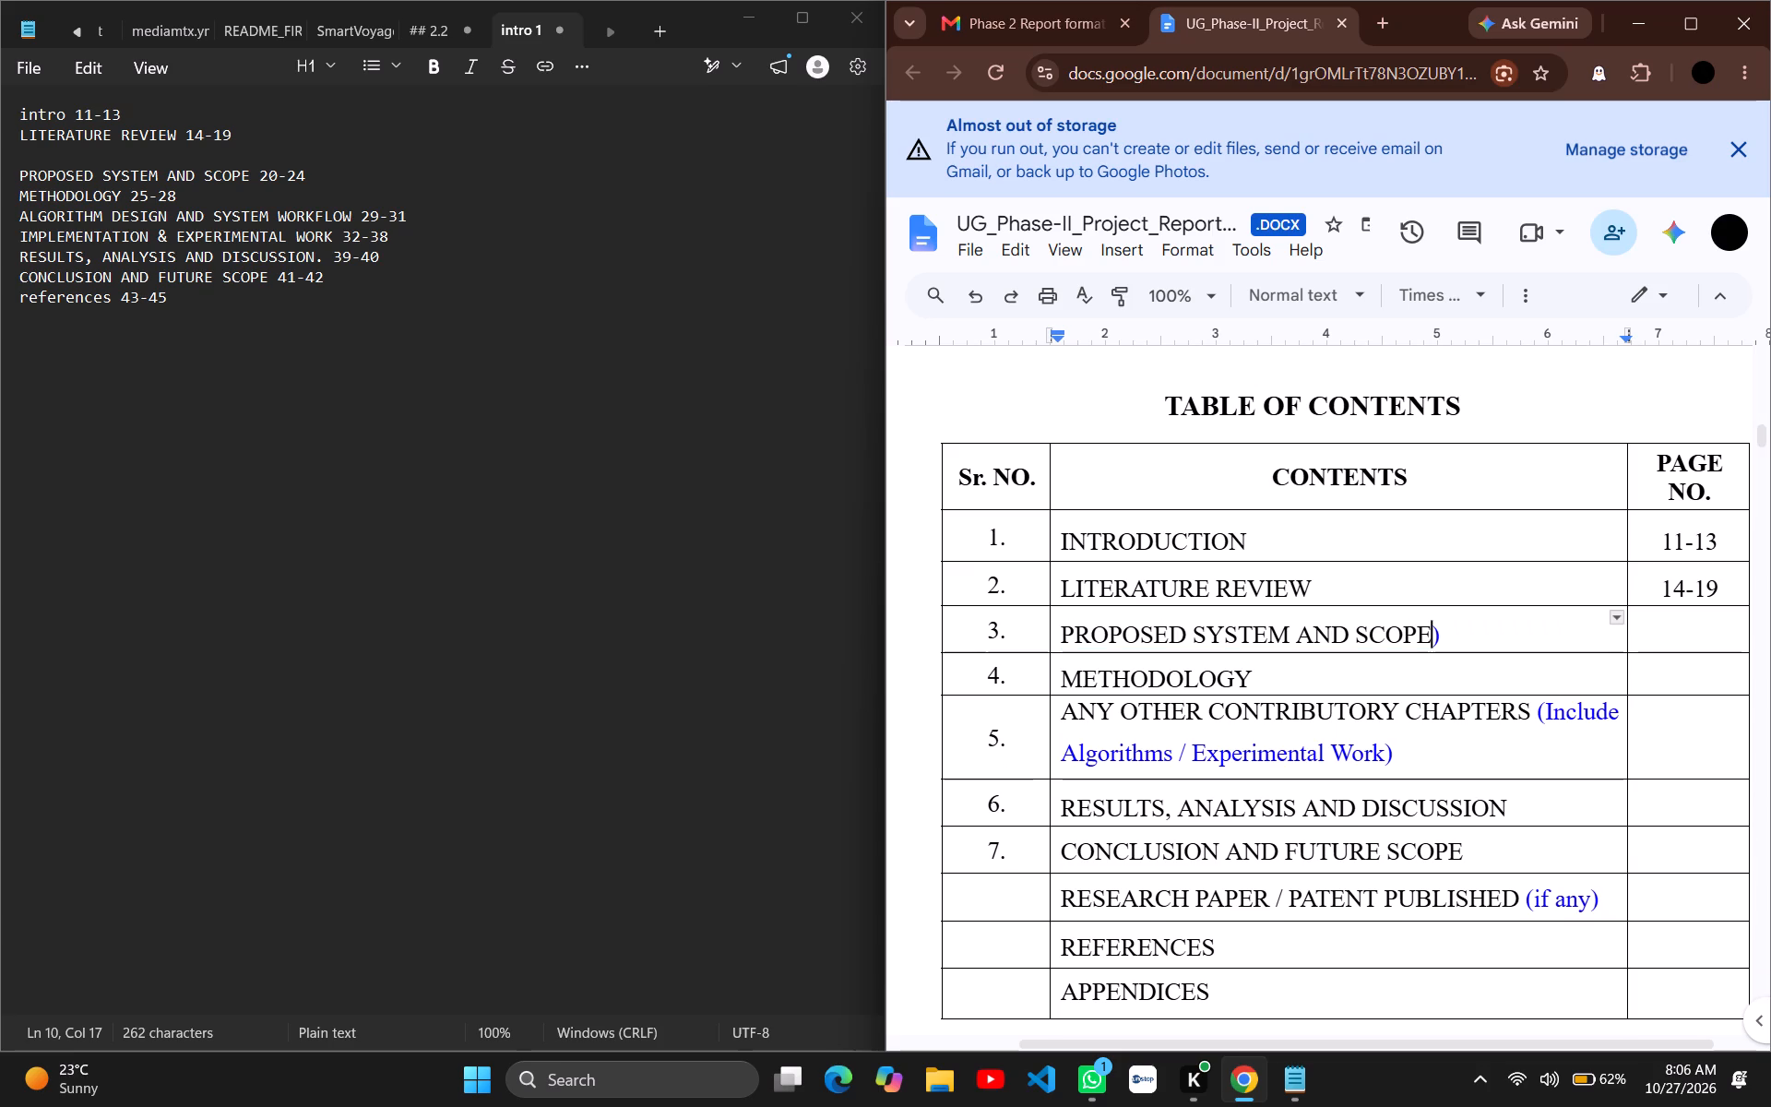
pyautogui.press('Right')
pyautogui.press('BackSpace')
# Fill in the Table of Contents page numbers: 20-24 for PROPOSED SYSTEM AND SCOPE and 25-28 for METHODOLOGY.
pyautogui.click(1663, 630)
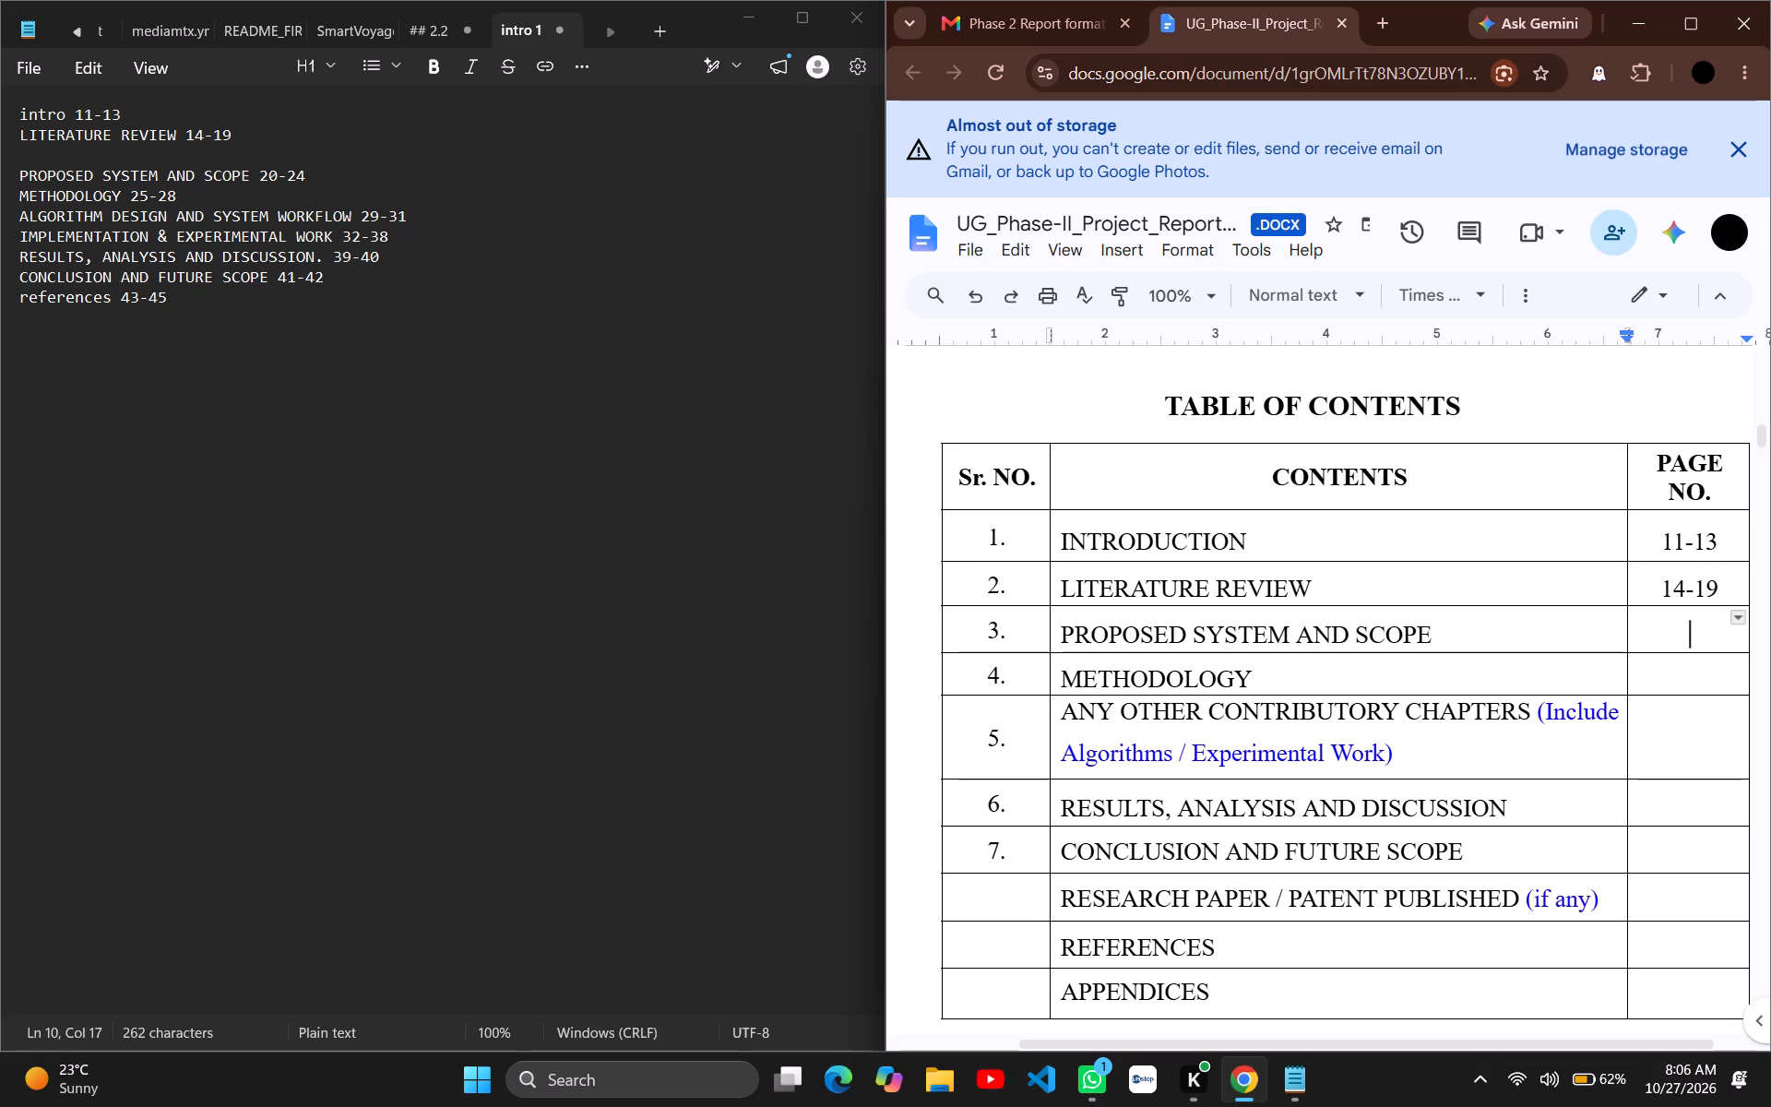
pyautogui.write('20-24')
pyautogui.click(1680, 676)
pyautogui.write('25-')
pyautogui.write('28')
# Replace the fifth entry's placeholder title with the line ALGORITHM DESIGN AND SYSTEM WORKFLOW 29-31, cut from the Notepad note.
pyautogui.moveTo(1397, 755); pyautogui.dragTo(1097, 729)
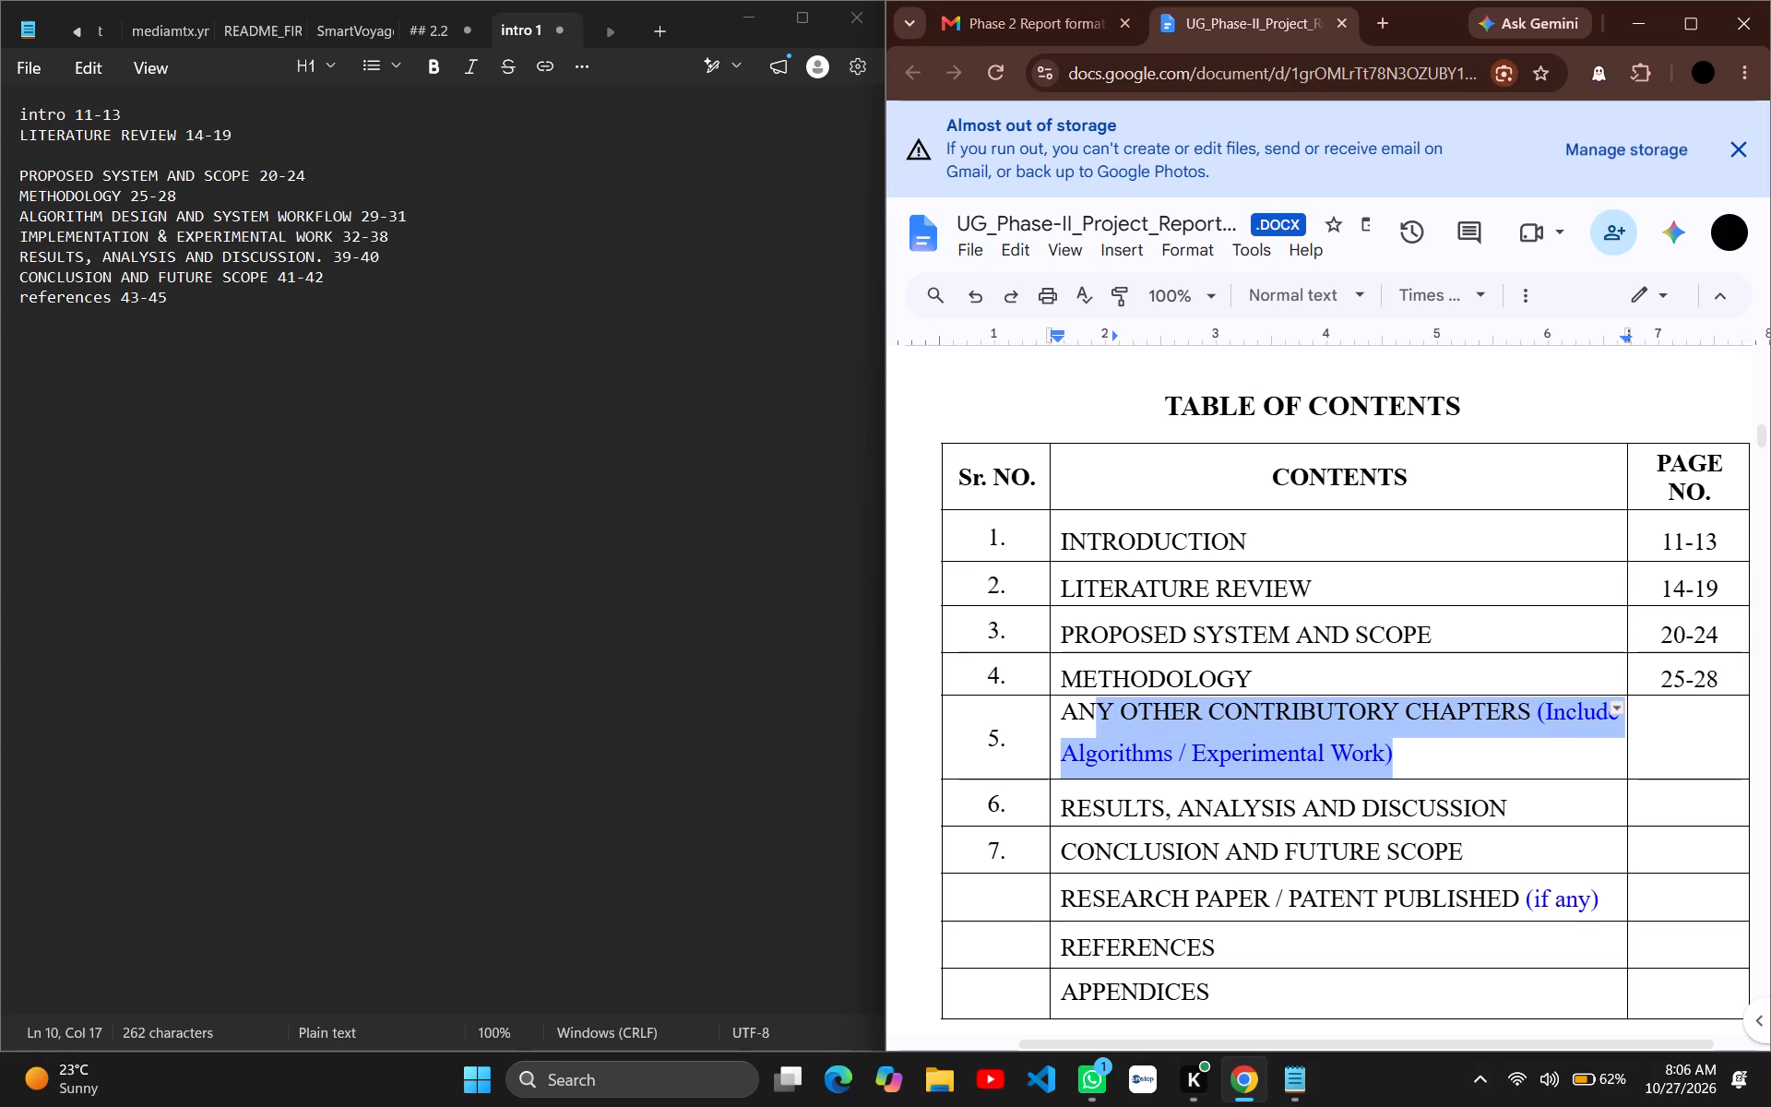
pyautogui.moveTo(1097, 729); pyautogui.dragTo(1062, 720)
pyautogui.press('BackSpace')
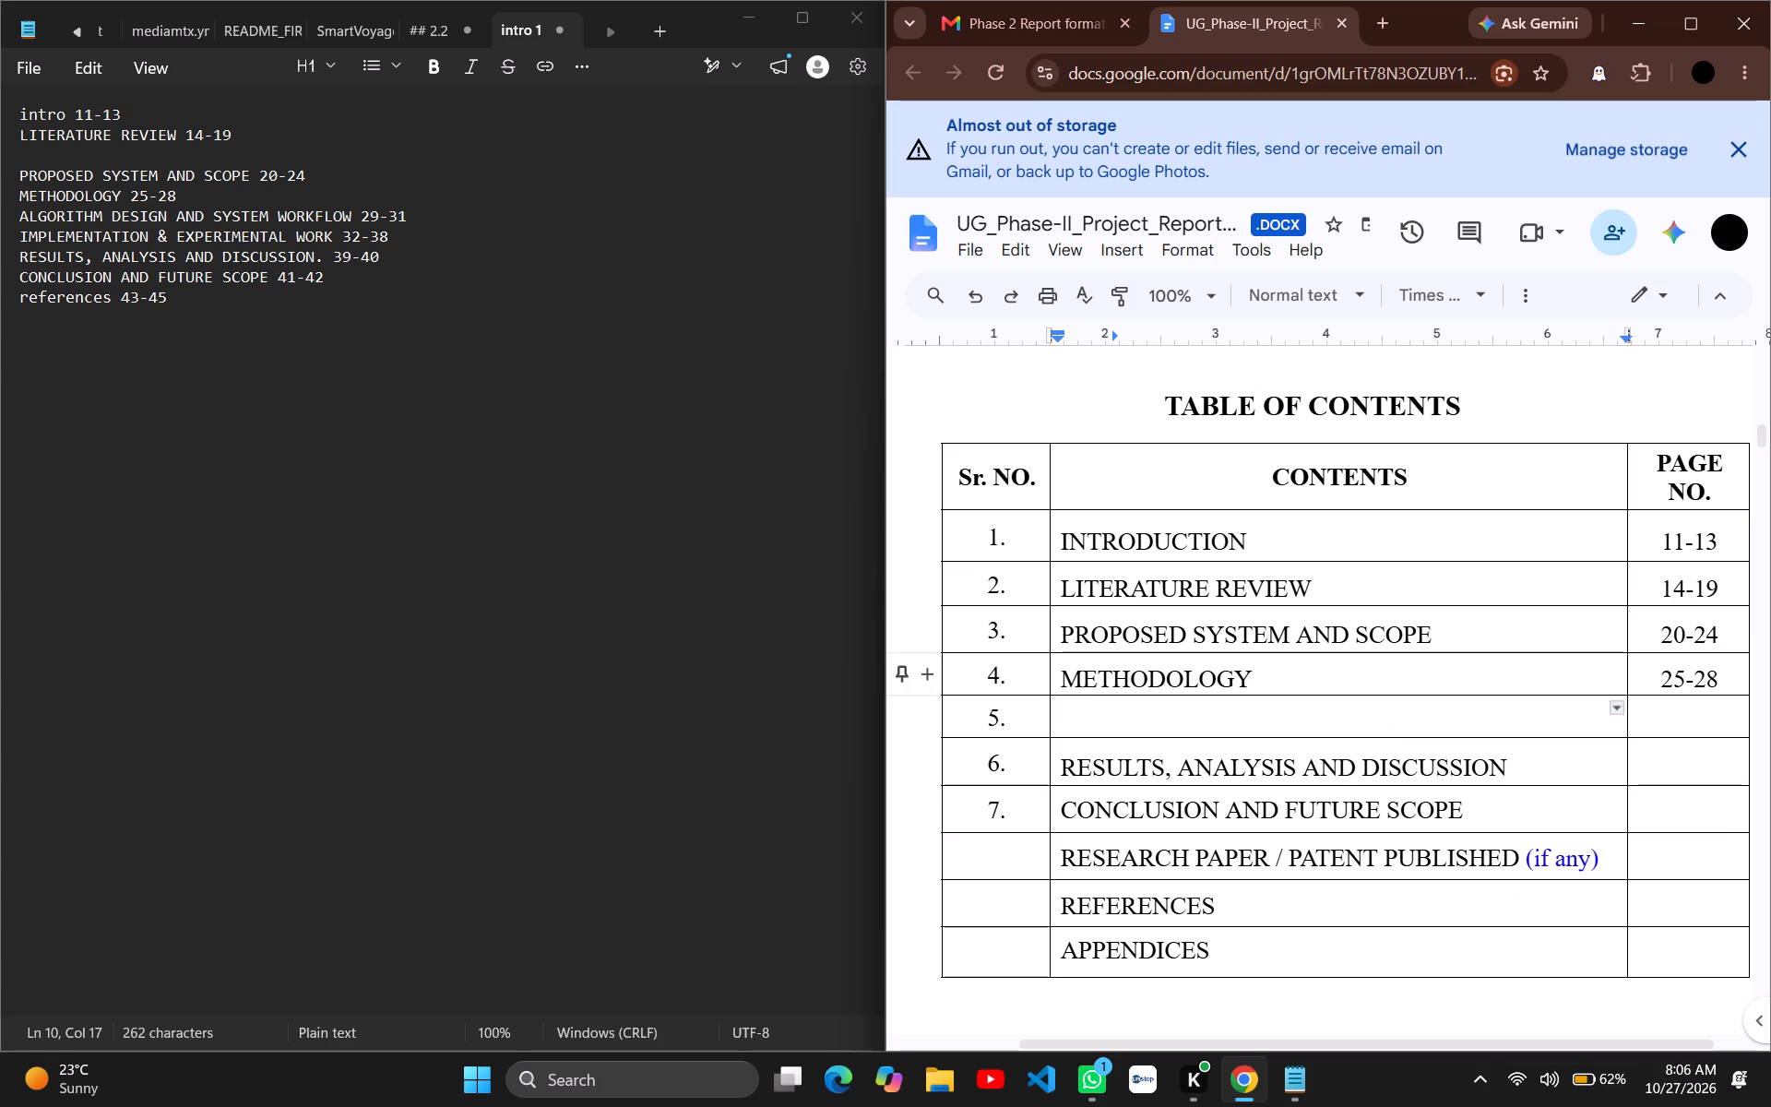
pyautogui.moveTo(410, 213); pyautogui.dragTo(39, 218)
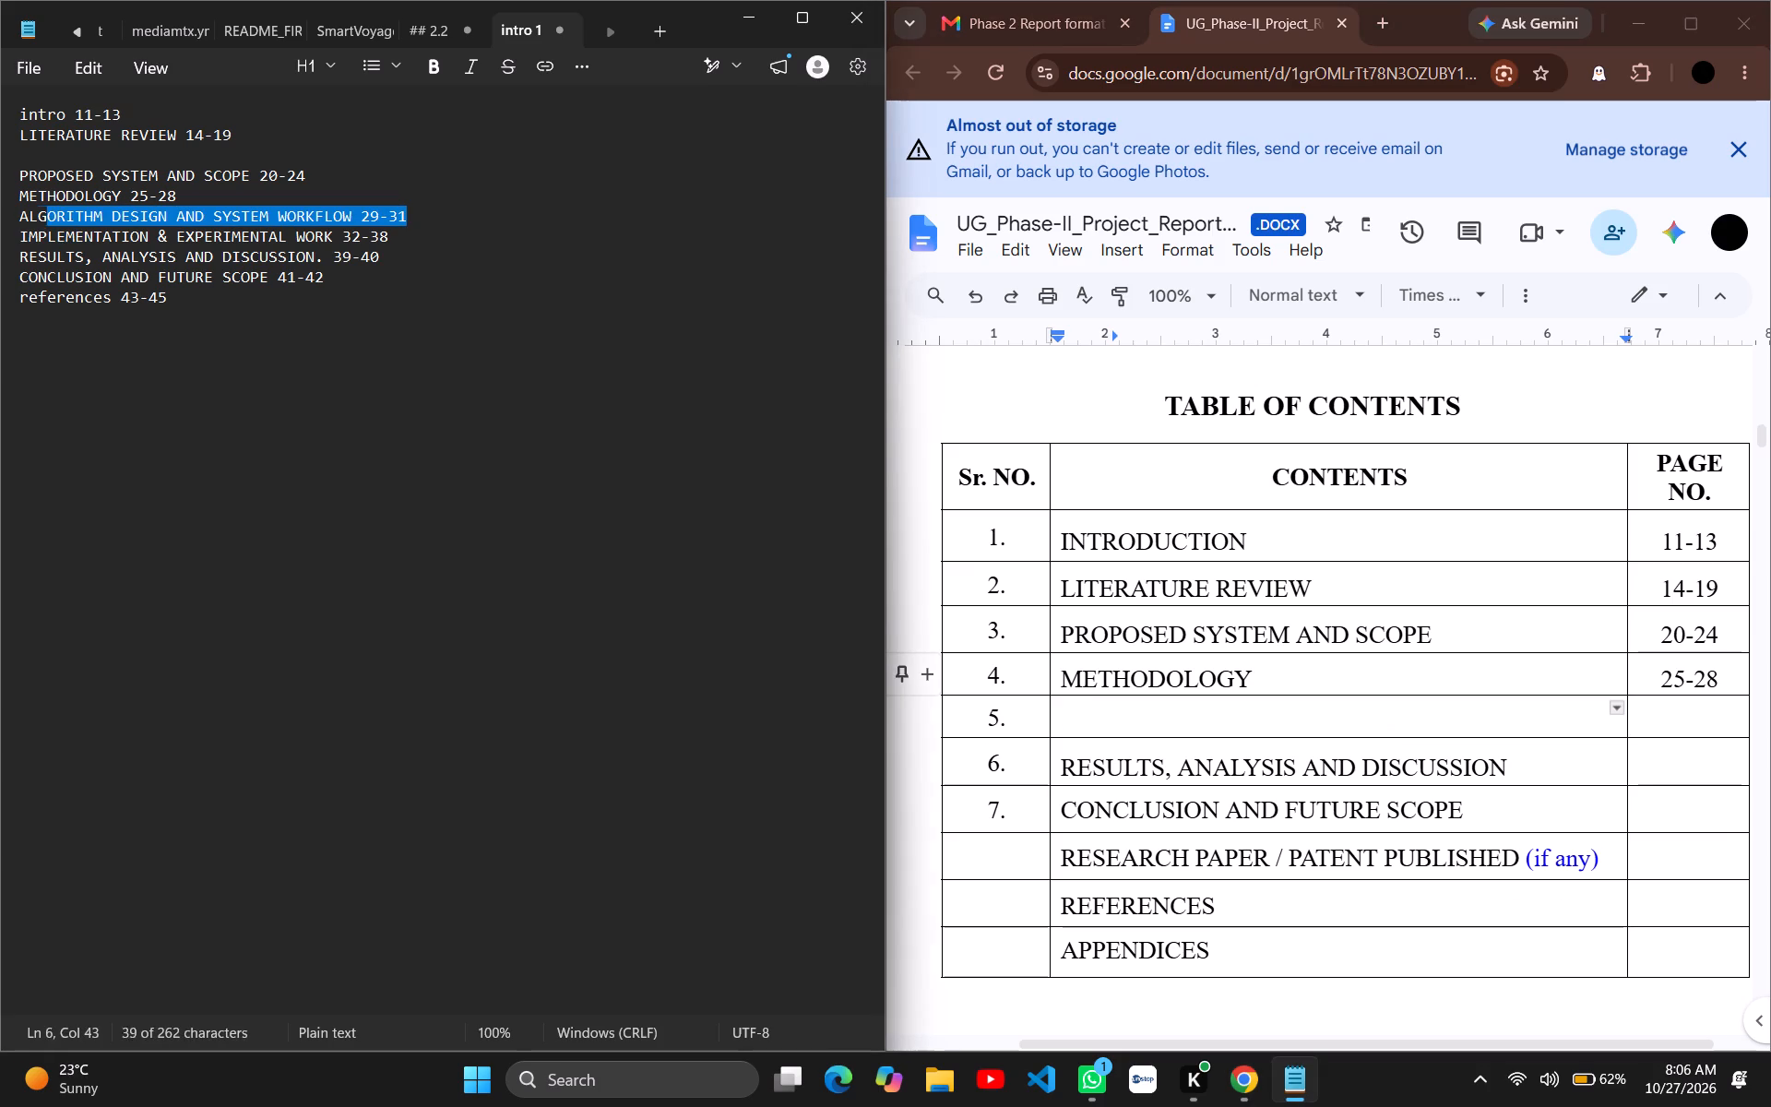
pyautogui.moveTo(39, 218); pyautogui.dragTo(16, 213)
pyautogui.hotkey('ctrl', 'x')
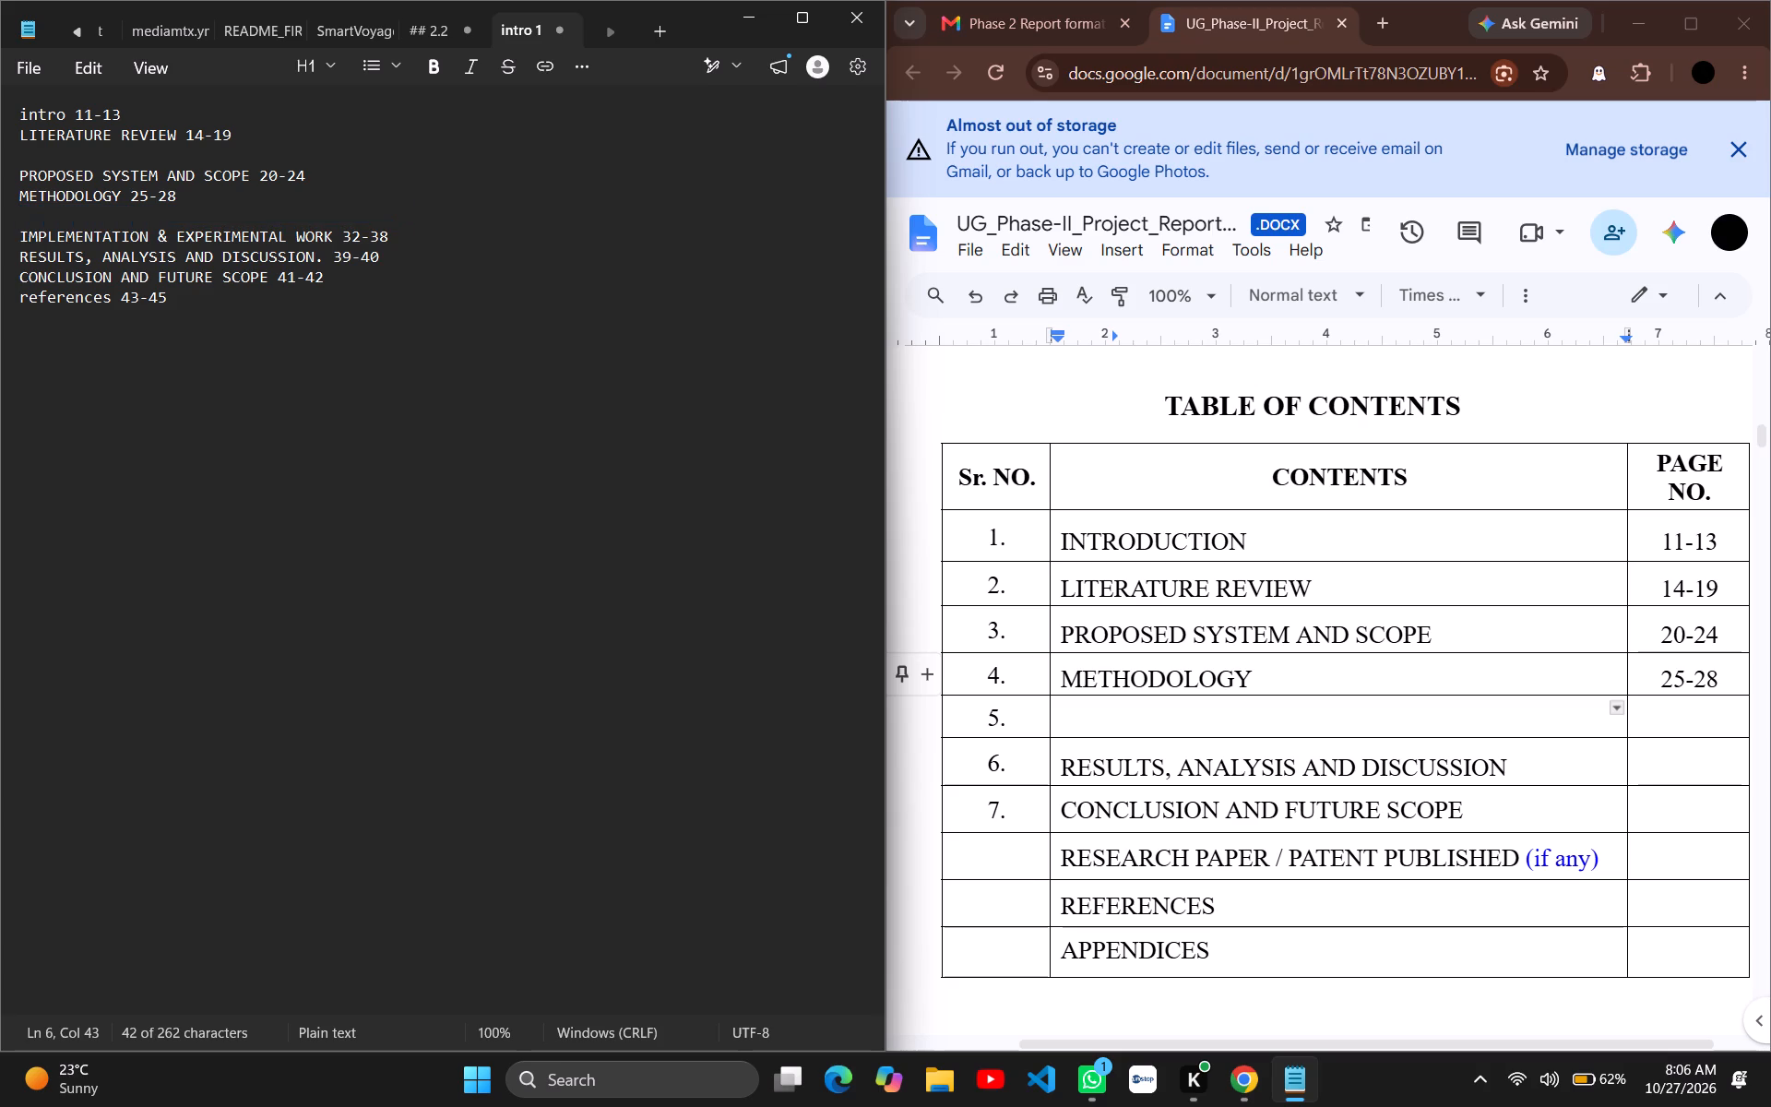
pyautogui.click(1146, 720)
pyautogui.hotkey('ctrl', 'v')
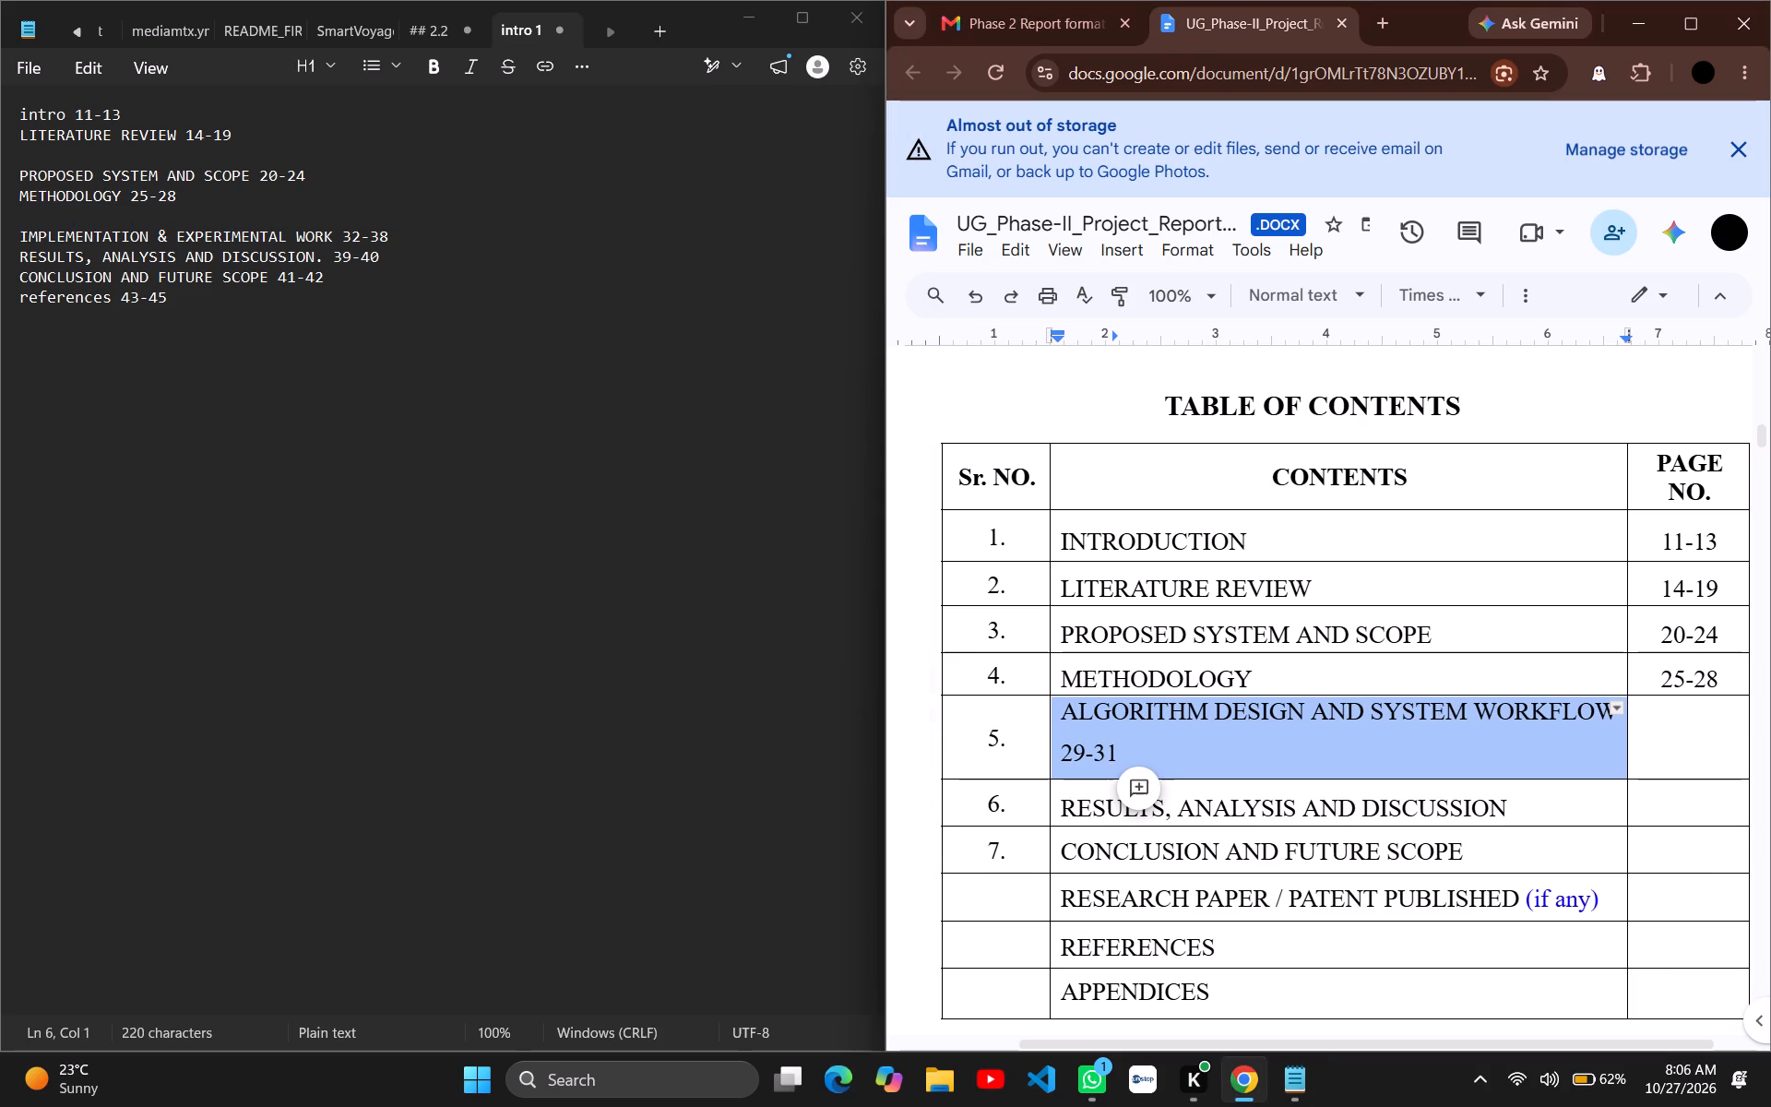
pyautogui.hotkey('ctrl', 'z')
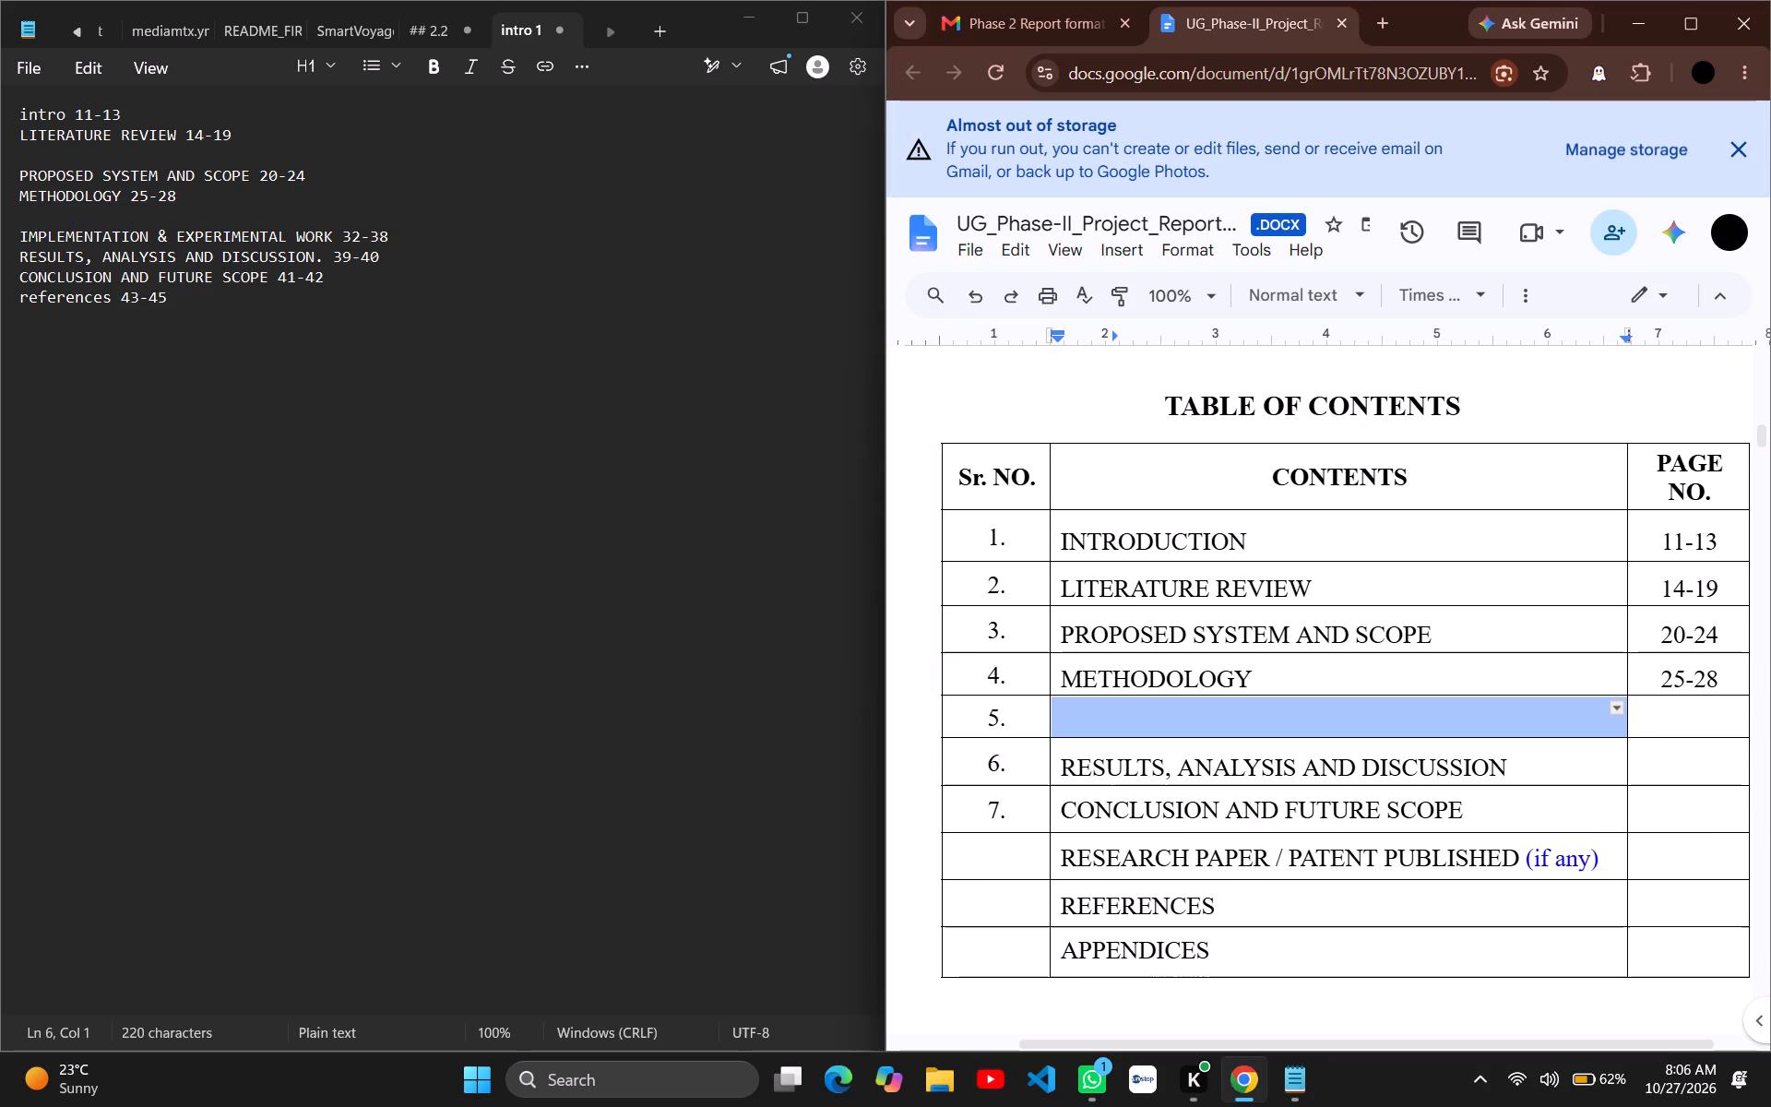
pyautogui.click(1129, 712)
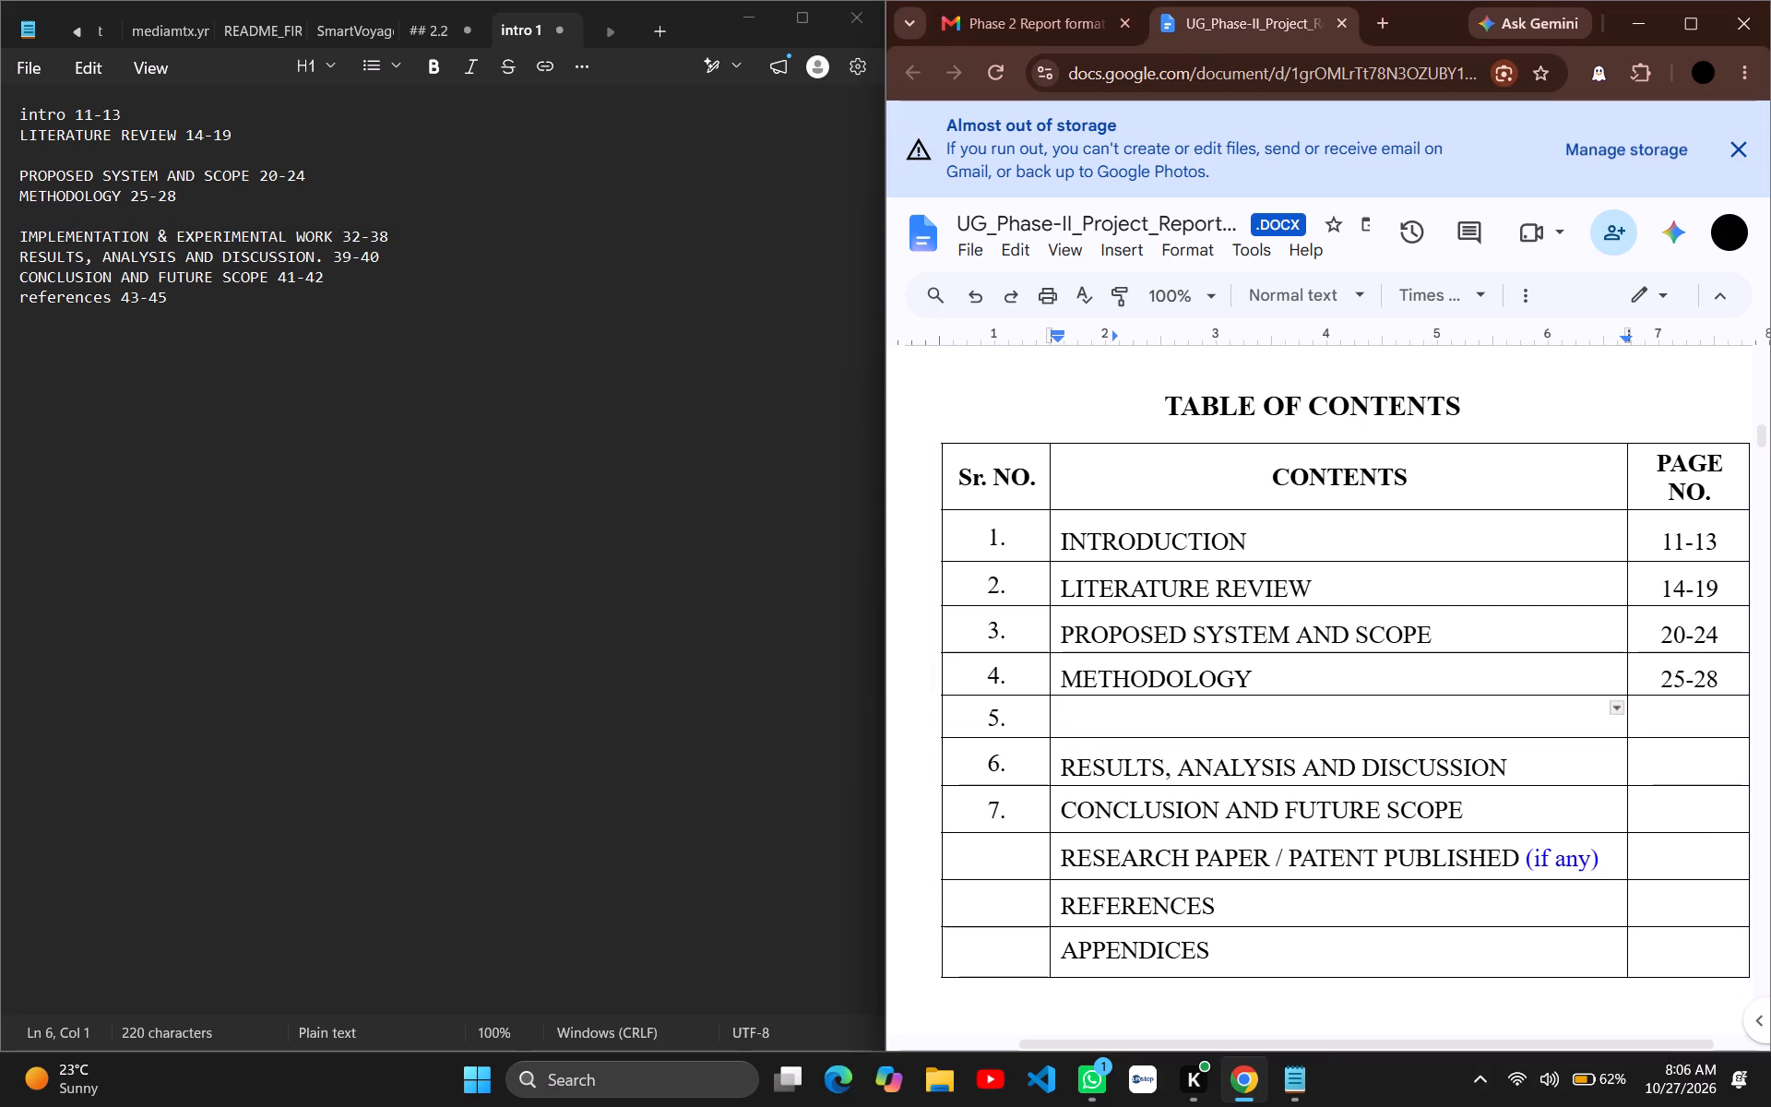
pyautogui.hotkey('ctrl', 'v')
pyautogui.hotkey('ctrl', 'c')
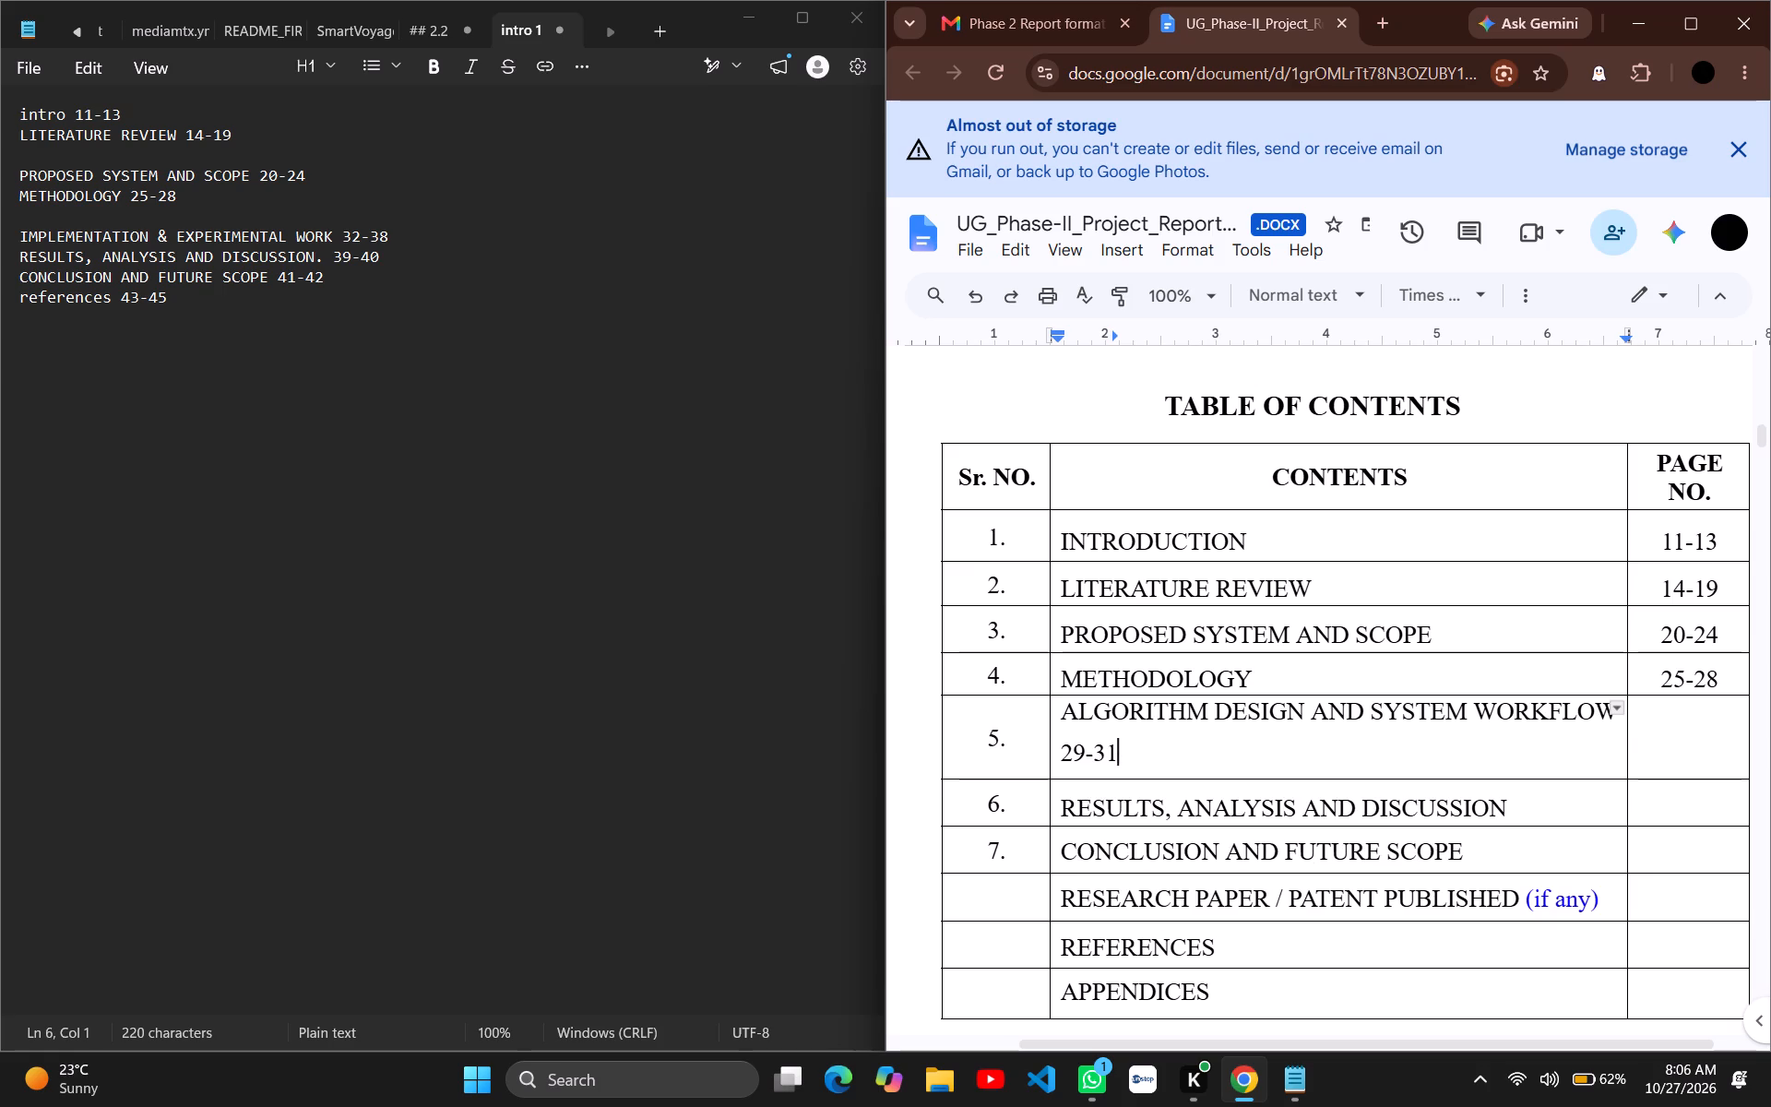
# Move 29-31 from the fifth entry's title into its page number cell and pad it with leading spaces to align with the ranges above.
pyautogui.click(1262, 708)
pyautogui.moveTo(1113, 753); pyautogui.dragTo(1063, 753)
pyautogui.hotkey('ctrl', 'x')
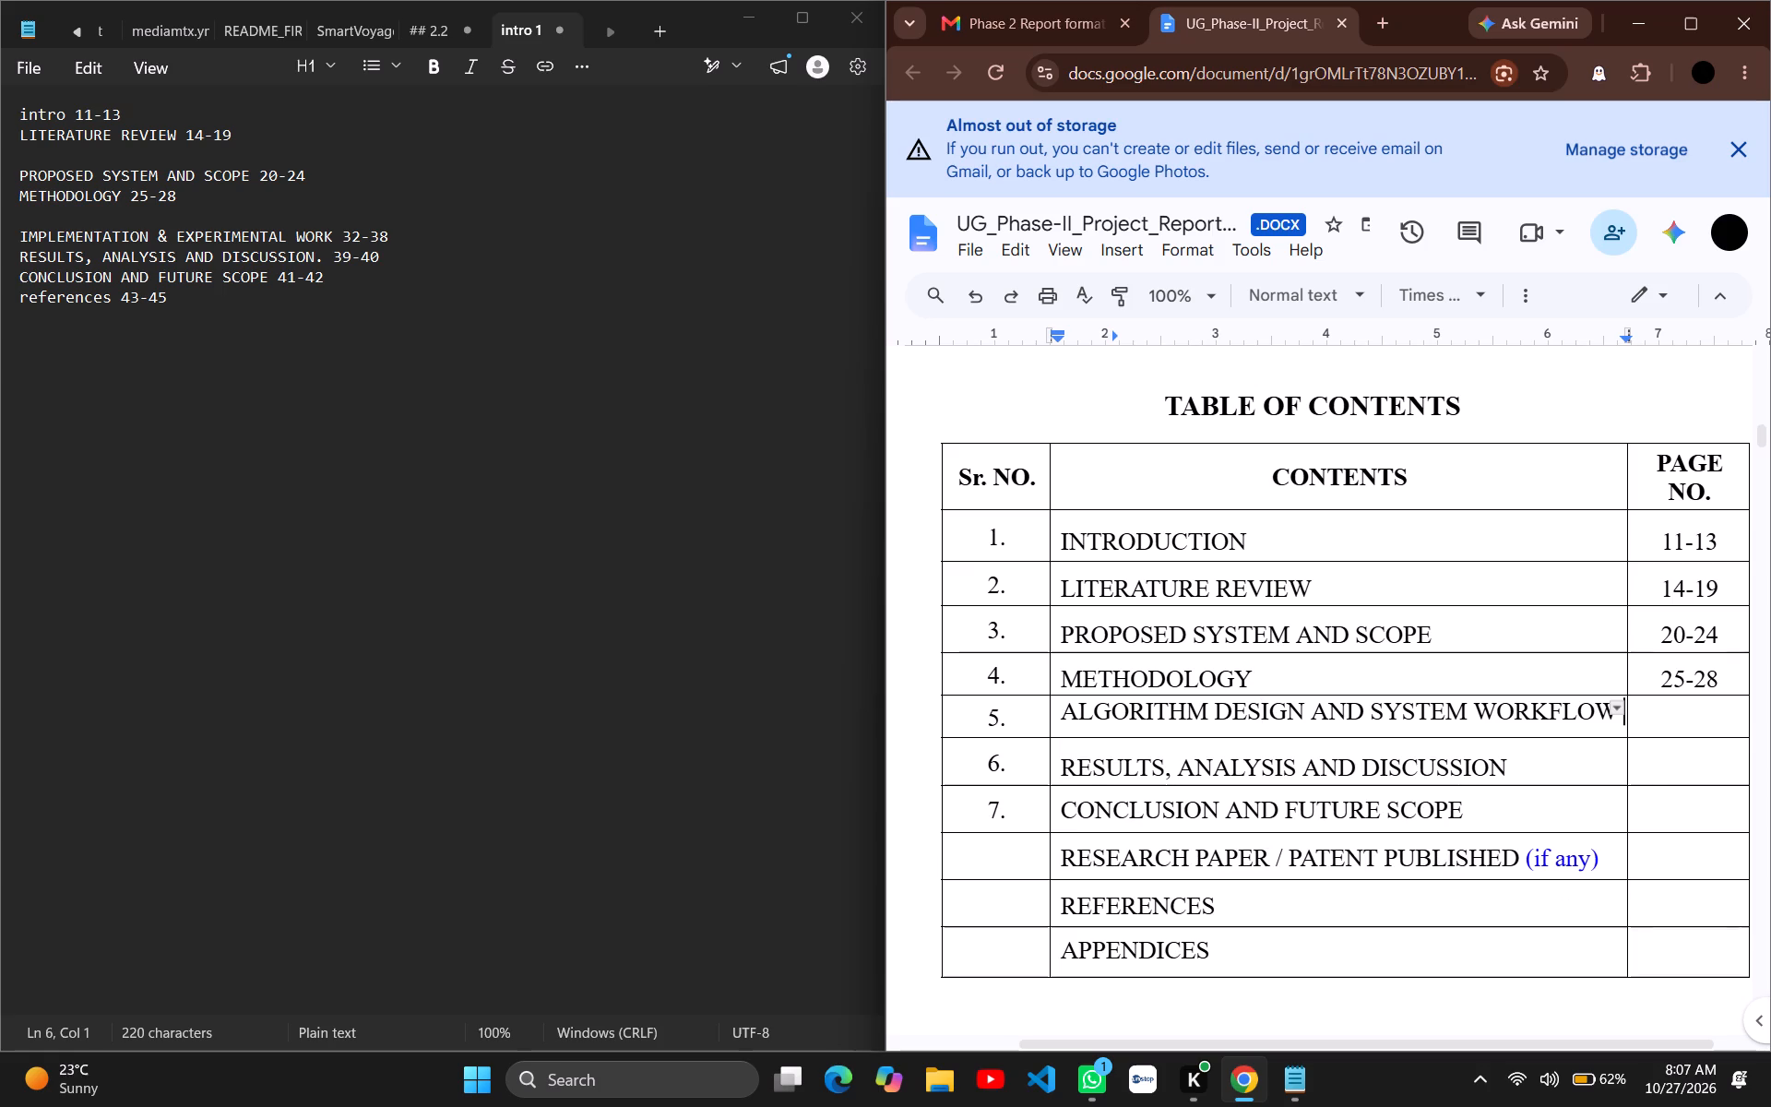
pyautogui.click(1697, 715)
pyautogui.hotkey('ctrl', 'v')
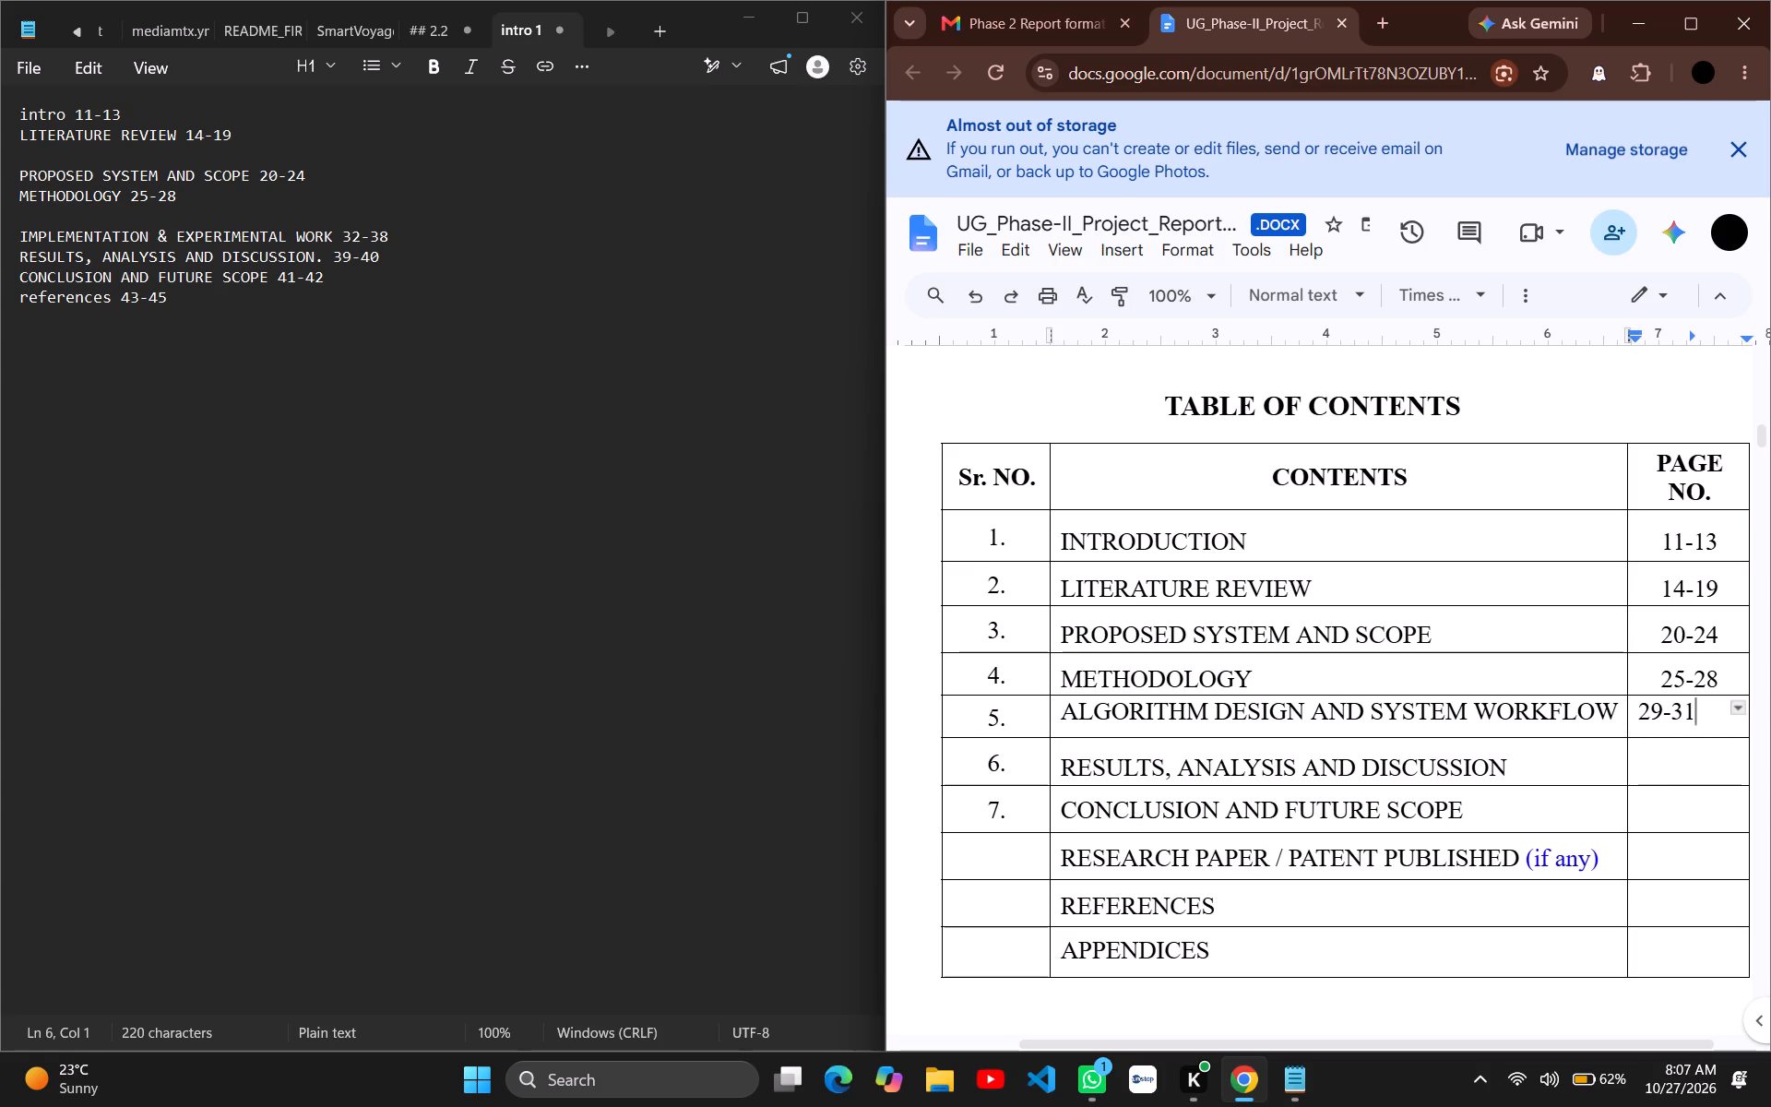
pyautogui.press('Left')
pyautogui.press('Left')
pyautogui.press('Left')
pyautogui.press('Left')
pyautogui.press('Left')
pyautogui.press('space')
pyautogui.press('space')
pyautogui.press('space')
pyautogui.press('space')
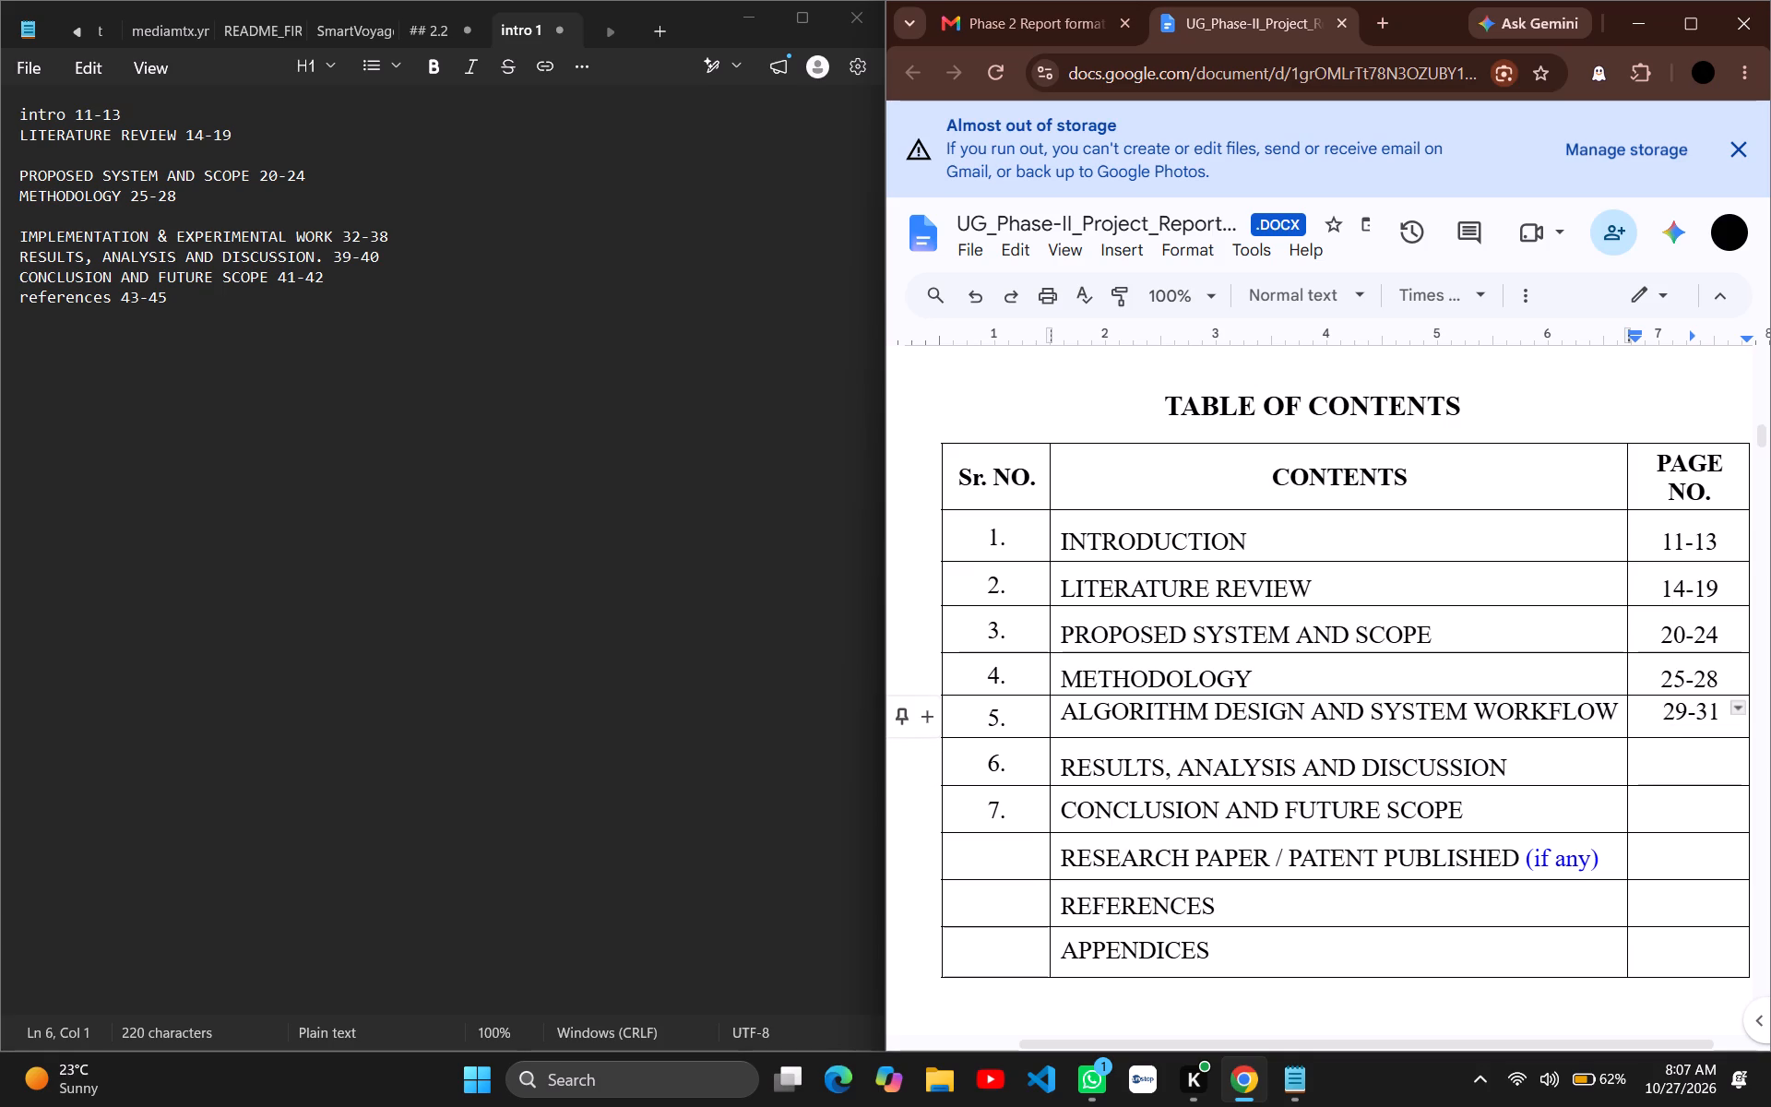
# Insert a new table row below the fifth entry and number it 6.
pyautogui.click(932, 723)
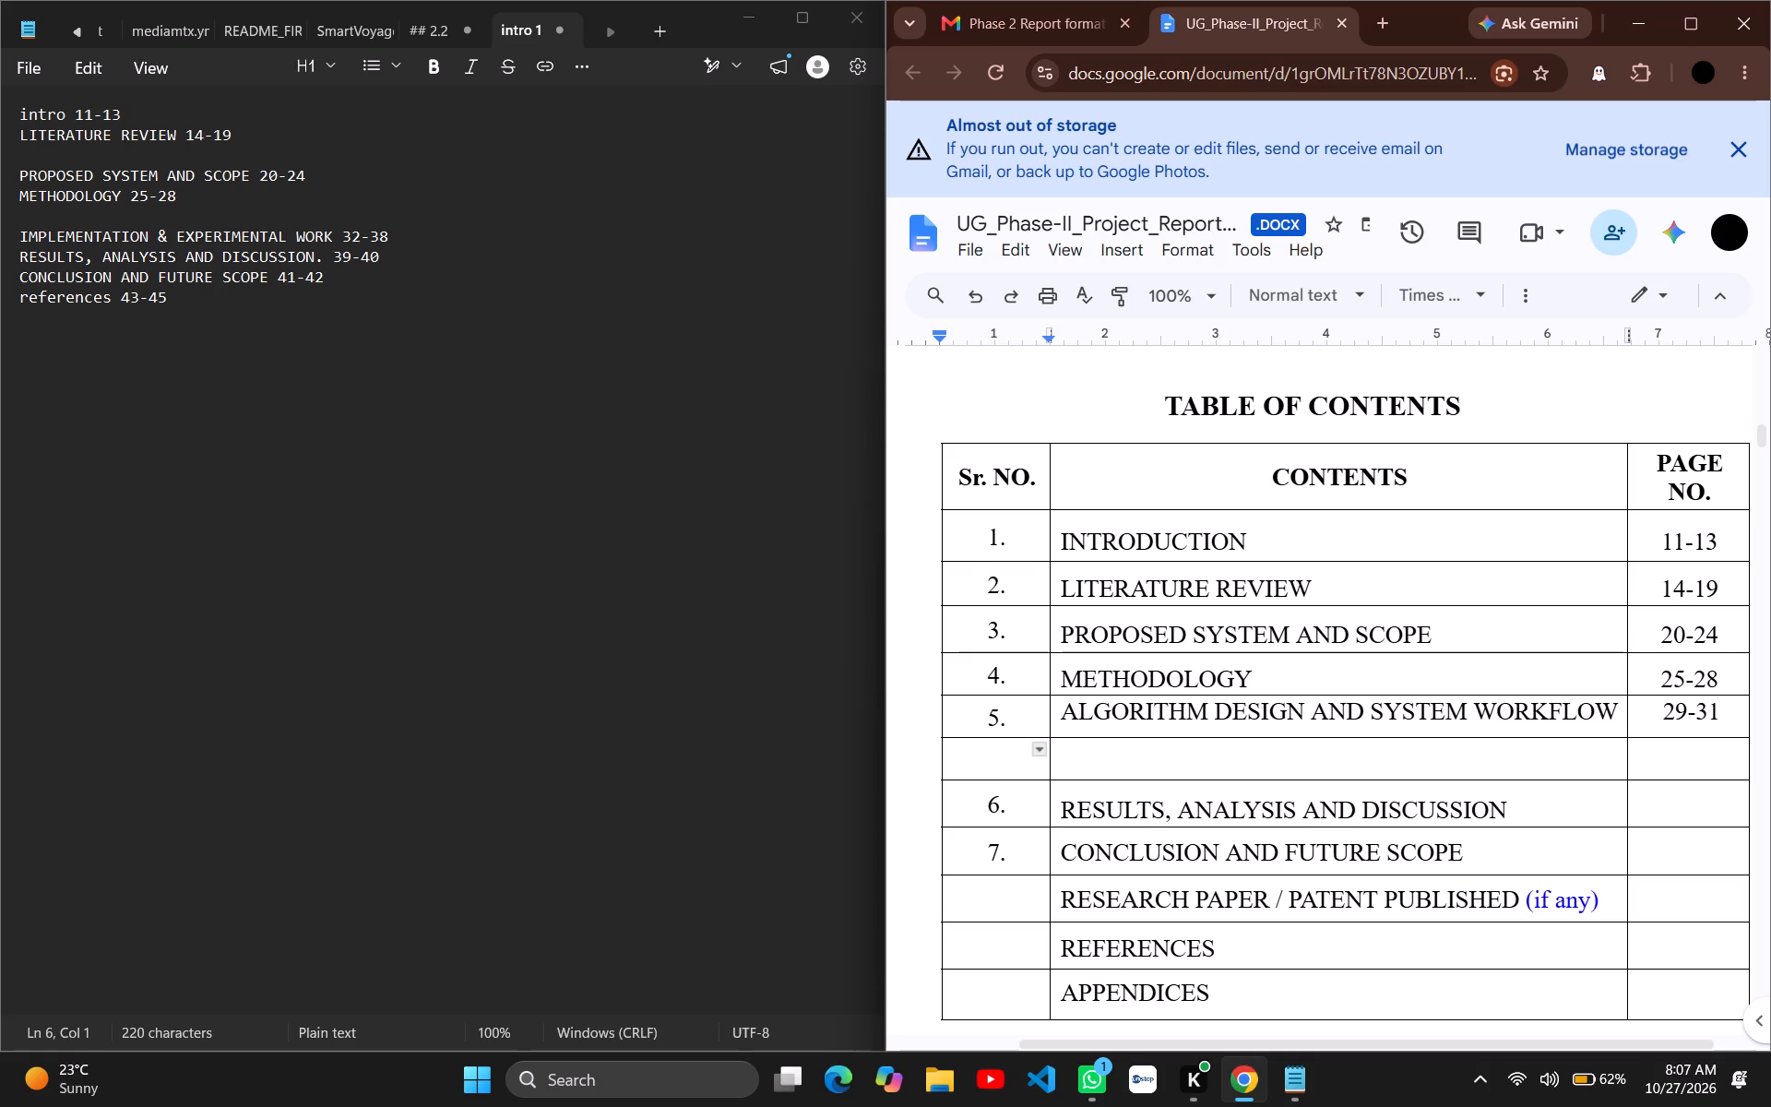
pyautogui.press('6')
pyautogui.press('.')
# Copy the line IMPLEMENTATION & EXPERIMENTAL WORK 32-38 from the note into the new row's contents cell.
pyautogui.click(1103, 750)
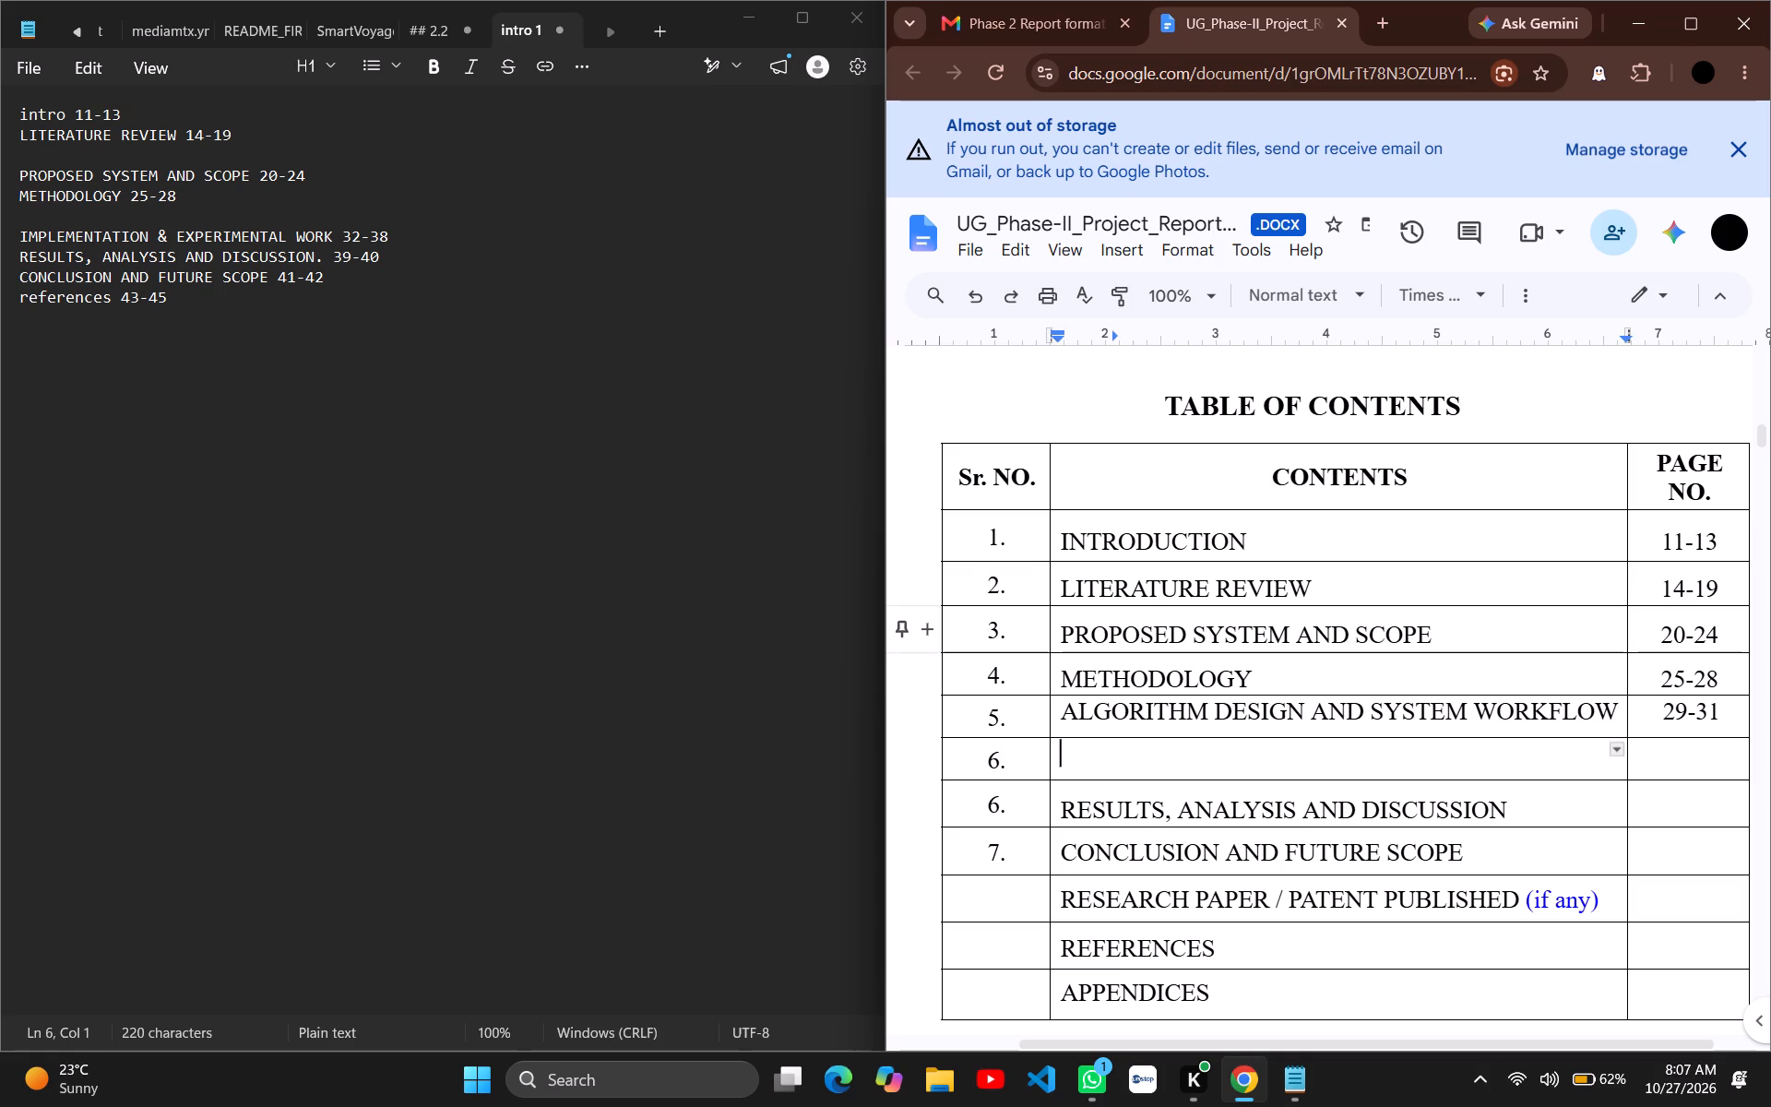
pyautogui.moveTo(20, 232); pyautogui.dragTo(345, 235)
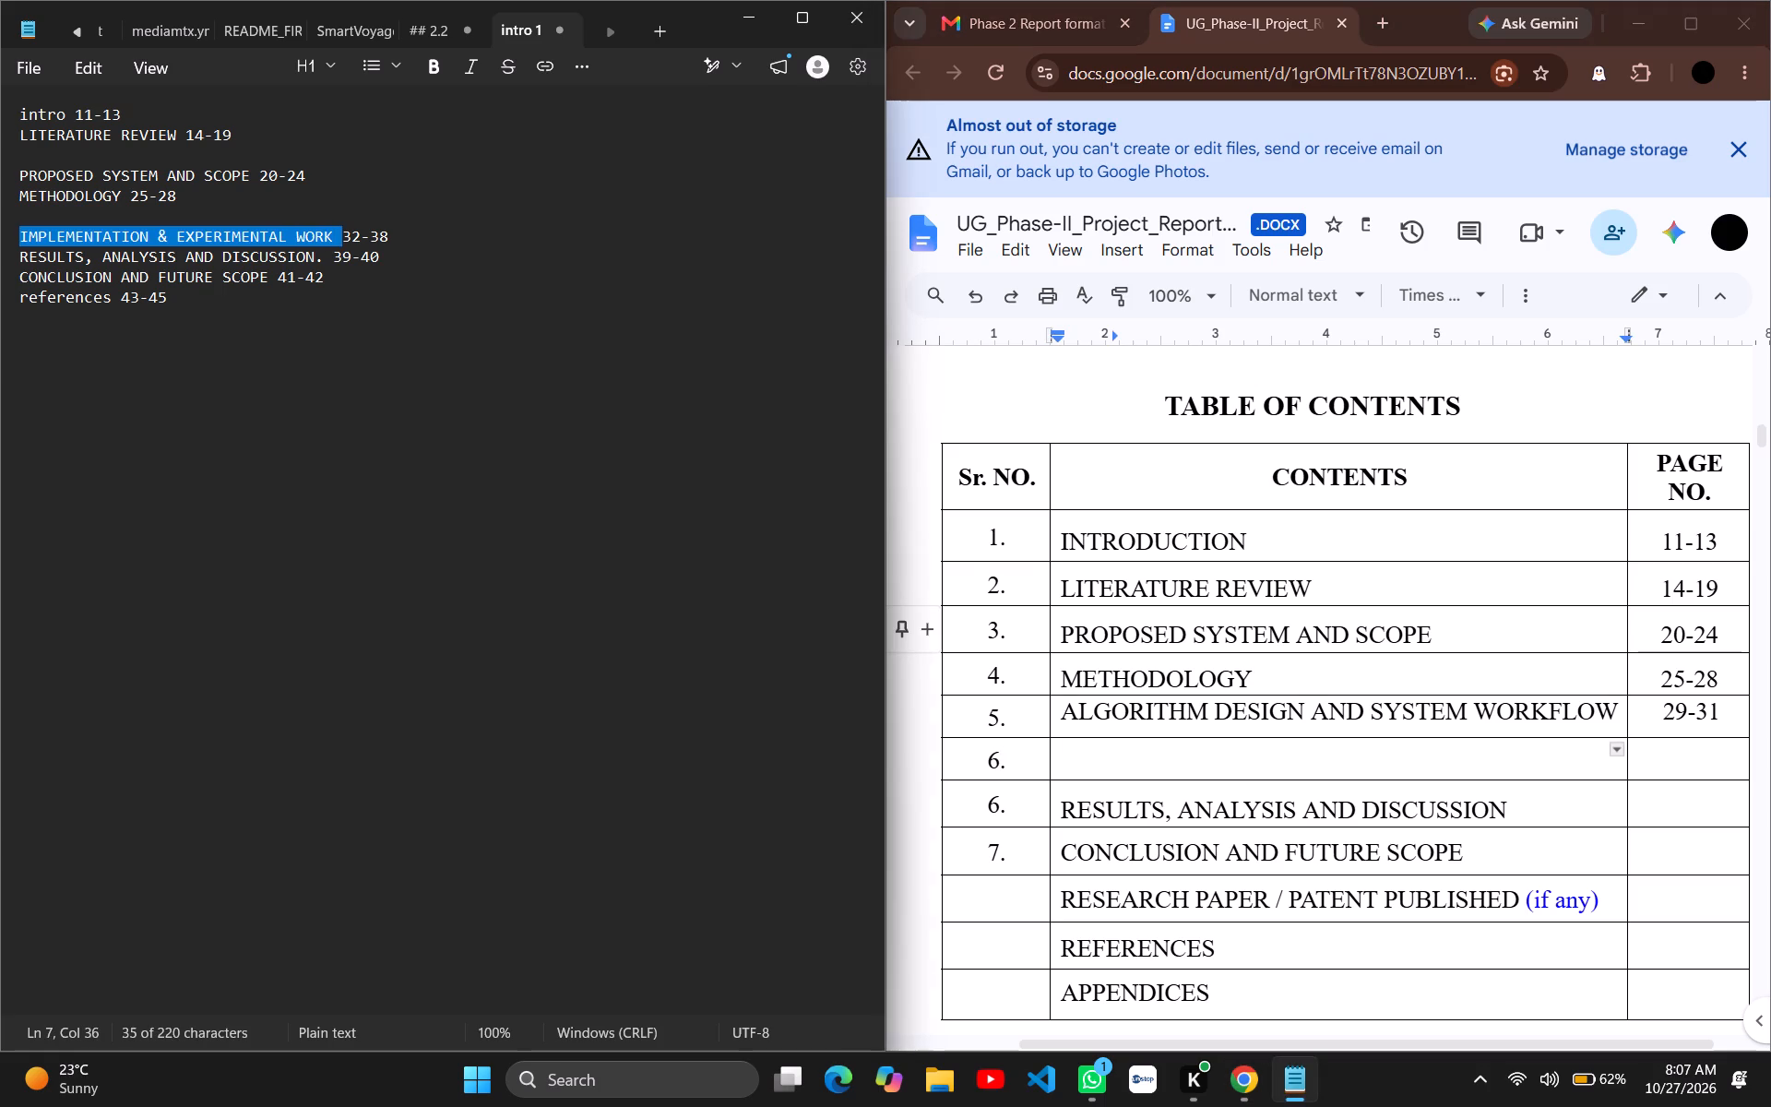
pyautogui.moveTo(345, 235); pyautogui.dragTo(386, 236)
pyautogui.hotkey('ctrl', 'c')
pyautogui.click(1076, 756)
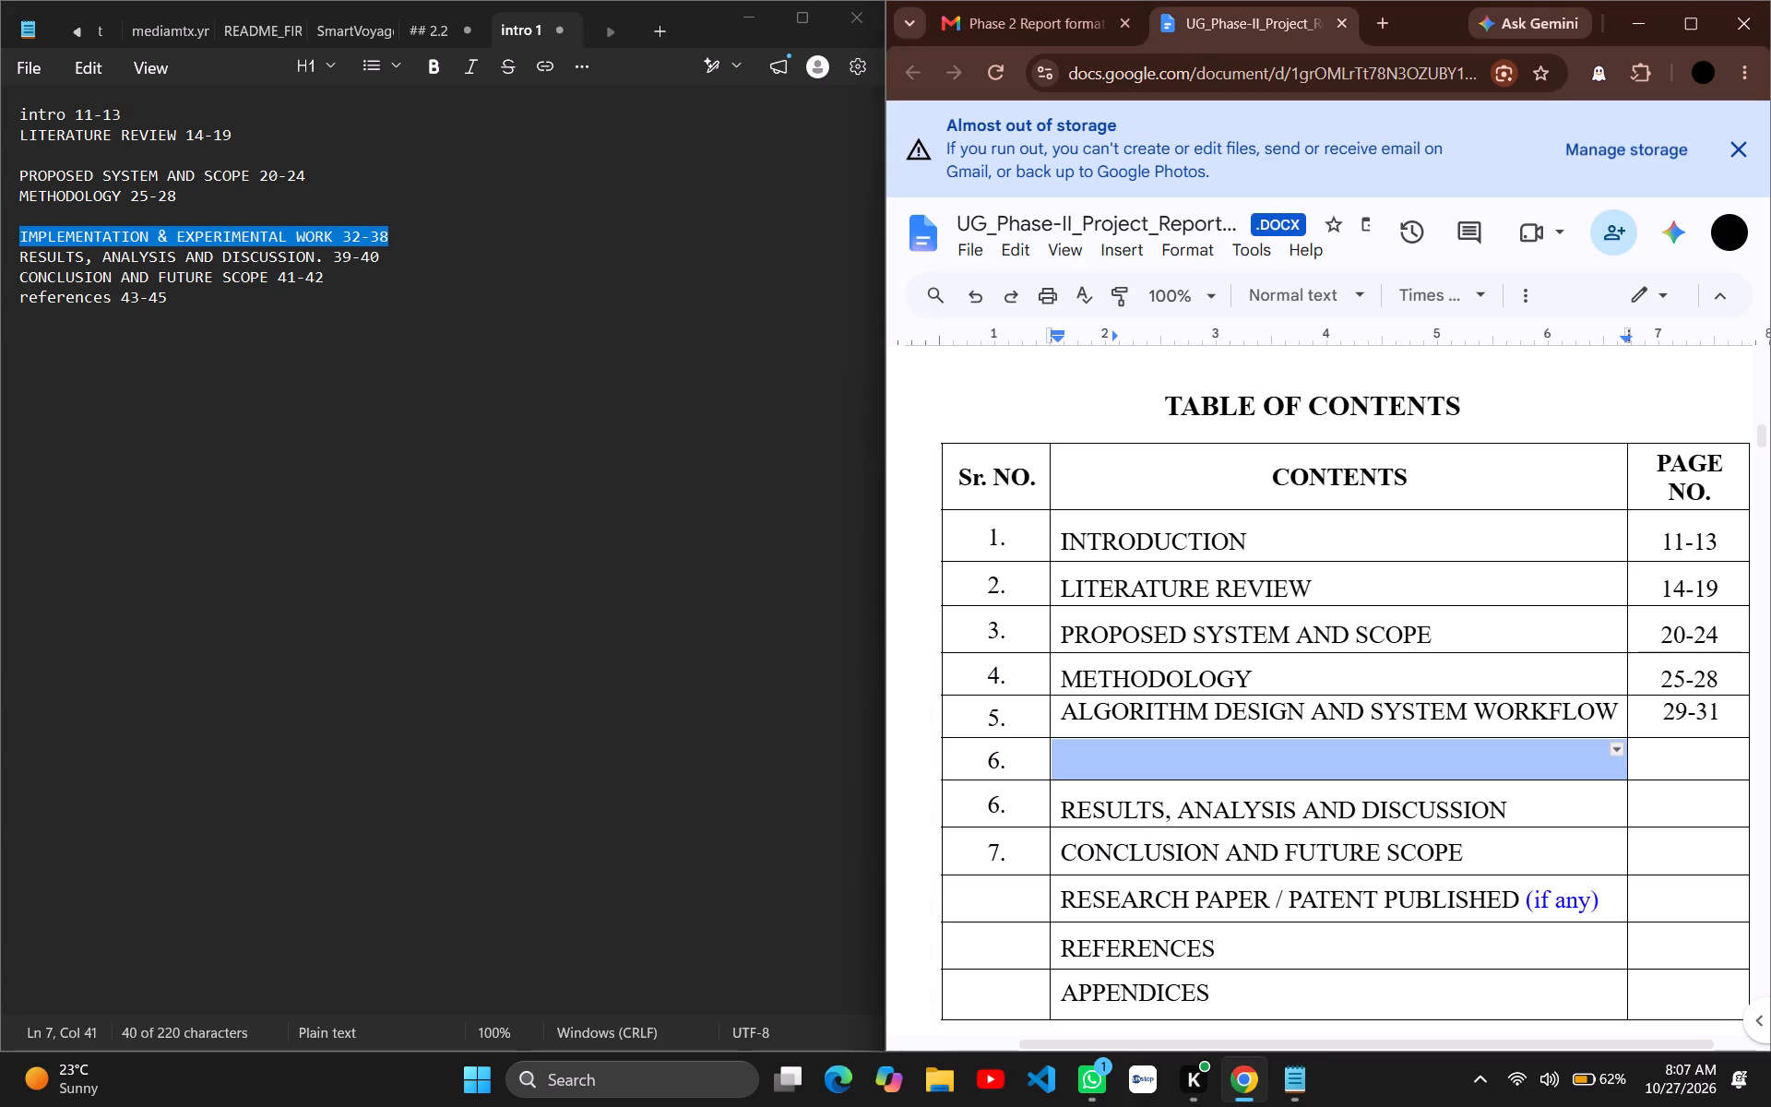
pyautogui.click(1076, 756)
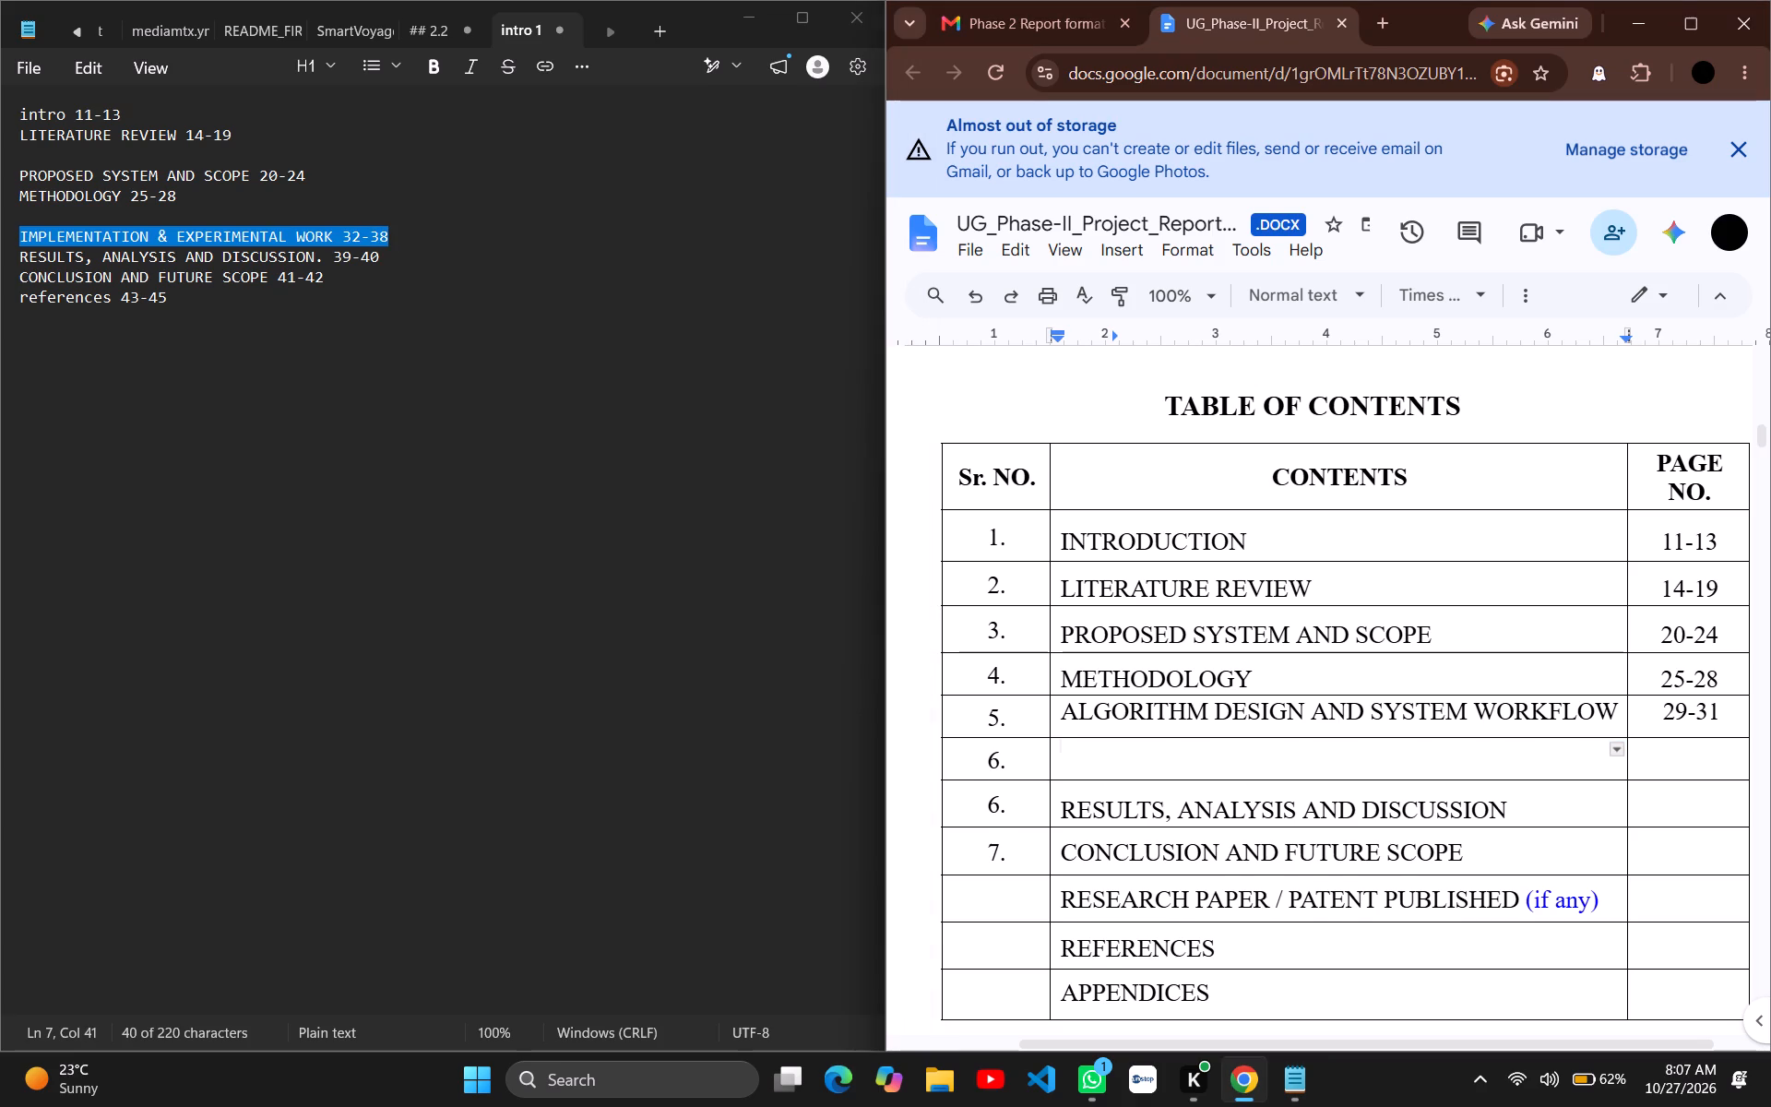
pyautogui.hotkey('ctrl', 'v')
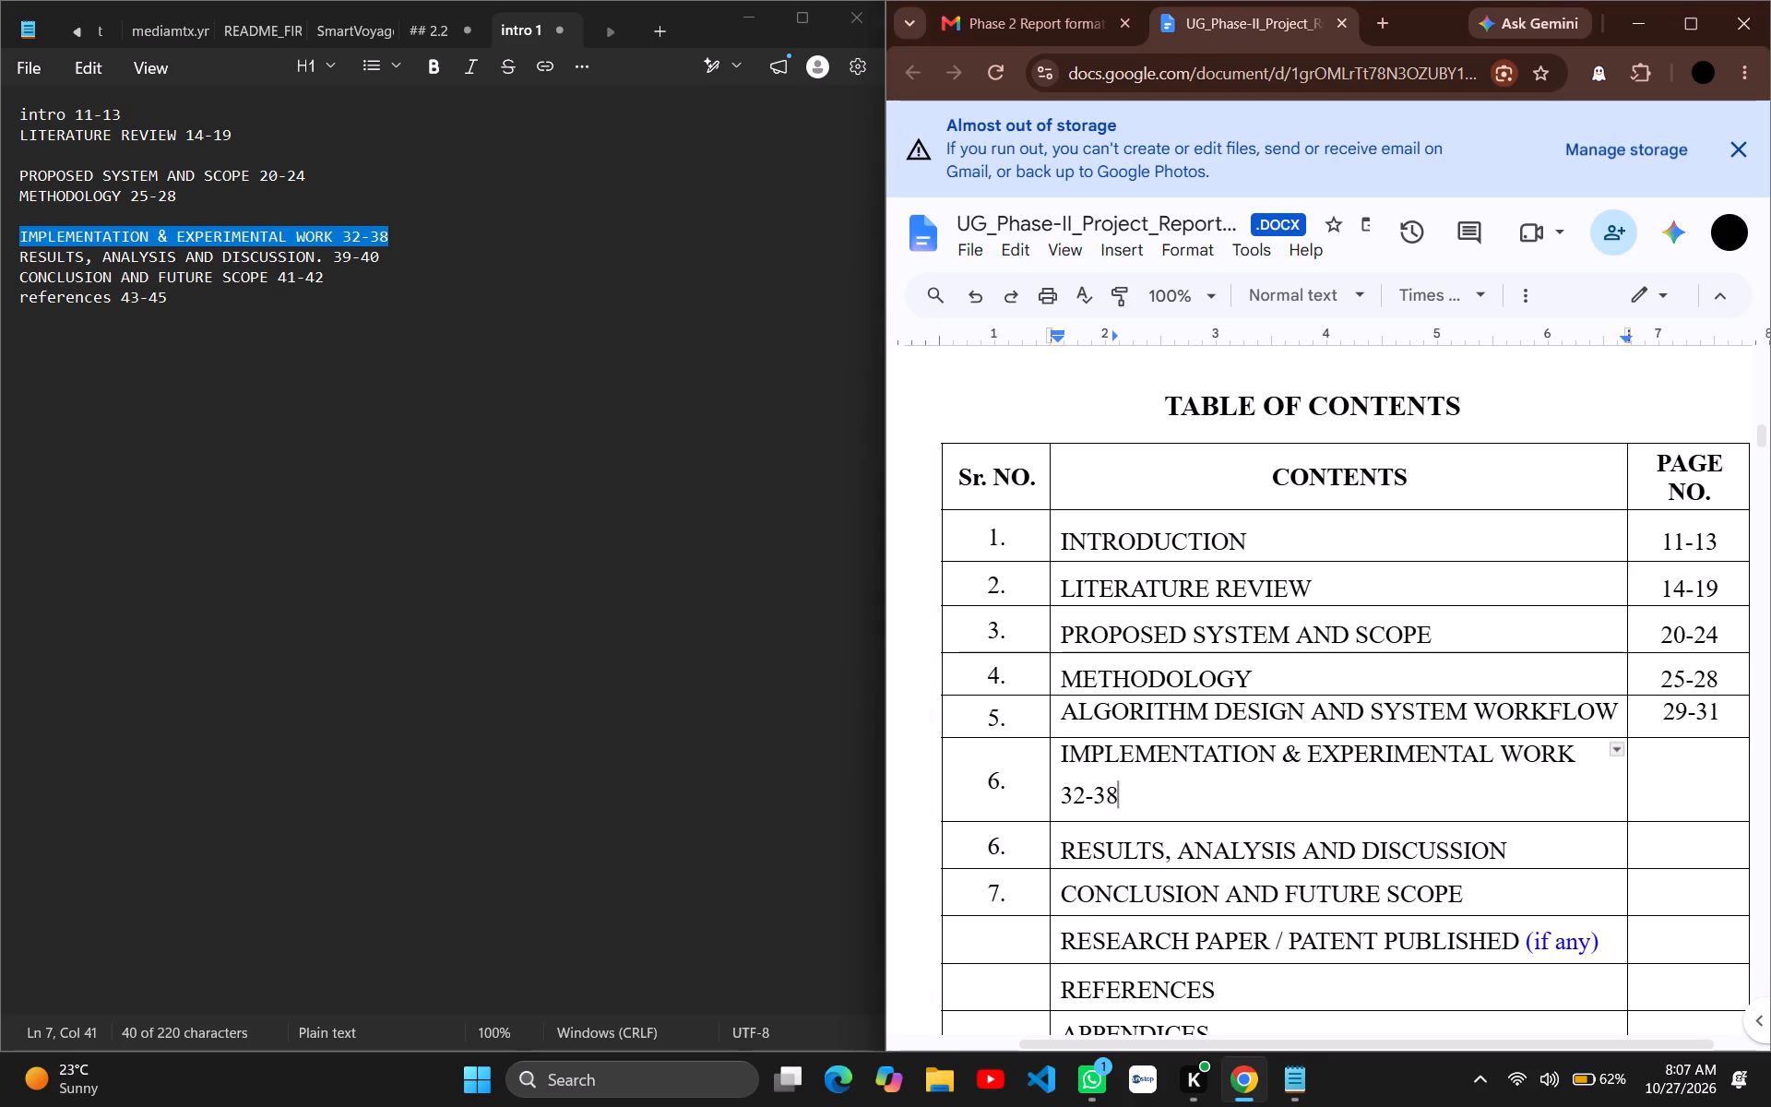
# Move 32-38 from the new row's title into its page number cell and pad it with four leading spaces to align it.
pyautogui.moveTo(1123, 792); pyautogui.dragTo(1064, 787)
pyautogui.moveTo(1064, 787); pyautogui.dragTo(1064, 787)
pyautogui.hotkey('ctrl', 'x')
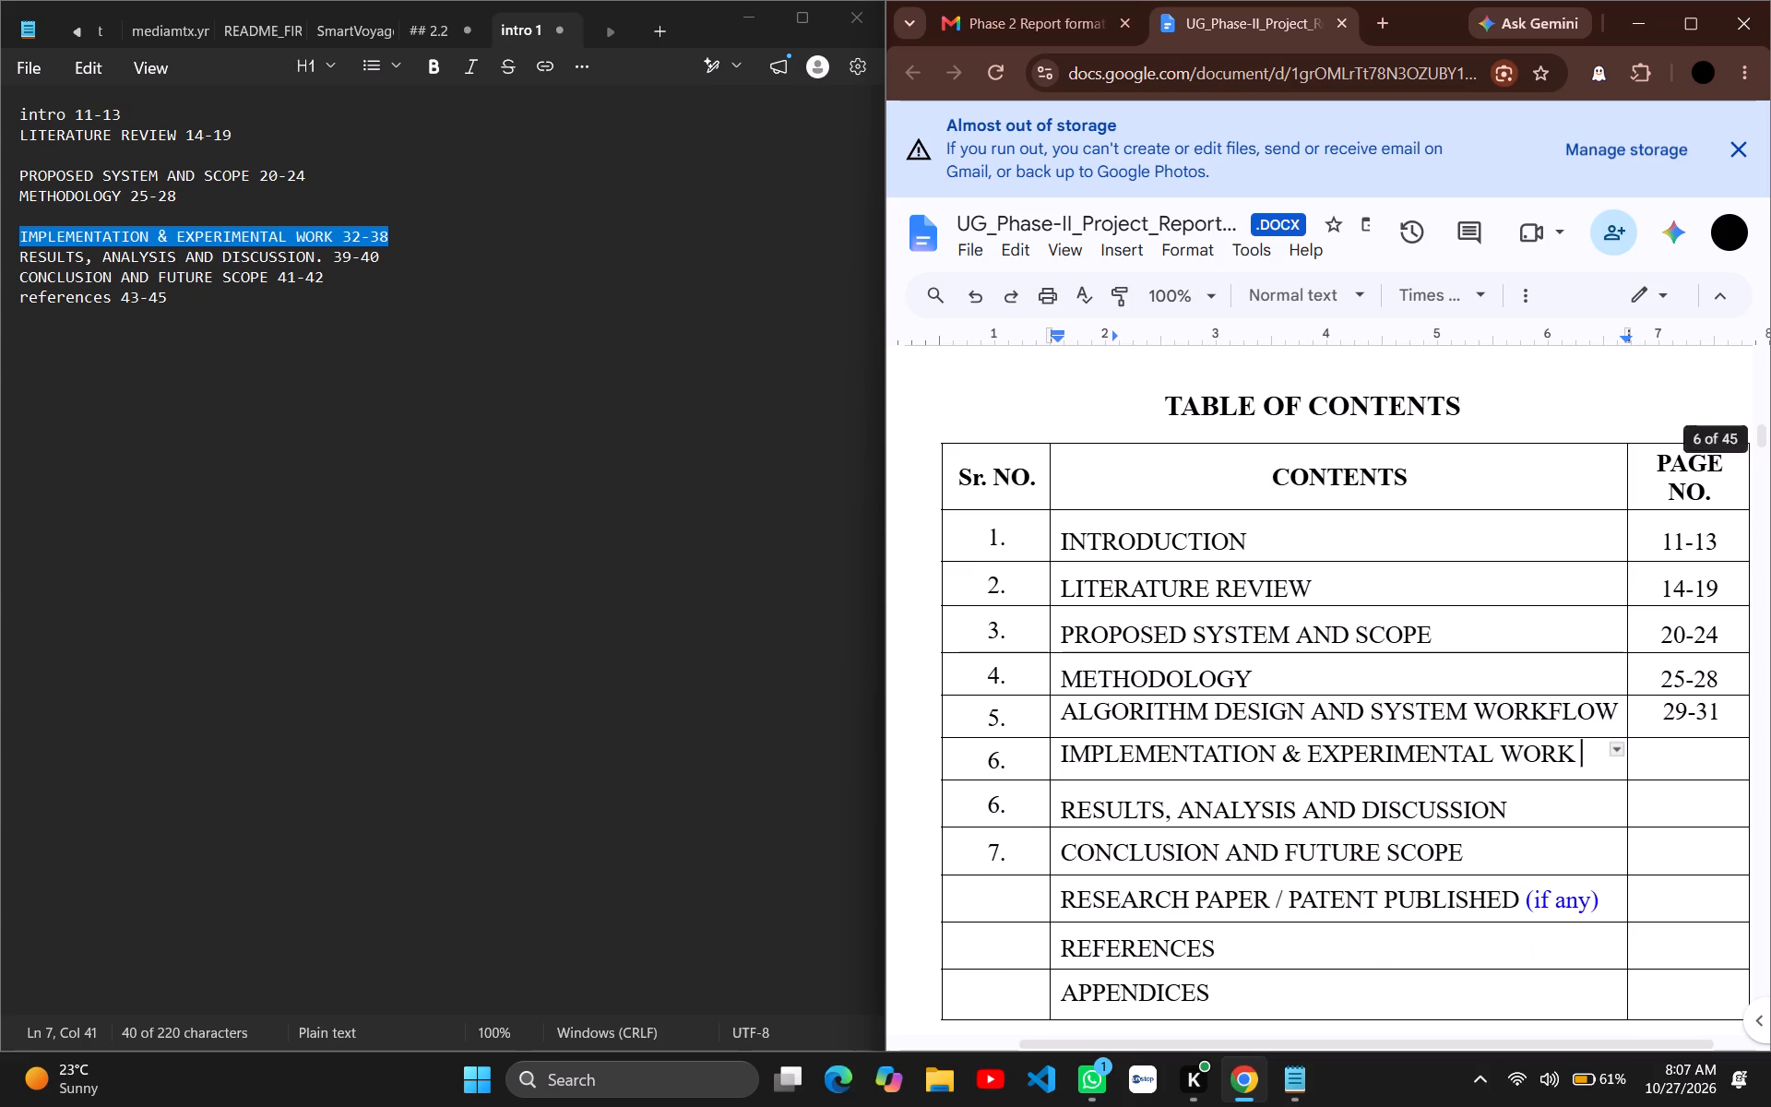
pyautogui.click(1704, 765)
pyautogui.hotkey('ctrl', 'v')
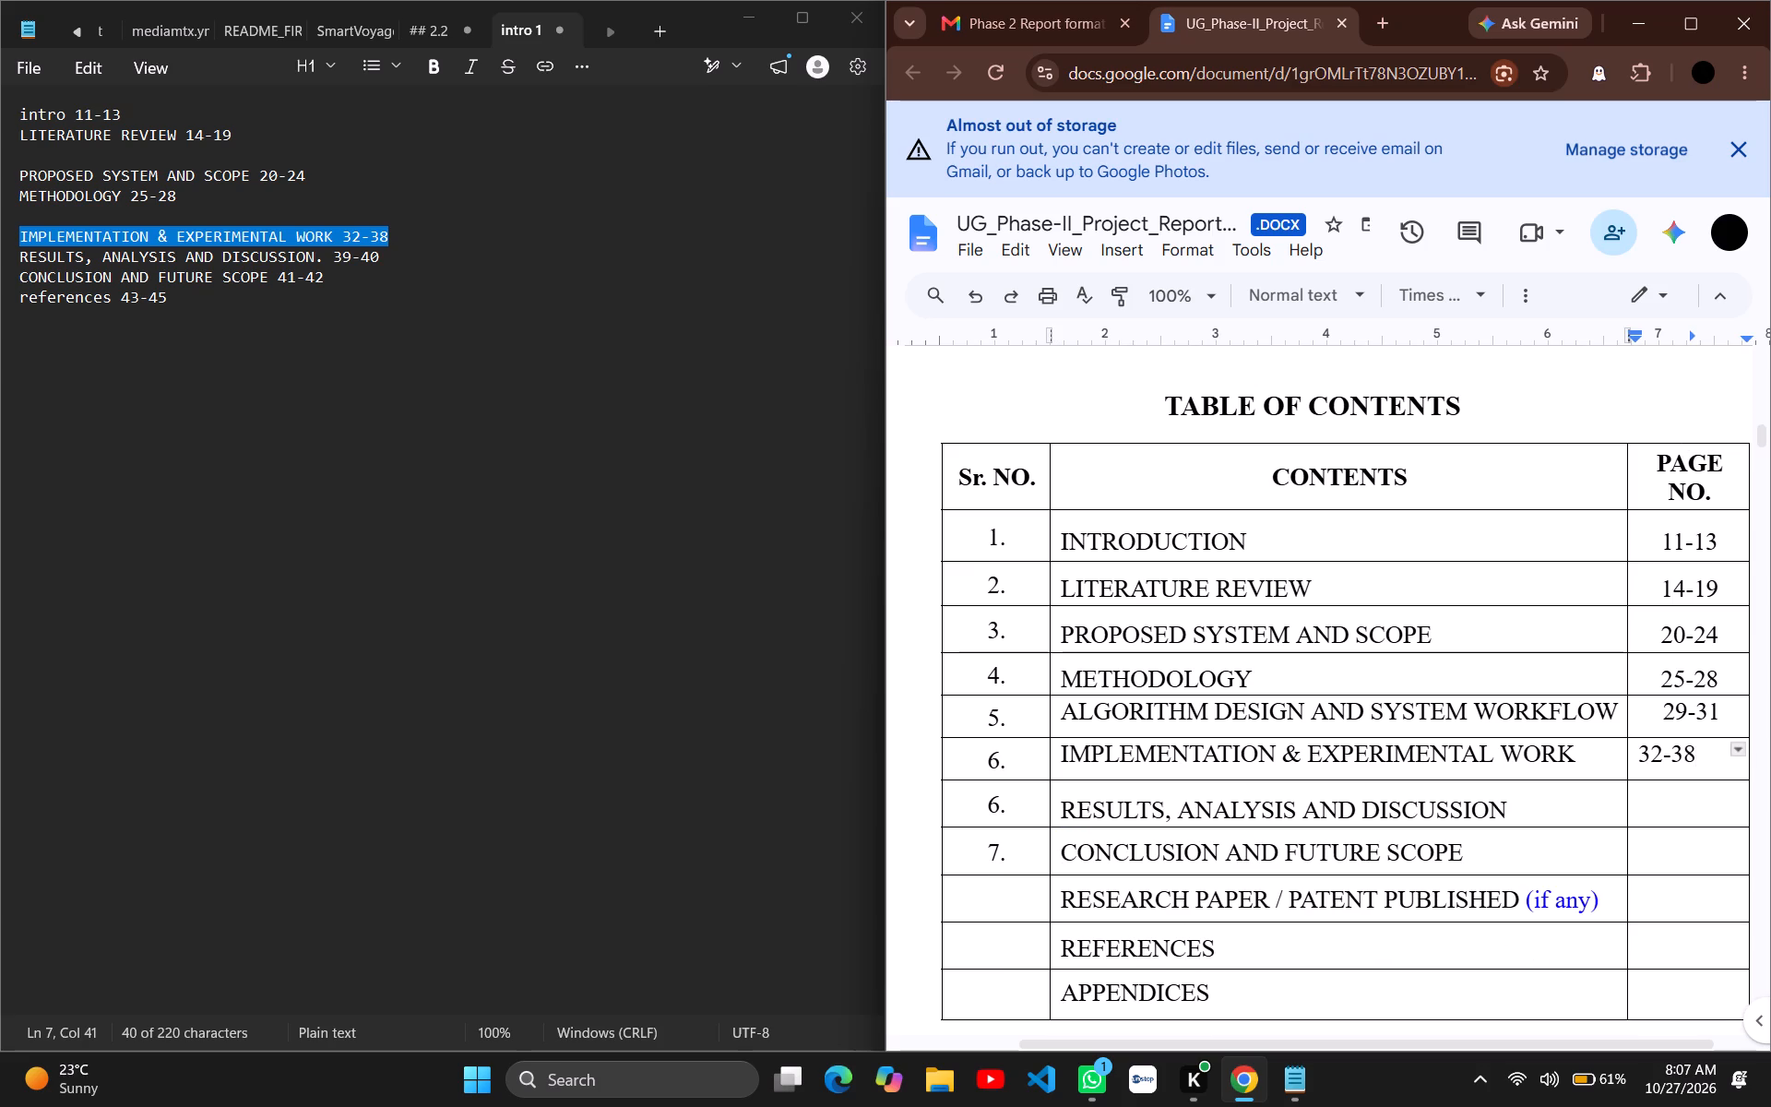
pyautogui.press('Left')
pyautogui.press('Left')
pyautogui.press('Left')
pyautogui.press('Left')
pyautogui.press('Left')
pyautogui.press('space')
pyautogui.press('space')
pyautogui.press('space')
pyautogui.press('space')
pyautogui.press('space')
pyautogui.press('BackSpace')
# Renumber the RESULTS, ANALYSIS AND DISCUSSION entry as 7 and the CONCLUSION AND FUTURE SCOPE entry as 8.
pyautogui.click(1003, 802)
pyautogui.press('BackSpace')
pyautogui.press('7')
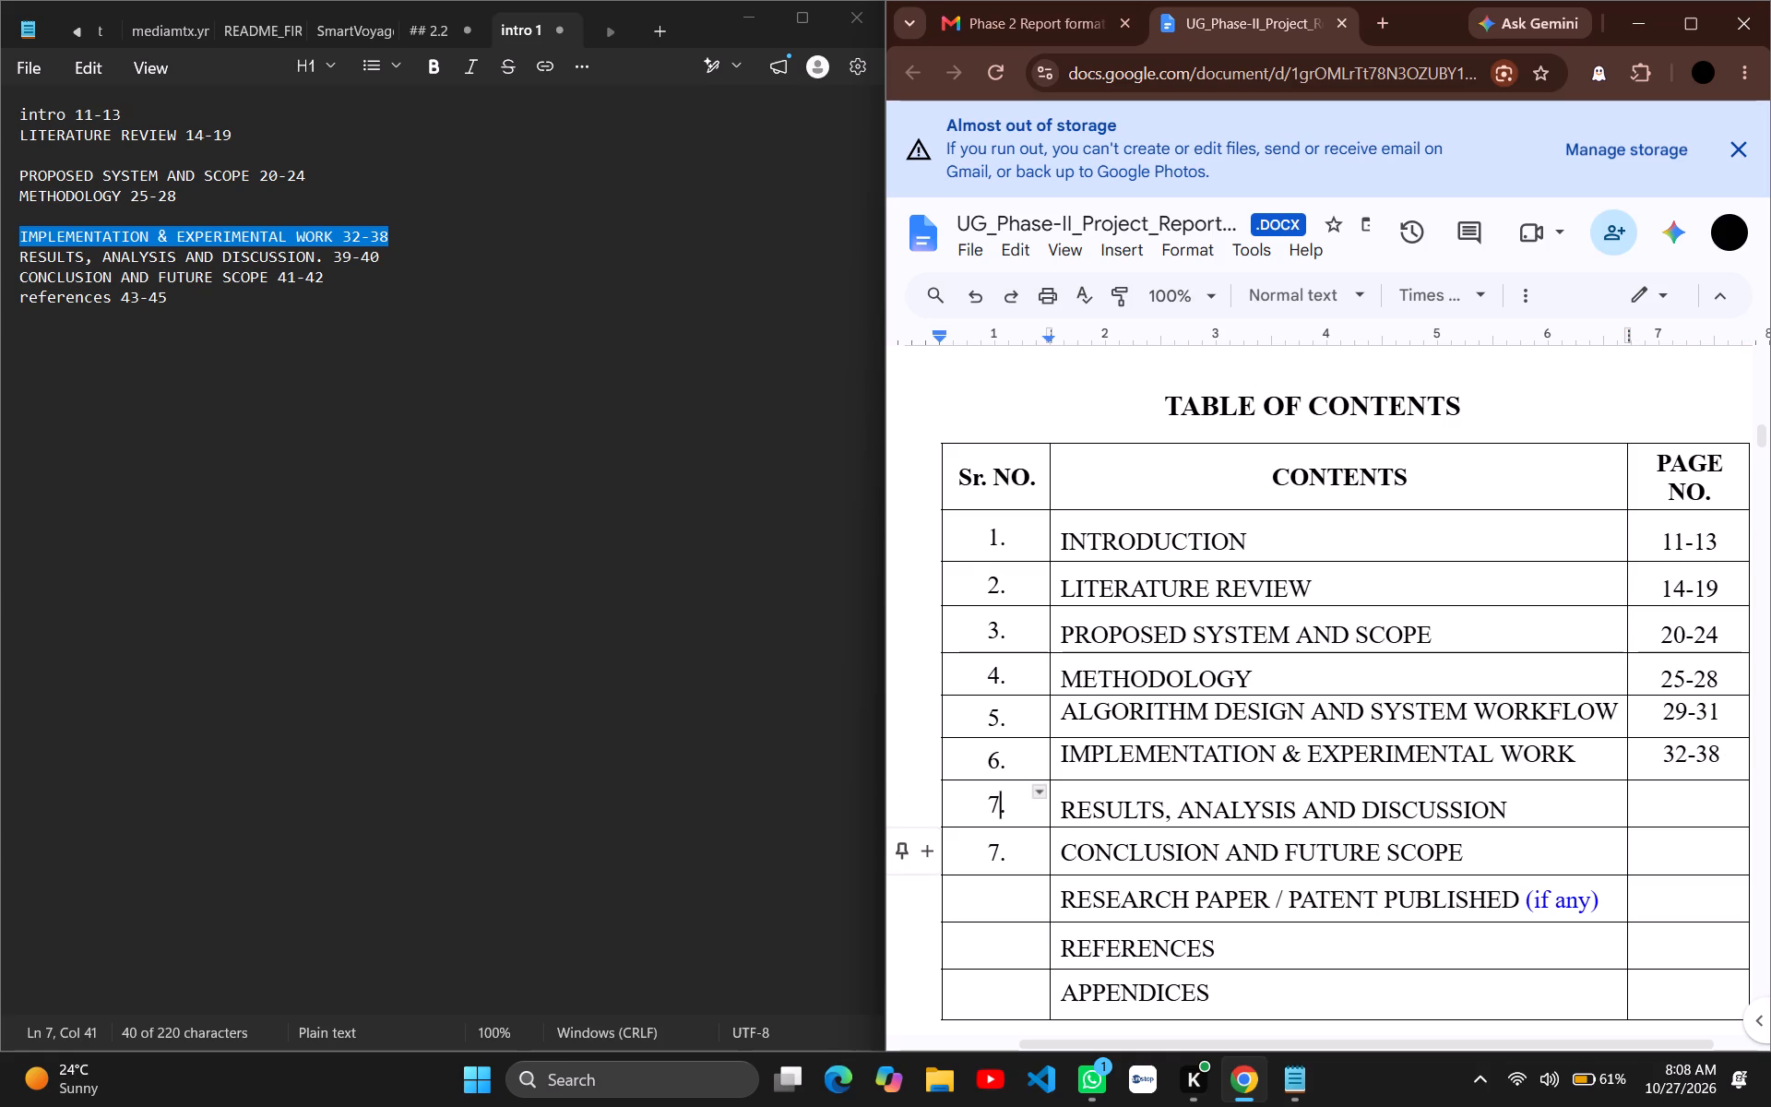
pyautogui.press('Down')
pyautogui.press('BackSpace')
pyautogui.press('8')
# Replace the RESEARCH PAPER / PATENT PUBLISHED (if any) entry with REFERENCES, moved up from the row below.
pyautogui.moveTo(1600, 901); pyautogui.dragTo(1067, 895)
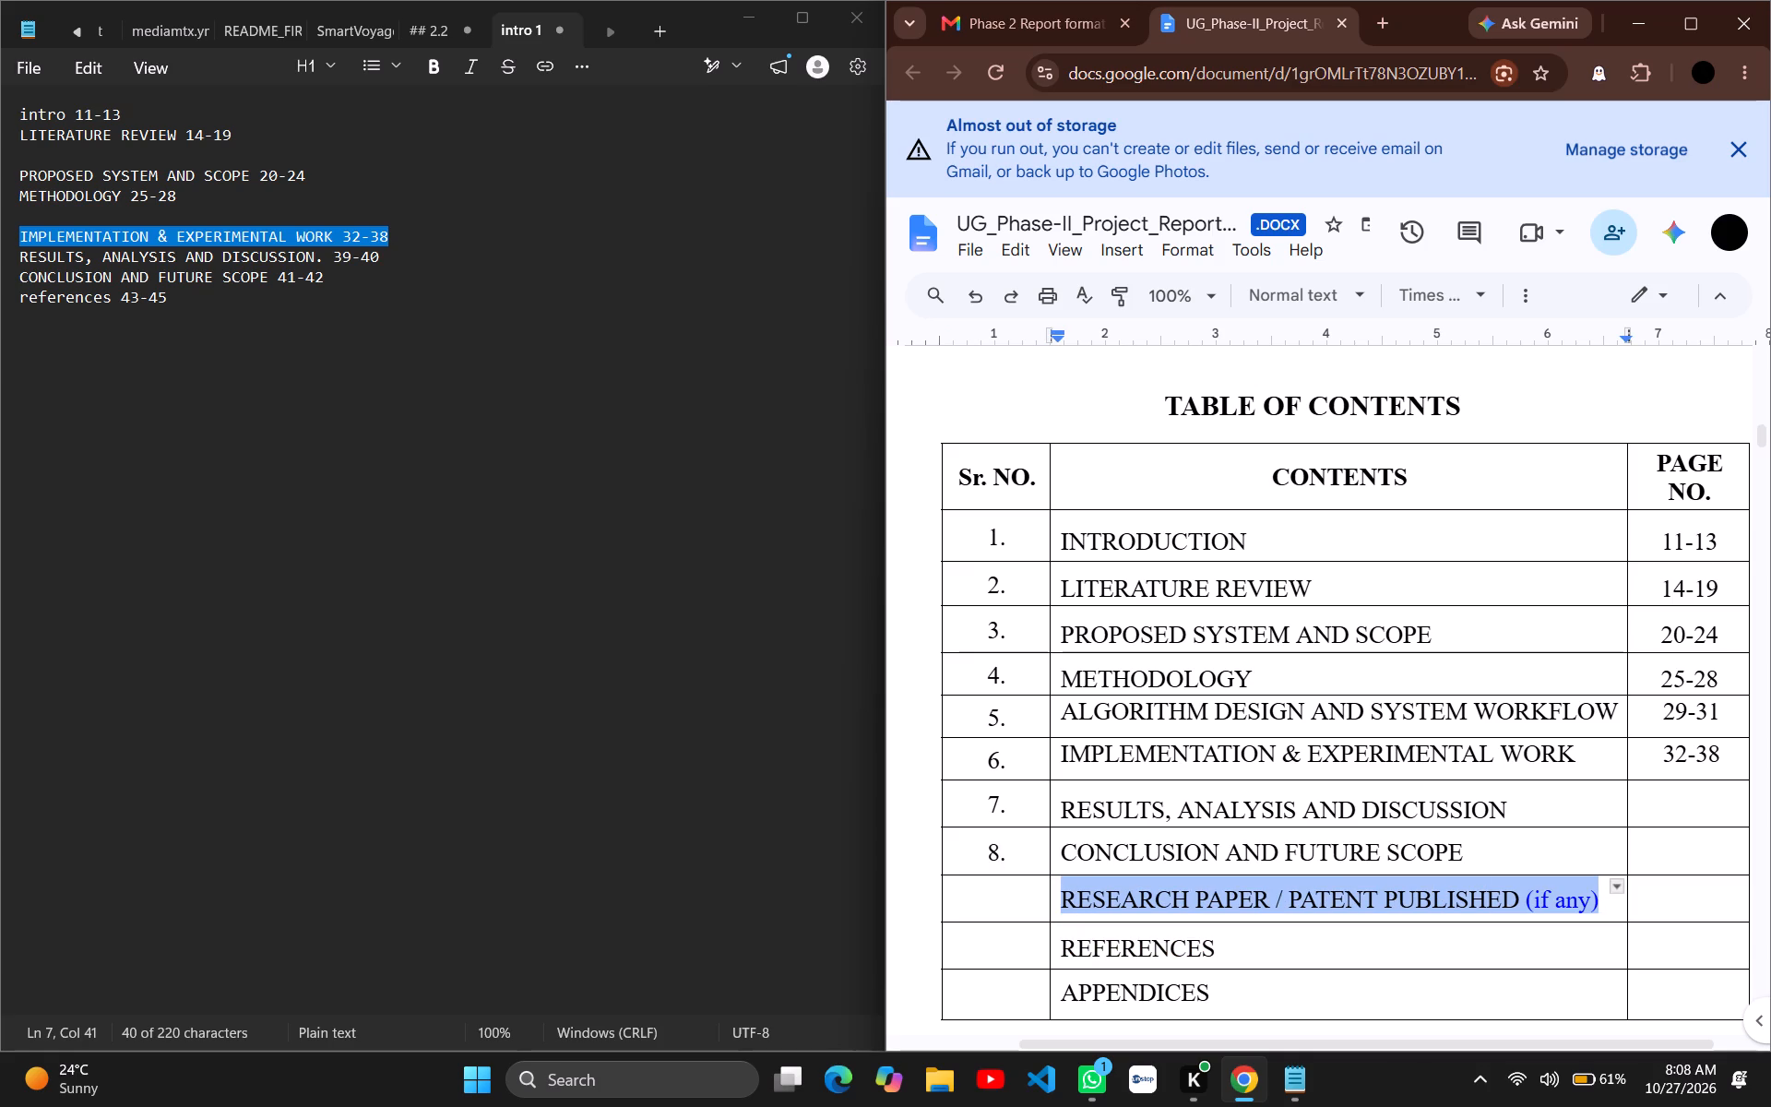
pyautogui.moveTo(1067, 895); pyautogui.dragTo(1066, 895)
pyautogui.press('BackSpace')
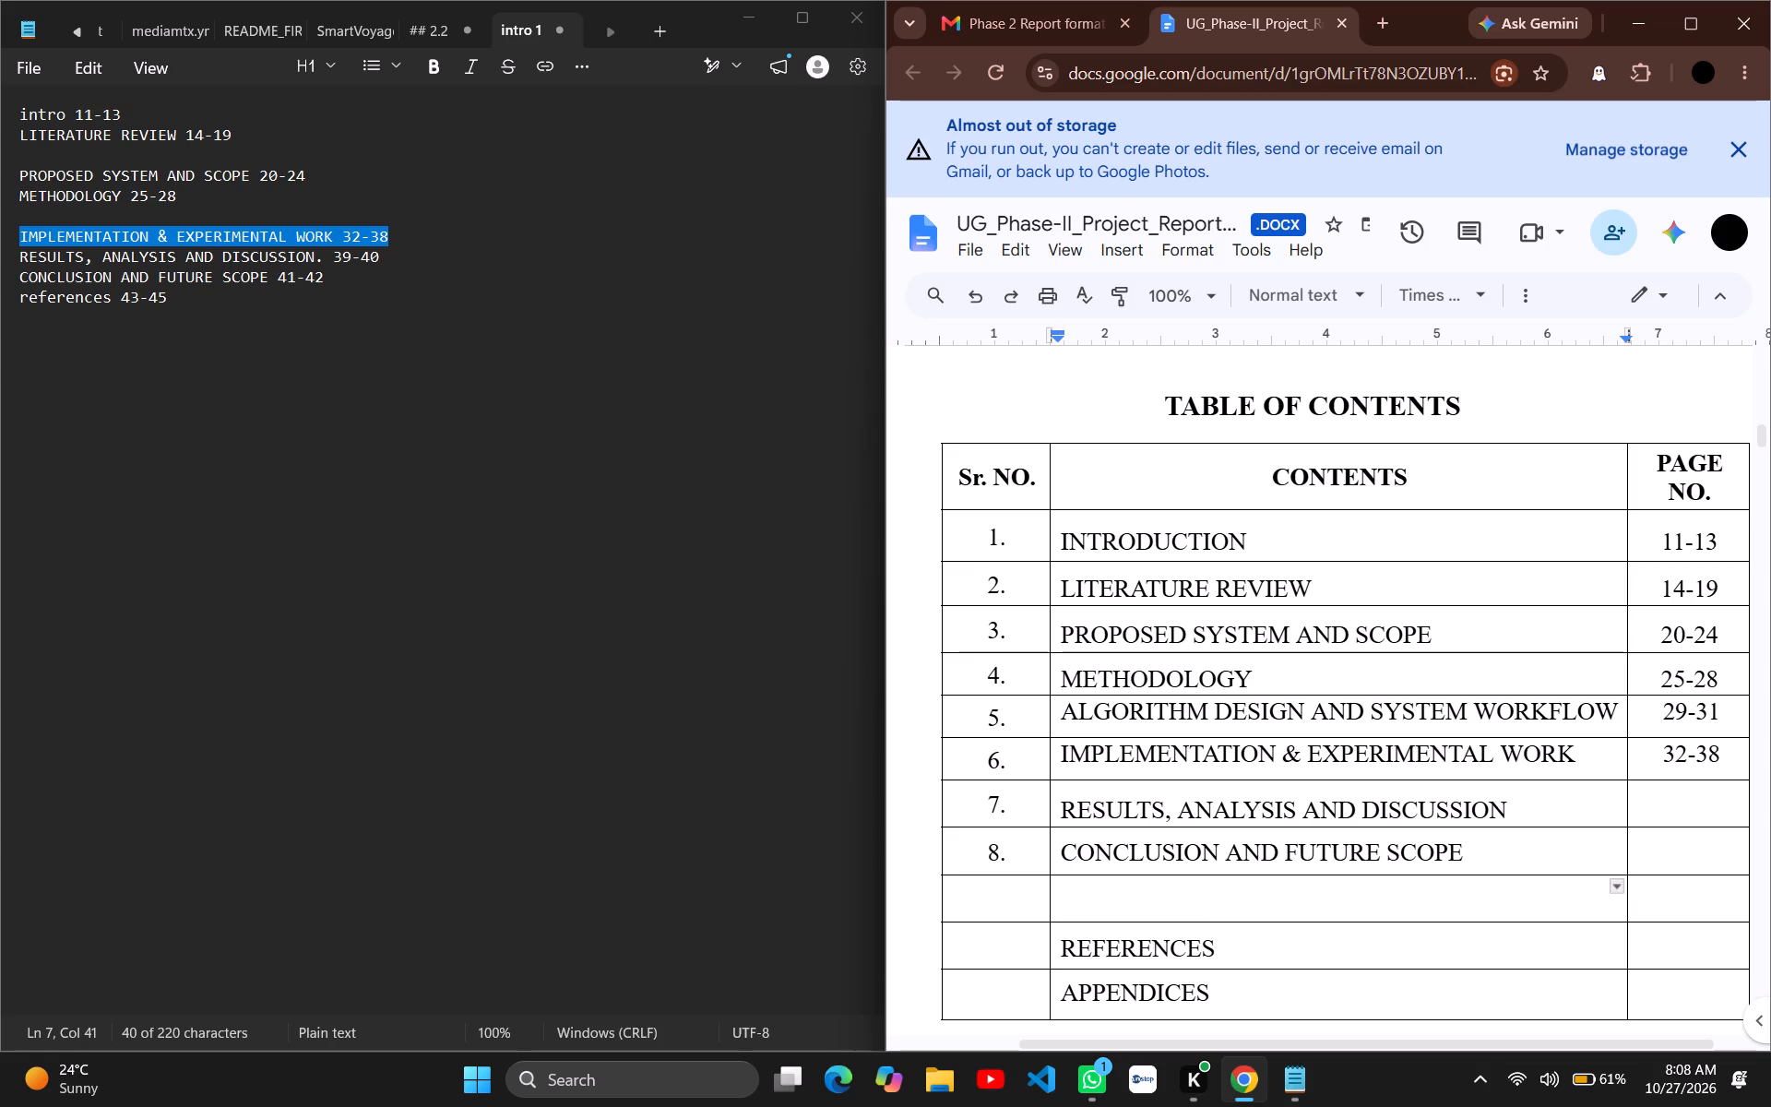
pyautogui.moveTo(1217, 946); pyautogui.dragTo(1052, 953)
pyautogui.hotkey('ctrl', 'x')
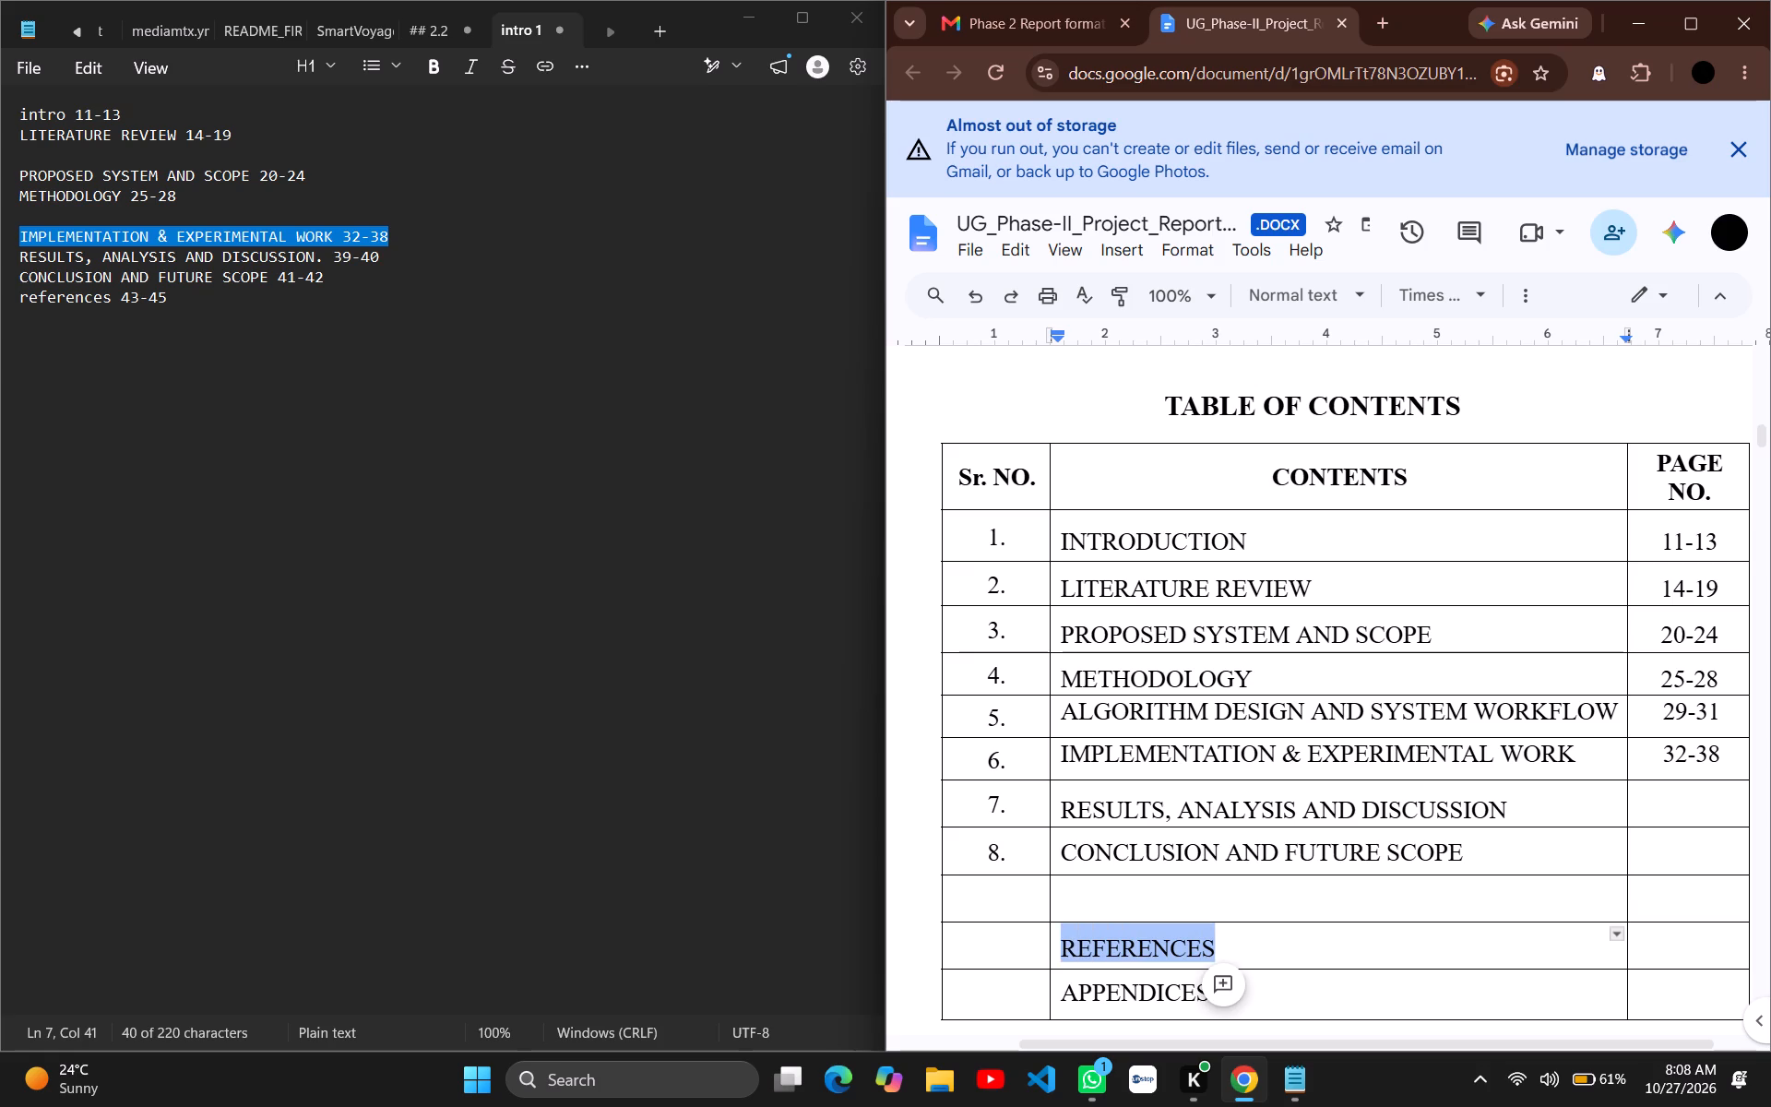
pyautogui.click(1067, 899)
pyautogui.hotkey('ctrl', 'v')
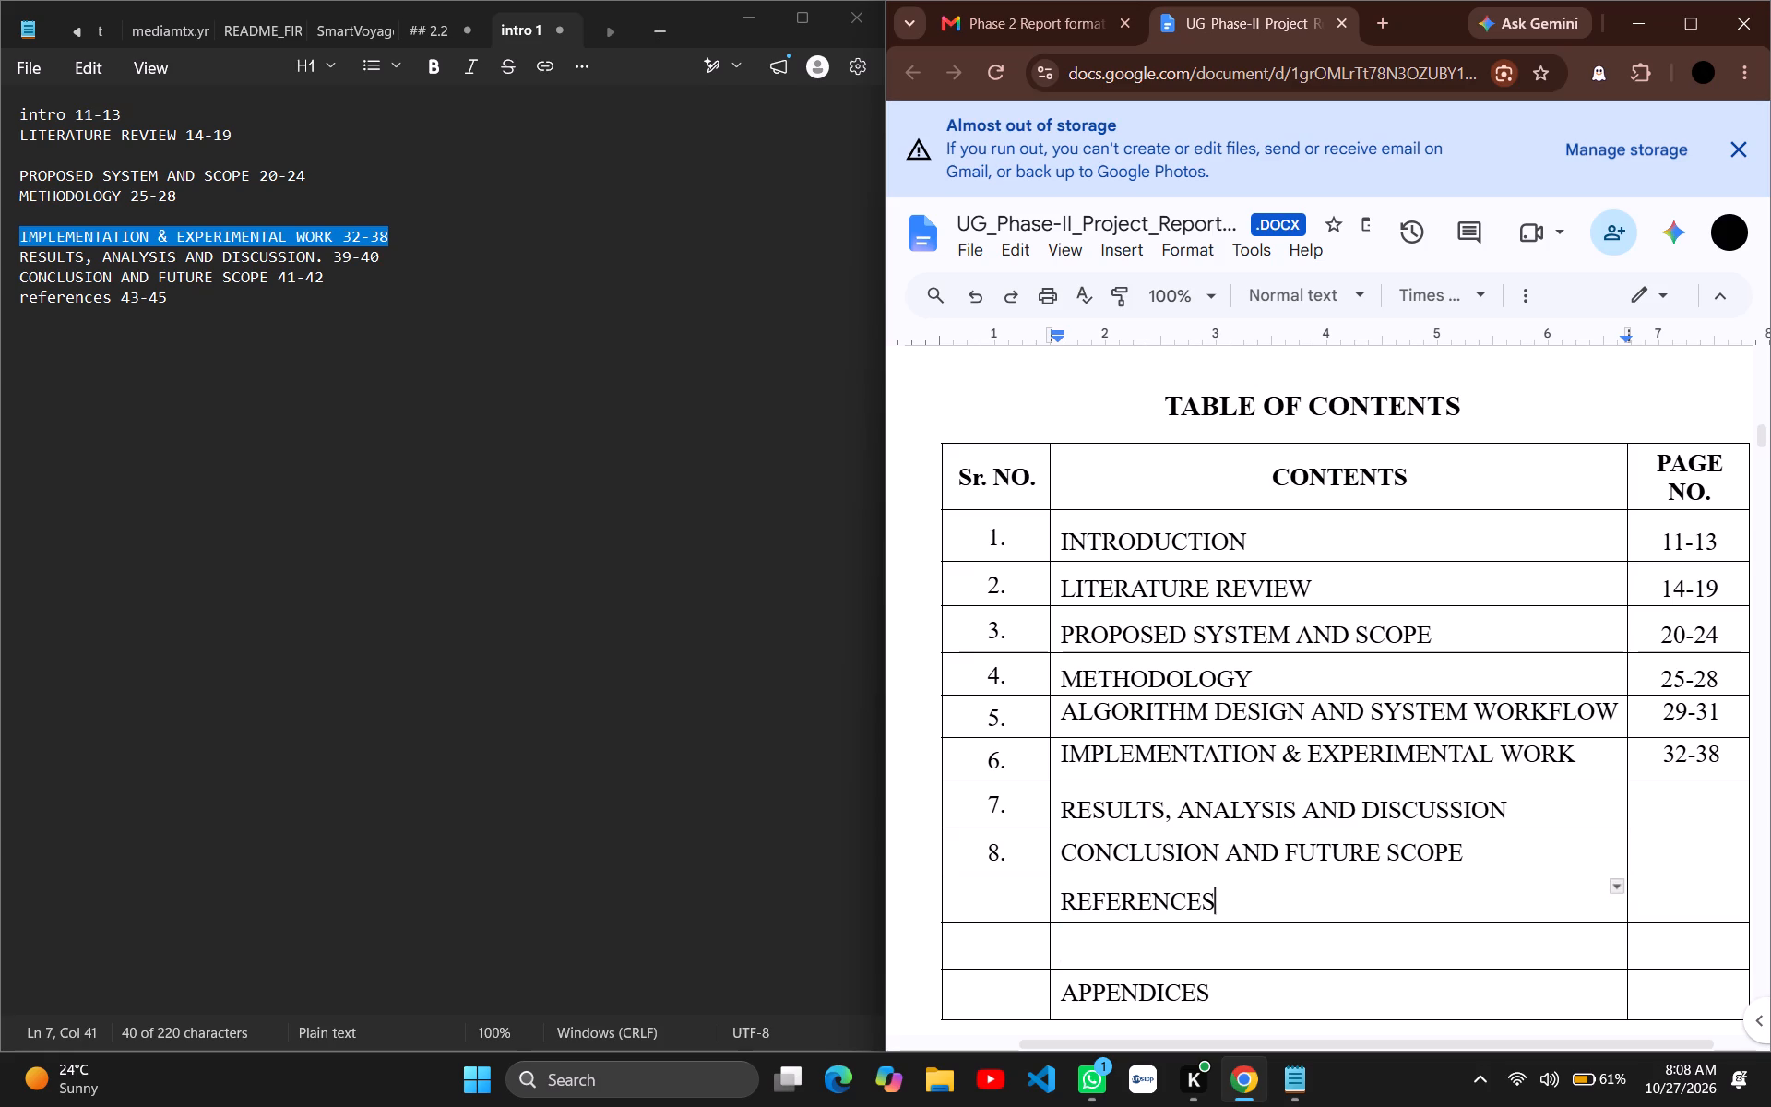
# Delete the APPENDICES title from the table's last row.
pyautogui.moveTo(1209, 993); pyautogui.dragTo(1155, 995)
pyautogui.moveTo(1155, 995); pyautogui.dragTo(1068, 999)
pyautogui.press('BackSpace')
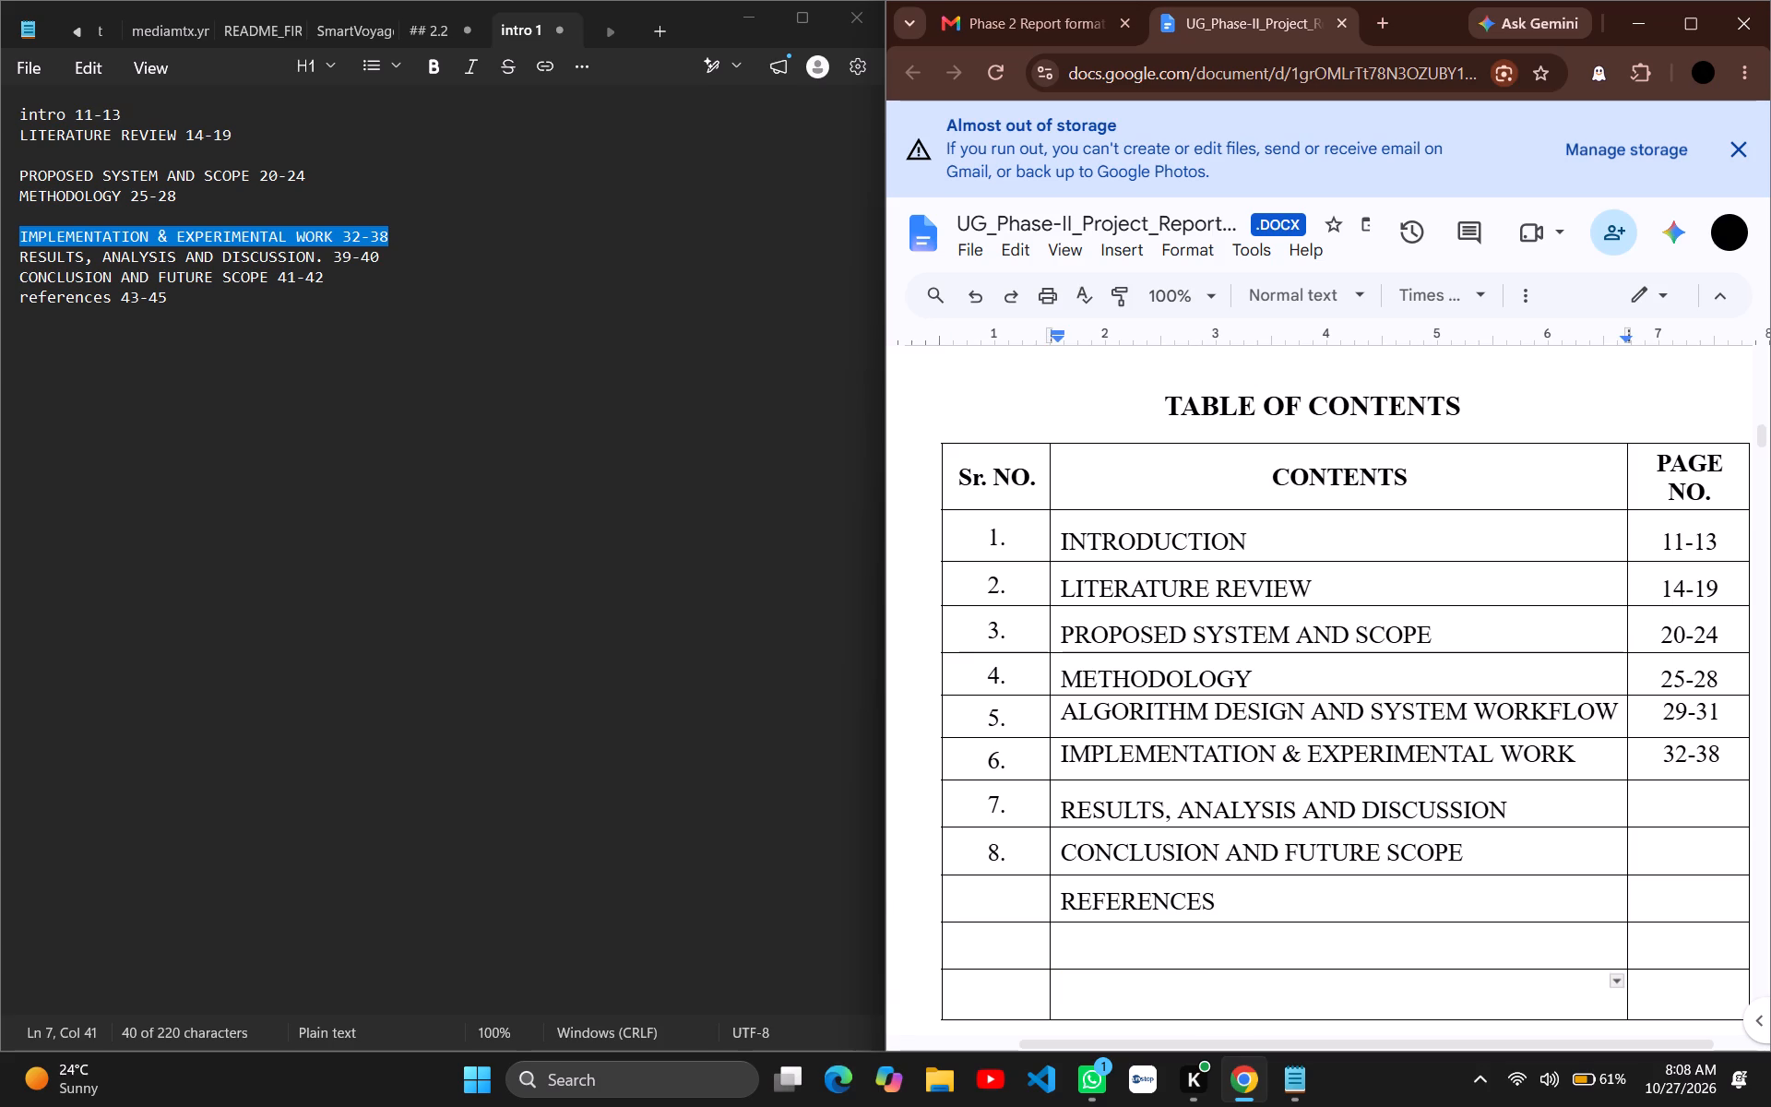
# Number the REFERENCES entry 9.
pyautogui.click(1013, 892)
pyautogui.write('9.')
# Enter the page ranges from the note: 39-40 for results, 41-42 for conclusion and 43-45 for references.
pyautogui.click(1662, 804)
pyautogui.write('39-')
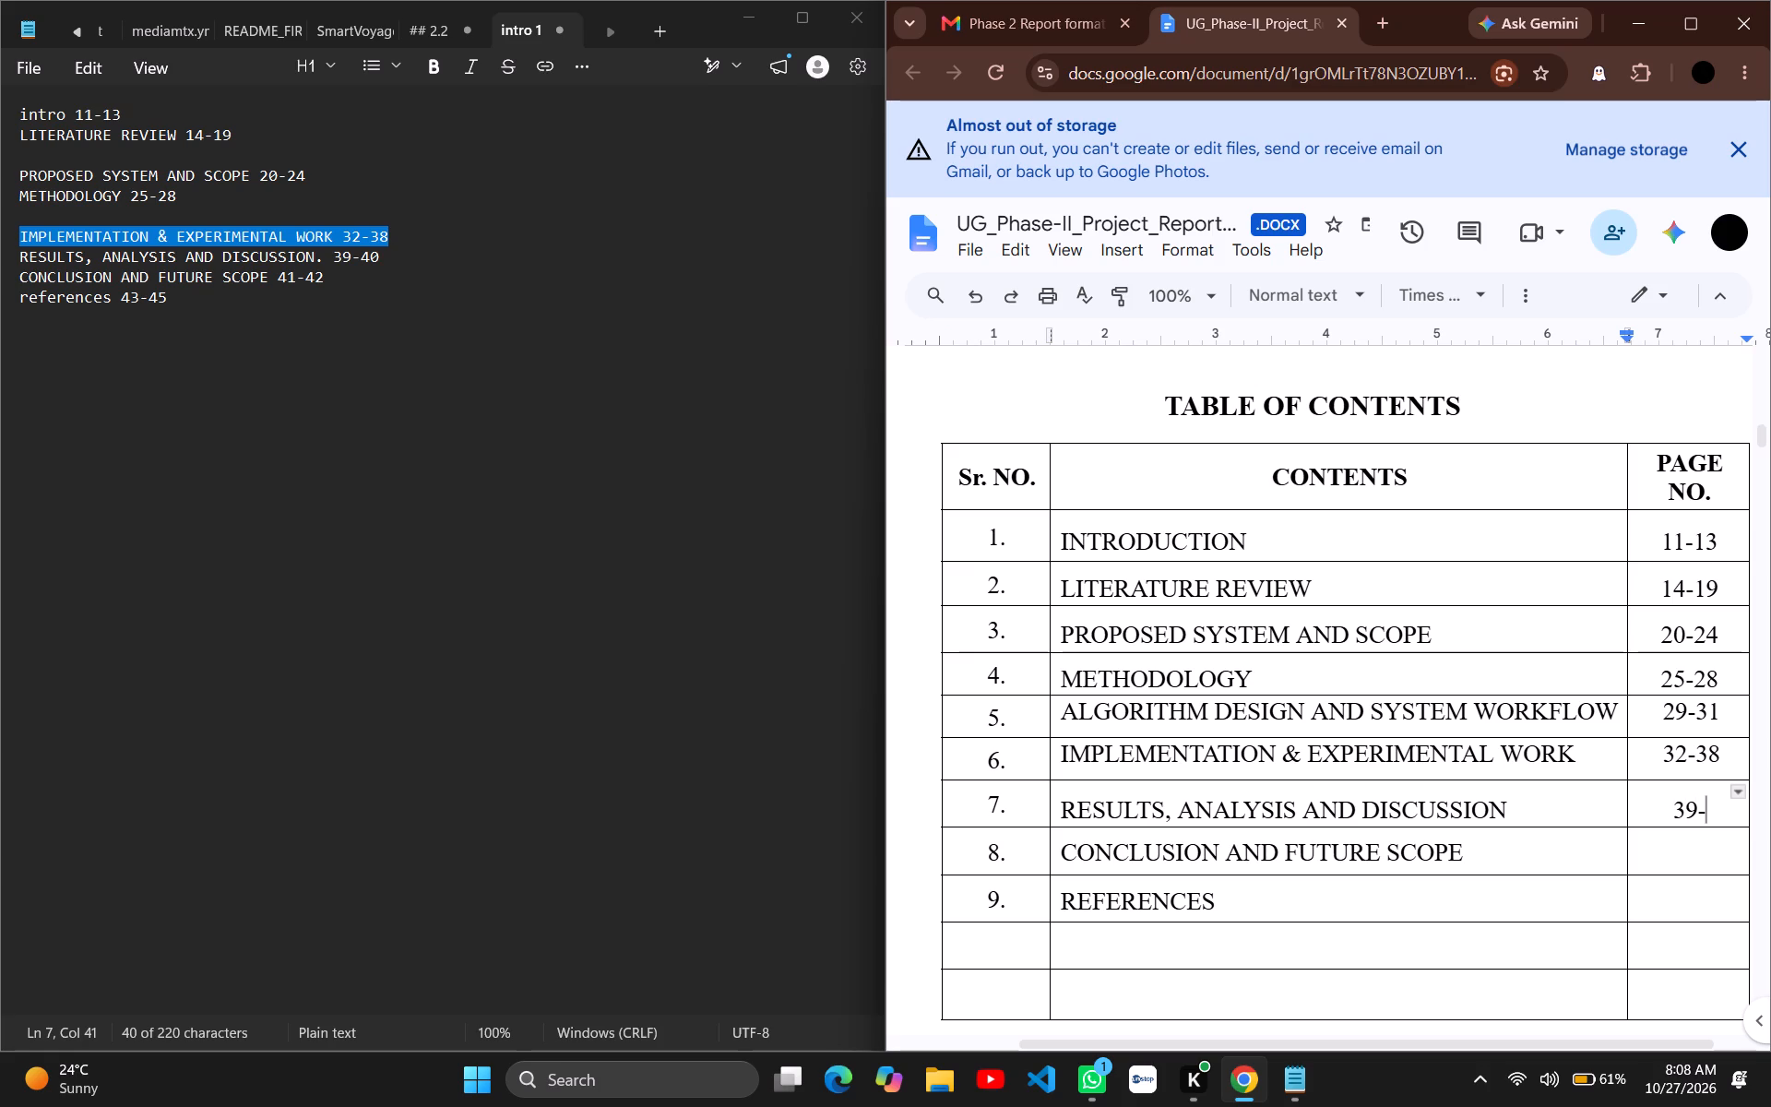
pyautogui.write('40')
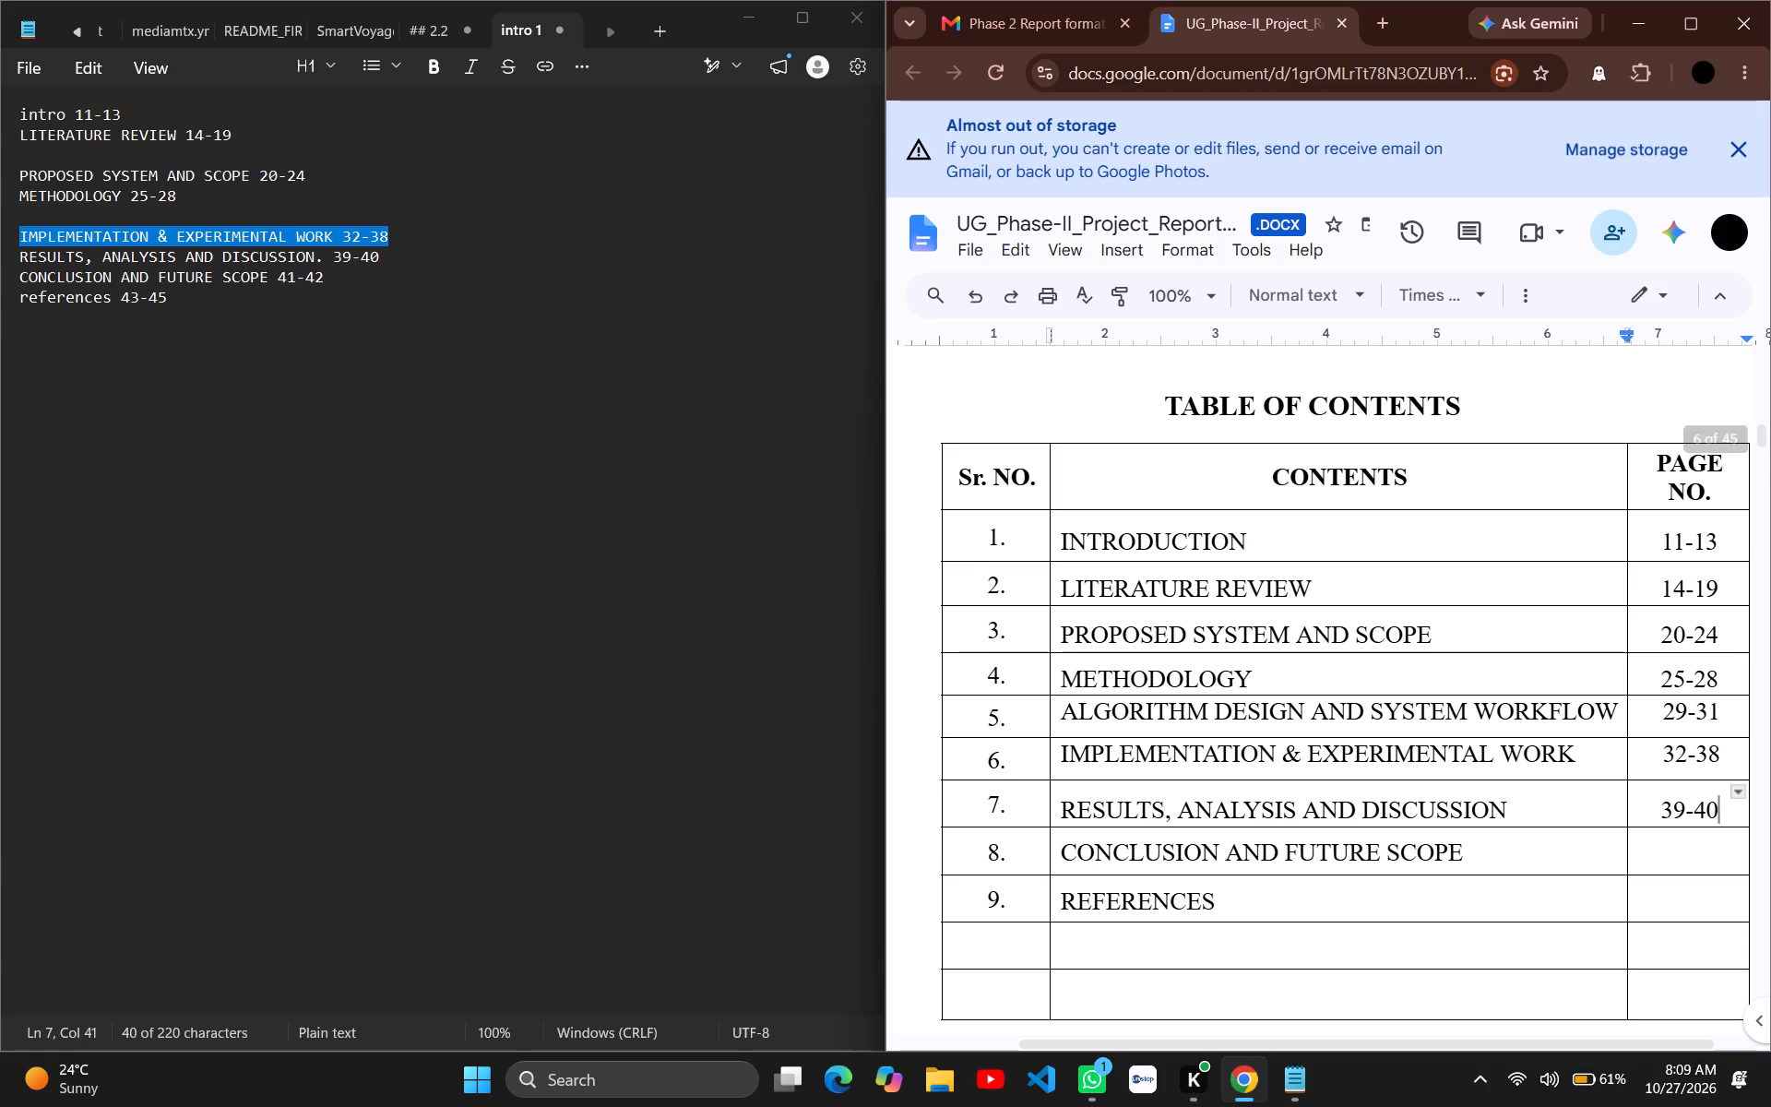
pyautogui.press('Down')
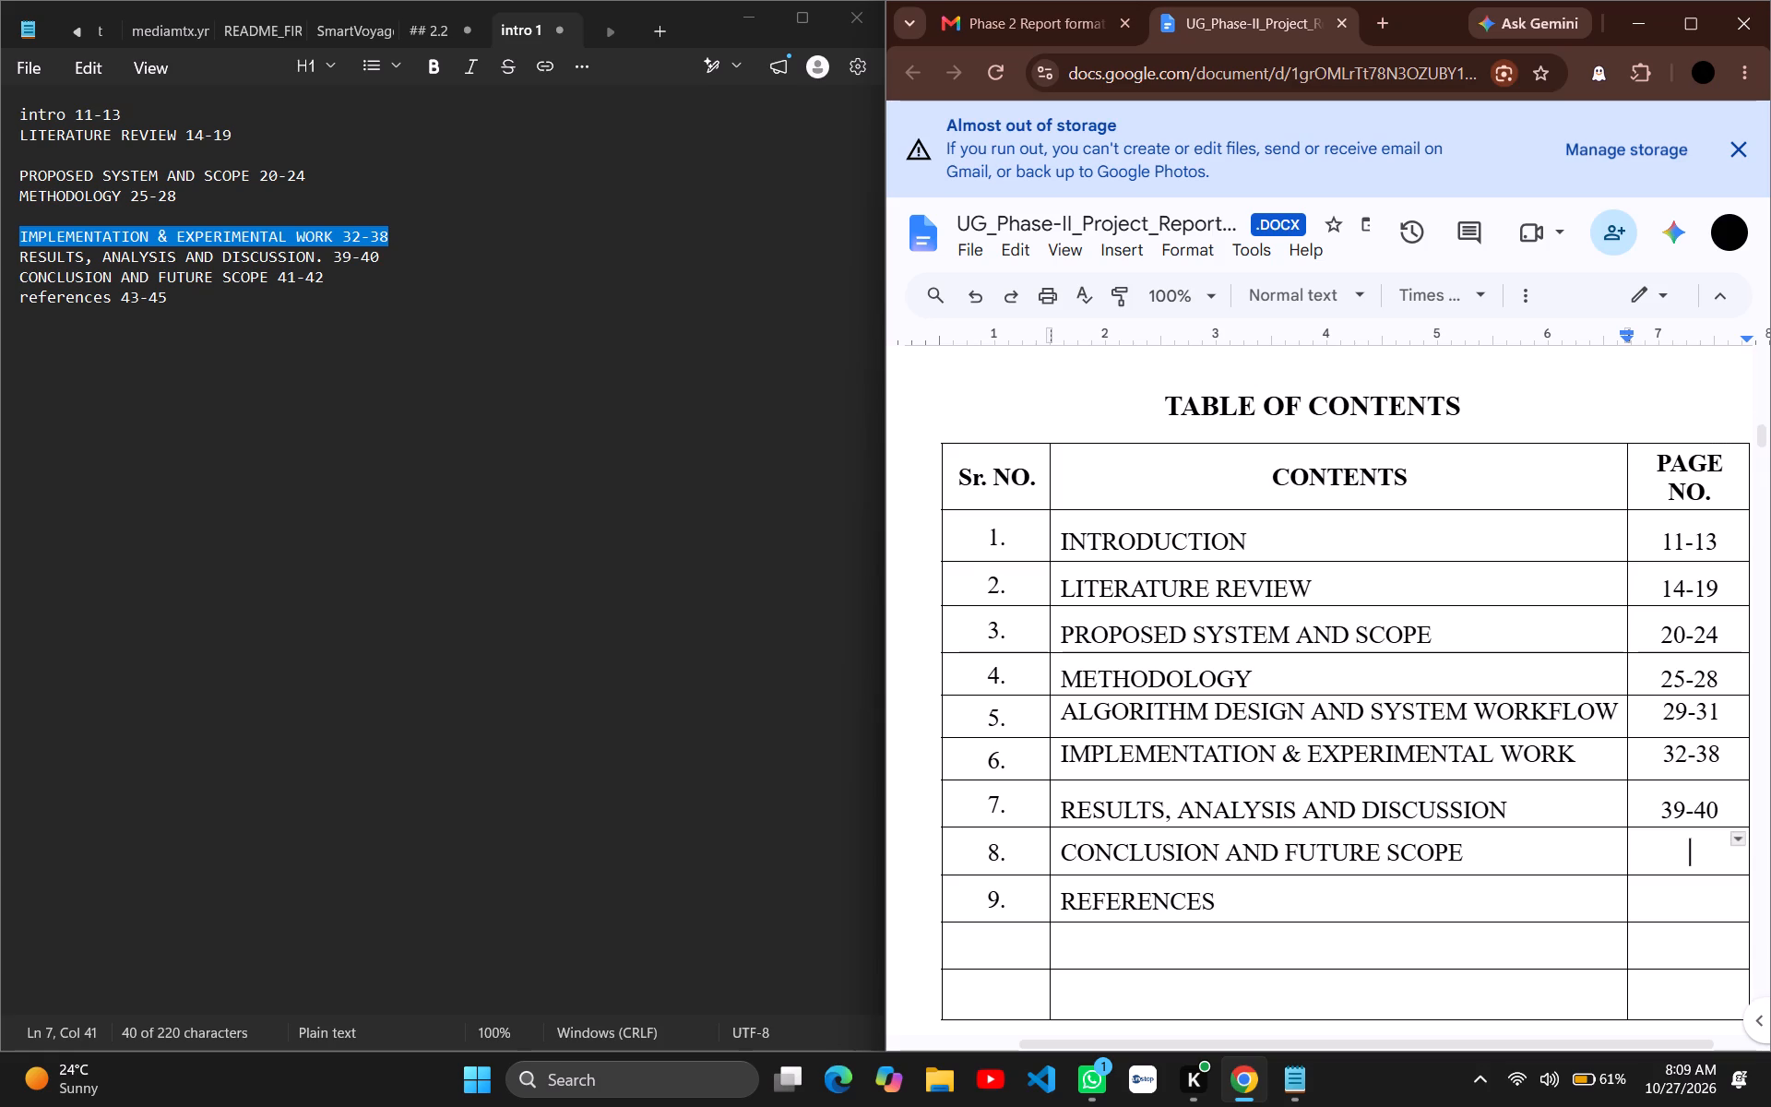
pyautogui.write('41-')
pyautogui.press('4')
pyautogui.press('2')
pyautogui.press('Down')
pyautogui.write('43-45')
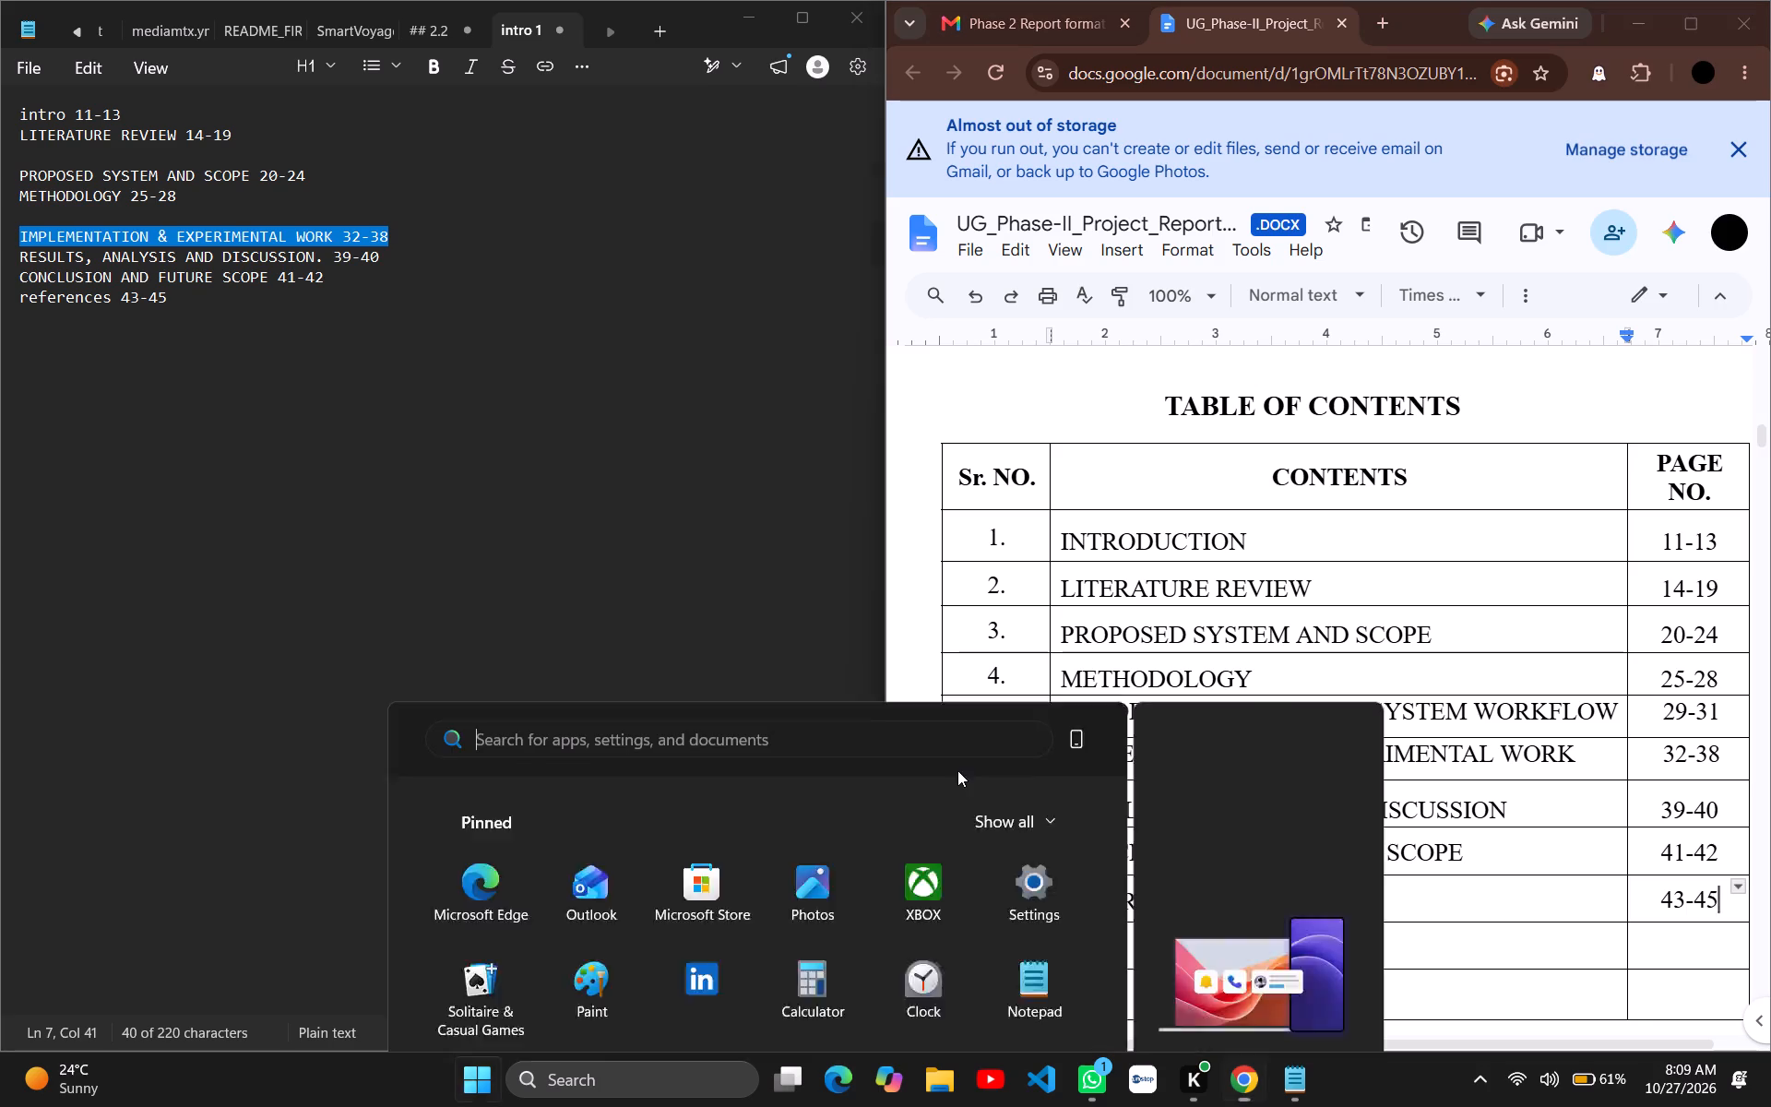
# Put the computer to sleep.
pyautogui.click(1042, 990)
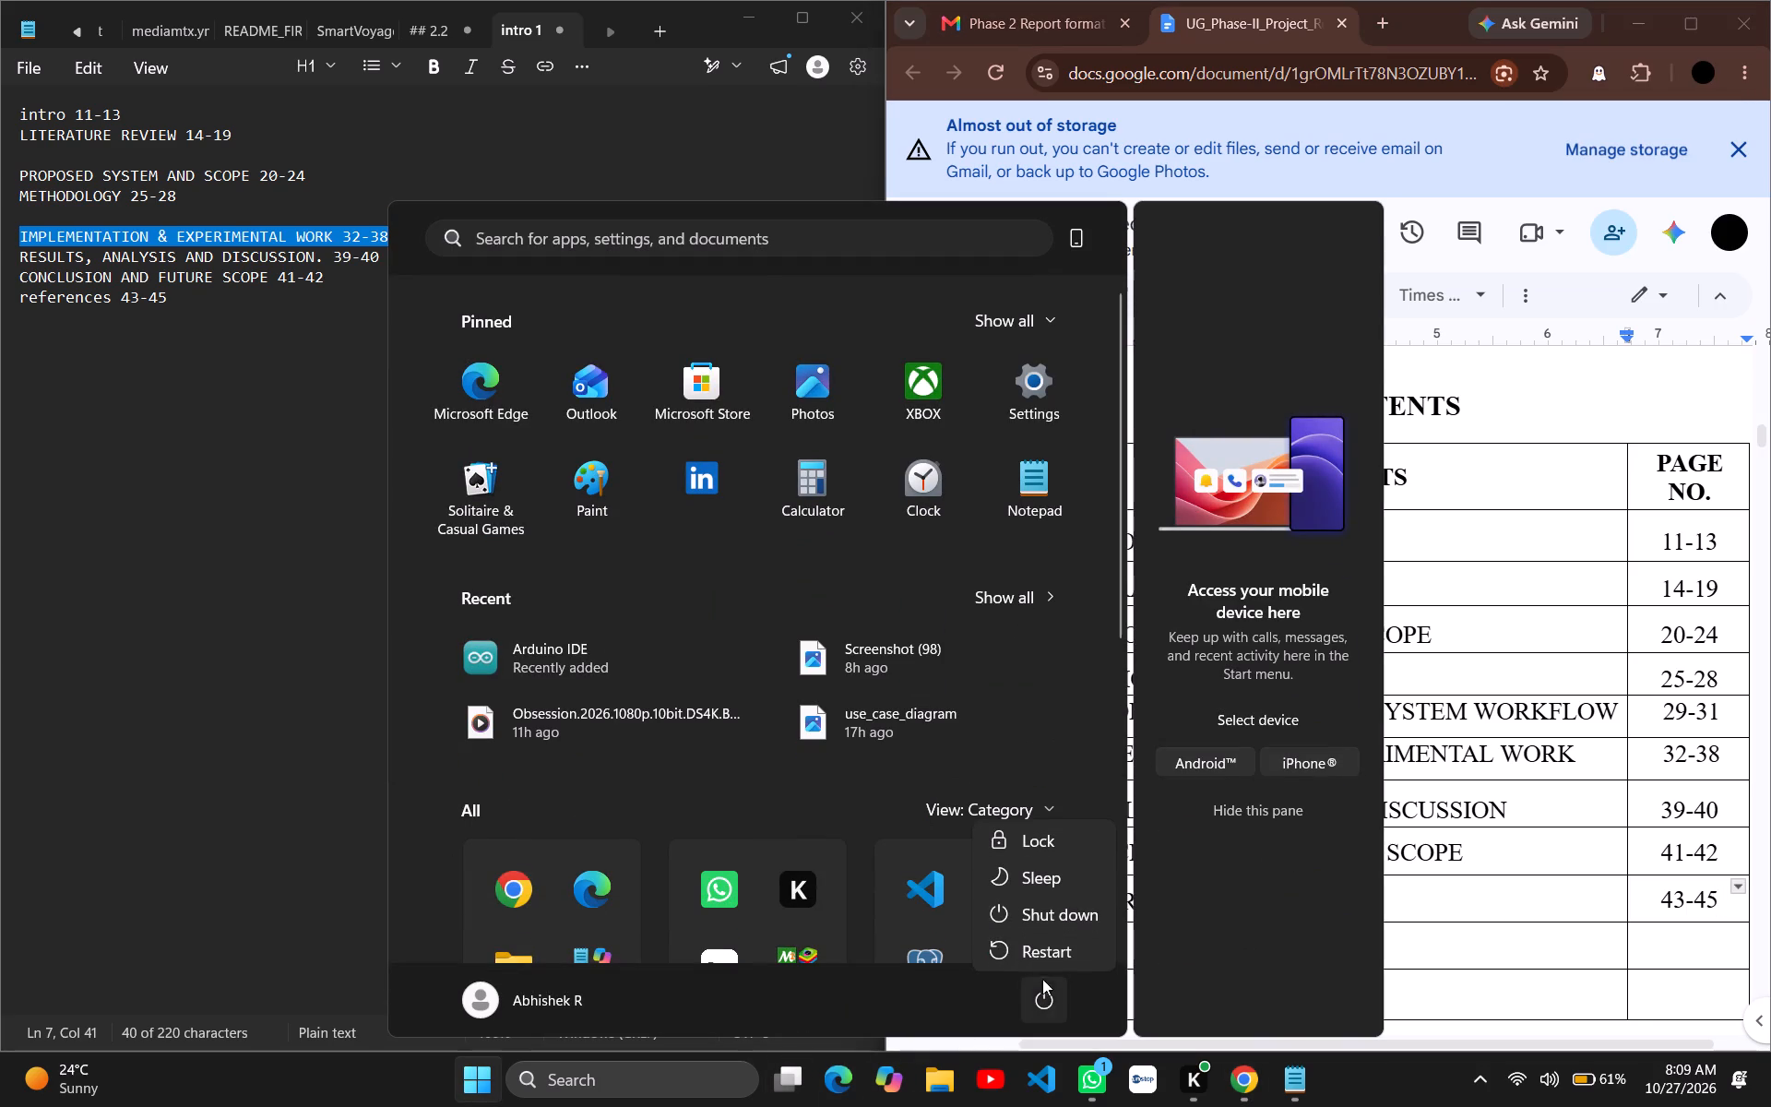
pyautogui.click(1047, 883)
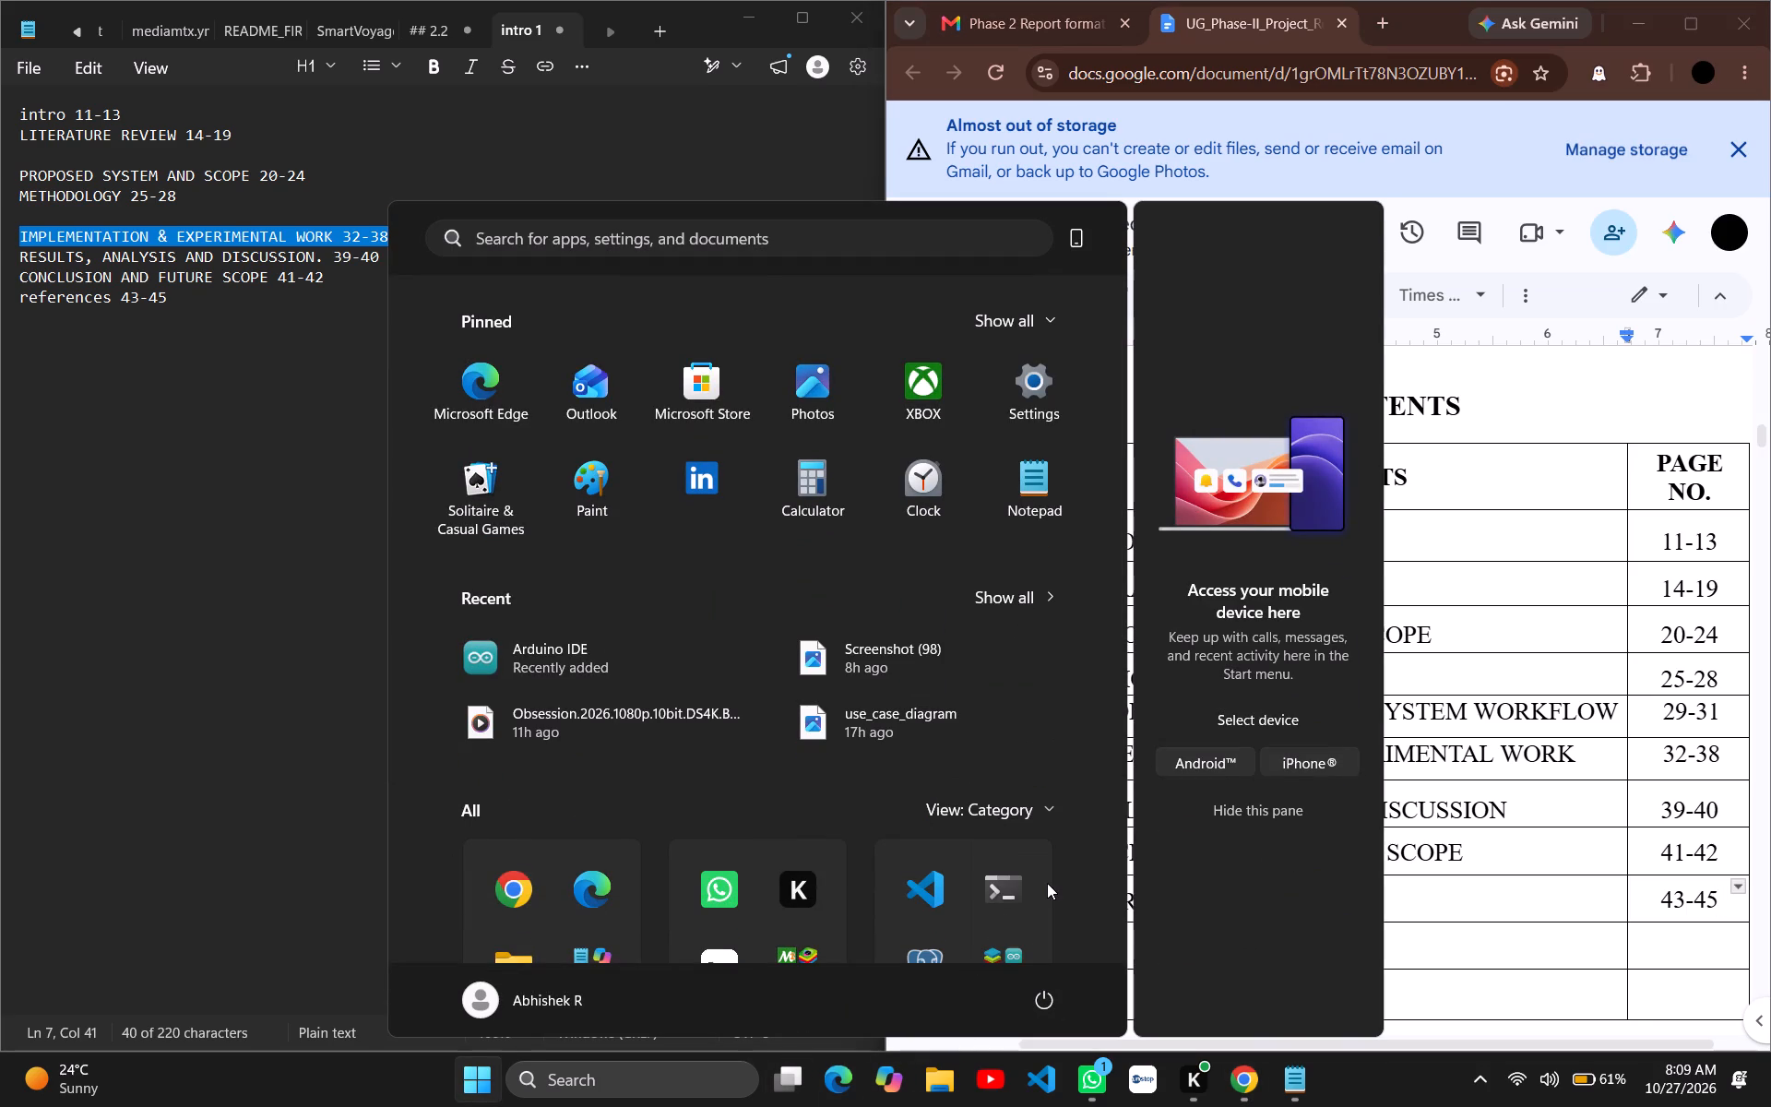
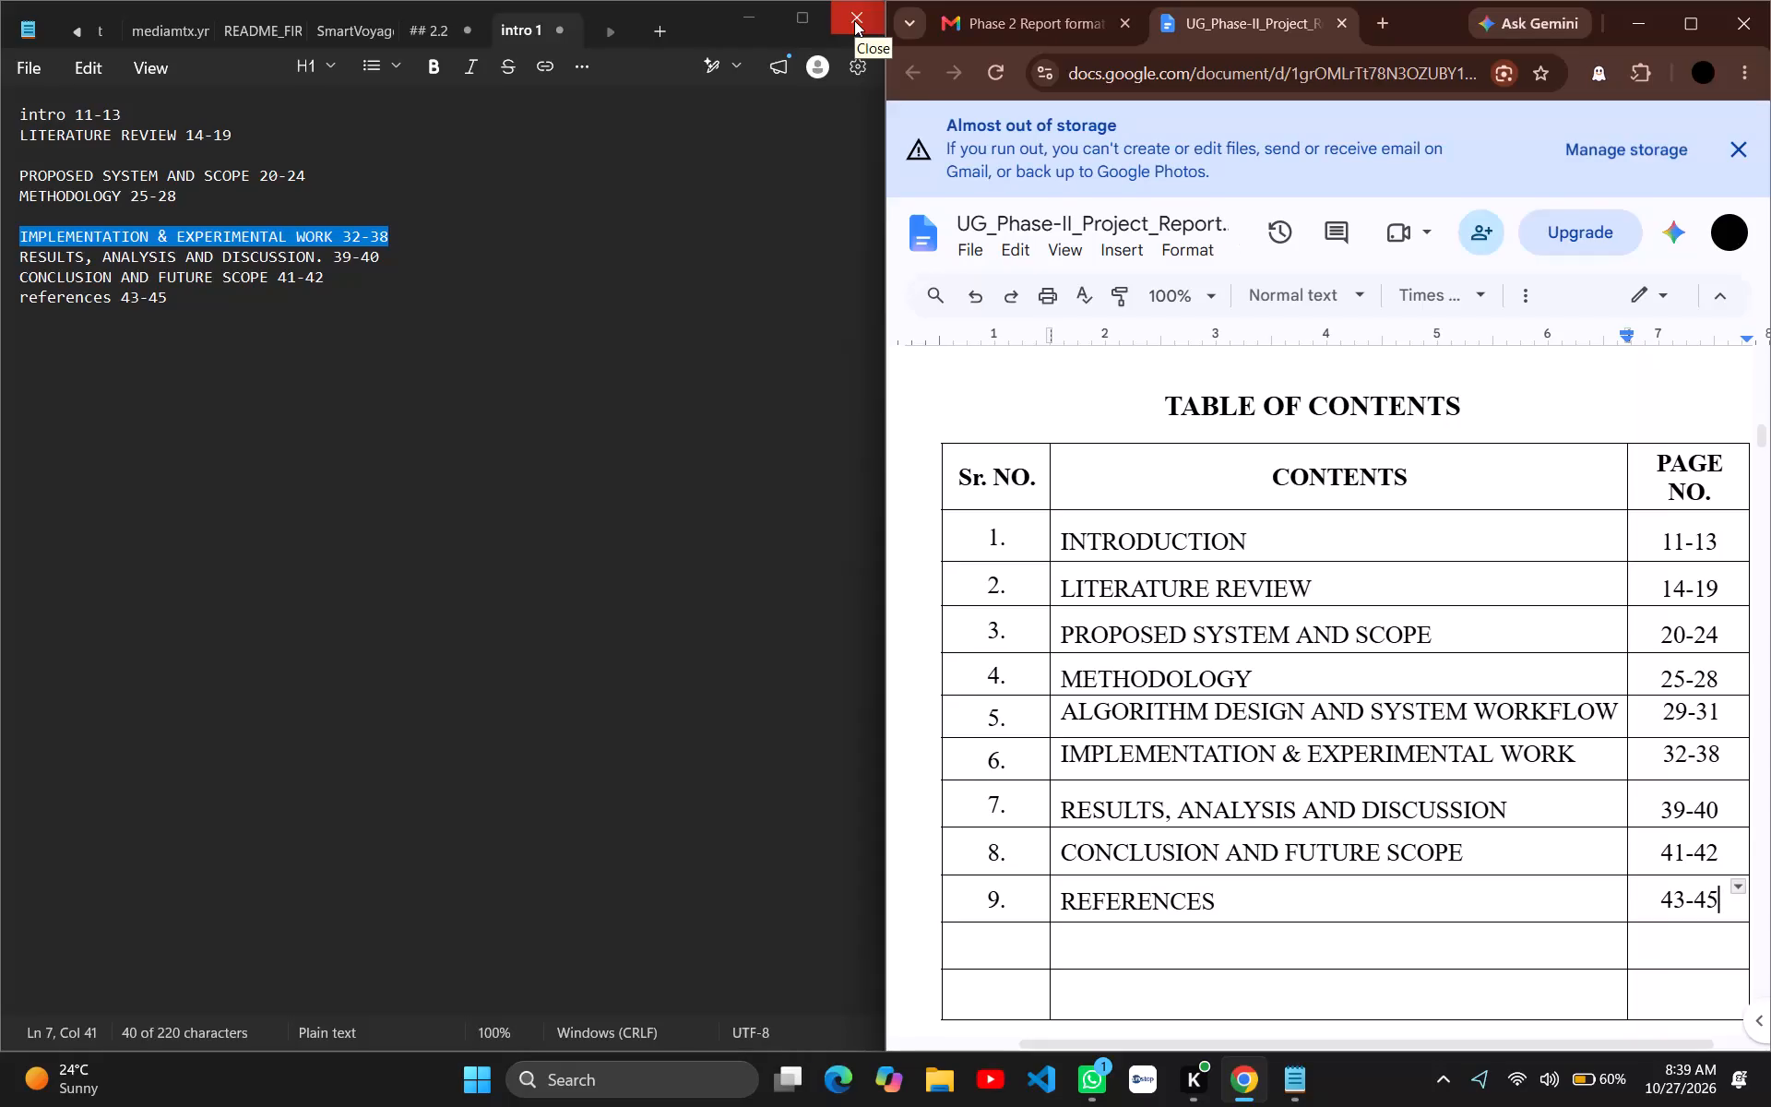
# Close the Notepad window holding the chapter page-range note.
pyautogui.click(854, 20)
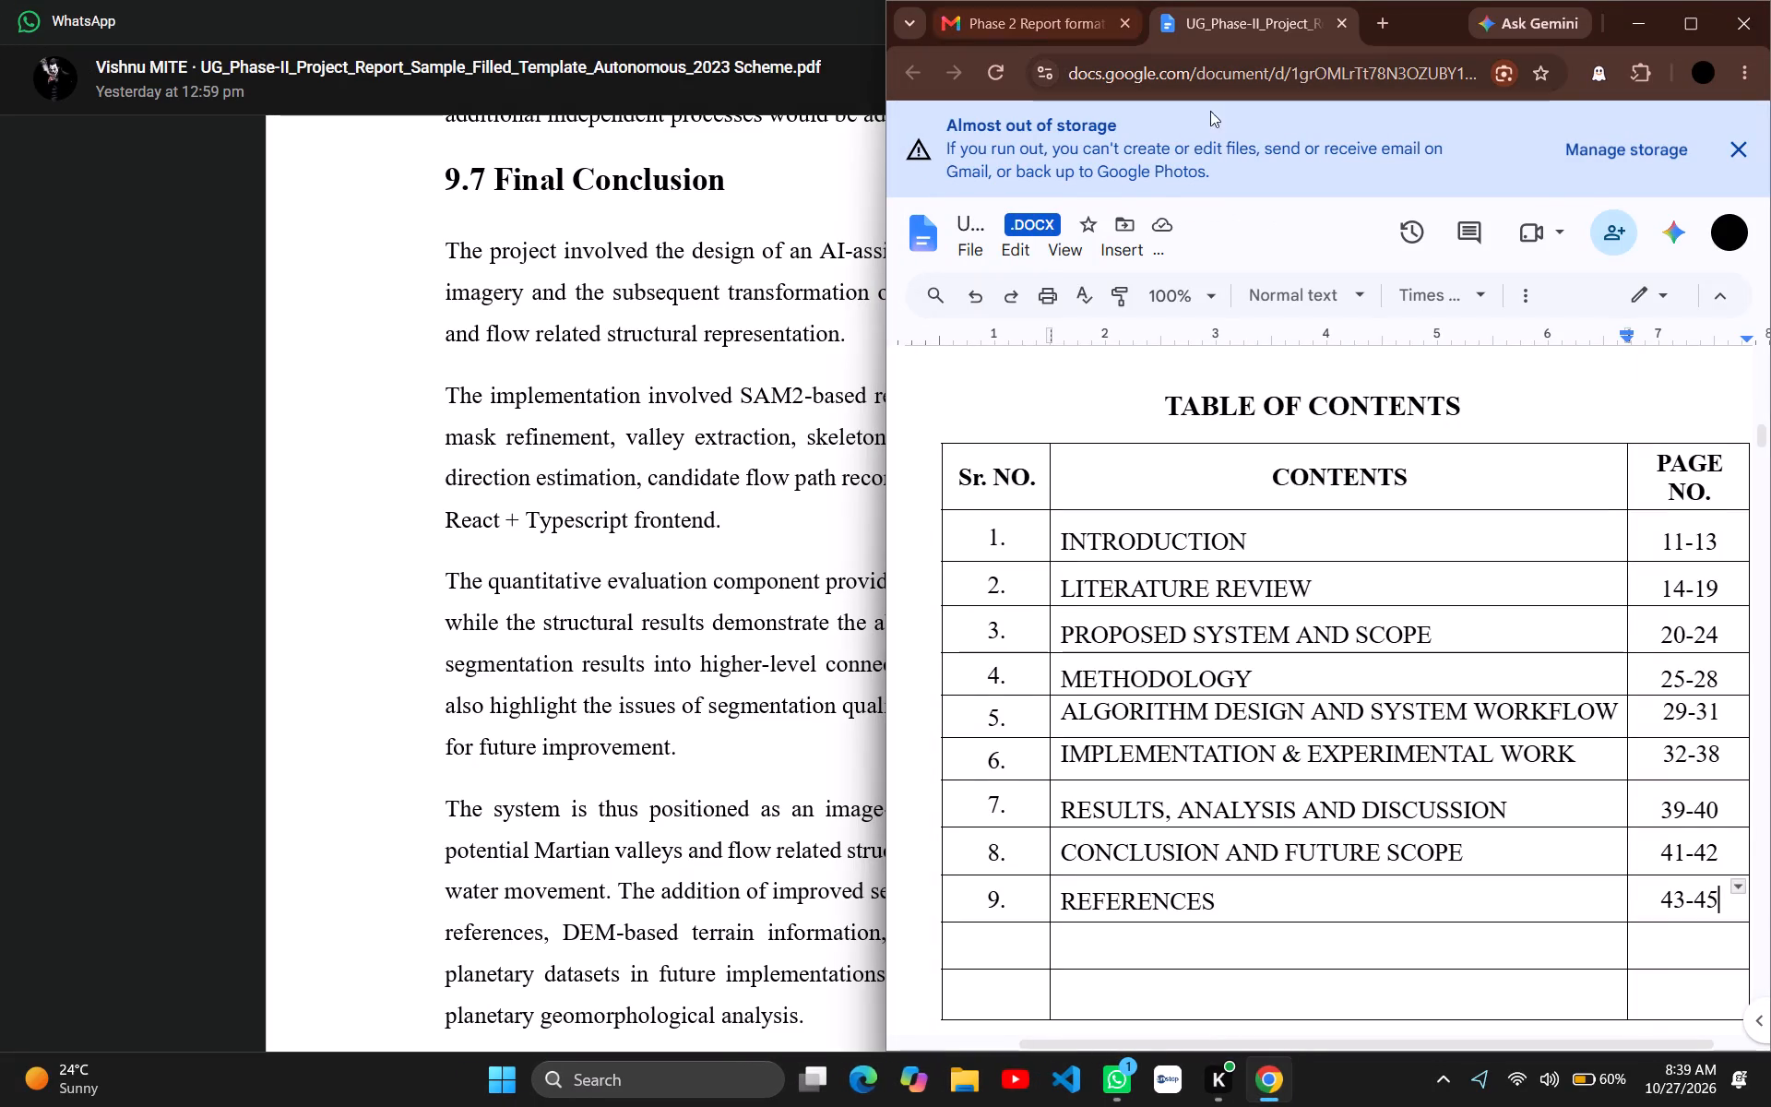
# Maximize the report's browser window and download the document in Microsoft Word (.docx) format.
pyautogui.click(1686, 29)
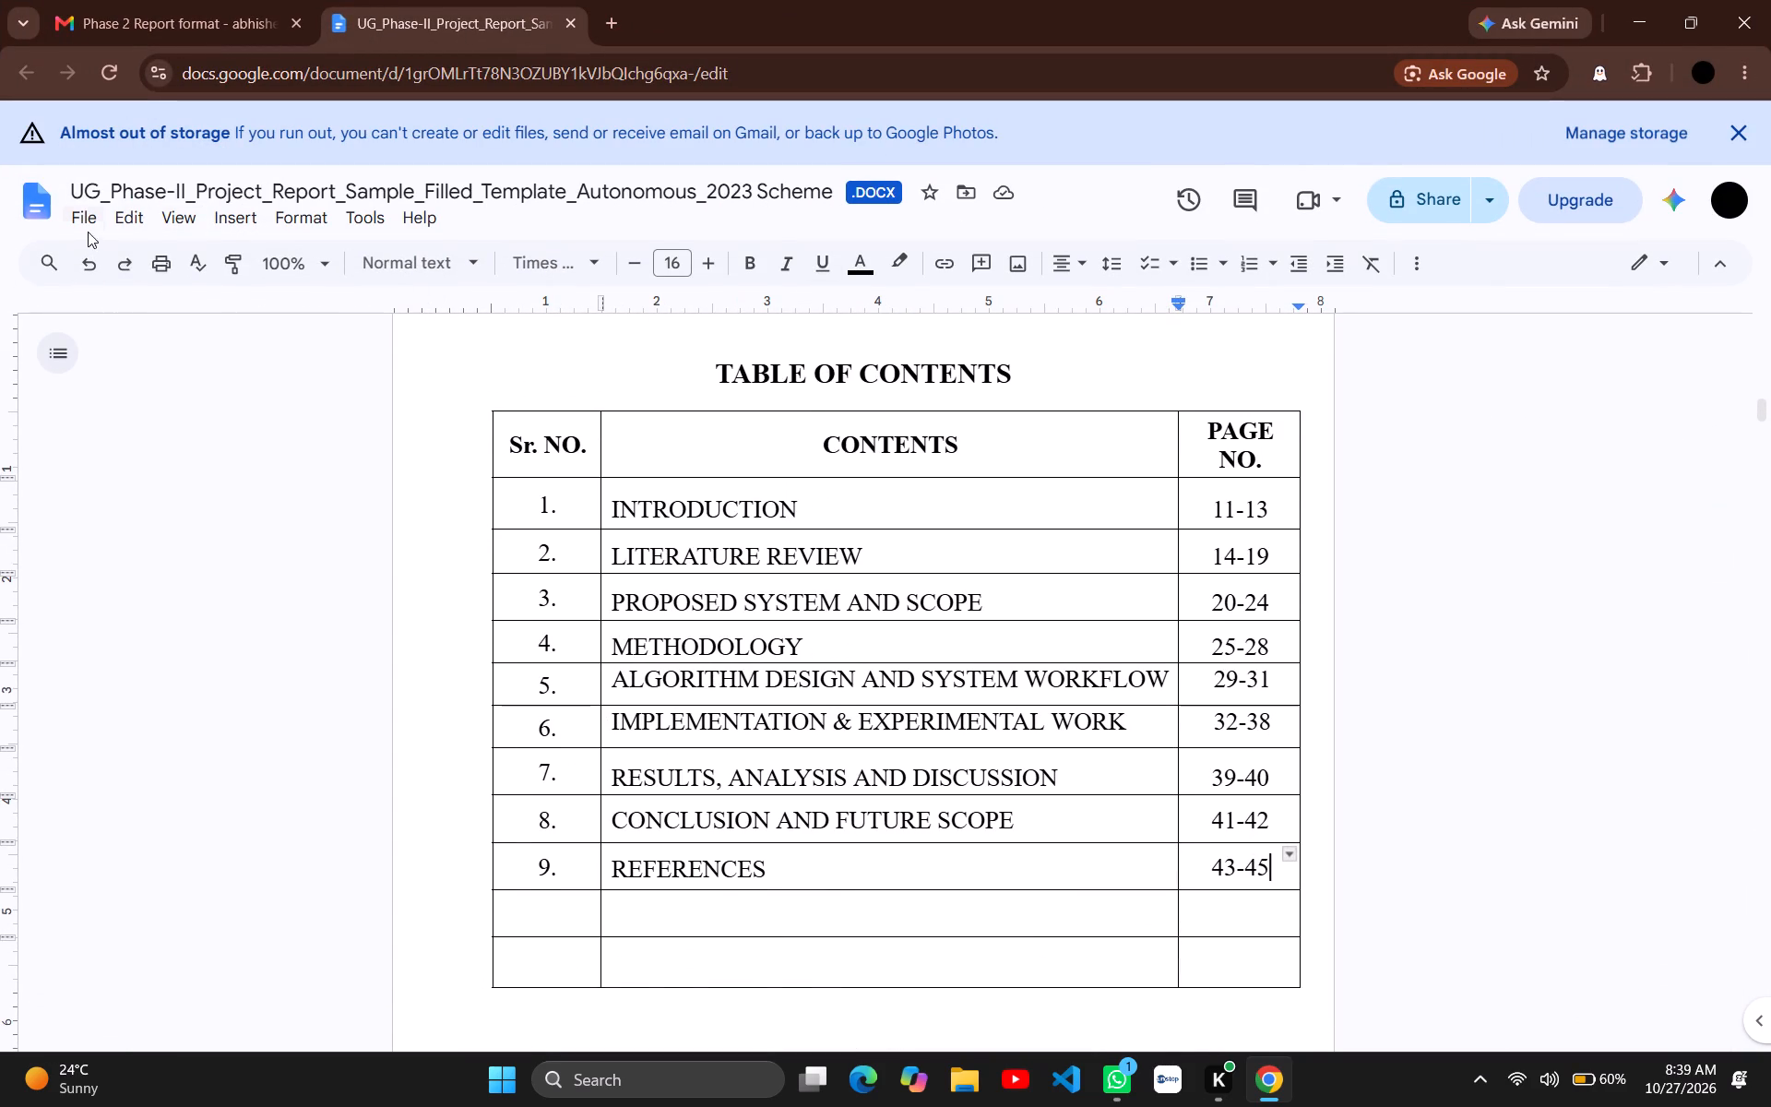
pyautogui.click(87, 223)
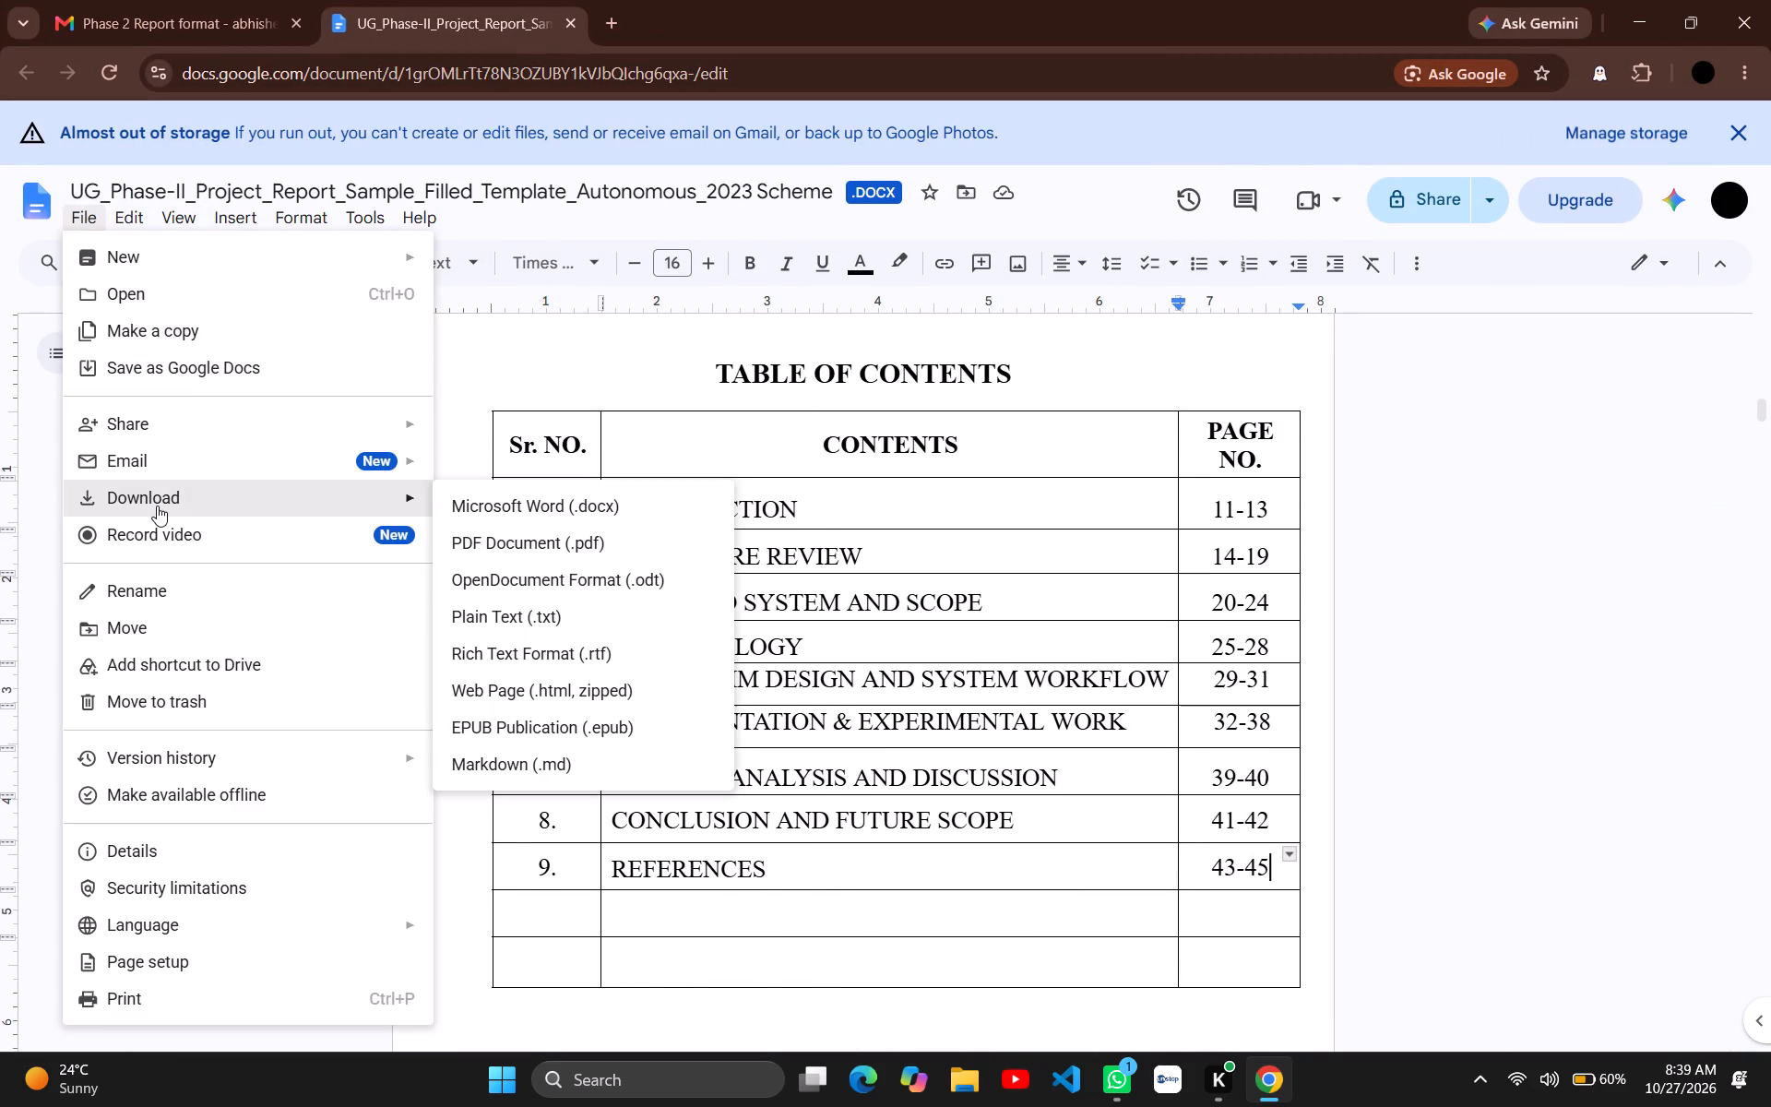
pyautogui.click(531, 520)
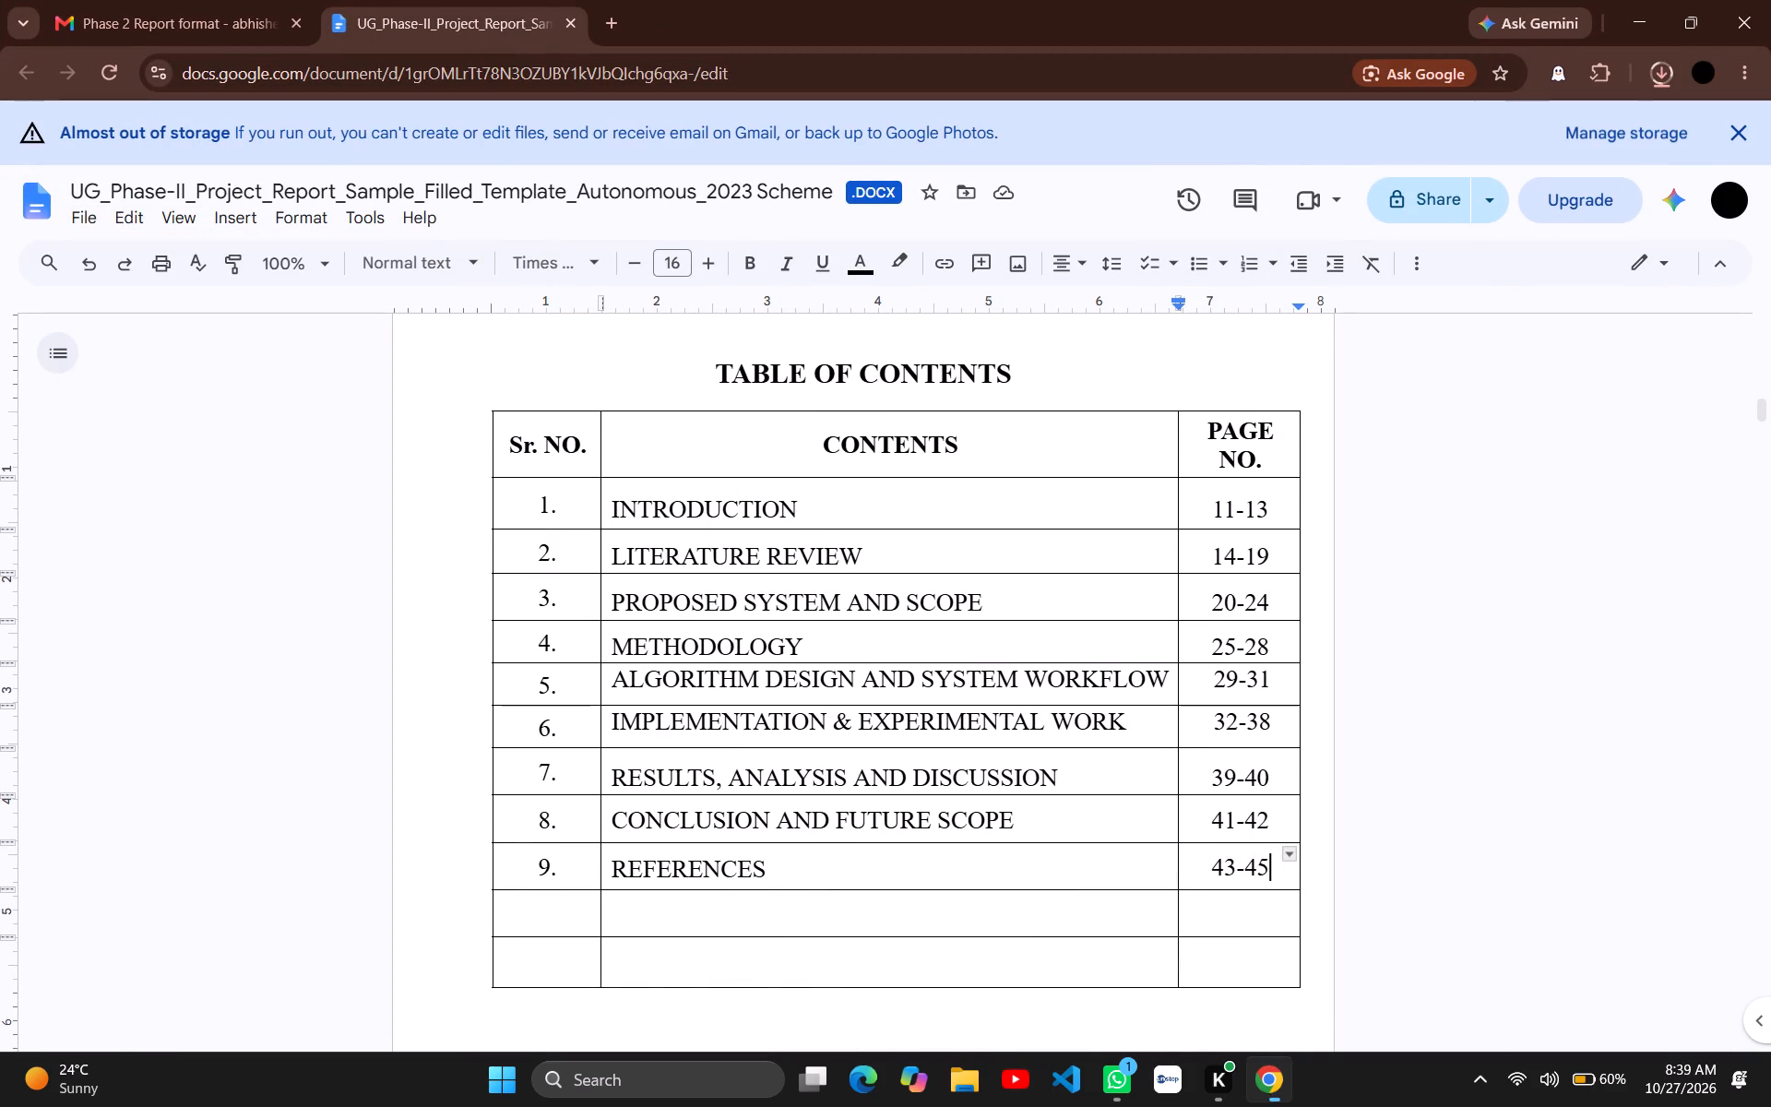
# Show the newly downloaded report file in its Downloads folder, and close the folder window.
pyautogui.click(1663, 67)
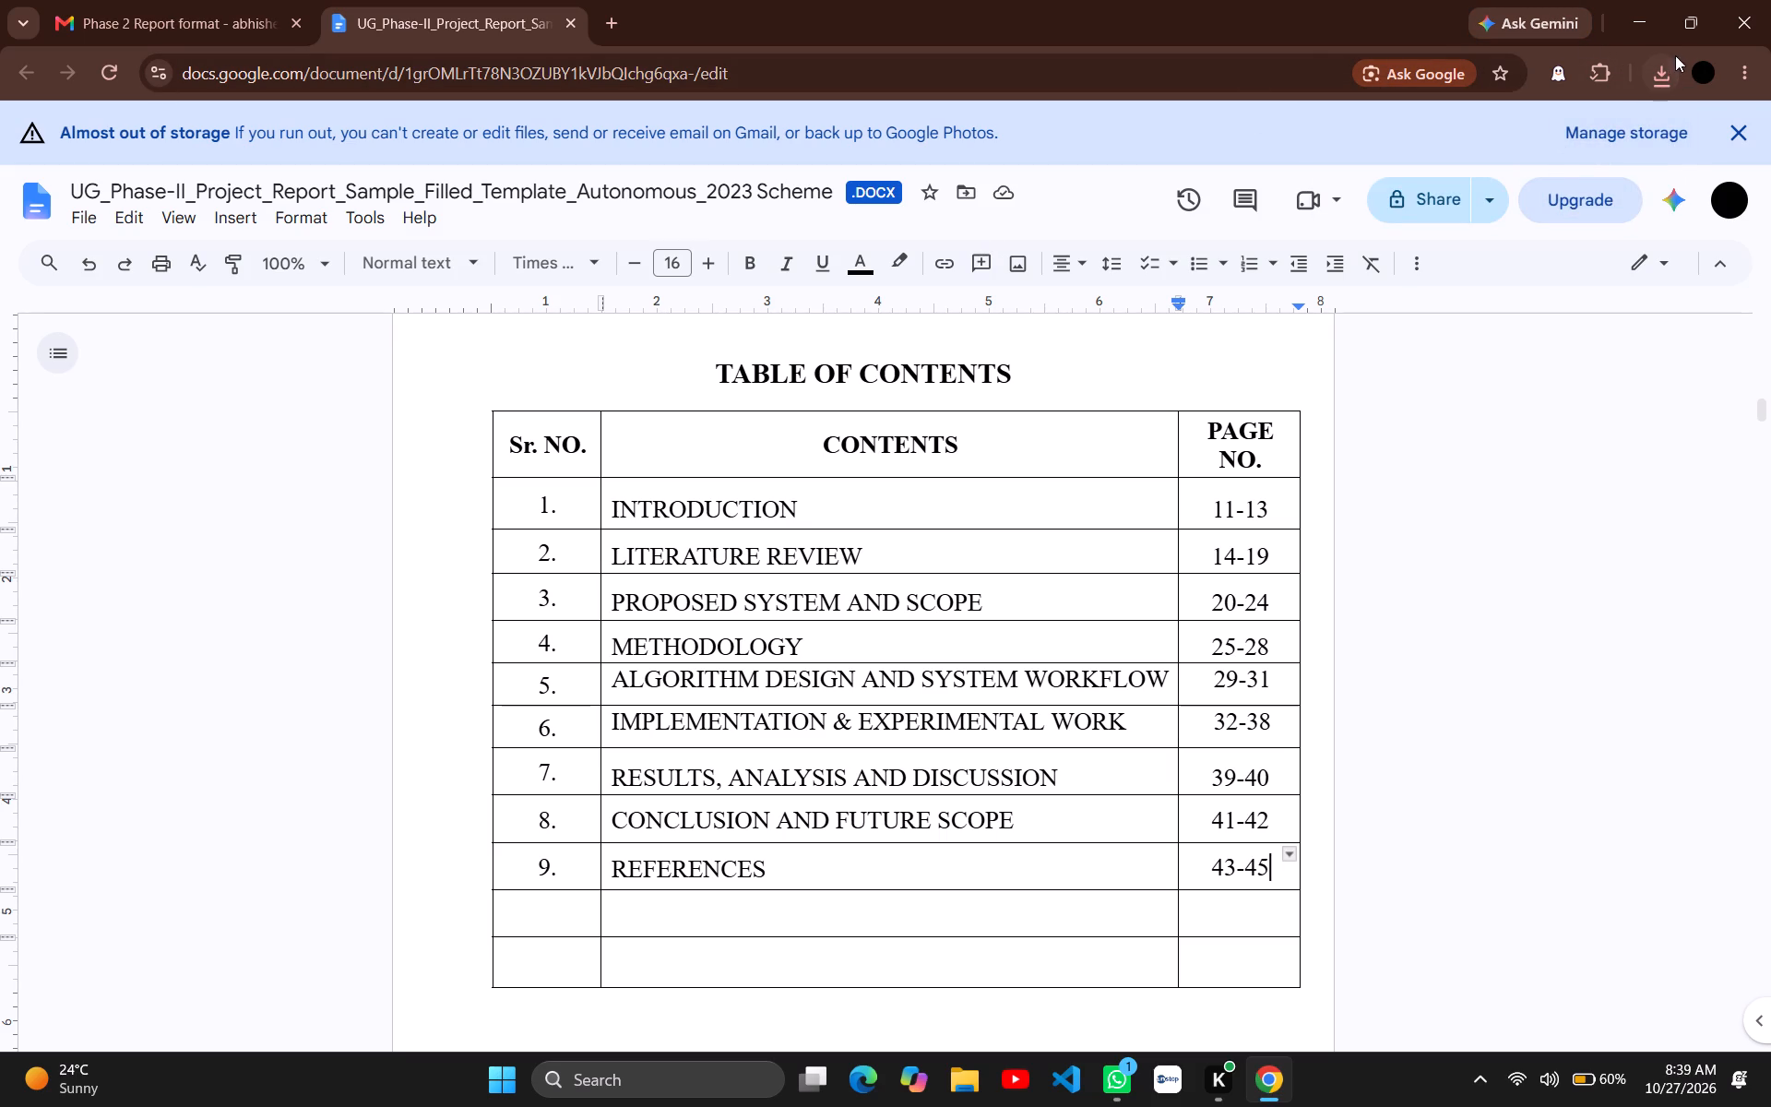
pyautogui.click(1654, 77)
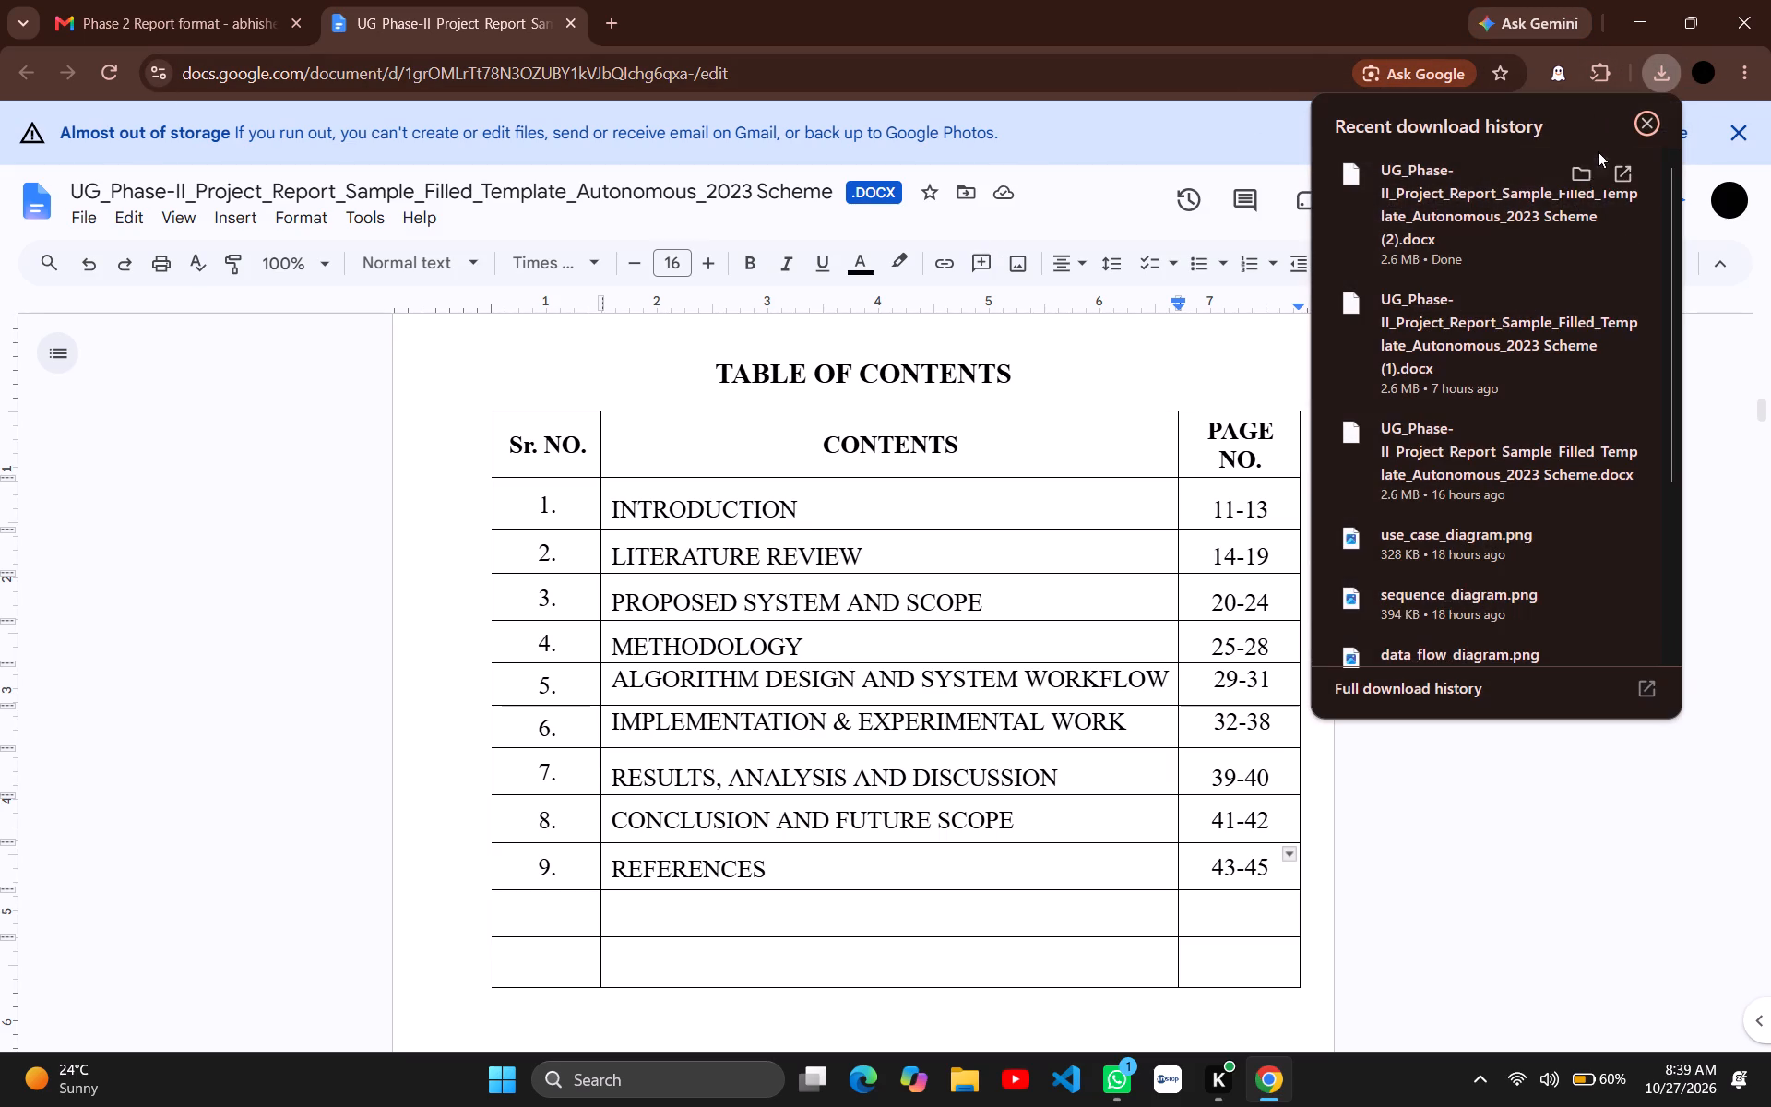
pyautogui.click(1584, 172)
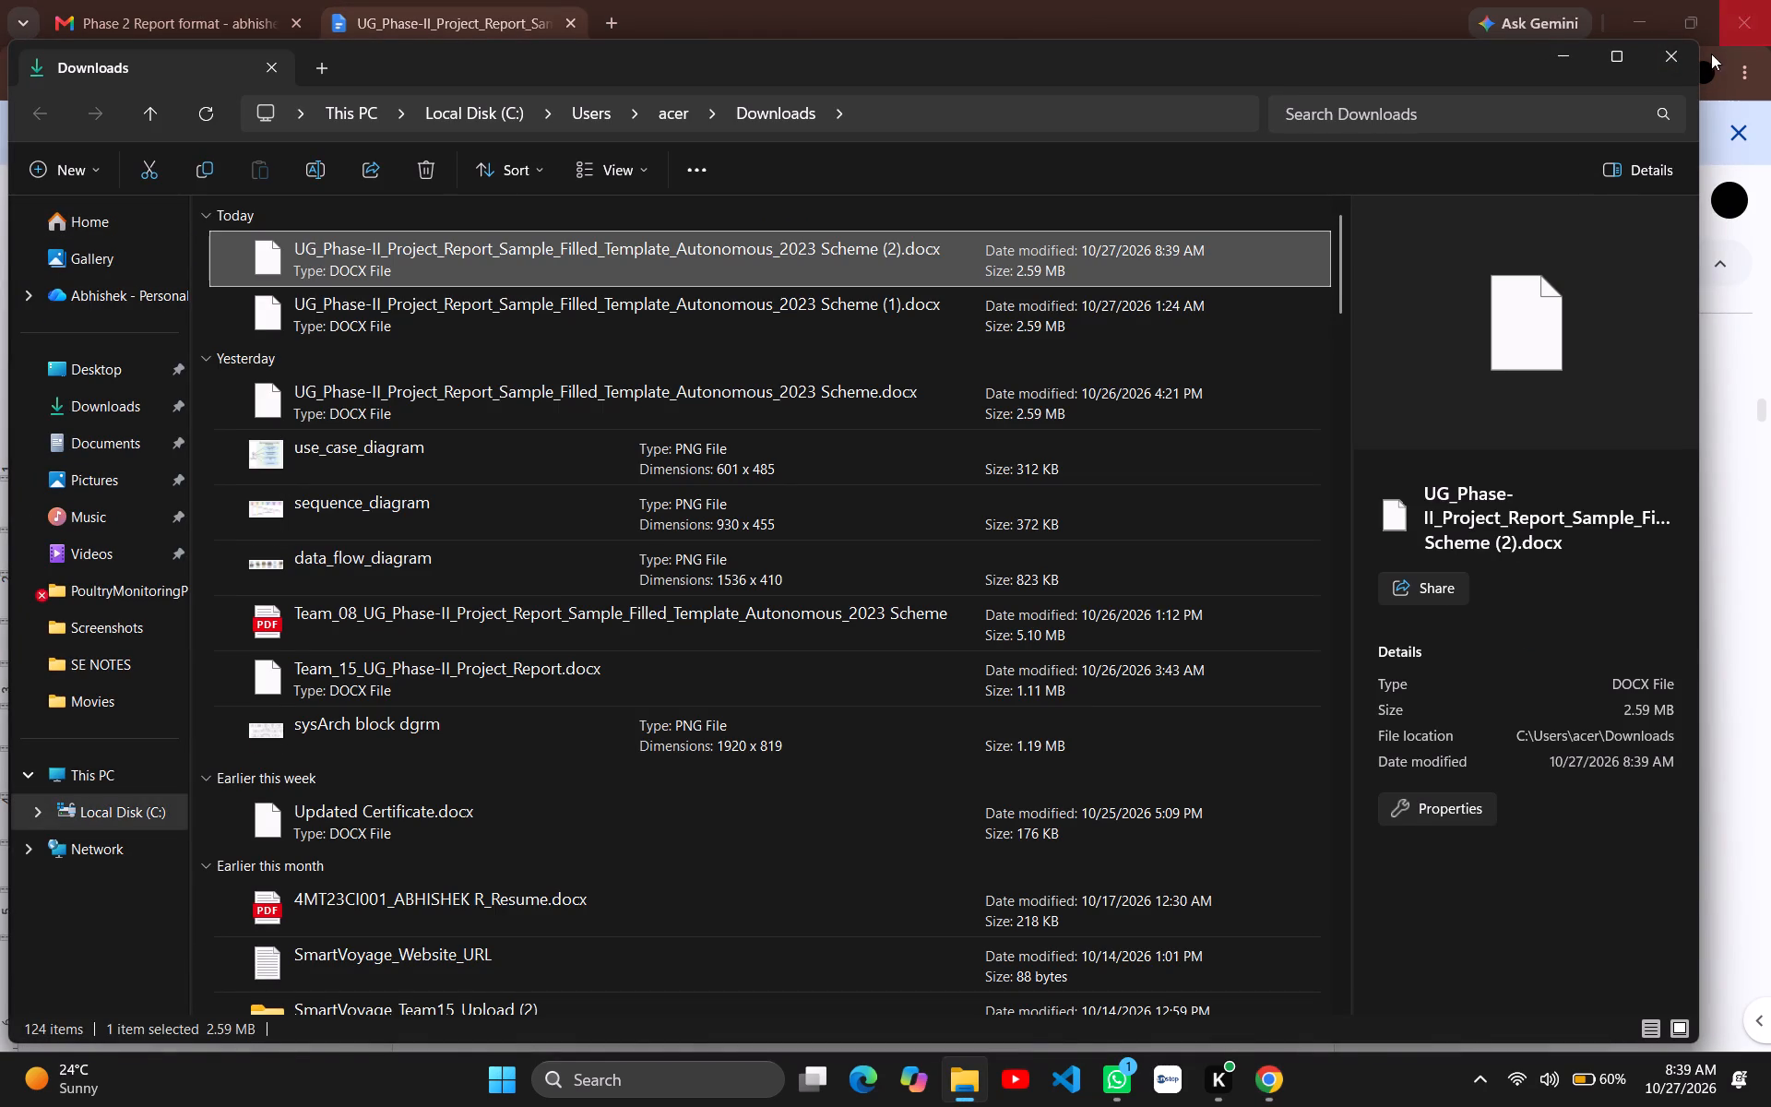
pyautogui.click(1679, 47)
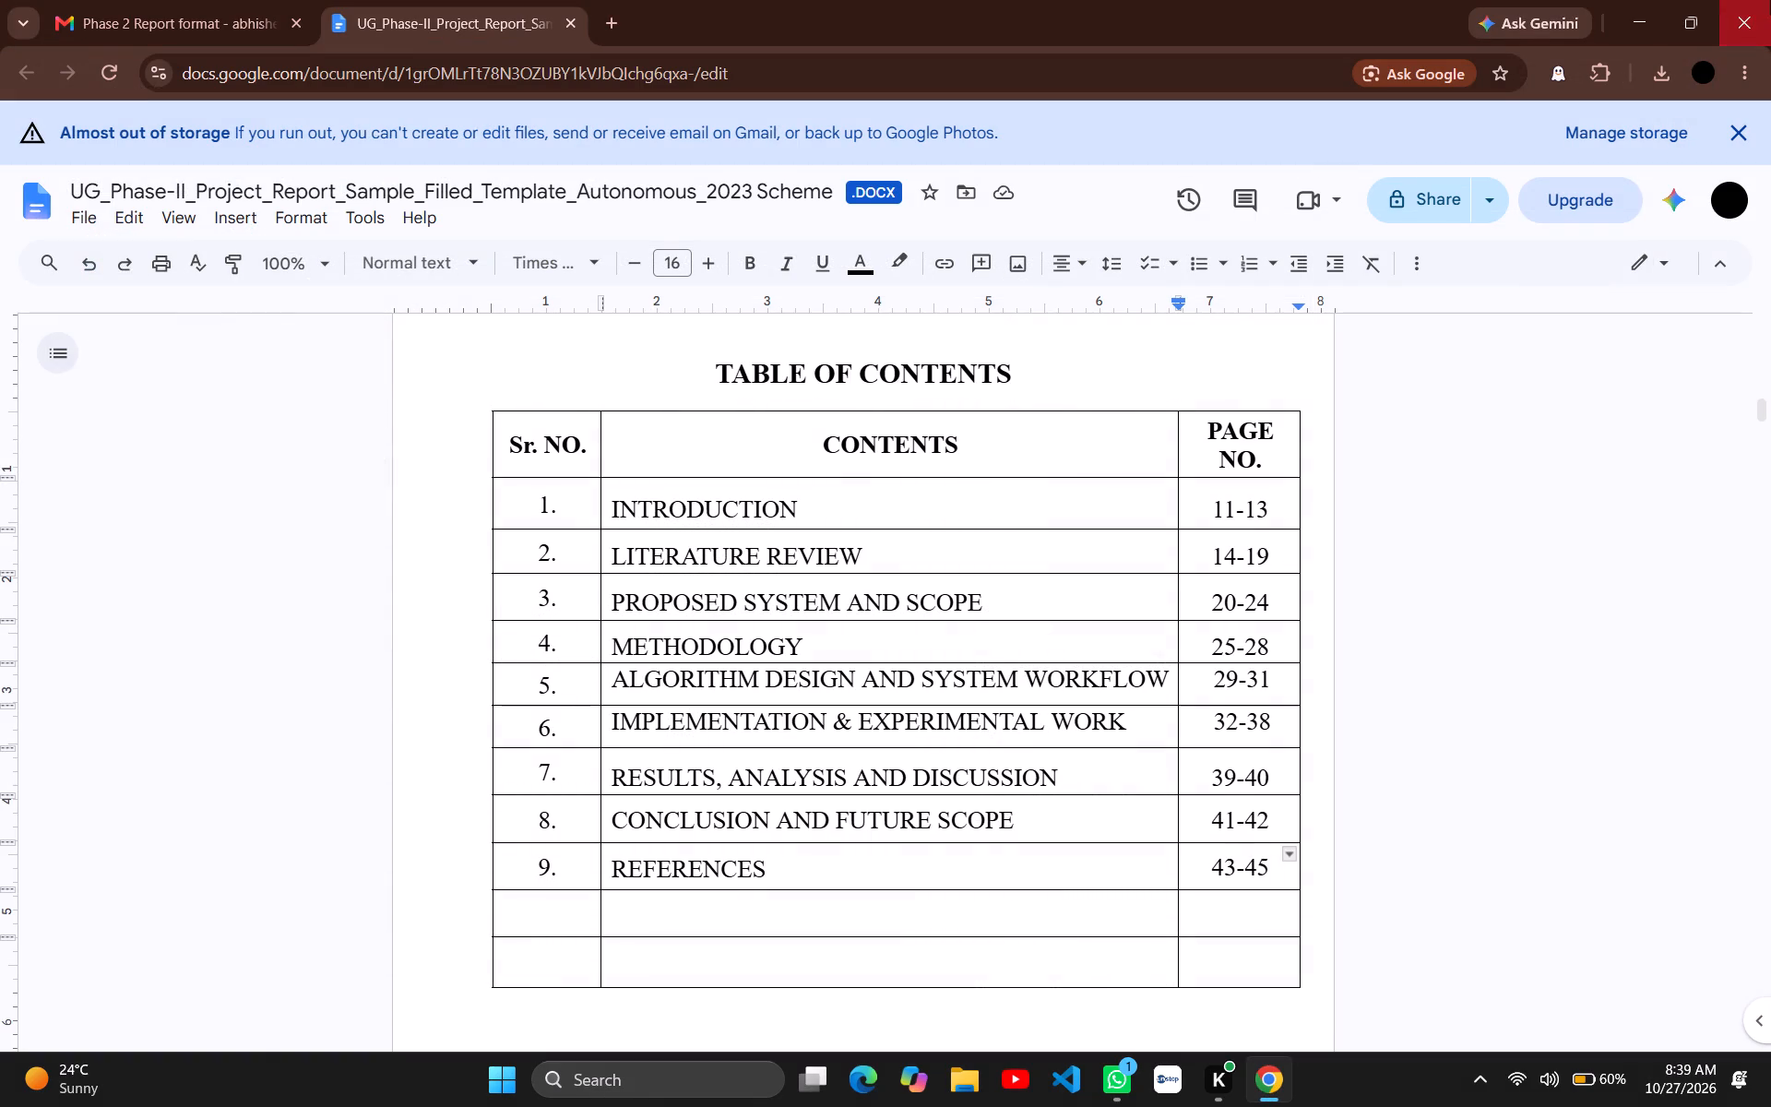